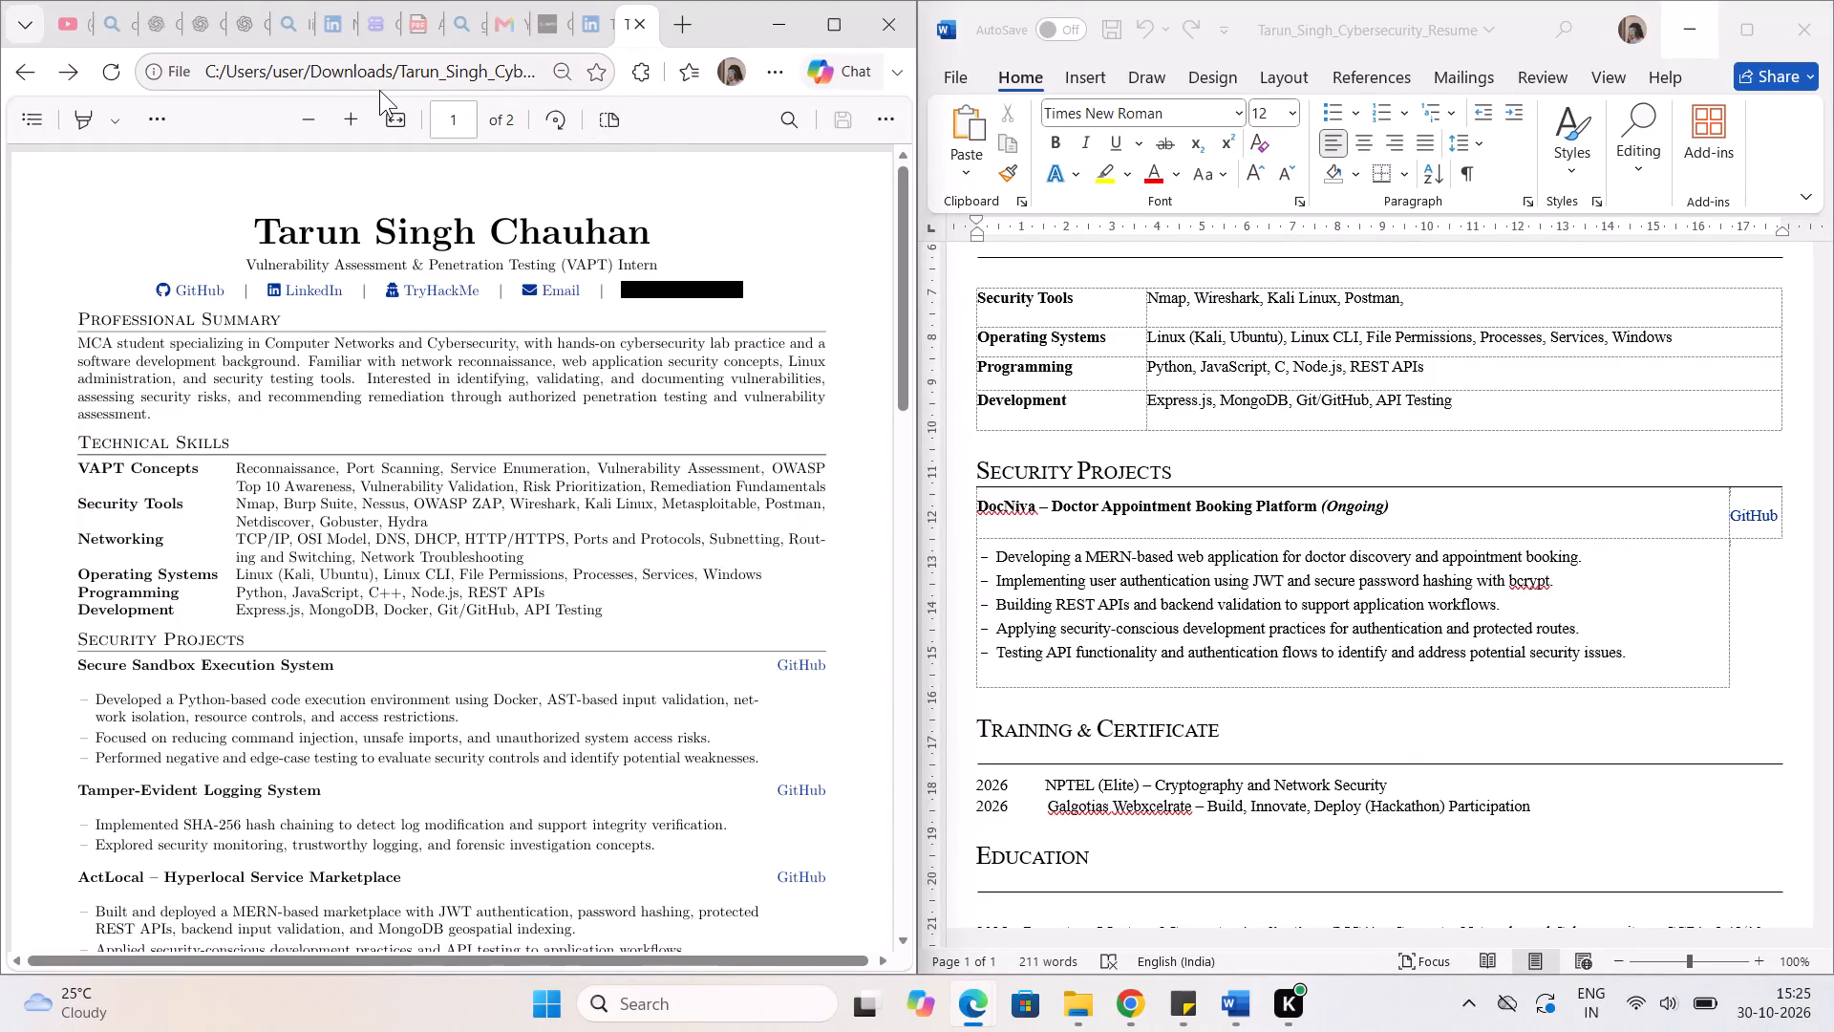
# Review the whole Word resume, from the header and summary through skills, projects, certificates and education to the last-updated line.
pyautogui.scroll(-1, 1163, 532)
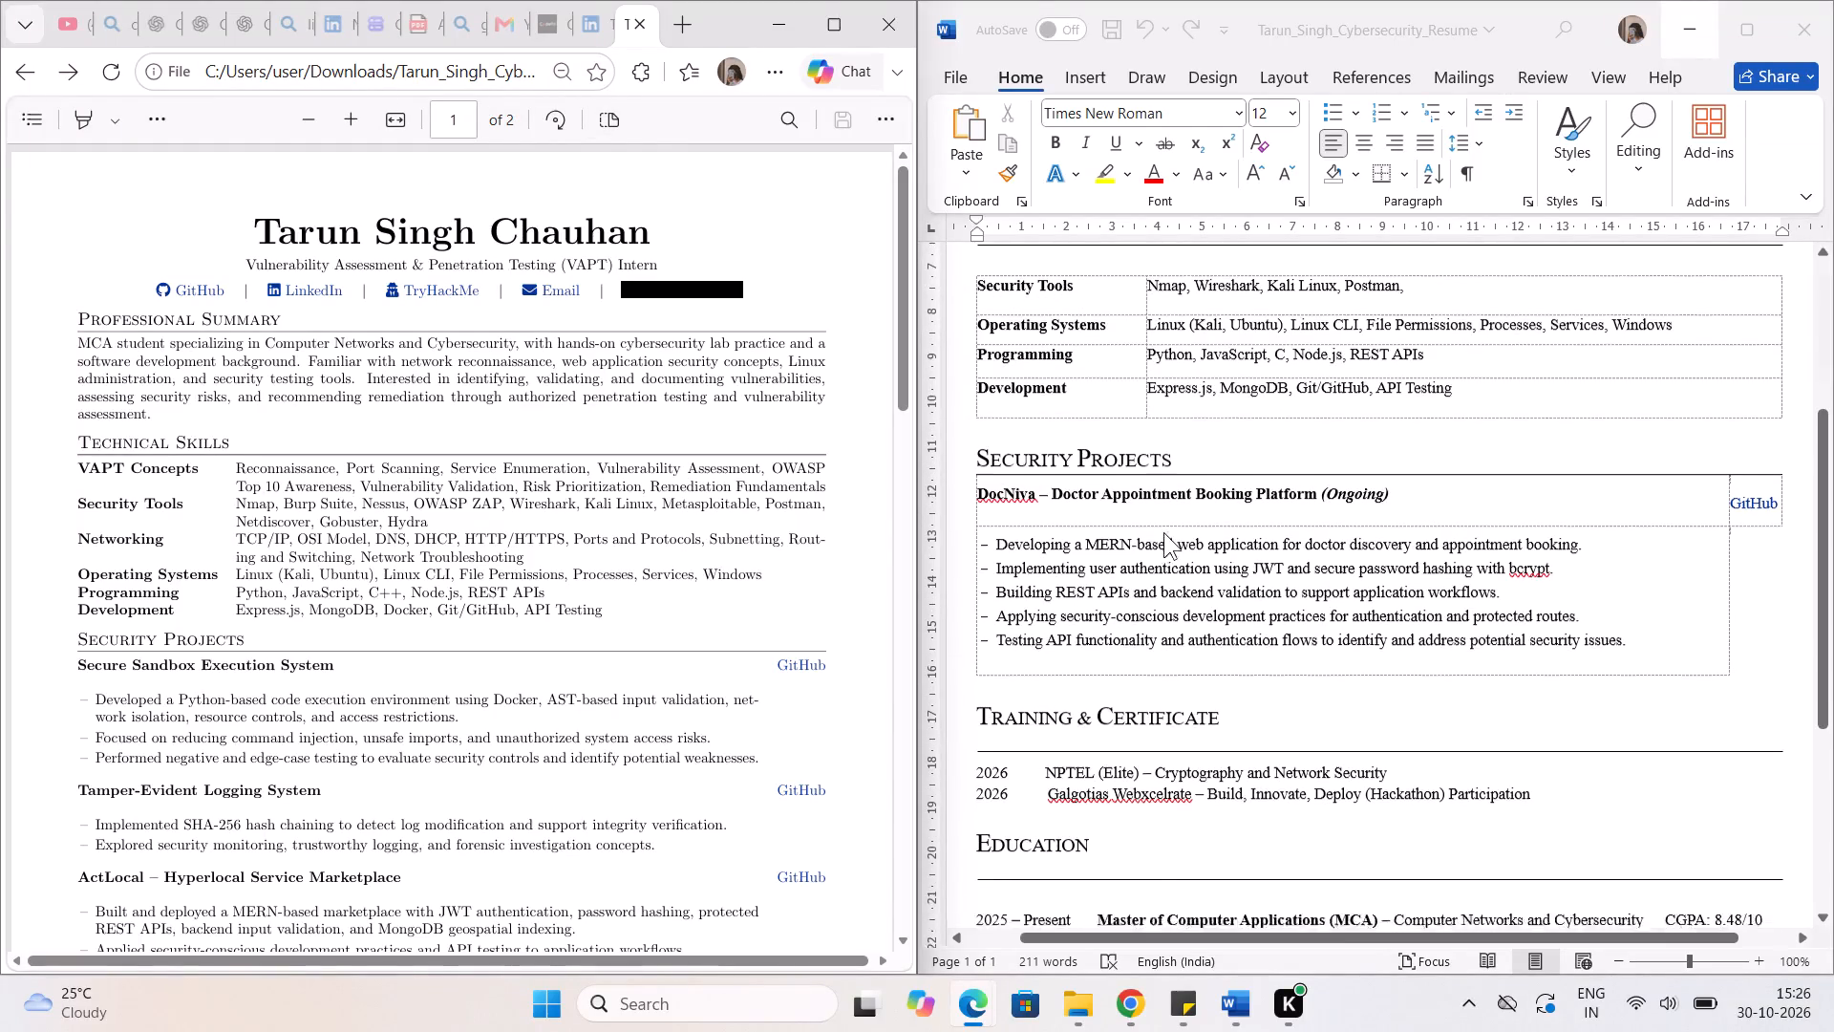
pyautogui.scroll(-3, 1163, 532)
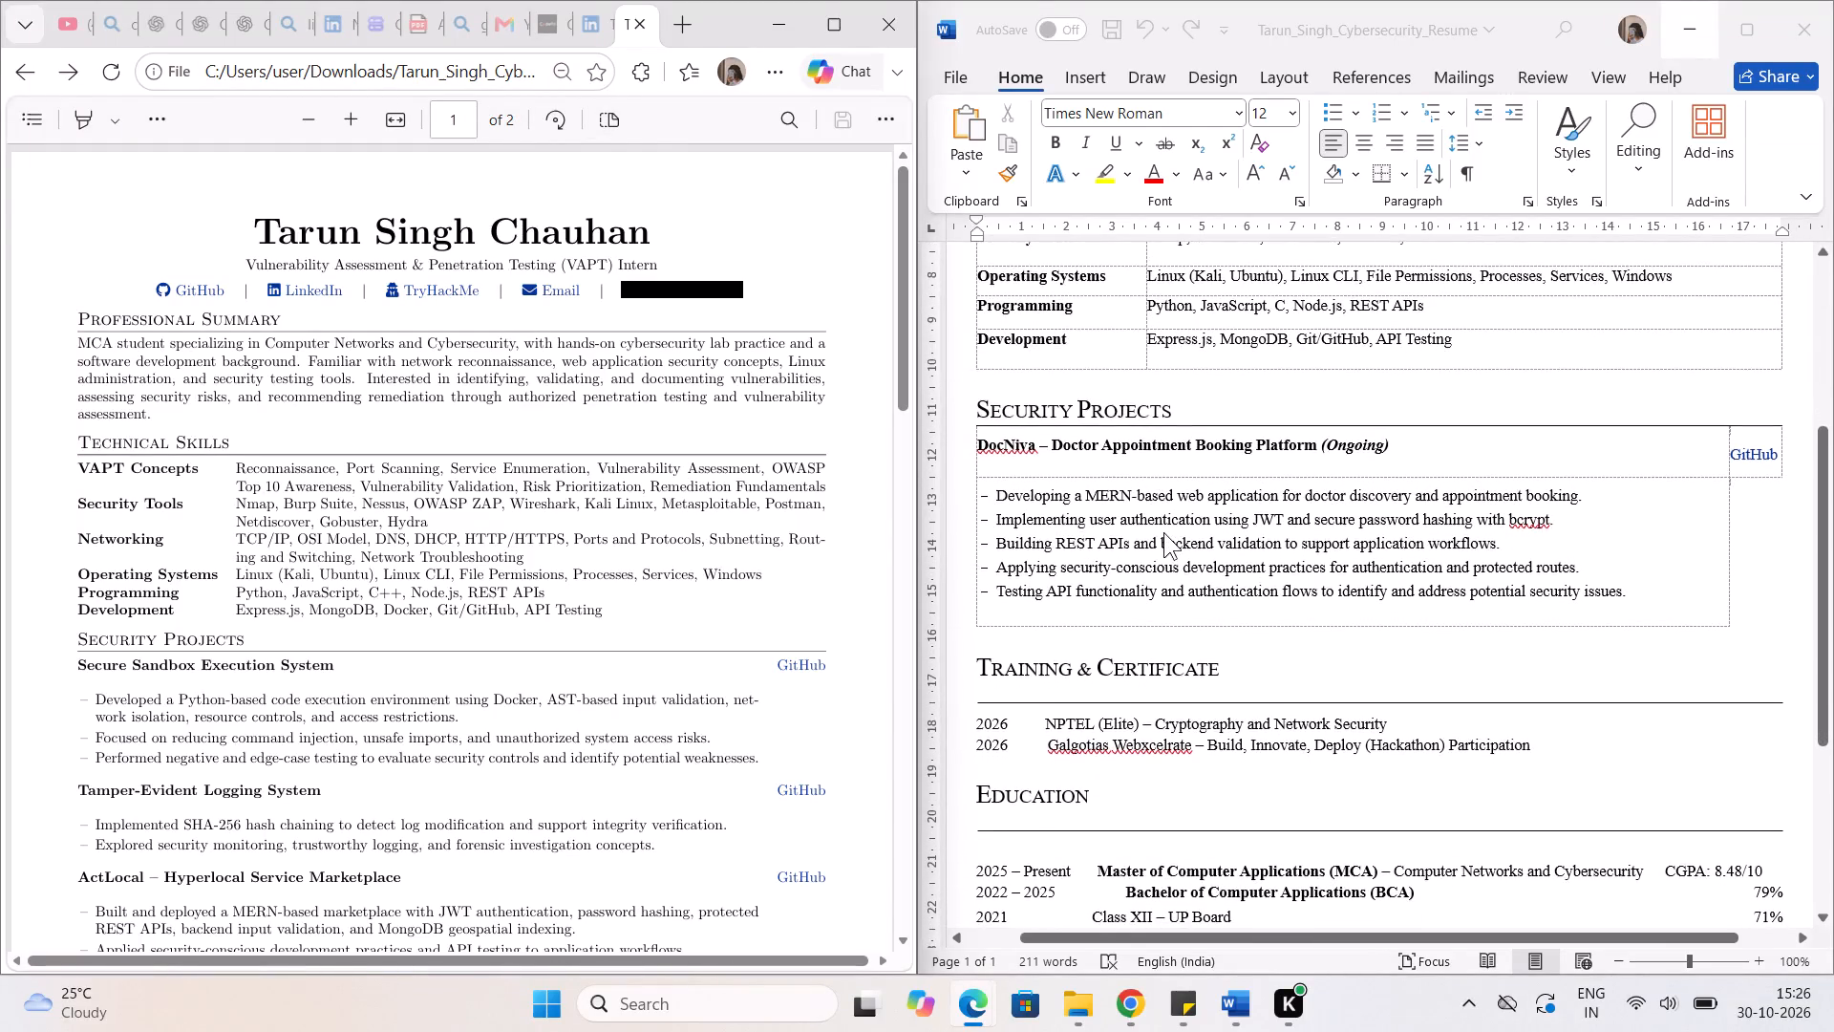
pyautogui.scroll(-1, 1163, 532)
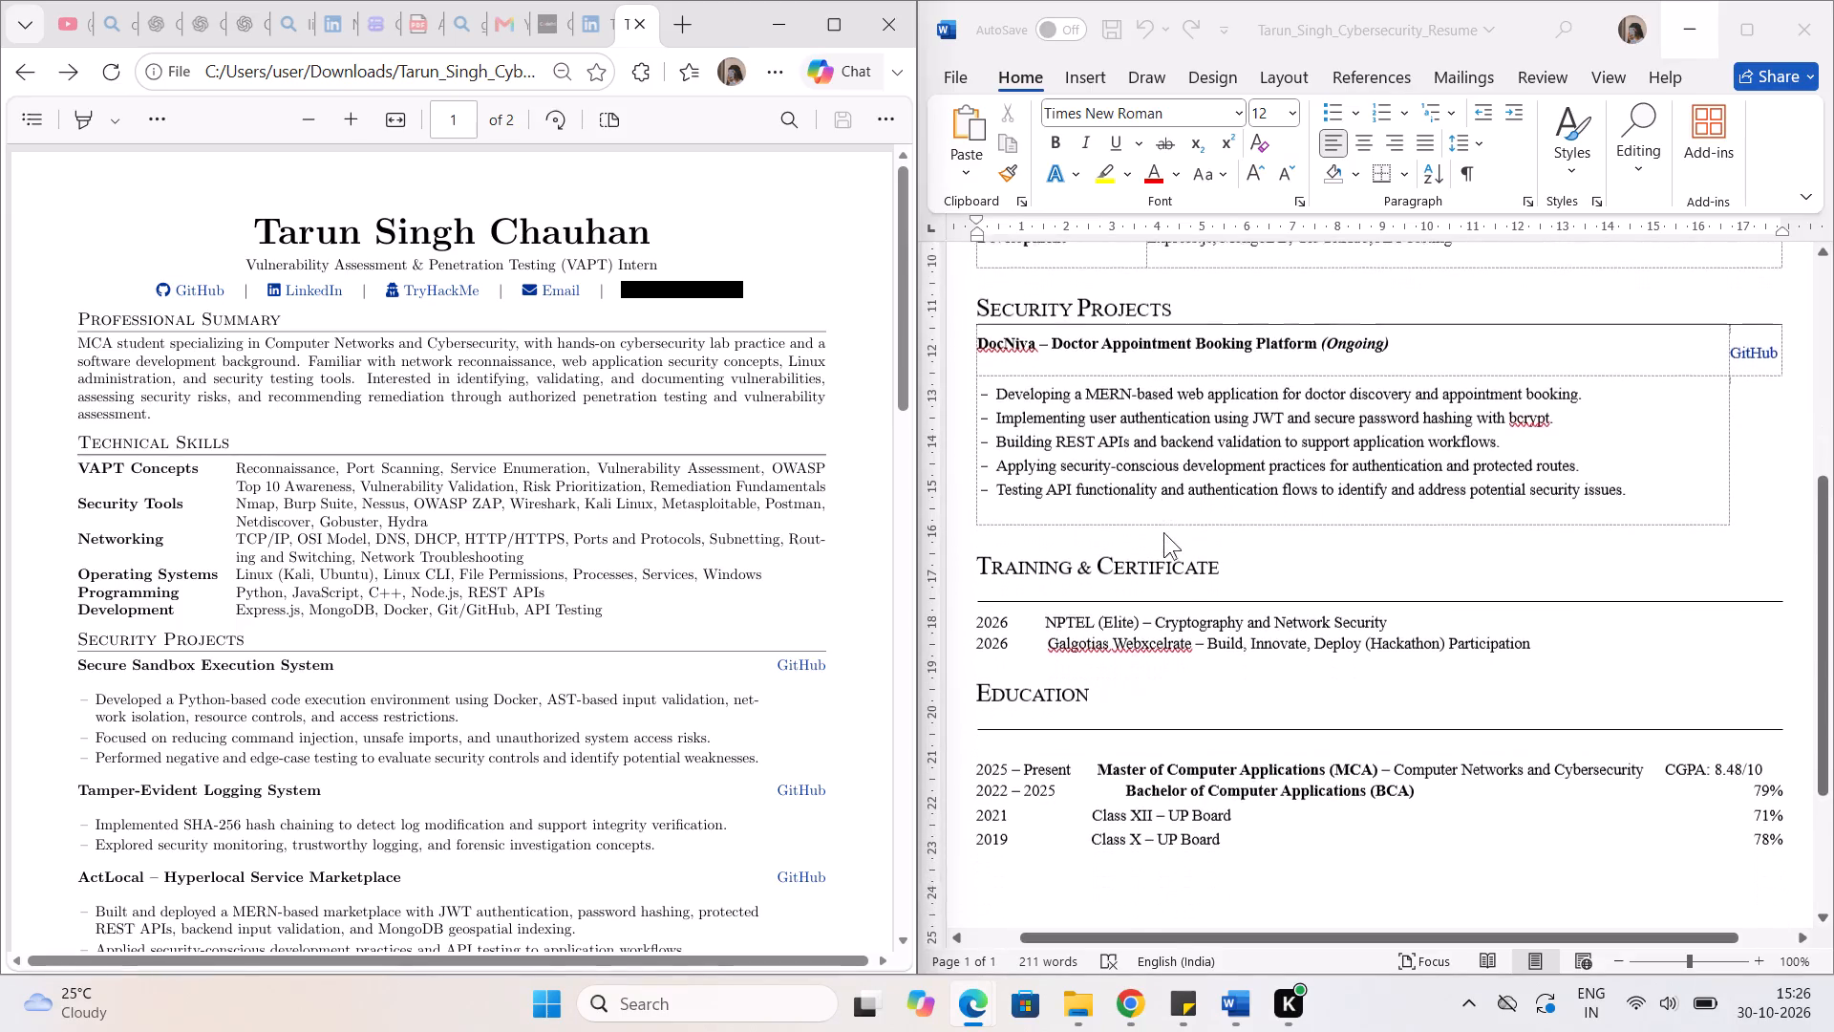
pyautogui.scroll(-2, 1163, 532)
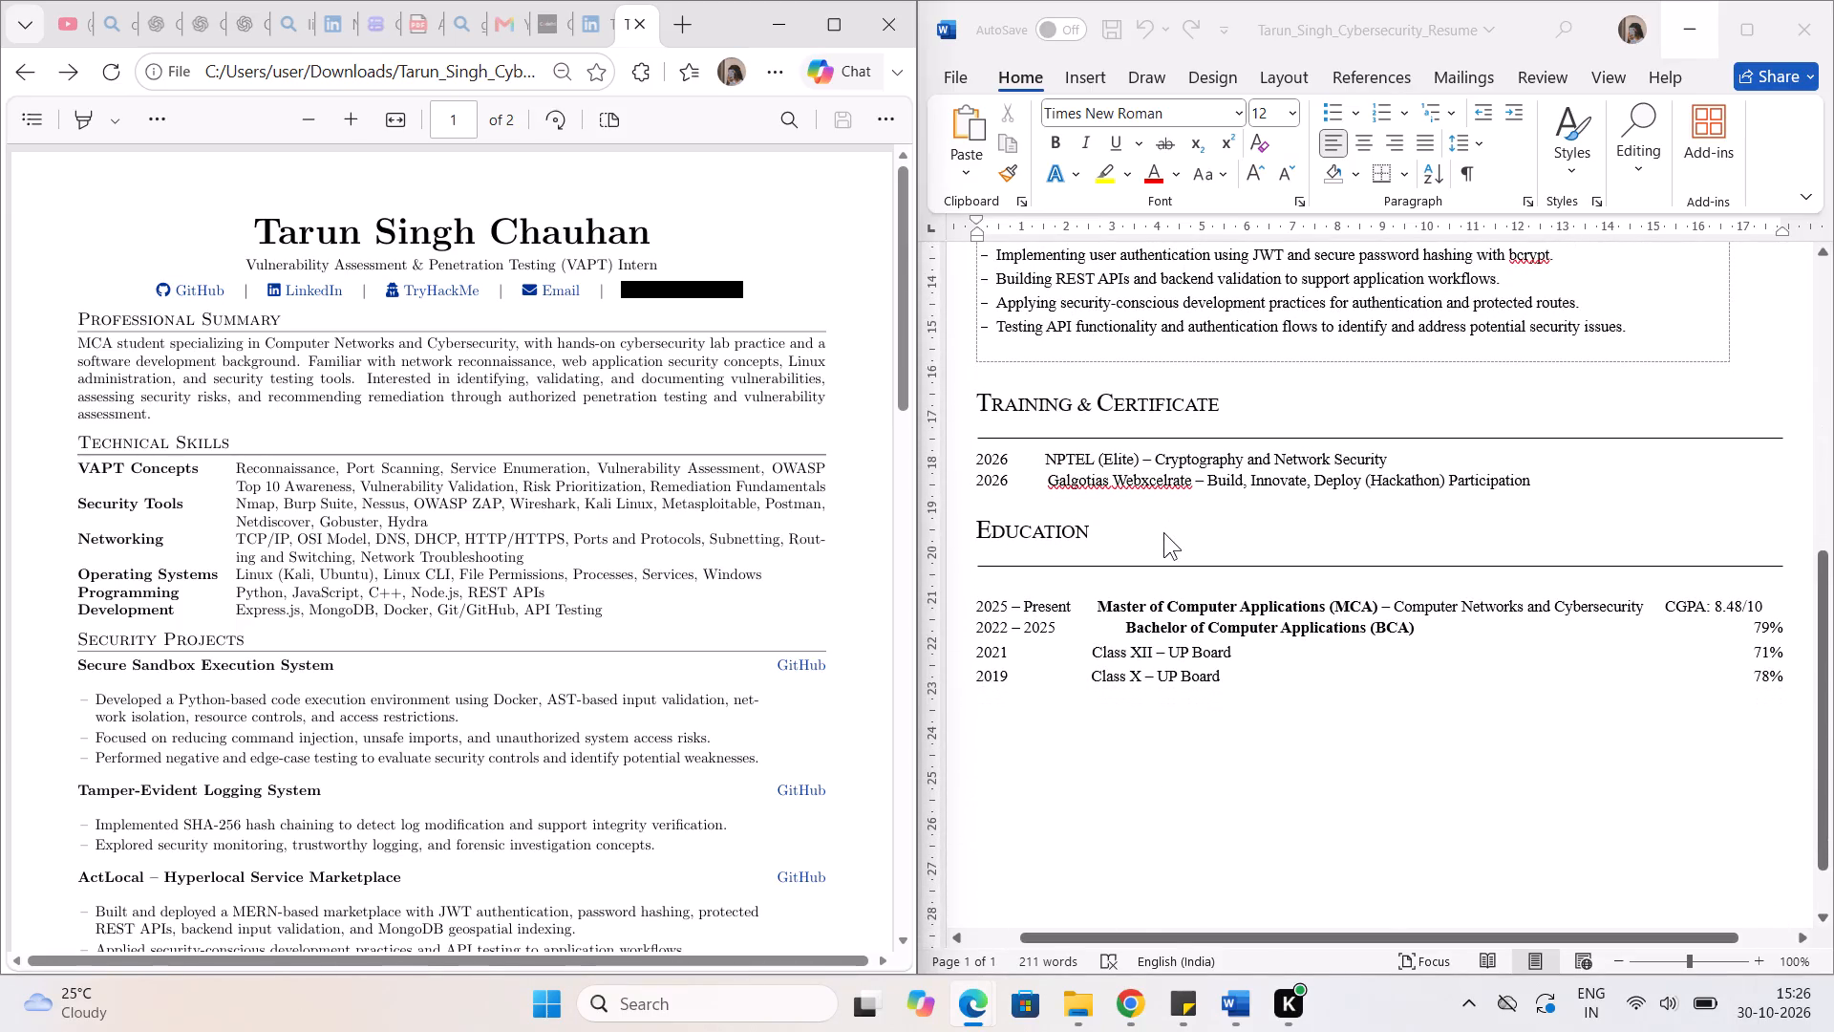
pyautogui.scroll(-1, 1163, 532)
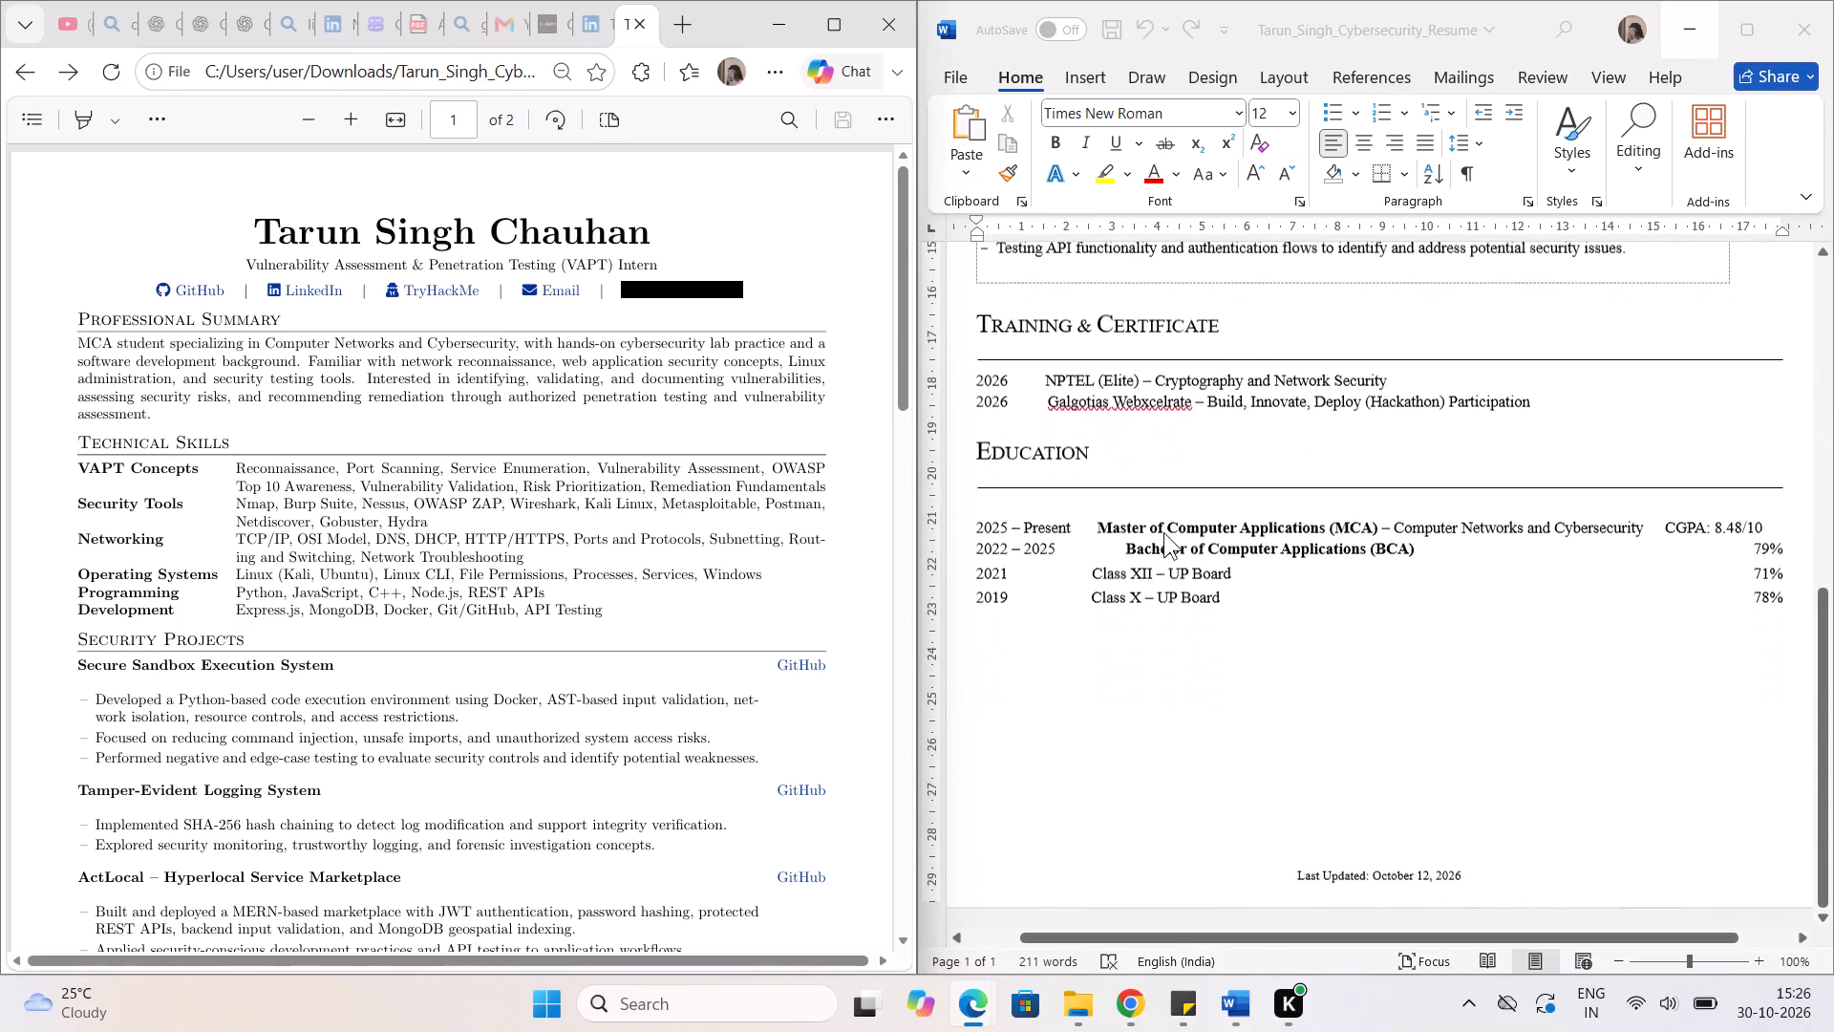
pyautogui.scroll(-2, 1163, 532)
pyautogui.scroll(1, 1176, 497)
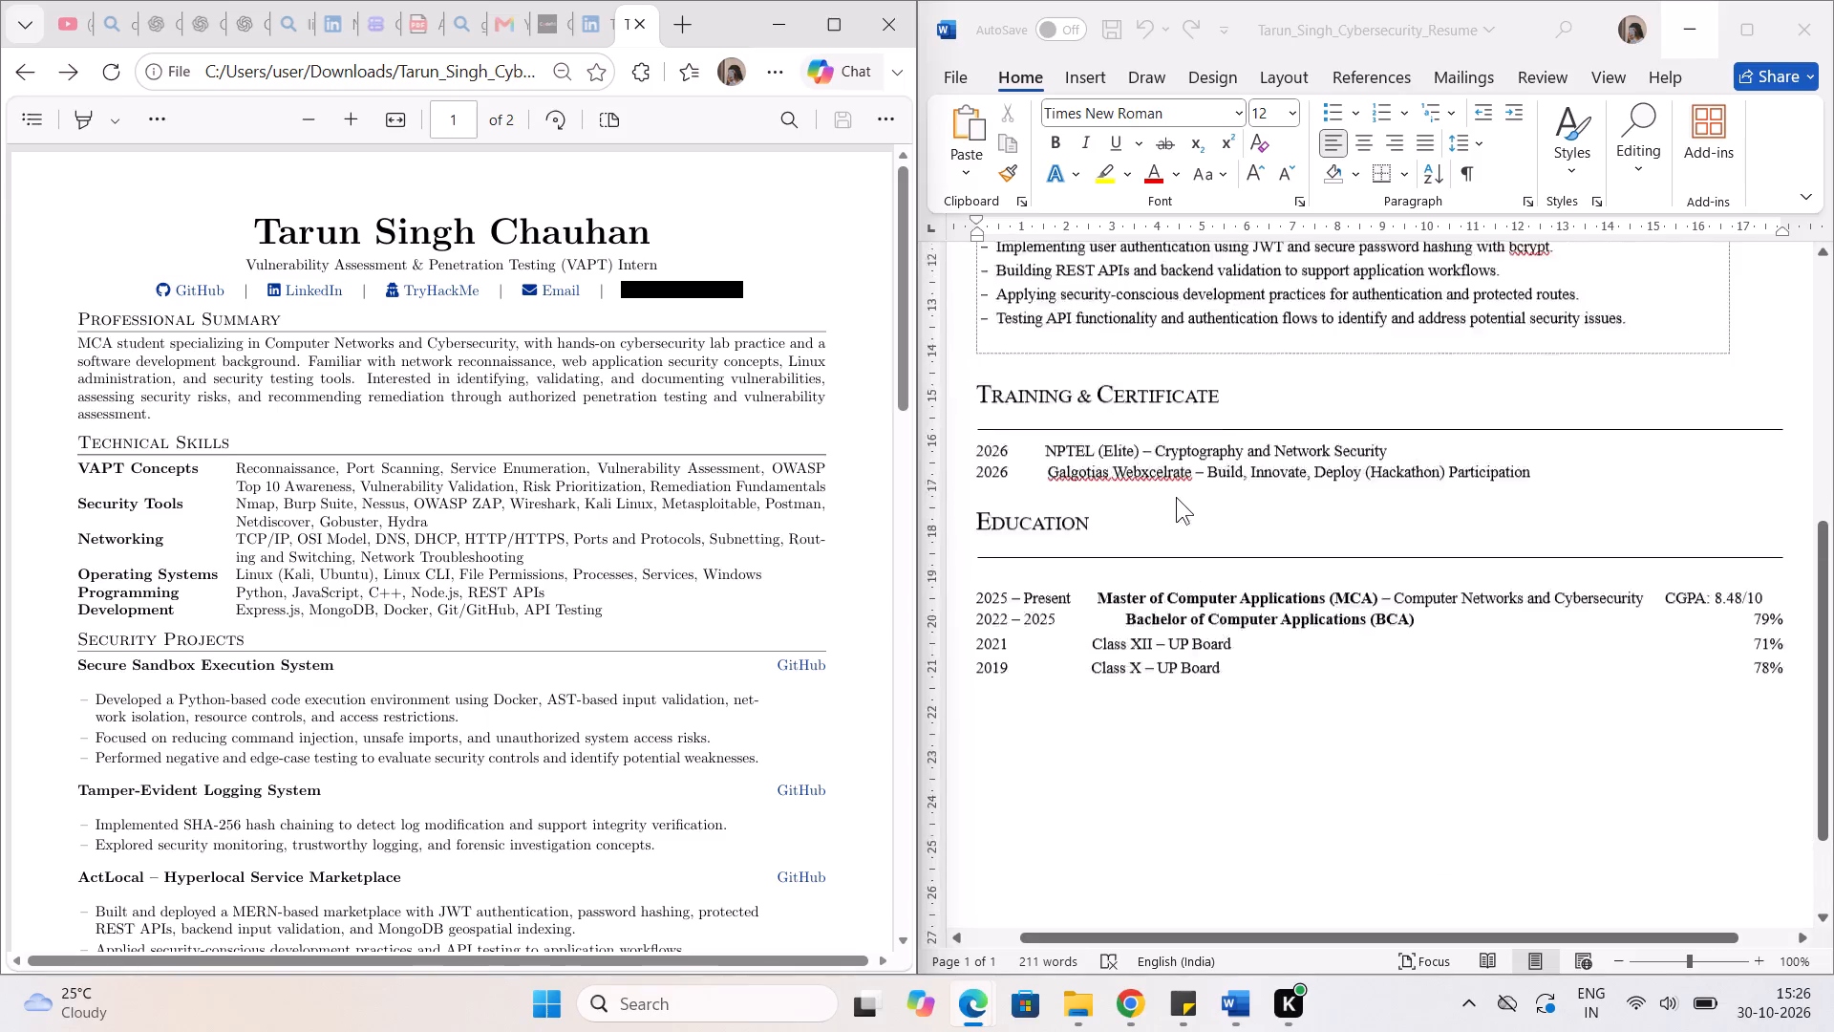
pyautogui.scroll(3, 1176, 497)
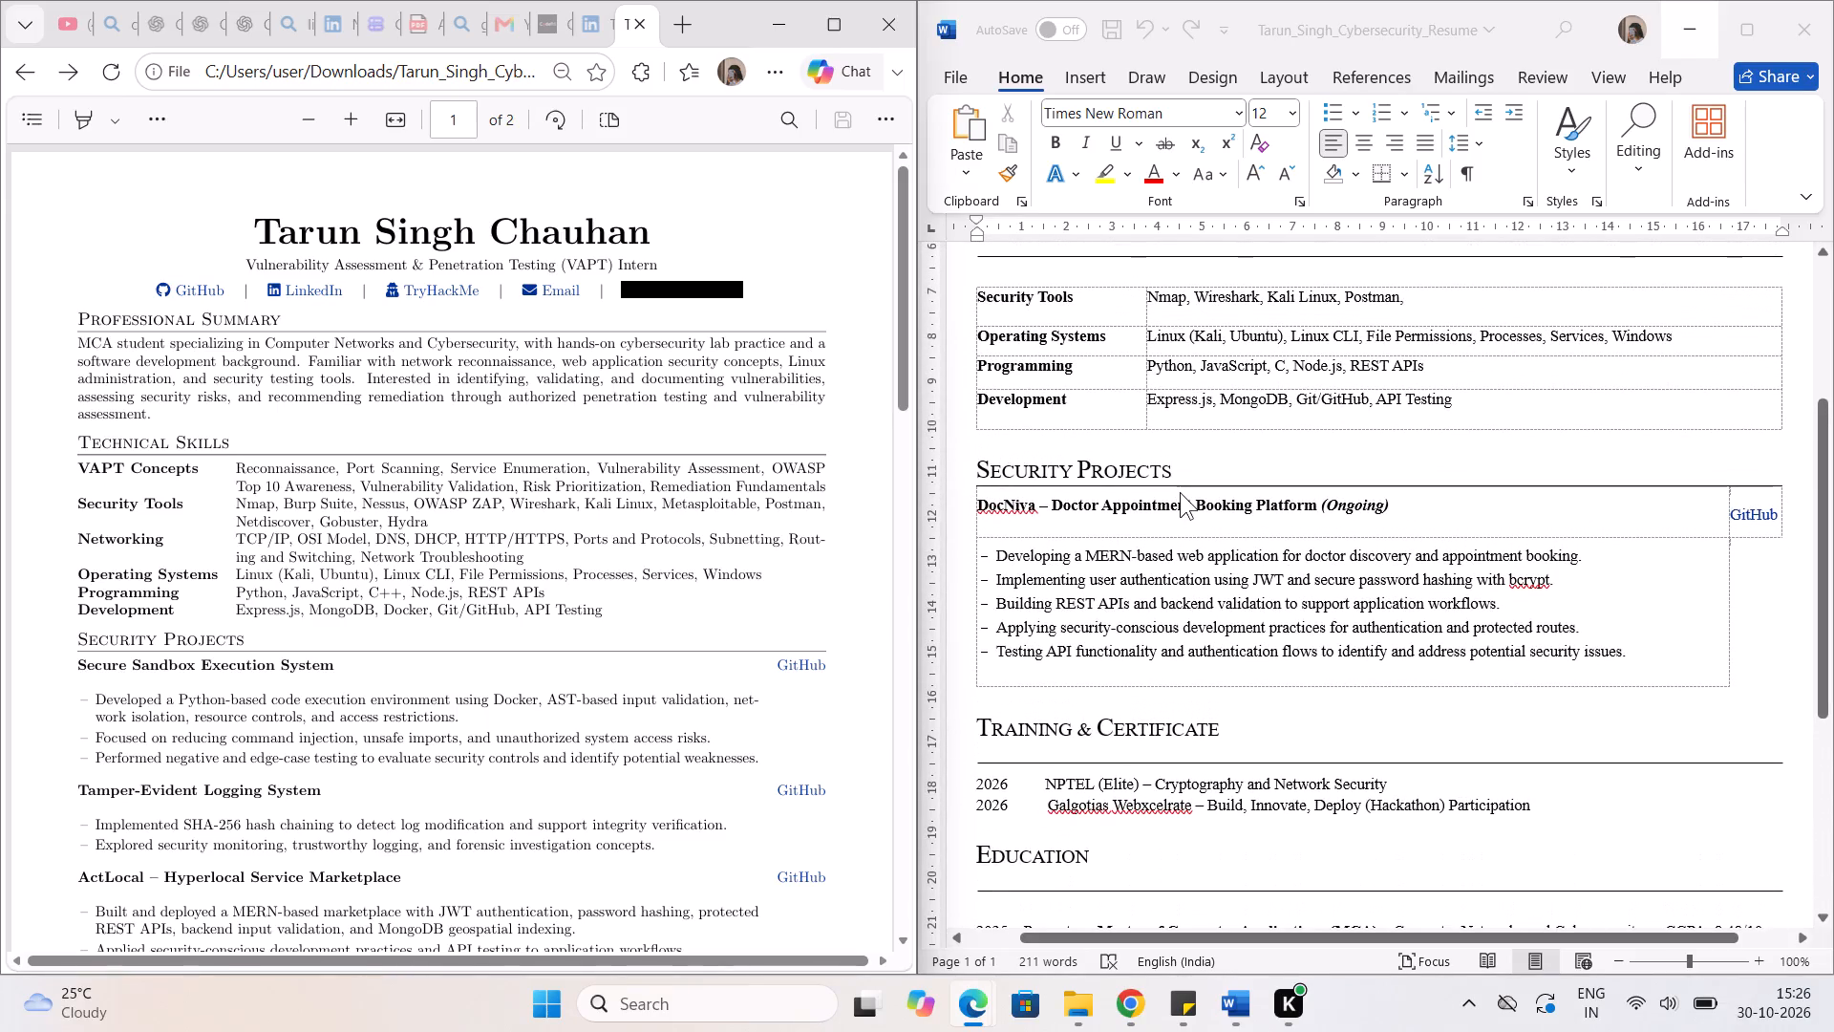
pyautogui.scroll(2, 1180, 492)
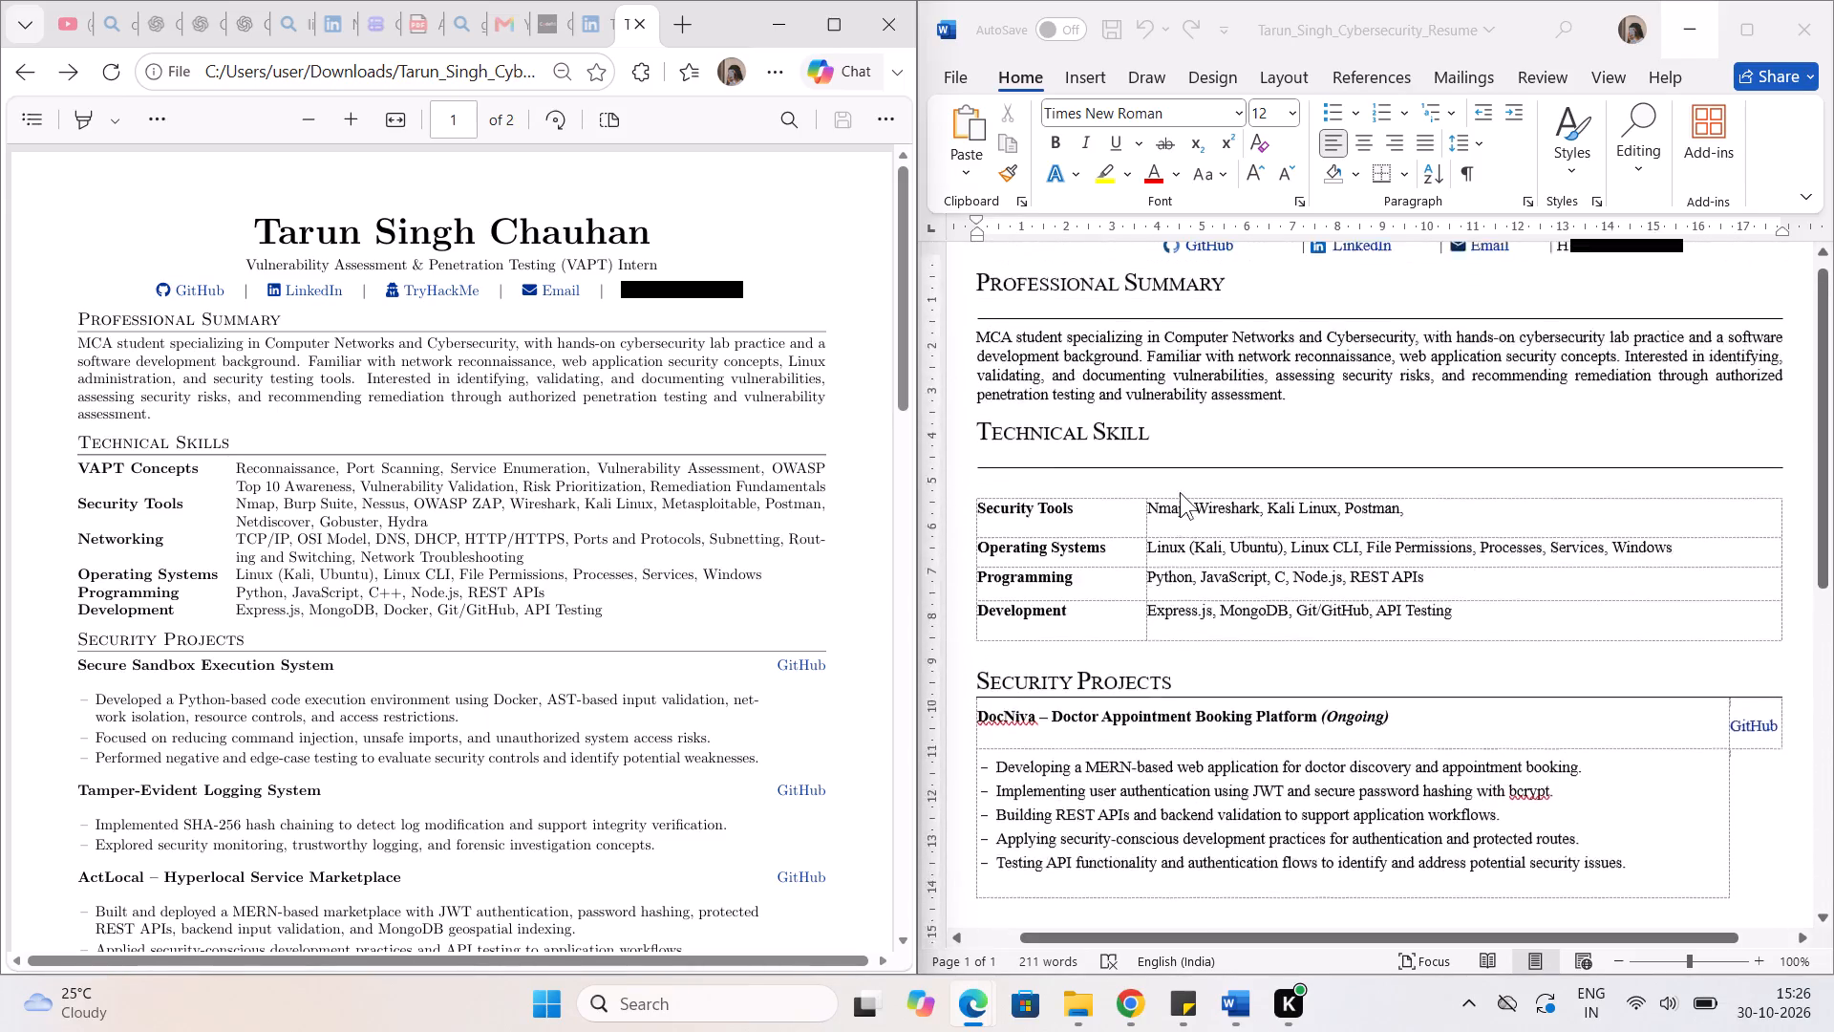
pyautogui.scroll(2, 1180, 492)
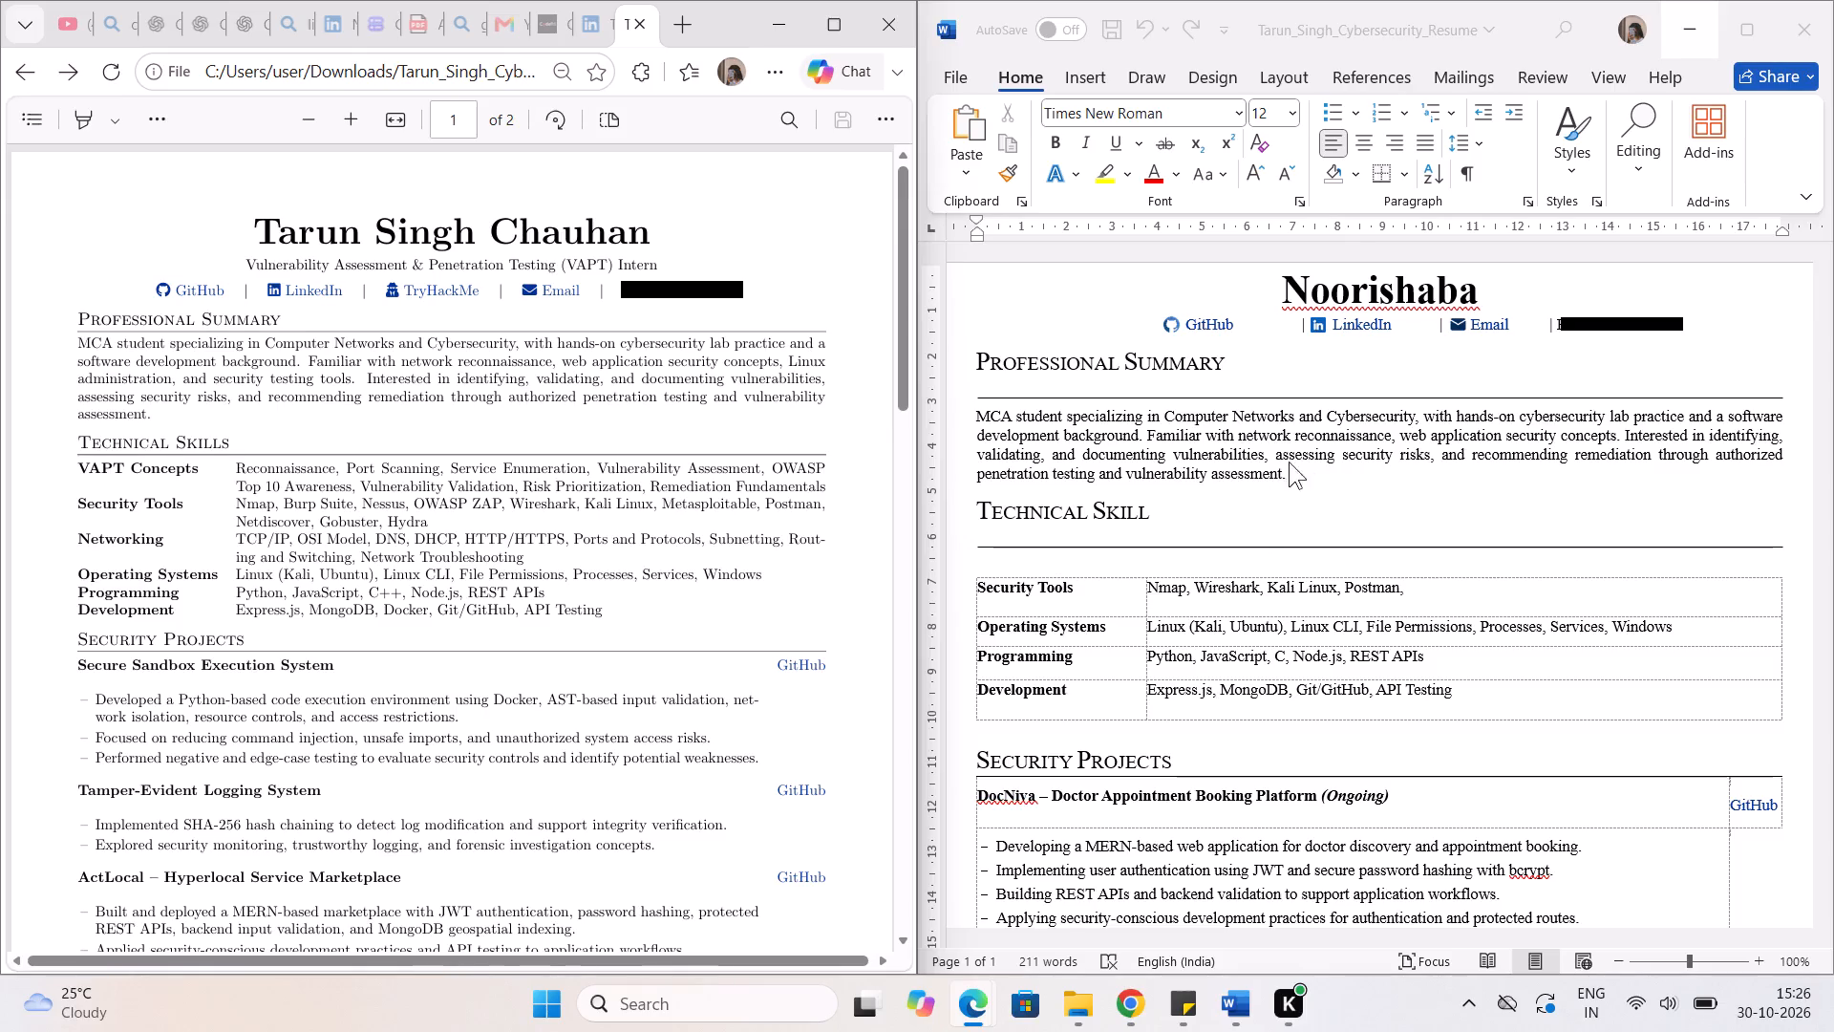
pyautogui.scroll(-1, 1247, 524)
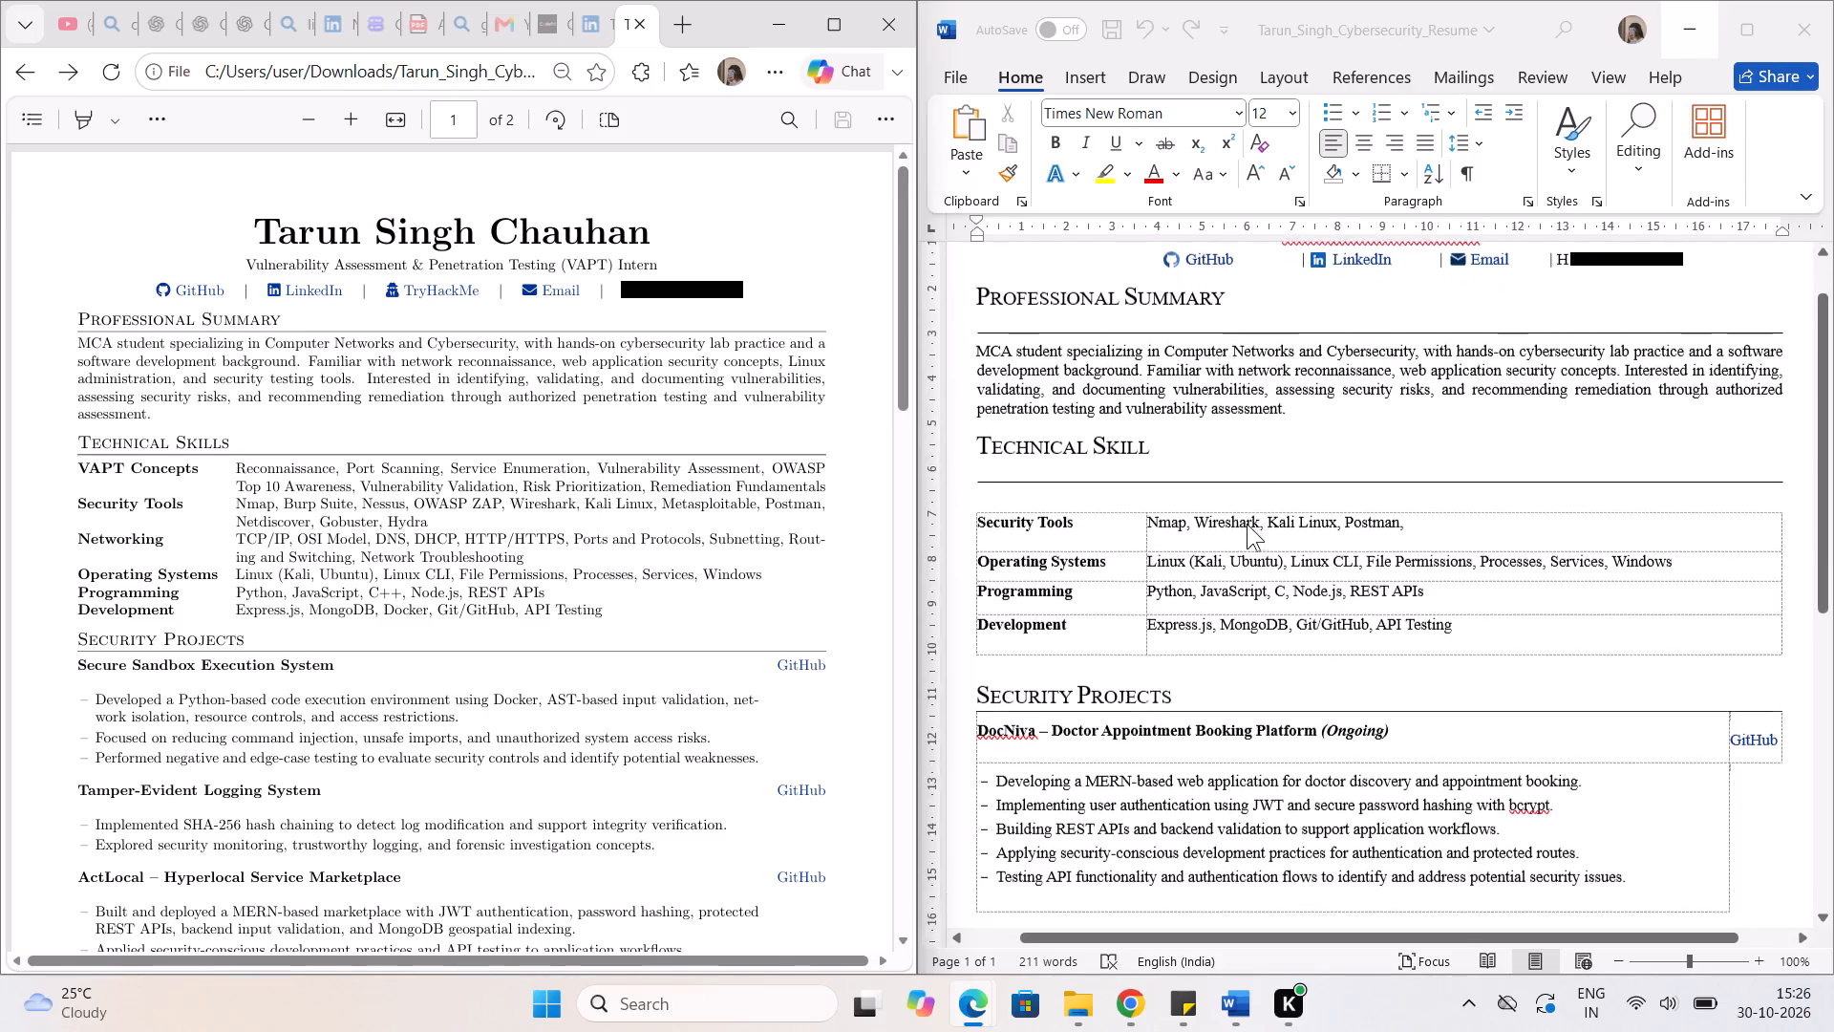
pyautogui.scroll(-2, 1247, 524)
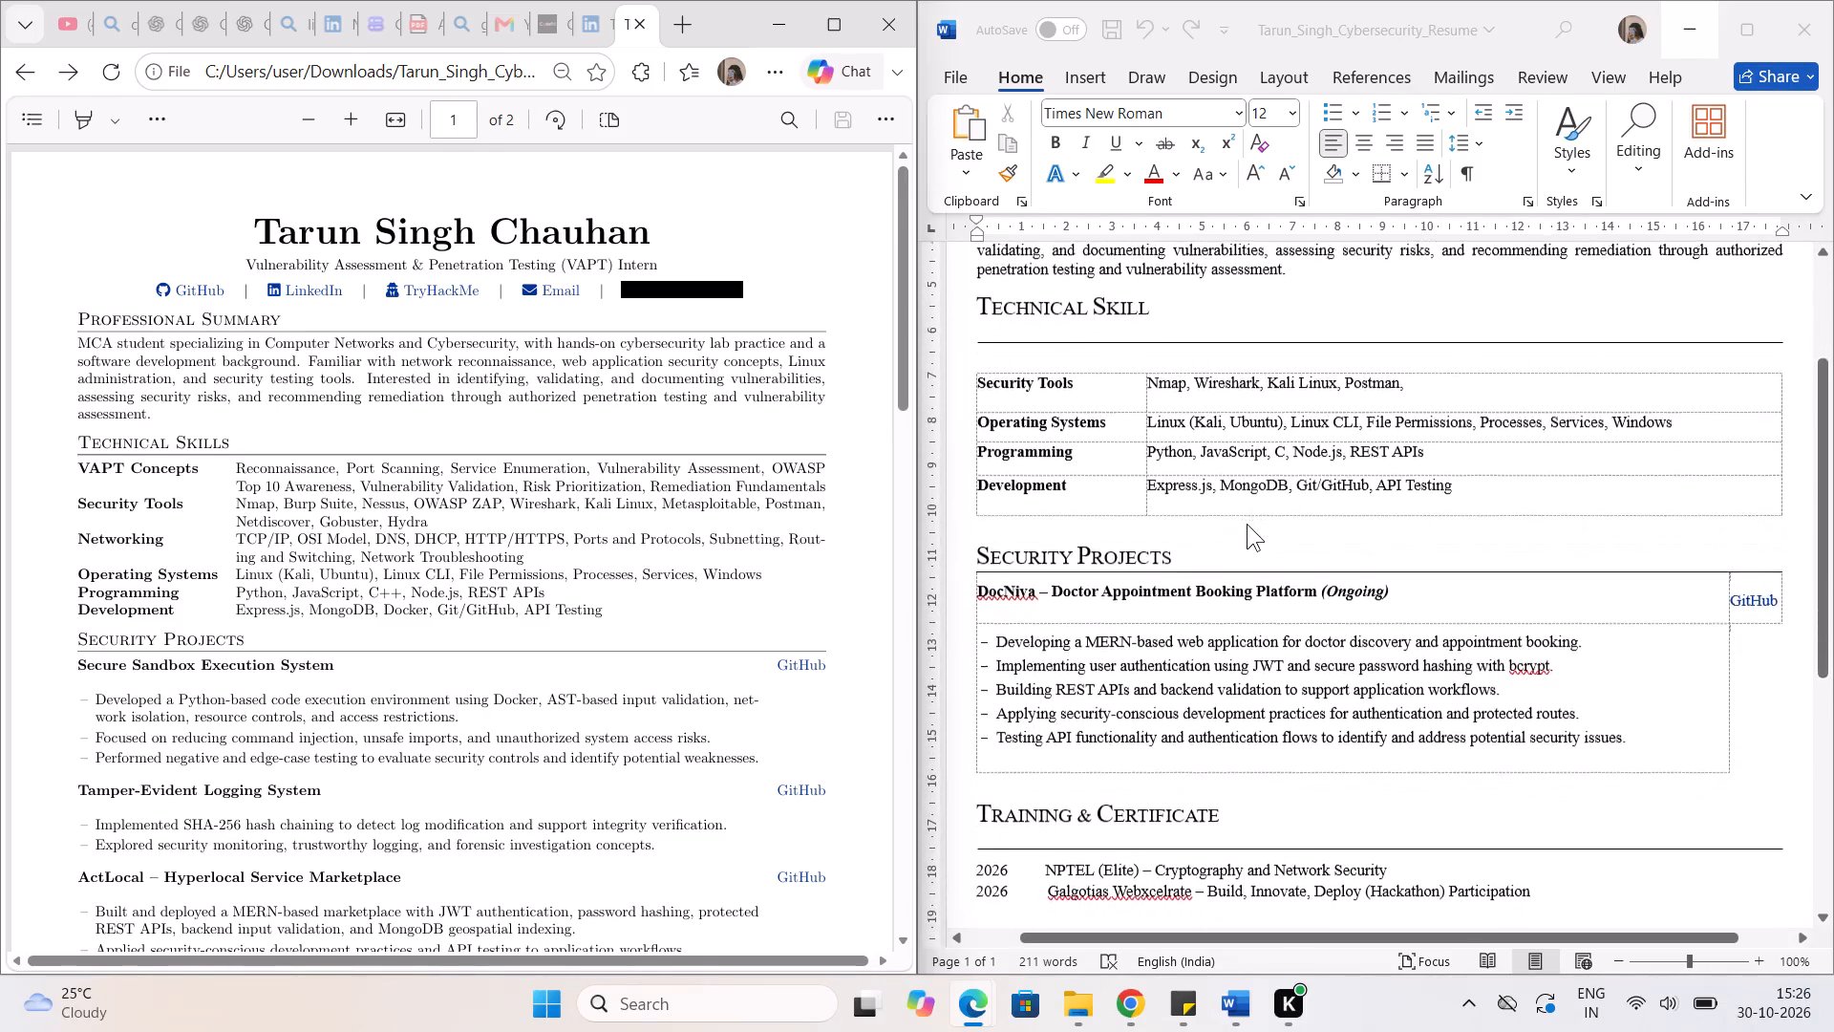
pyautogui.scroll(-3, 1247, 524)
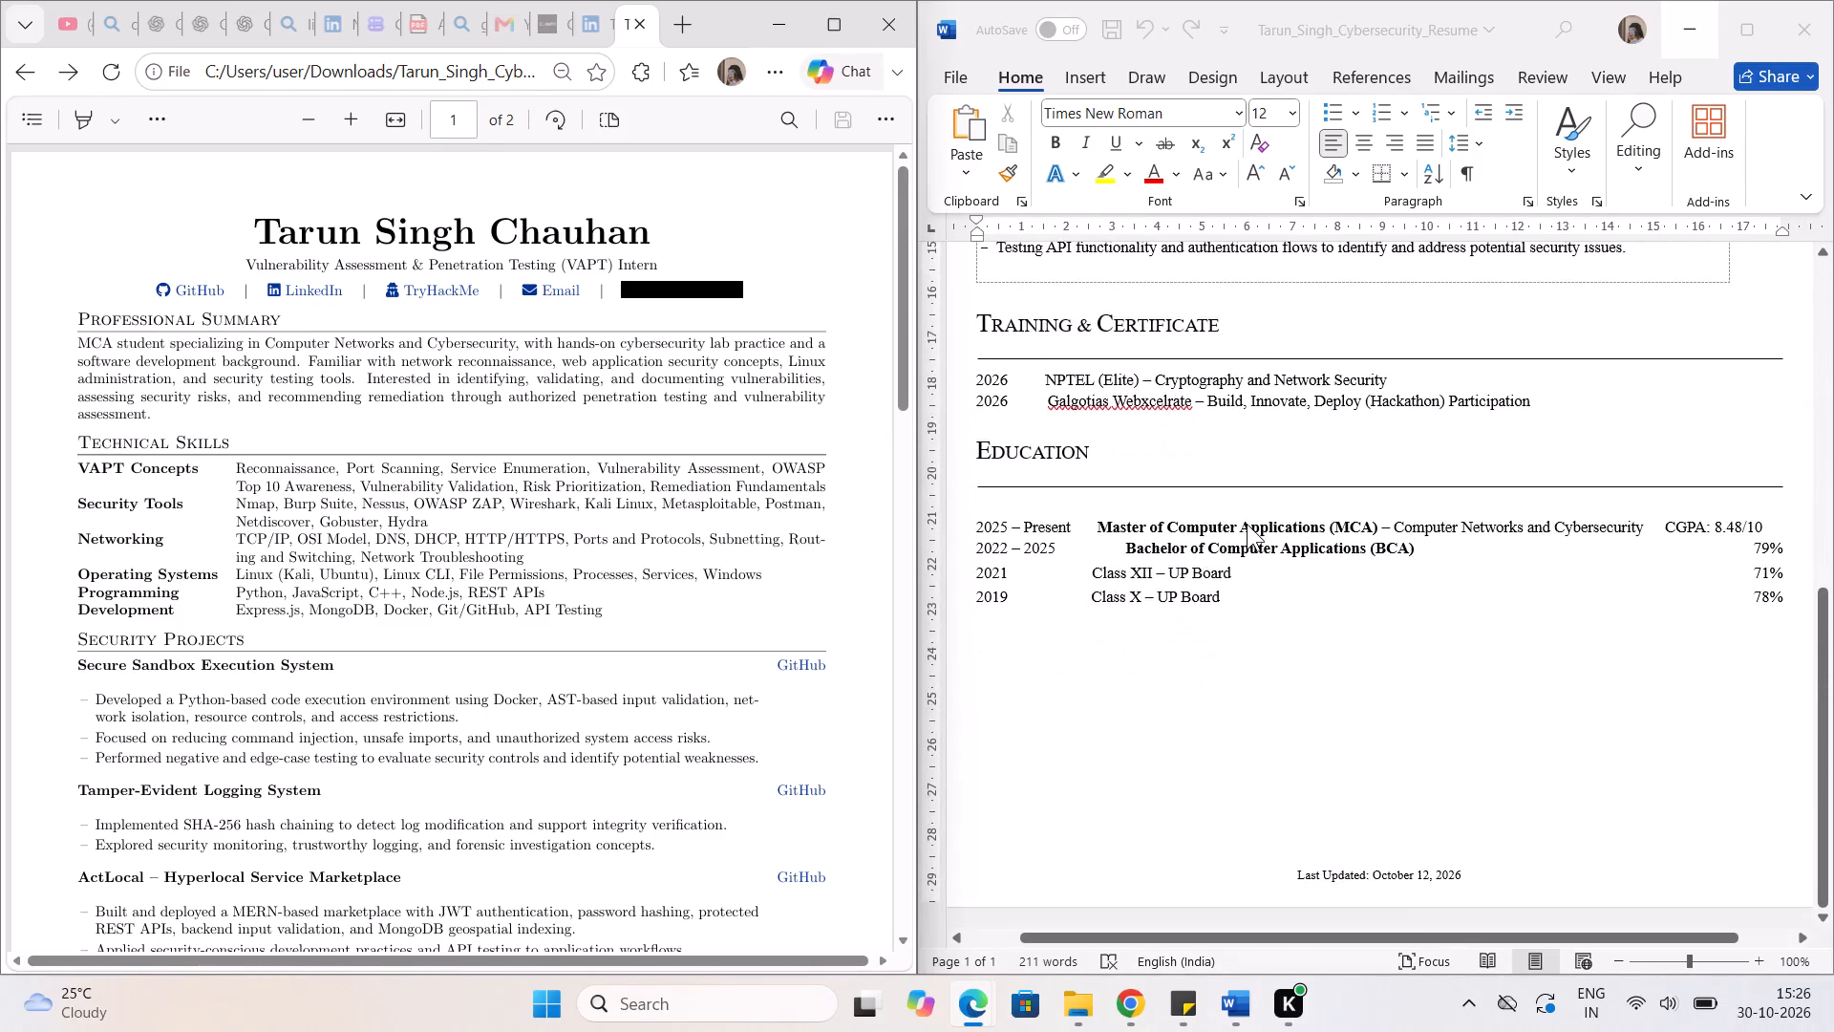
pyautogui.scroll(-2, 1247, 524)
# Copy the entire content of the Word resume, then clear the selection.
pyautogui.click(1234, 586)
pyautogui.hotkey('ctrl', 'a')
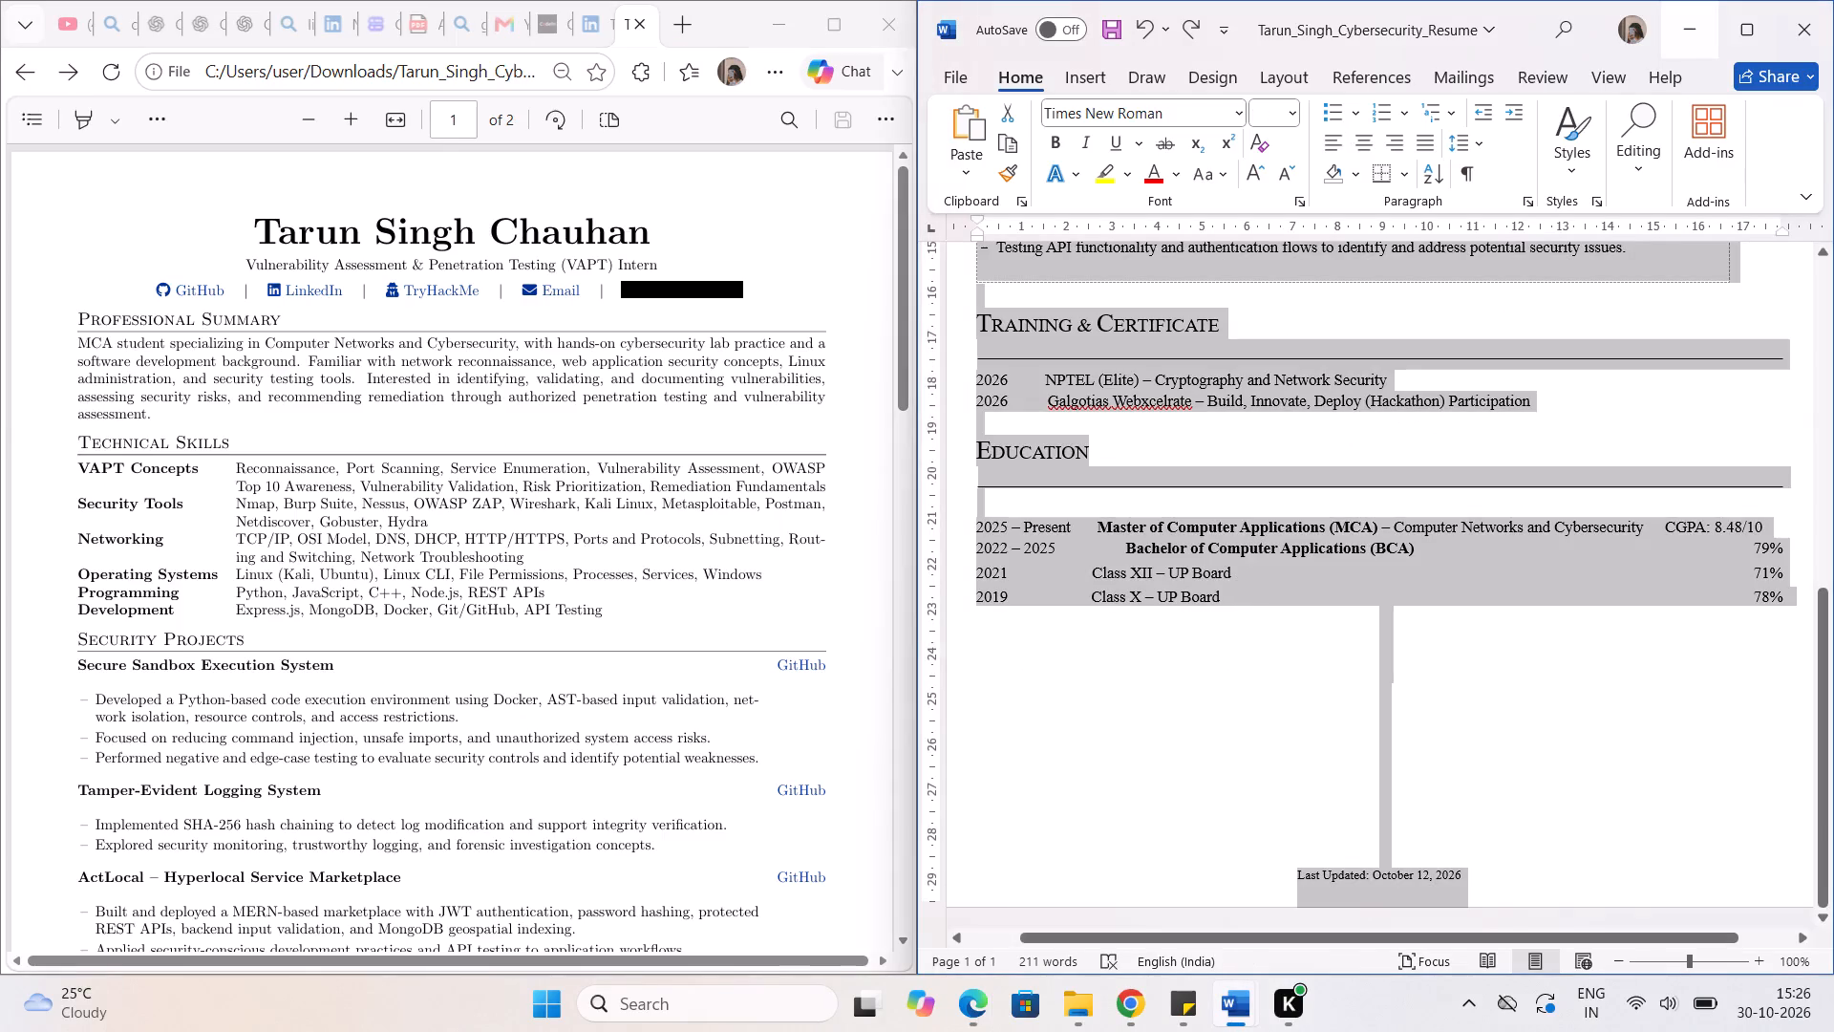
pyautogui.hotkey('ctrl', 'c')
pyautogui.click(1450, 699)
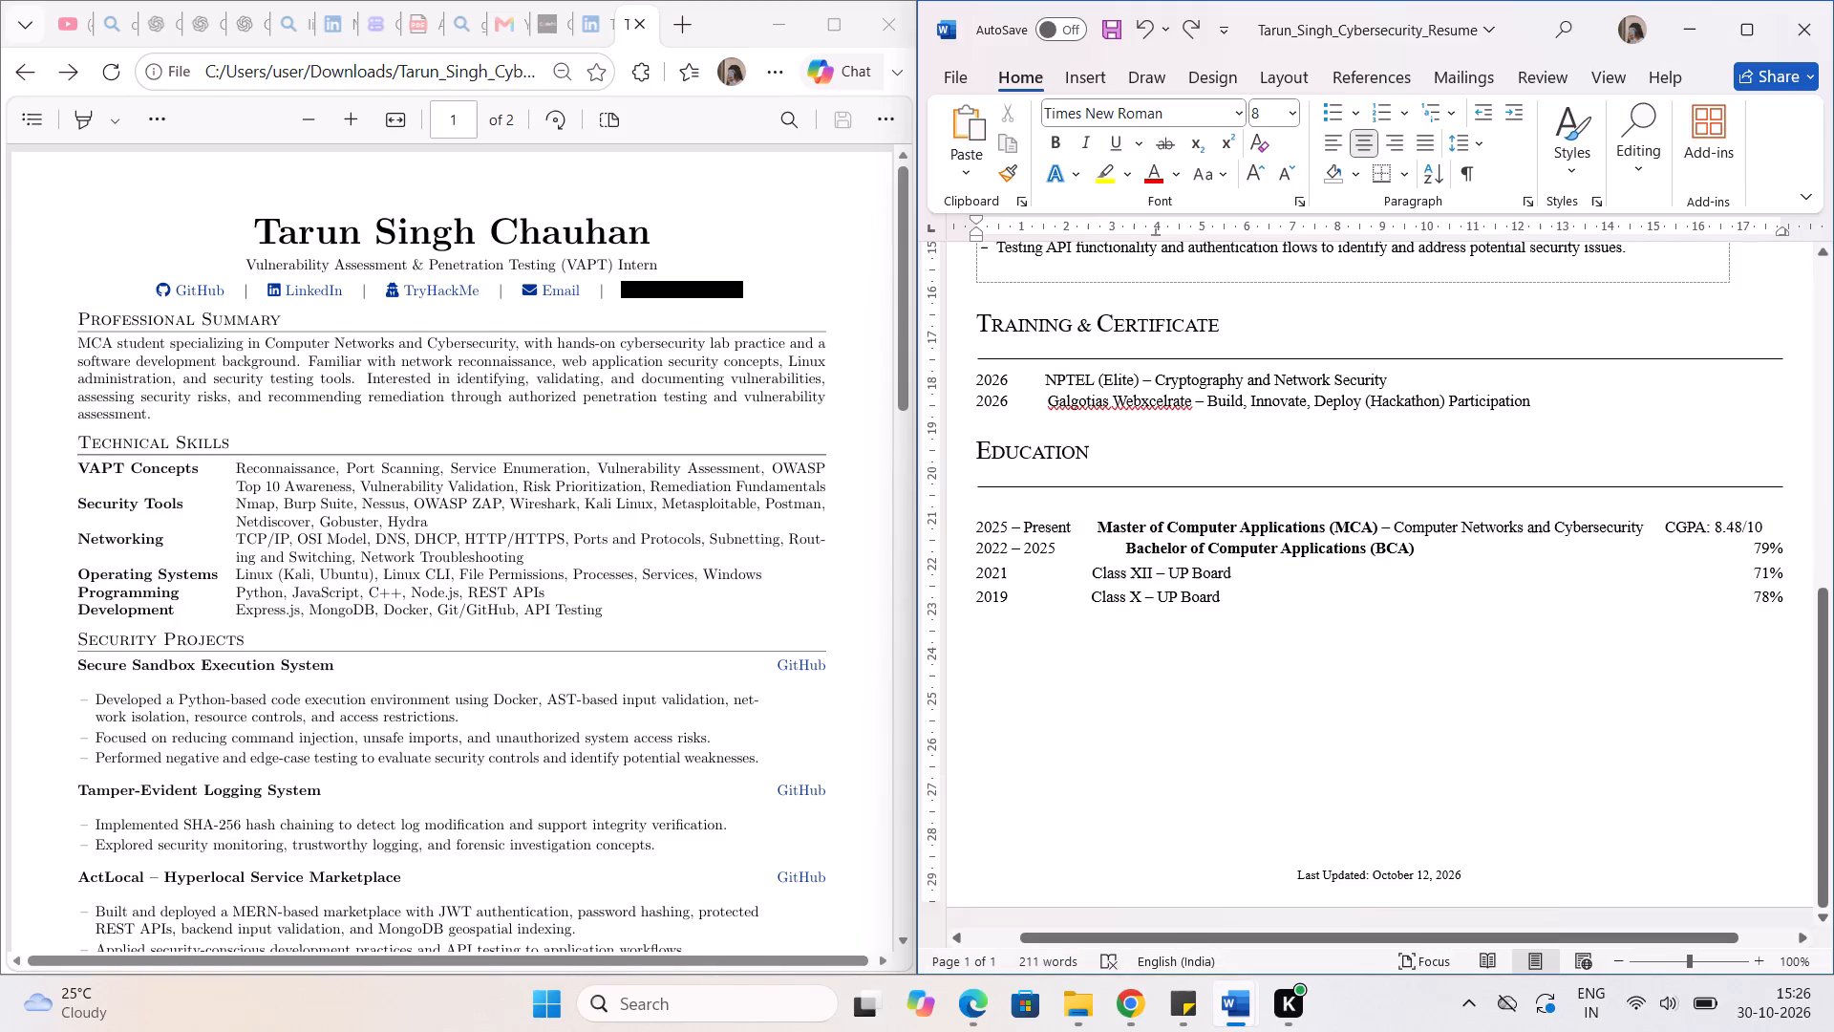
pyautogui.click(1564, 671)
pyautogui.click(1564, 671)
# Save the resume as a PDF in Downloads, replacing the name prefix before "Cybersecurity_Resume" with the name in the resume's heading.
pyautogui.hotkey('ctrl', 's')
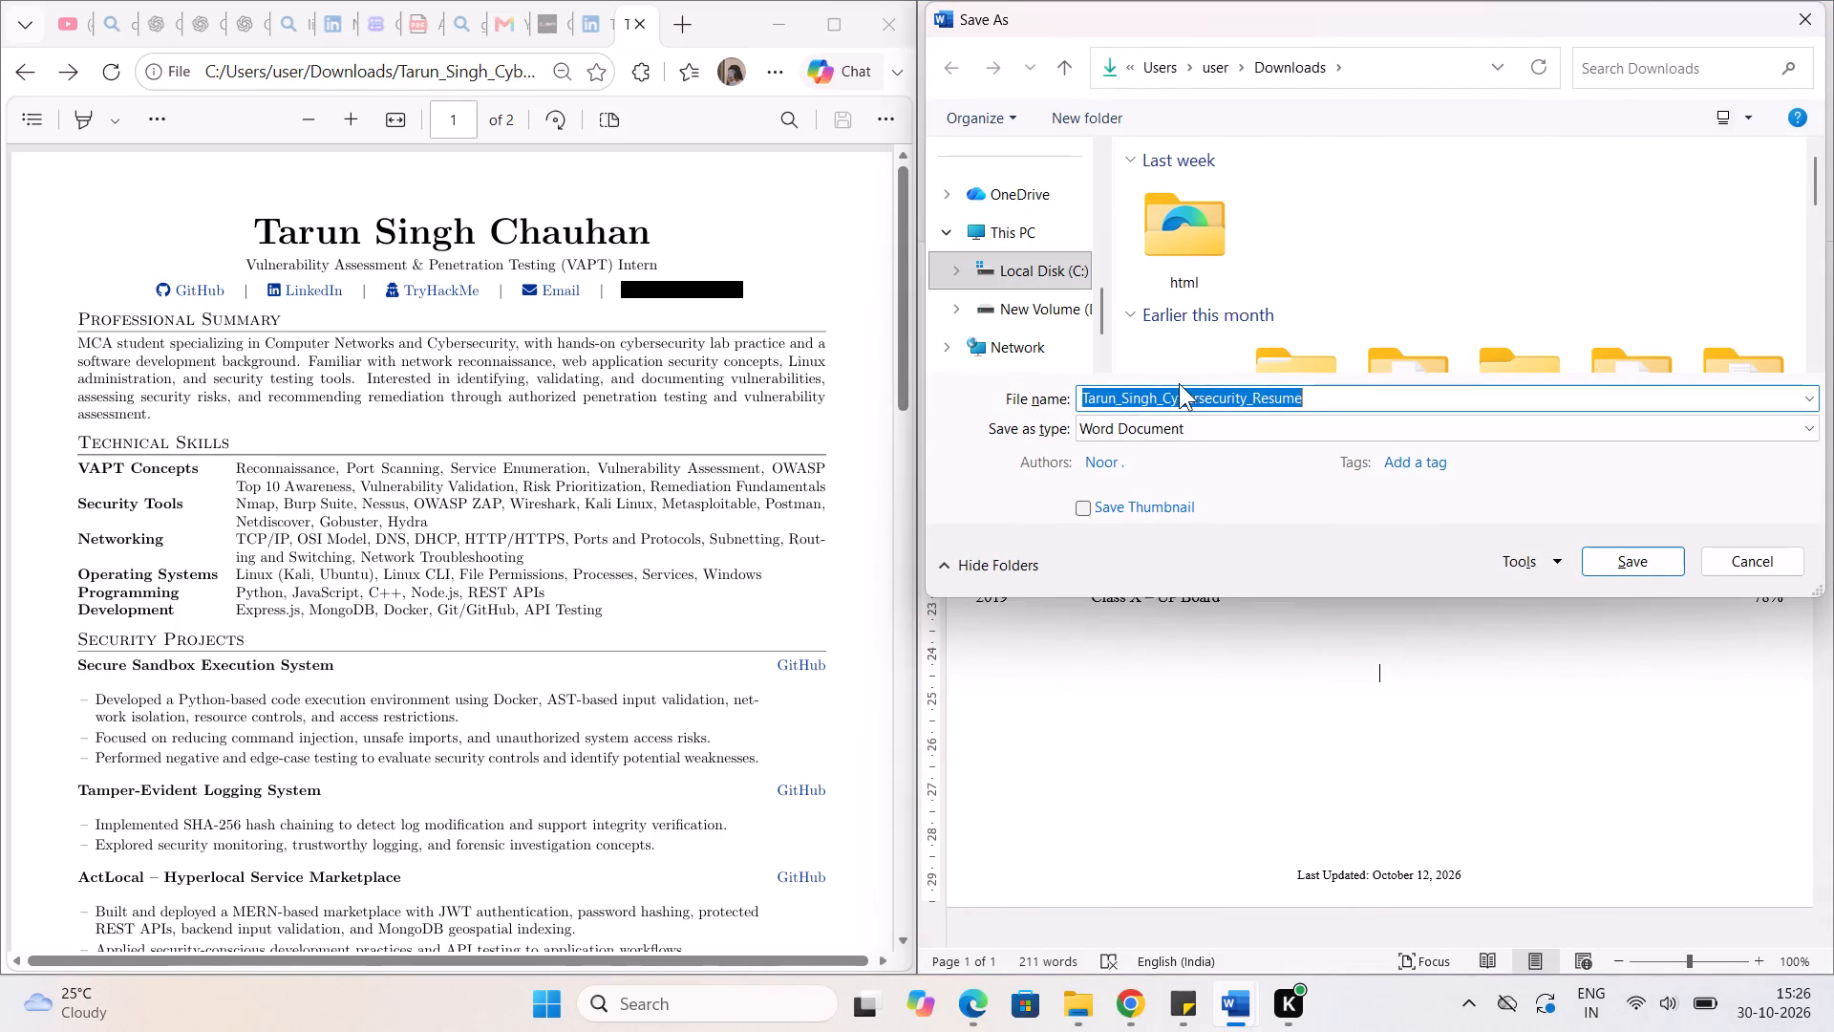
pyautogui.click(1162, 402)
pyautogui.moveTo(1162, 402); pyautogui.dragTo(1095, 402)
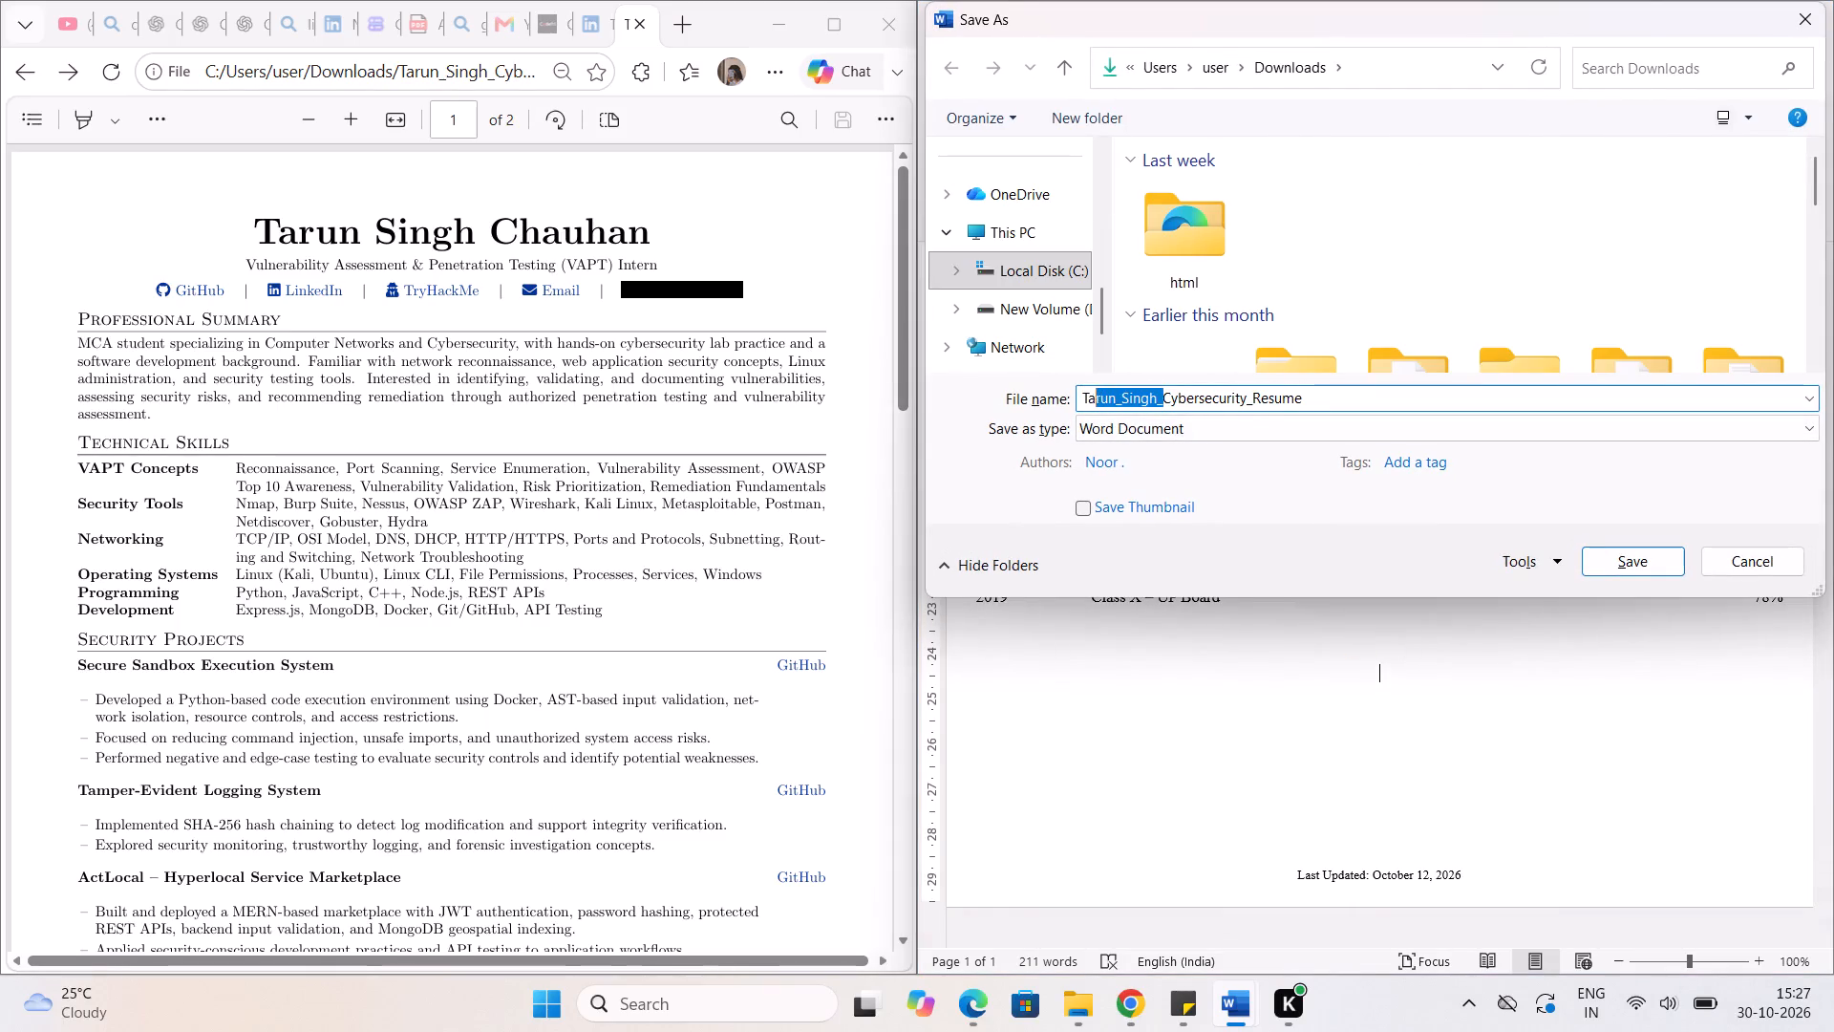
pyautogui.moveTo(1095, 402); pyautogui.dragTo(1079, 402)
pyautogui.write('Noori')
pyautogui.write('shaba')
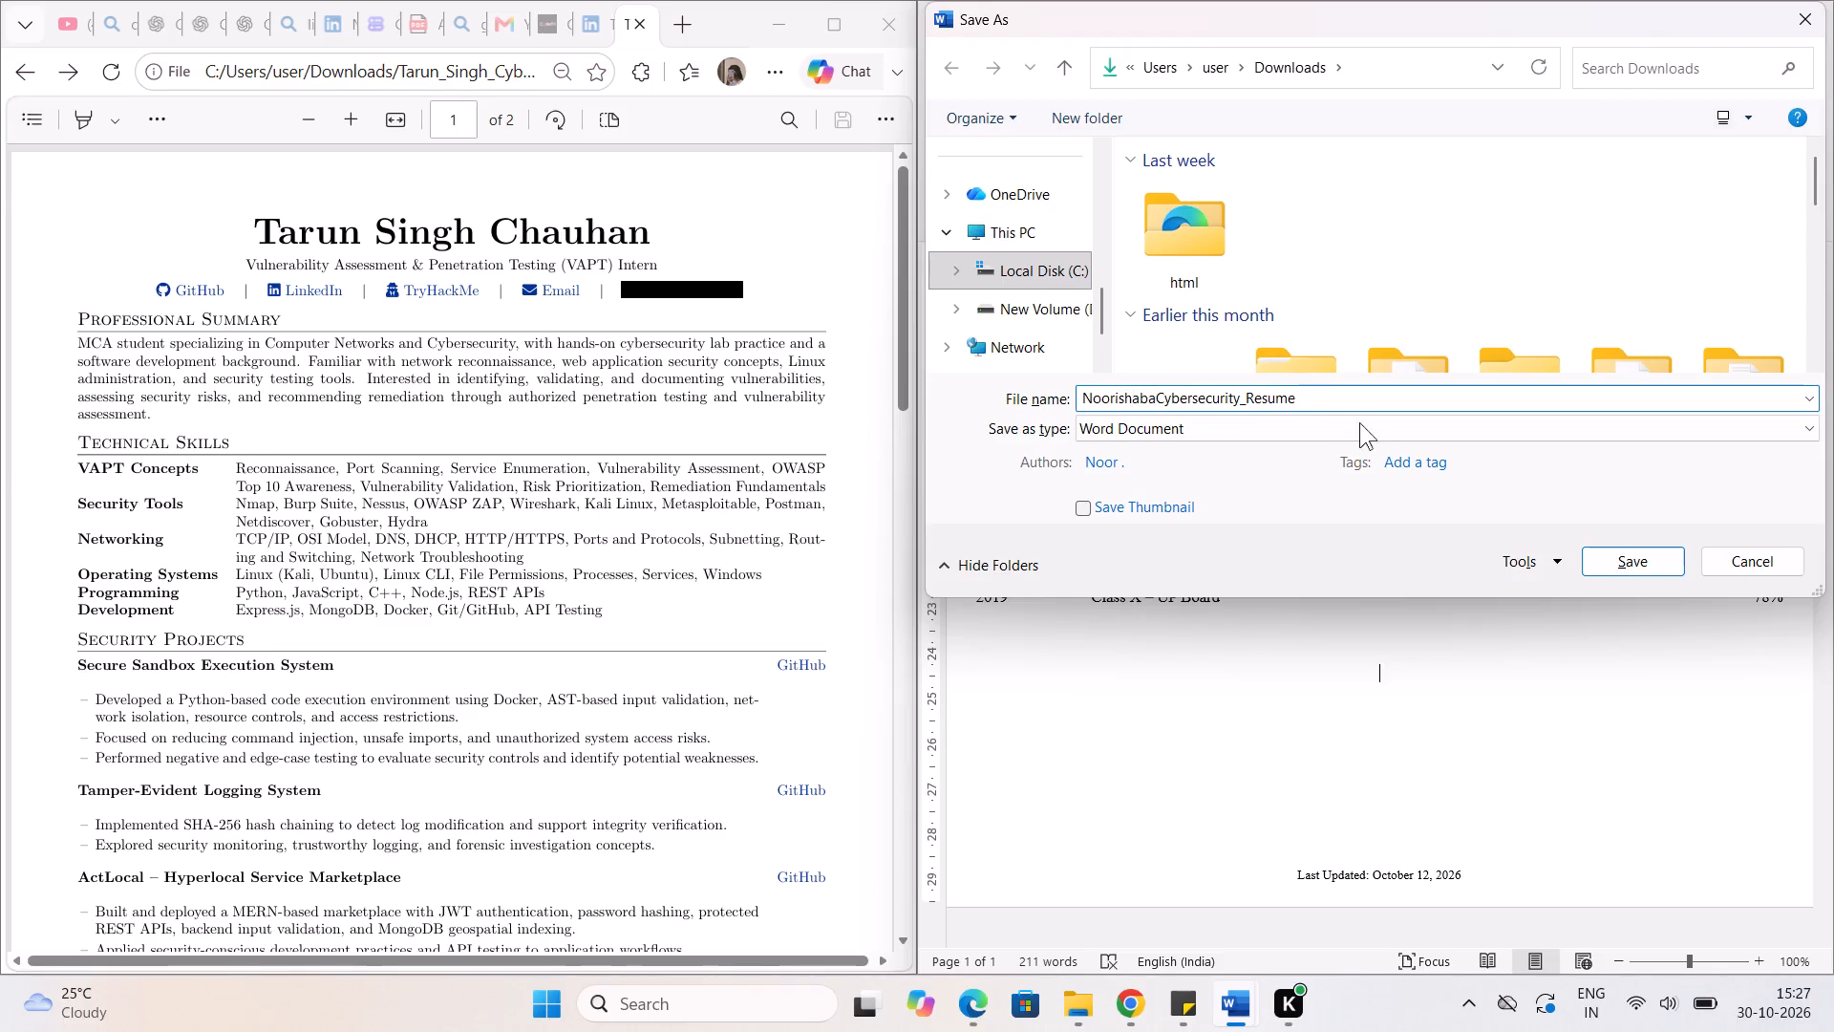
pyautogui.click(1444, 426)
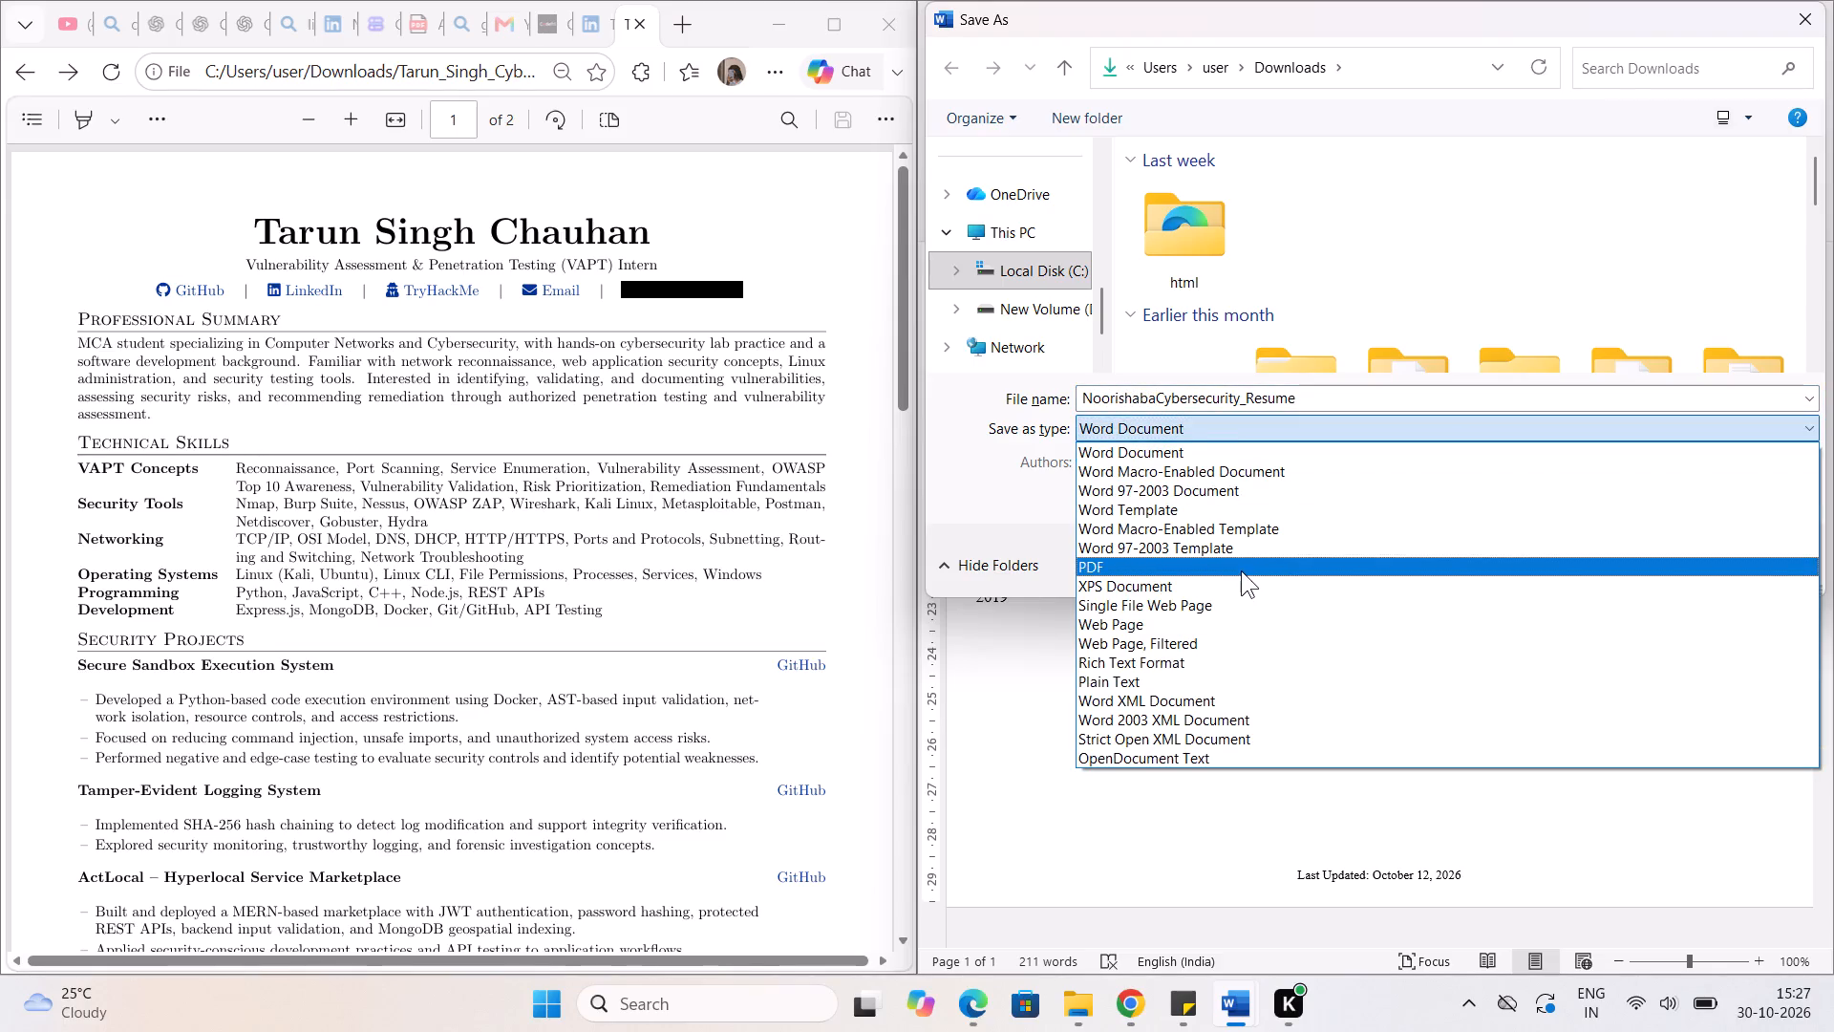
pyautogui.click(1241, 570)
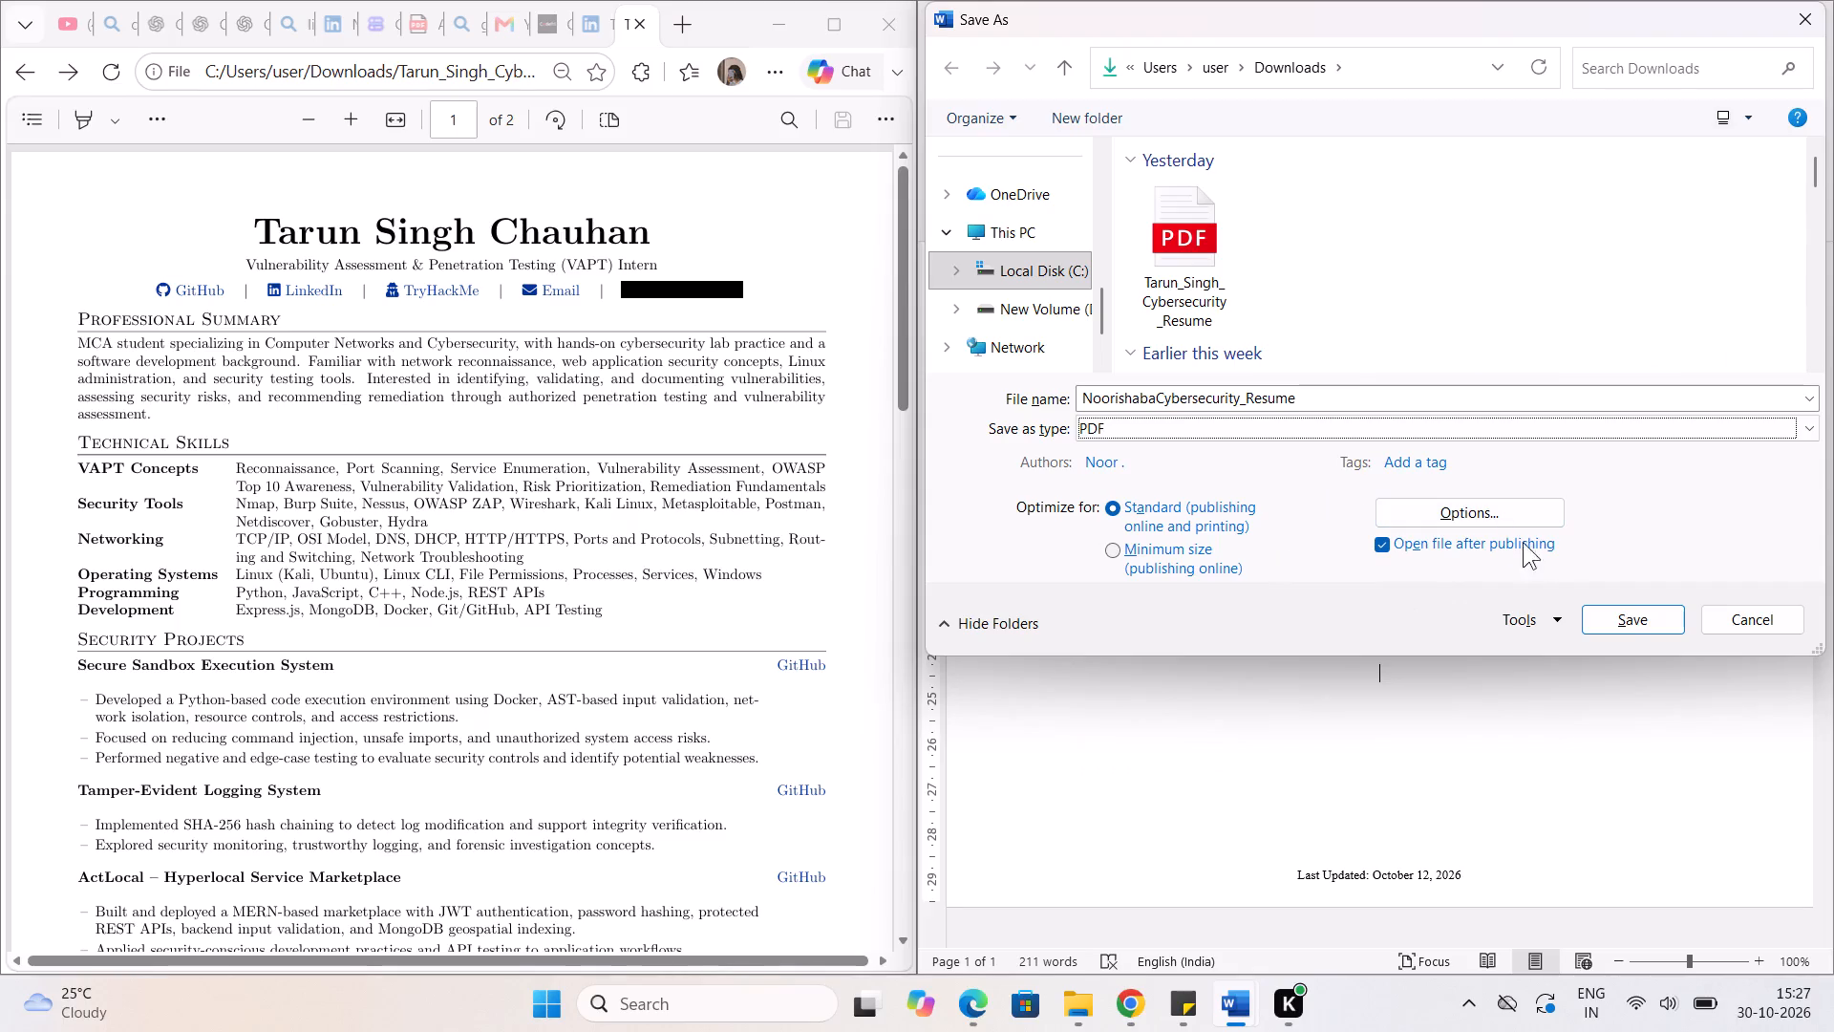
pyautogui.click(1617, 617)
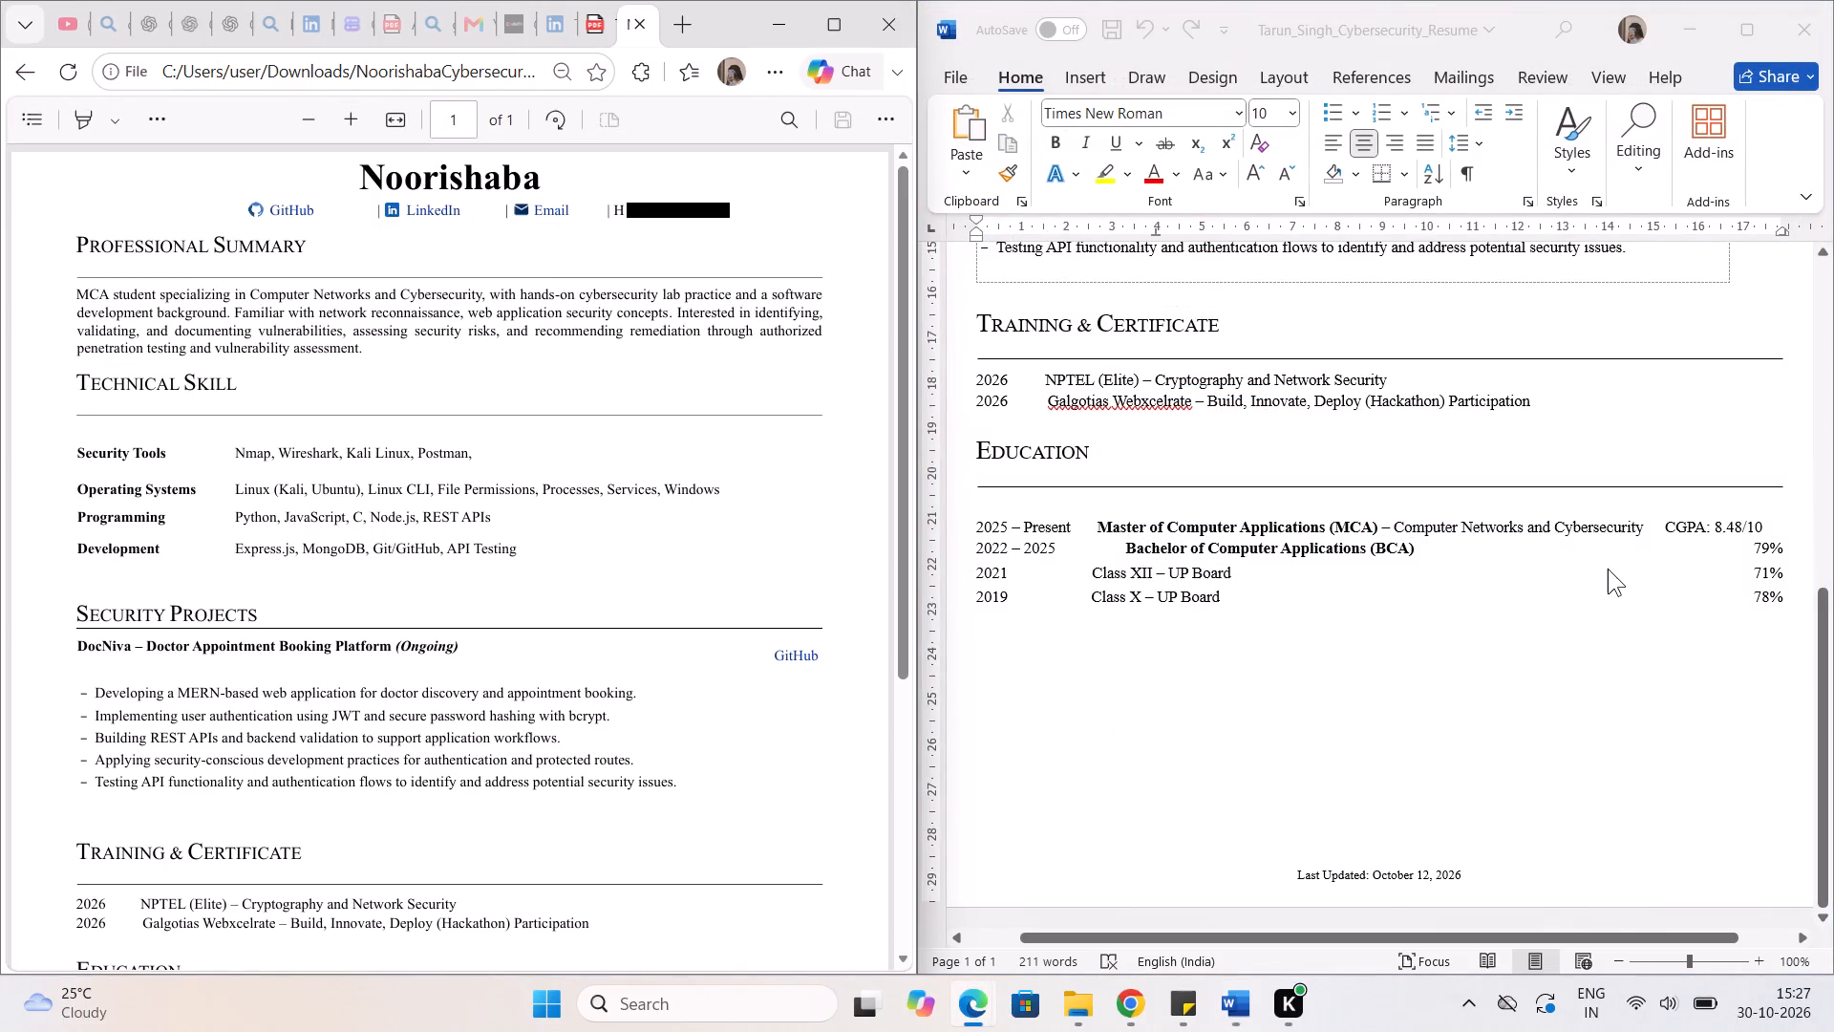
# Examine the beginning of the Word resume alongside the exported PDF.
pyautogui.scroll(4, 1608, 569)
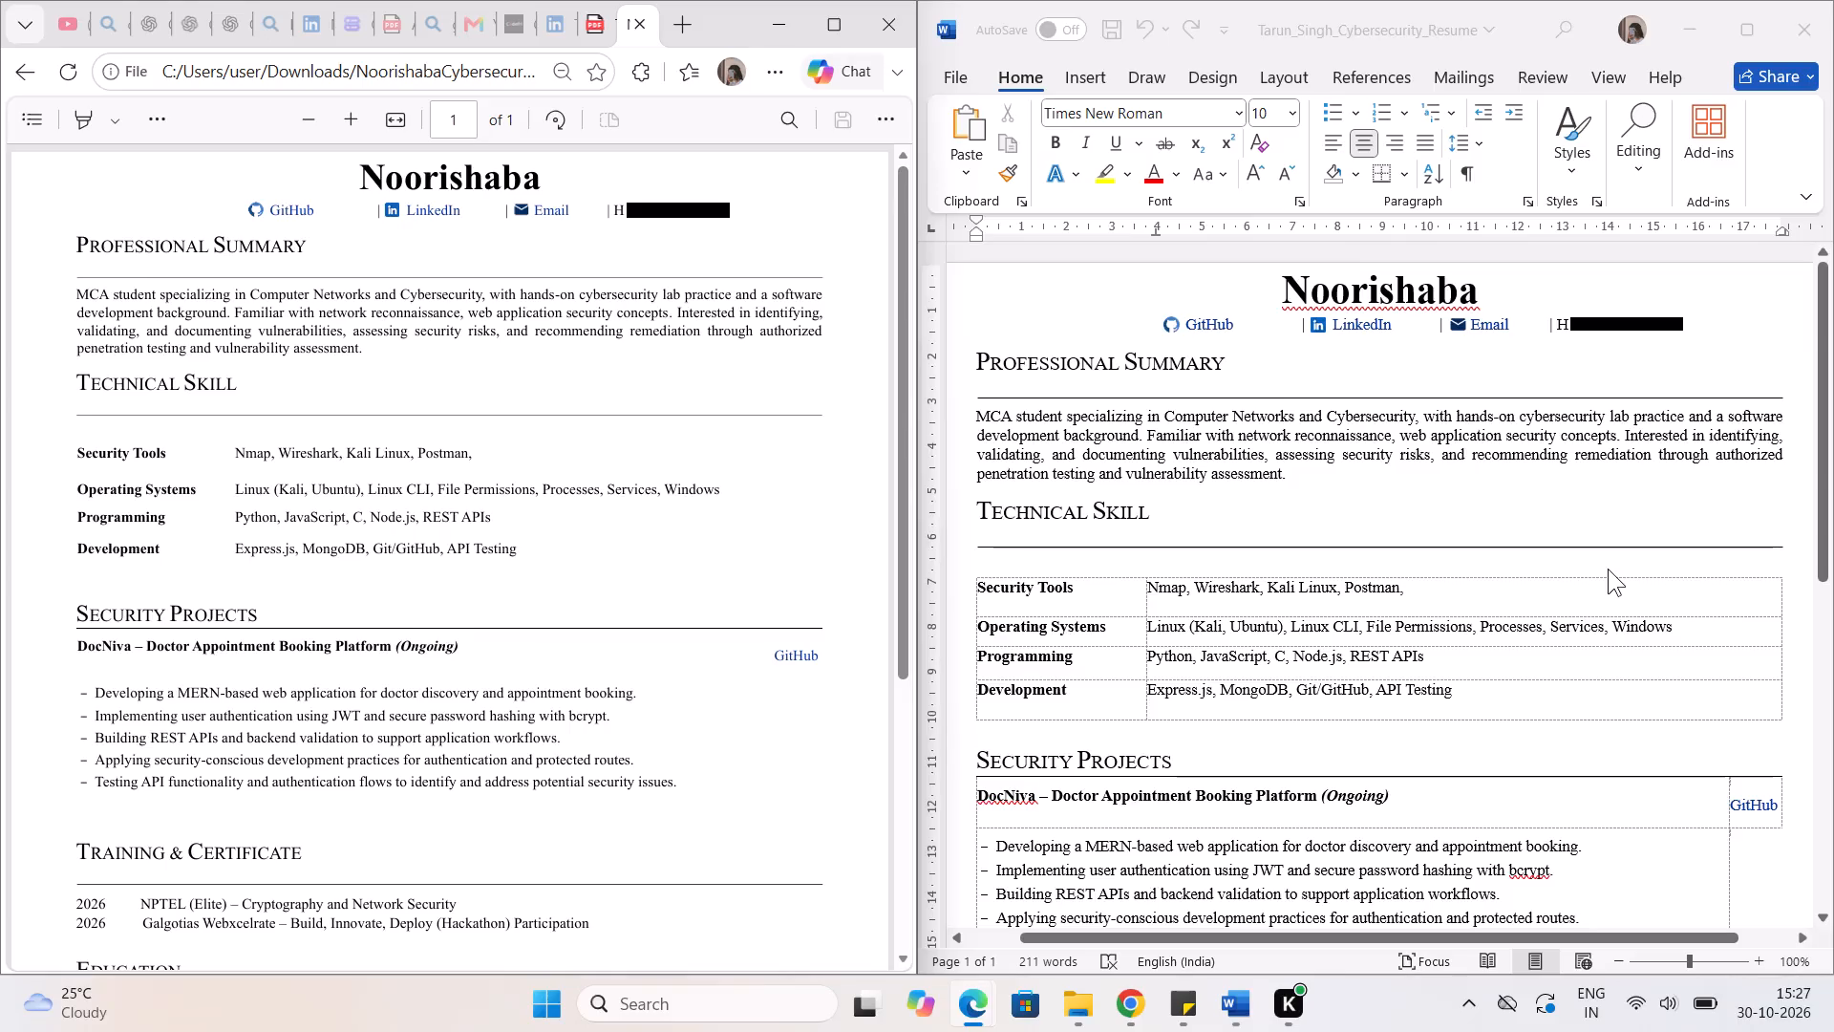
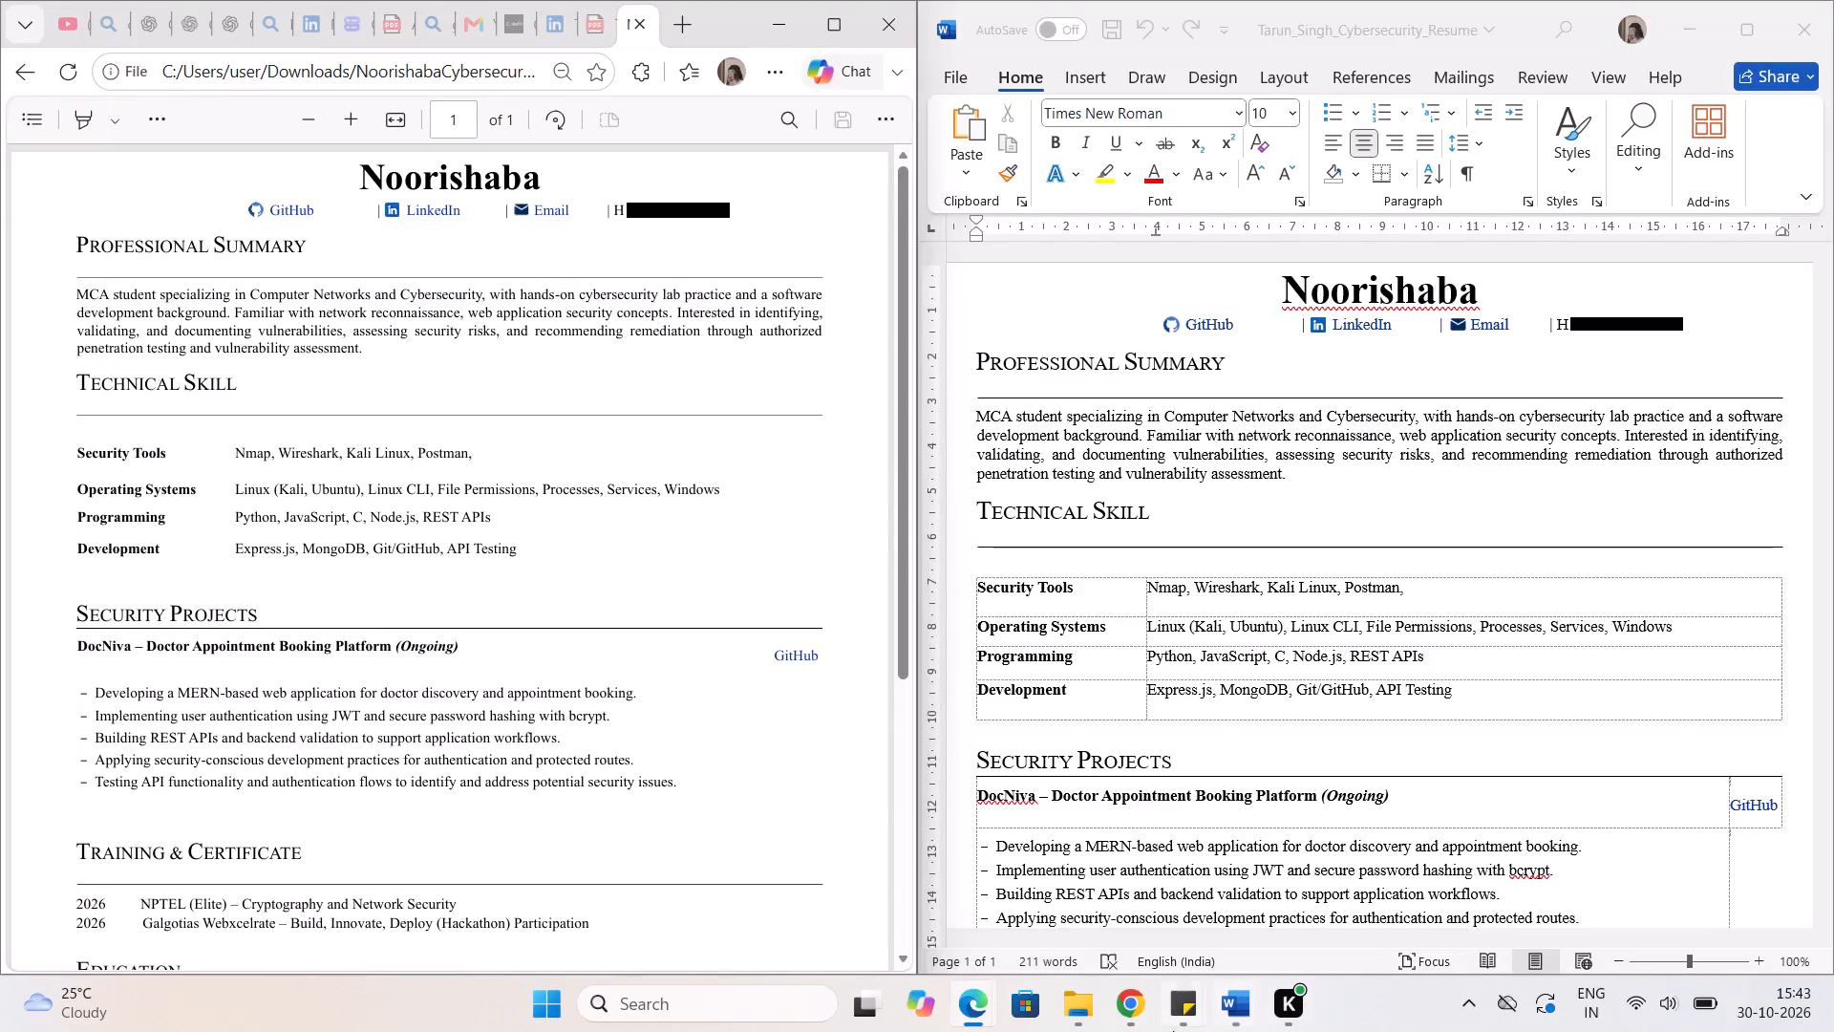
# Open the newly exported cybersecurity resume PDF from the Downloads folder and review it from the header down to the education section.
pyautogui.click(1082, 1014)
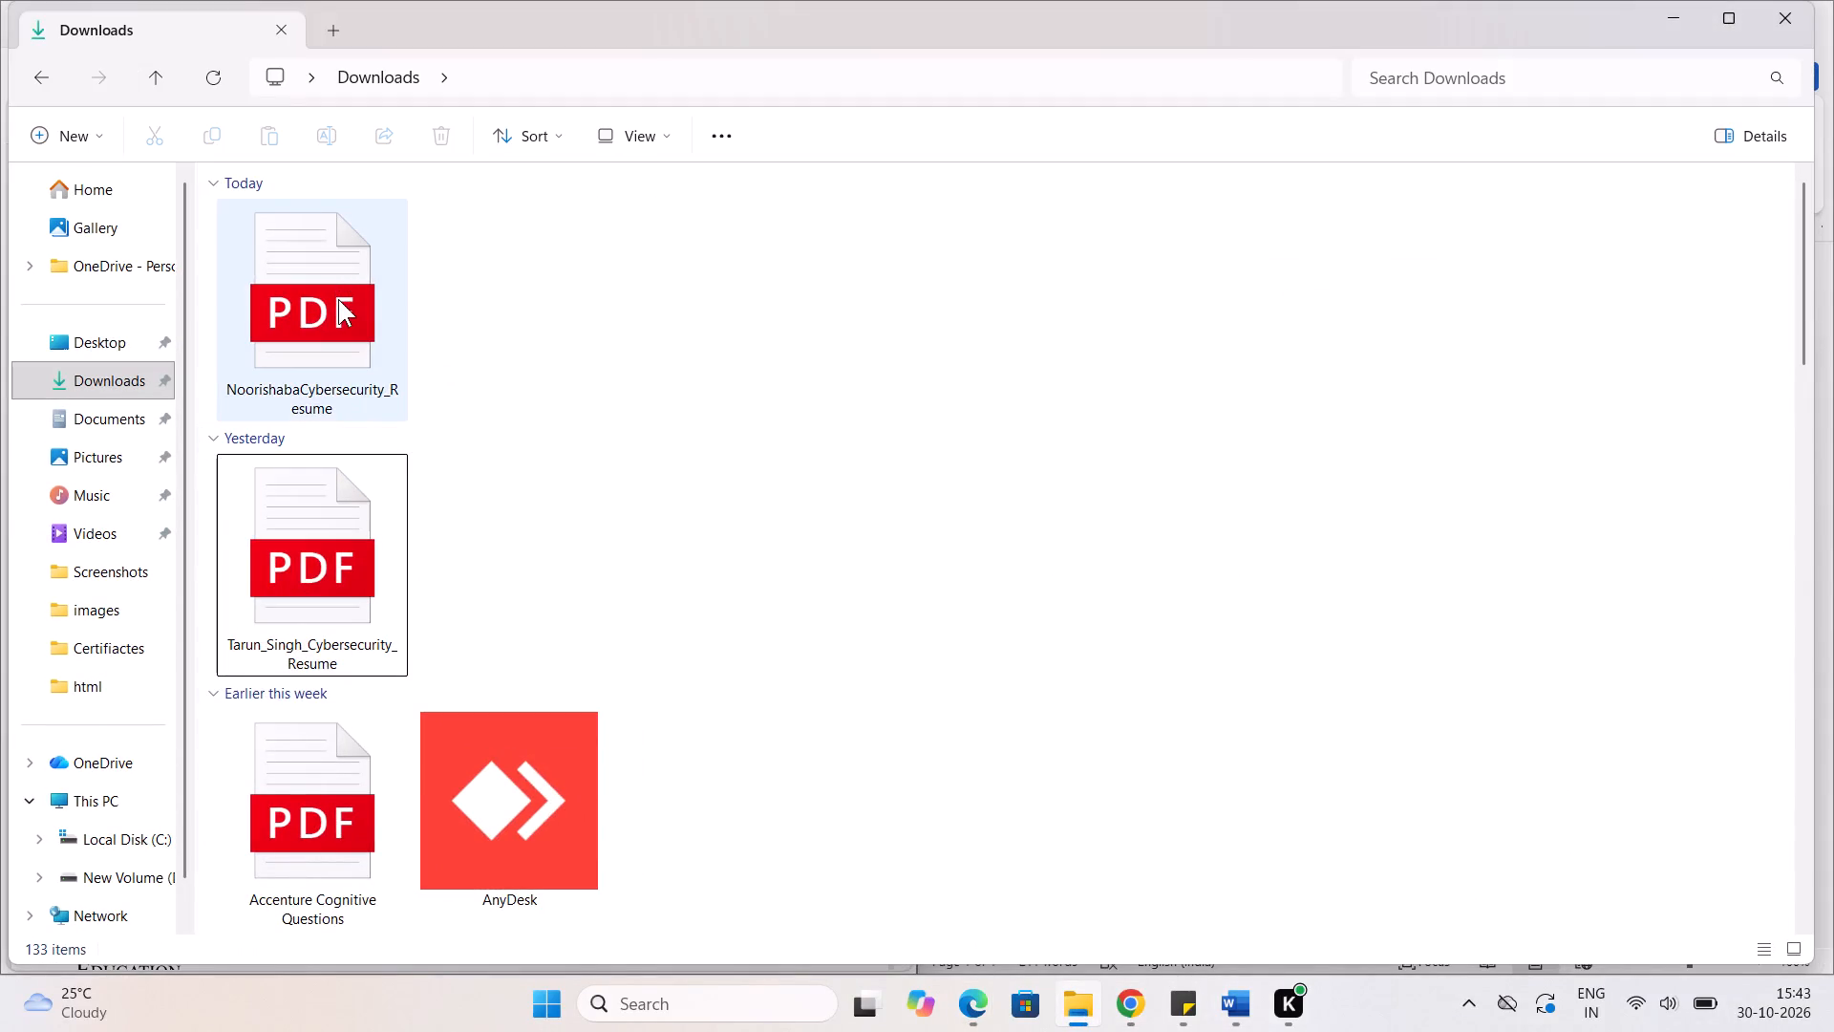
pyautogui.doubleClick(338, 299)
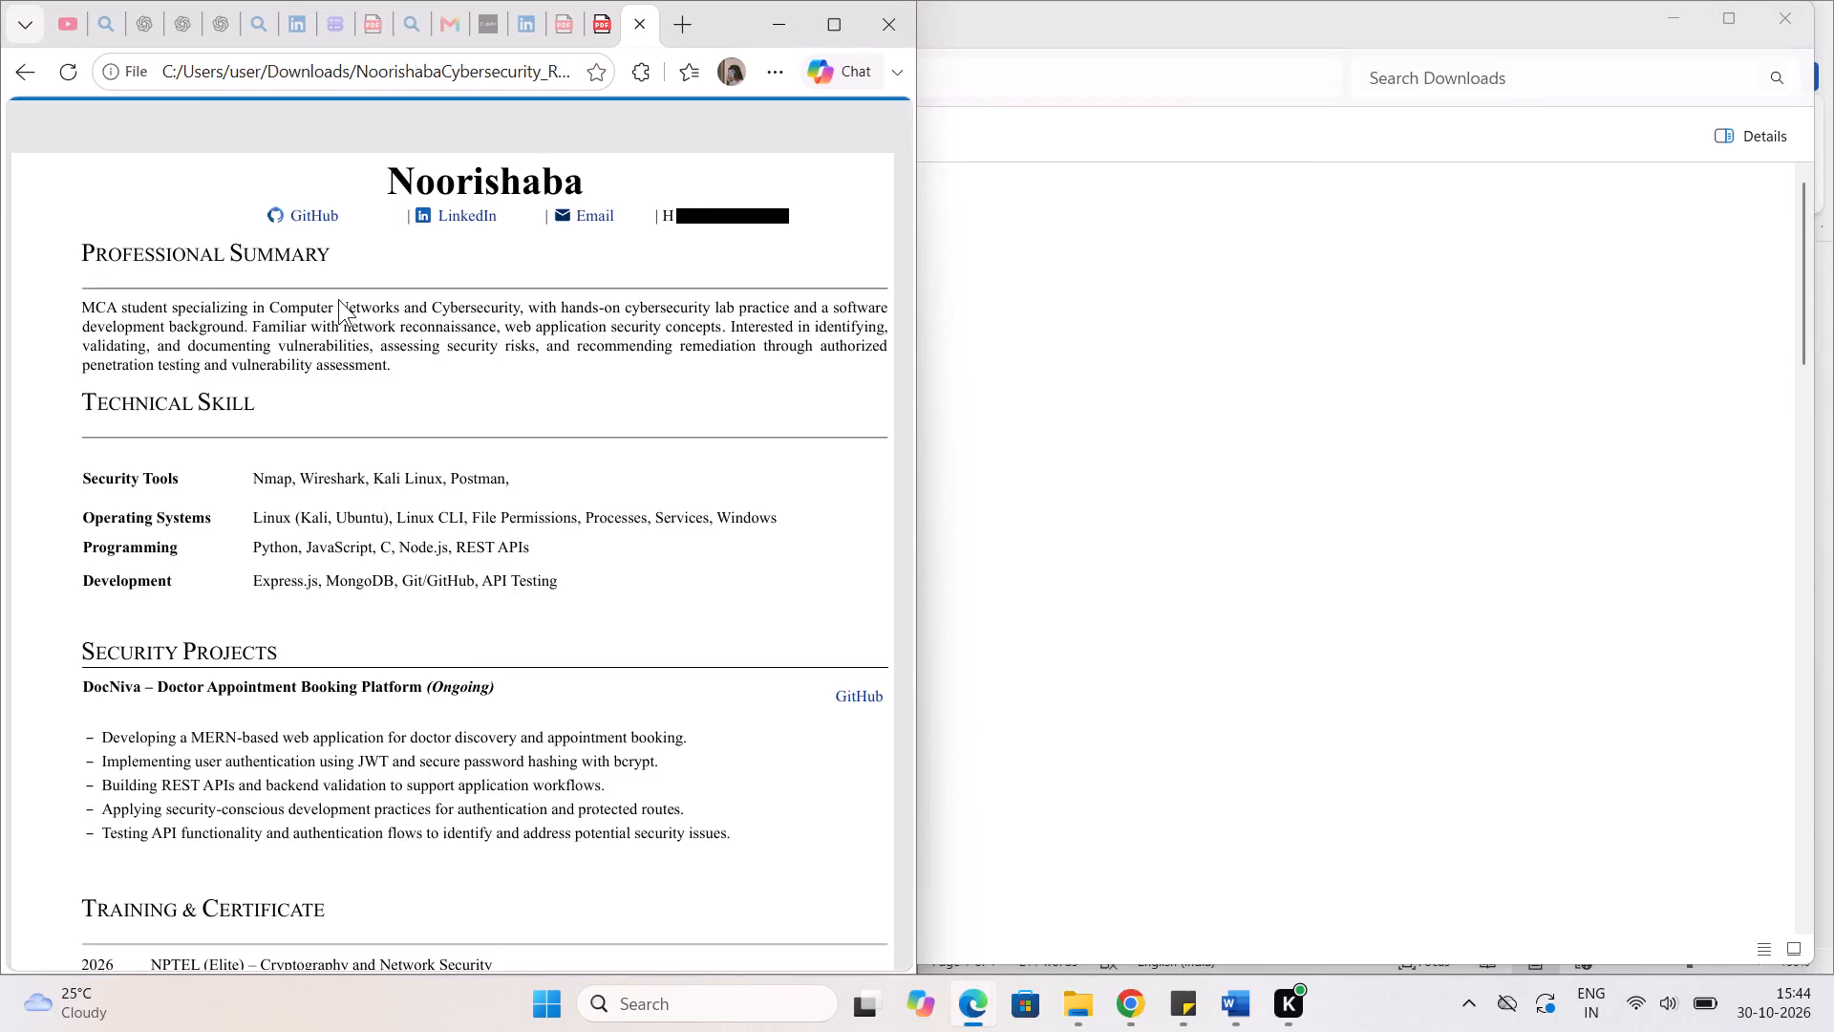
pyautogui.scroll(1, 362, 563)
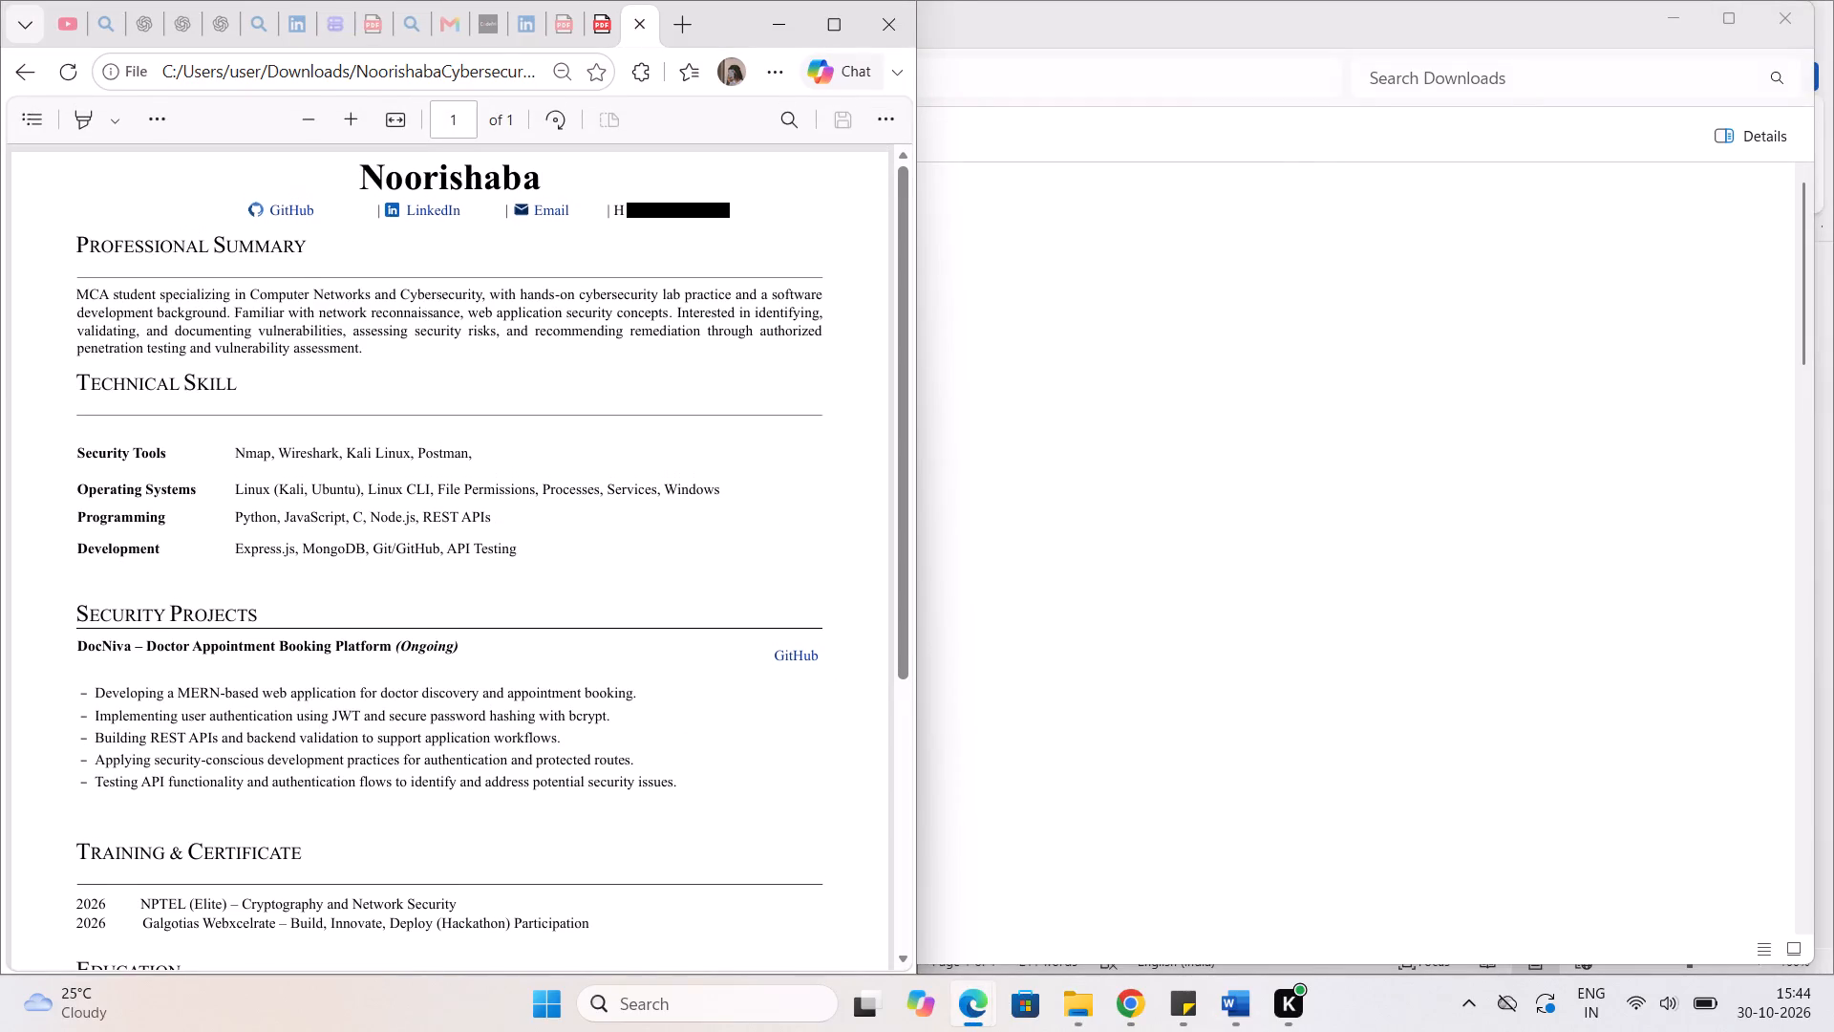
pyautogui.scroll(-2, 362, 563)
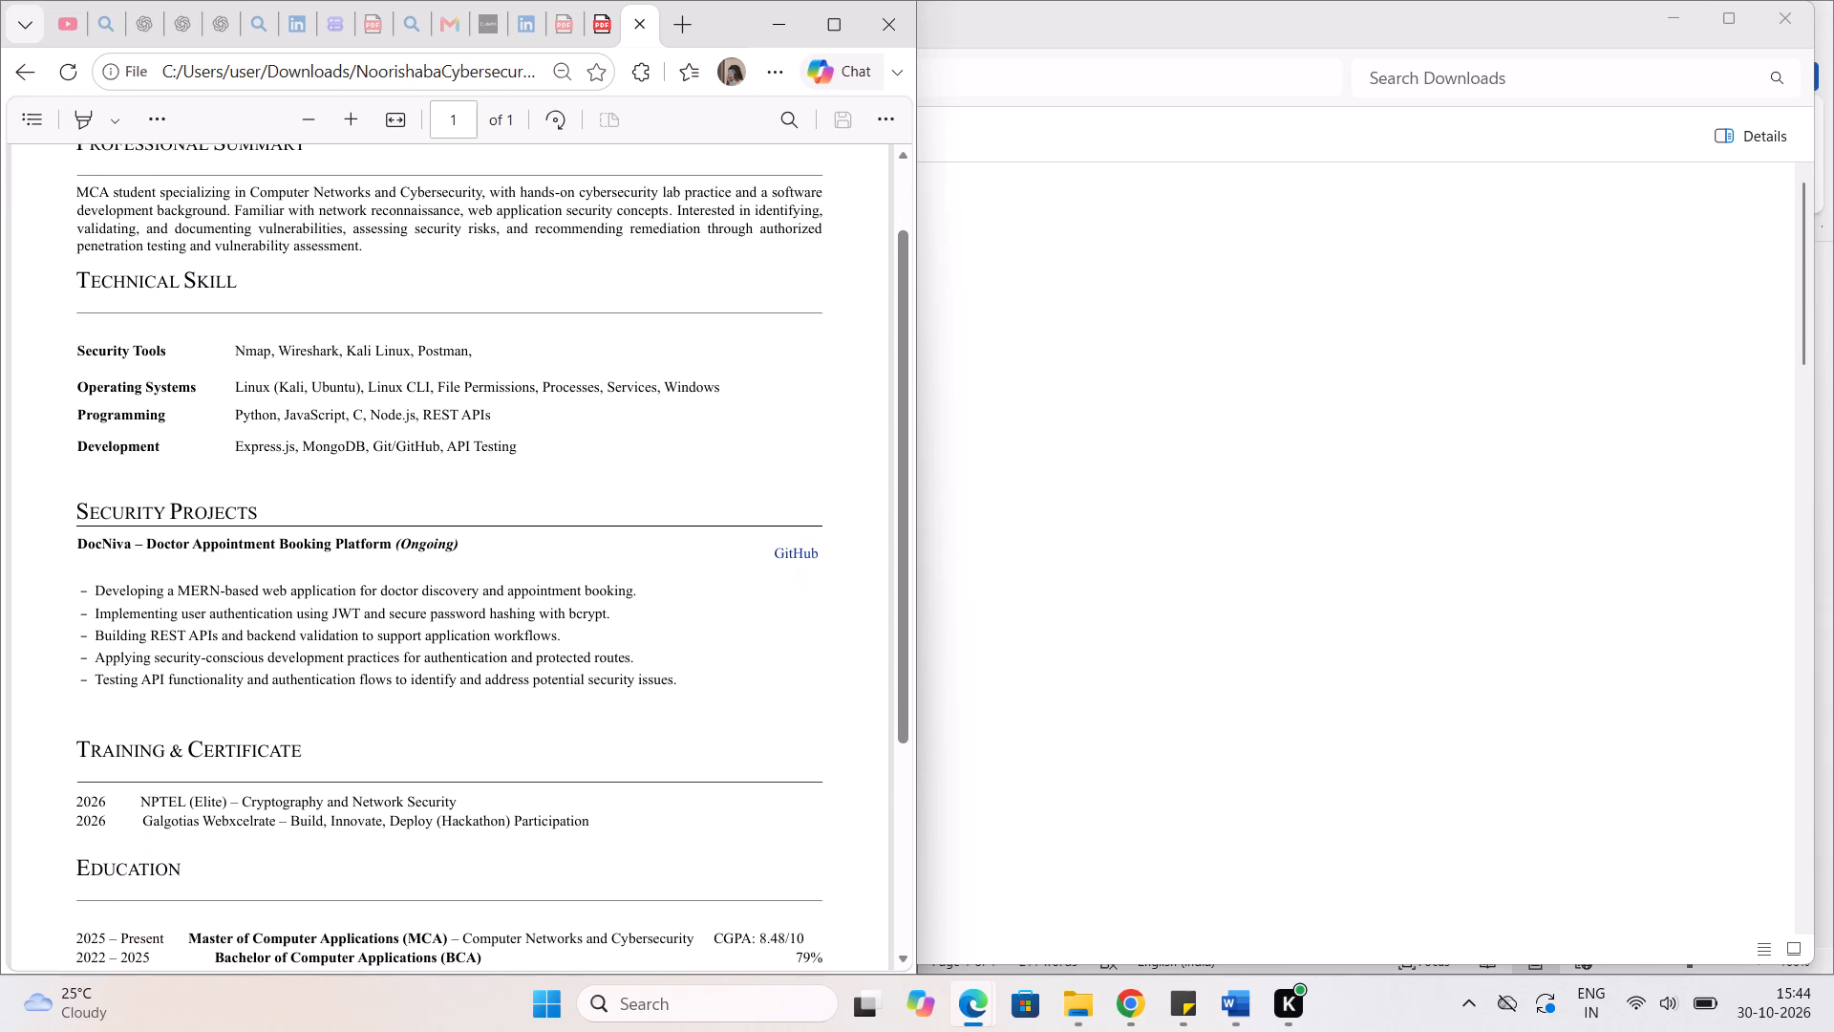
pyautogui.scroll(-2, 362, 563)
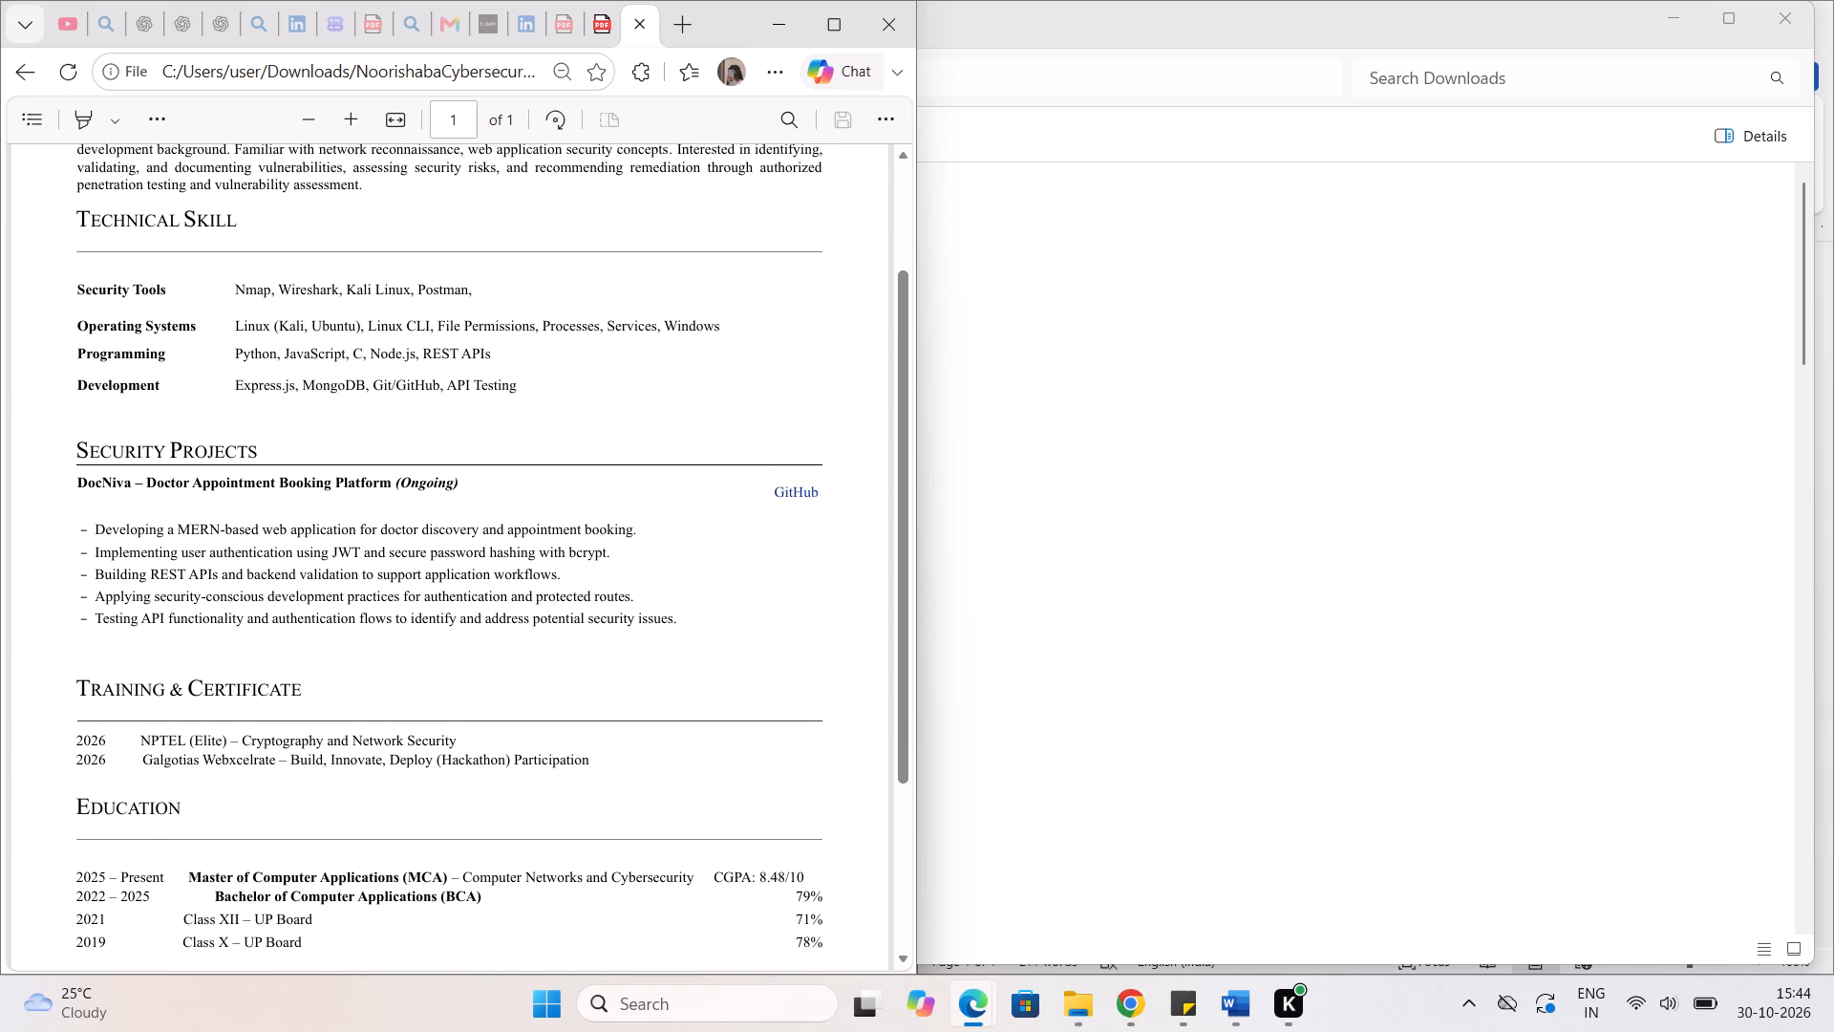
pyautogui.scroll(-1, 362, 563)
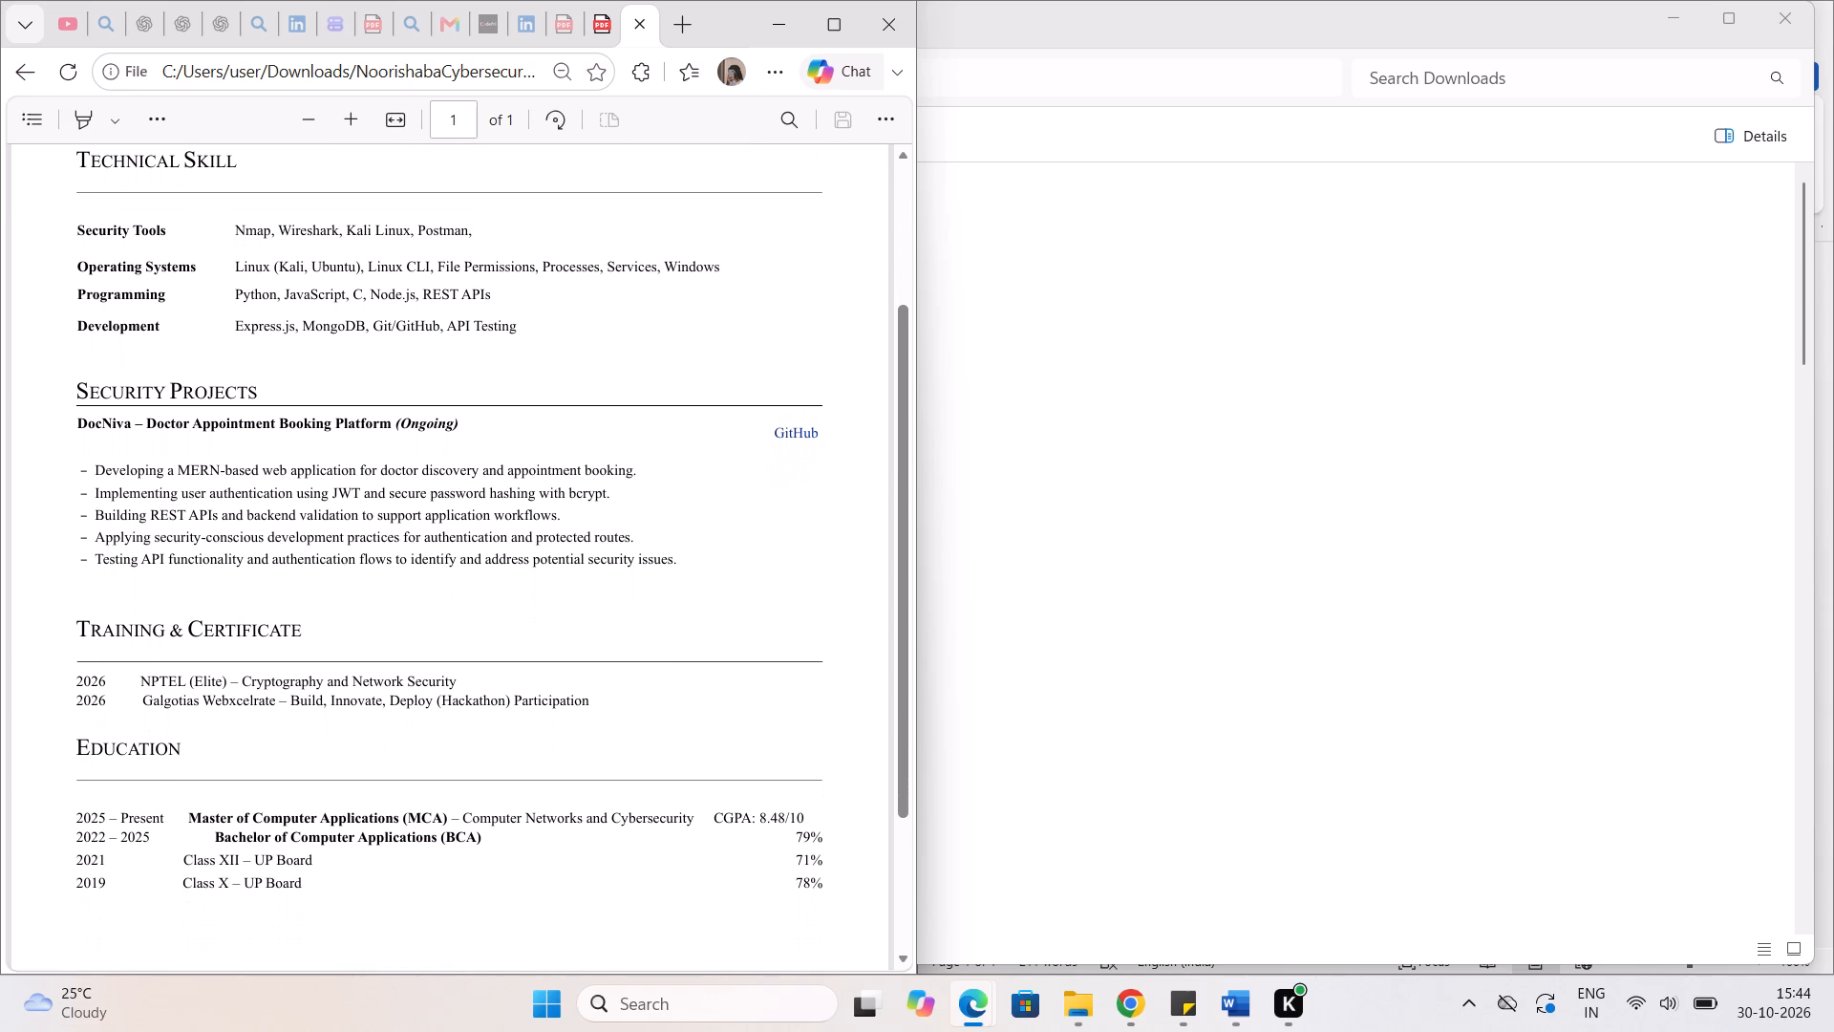
pyautogui.scroll(-2, 362, 563)
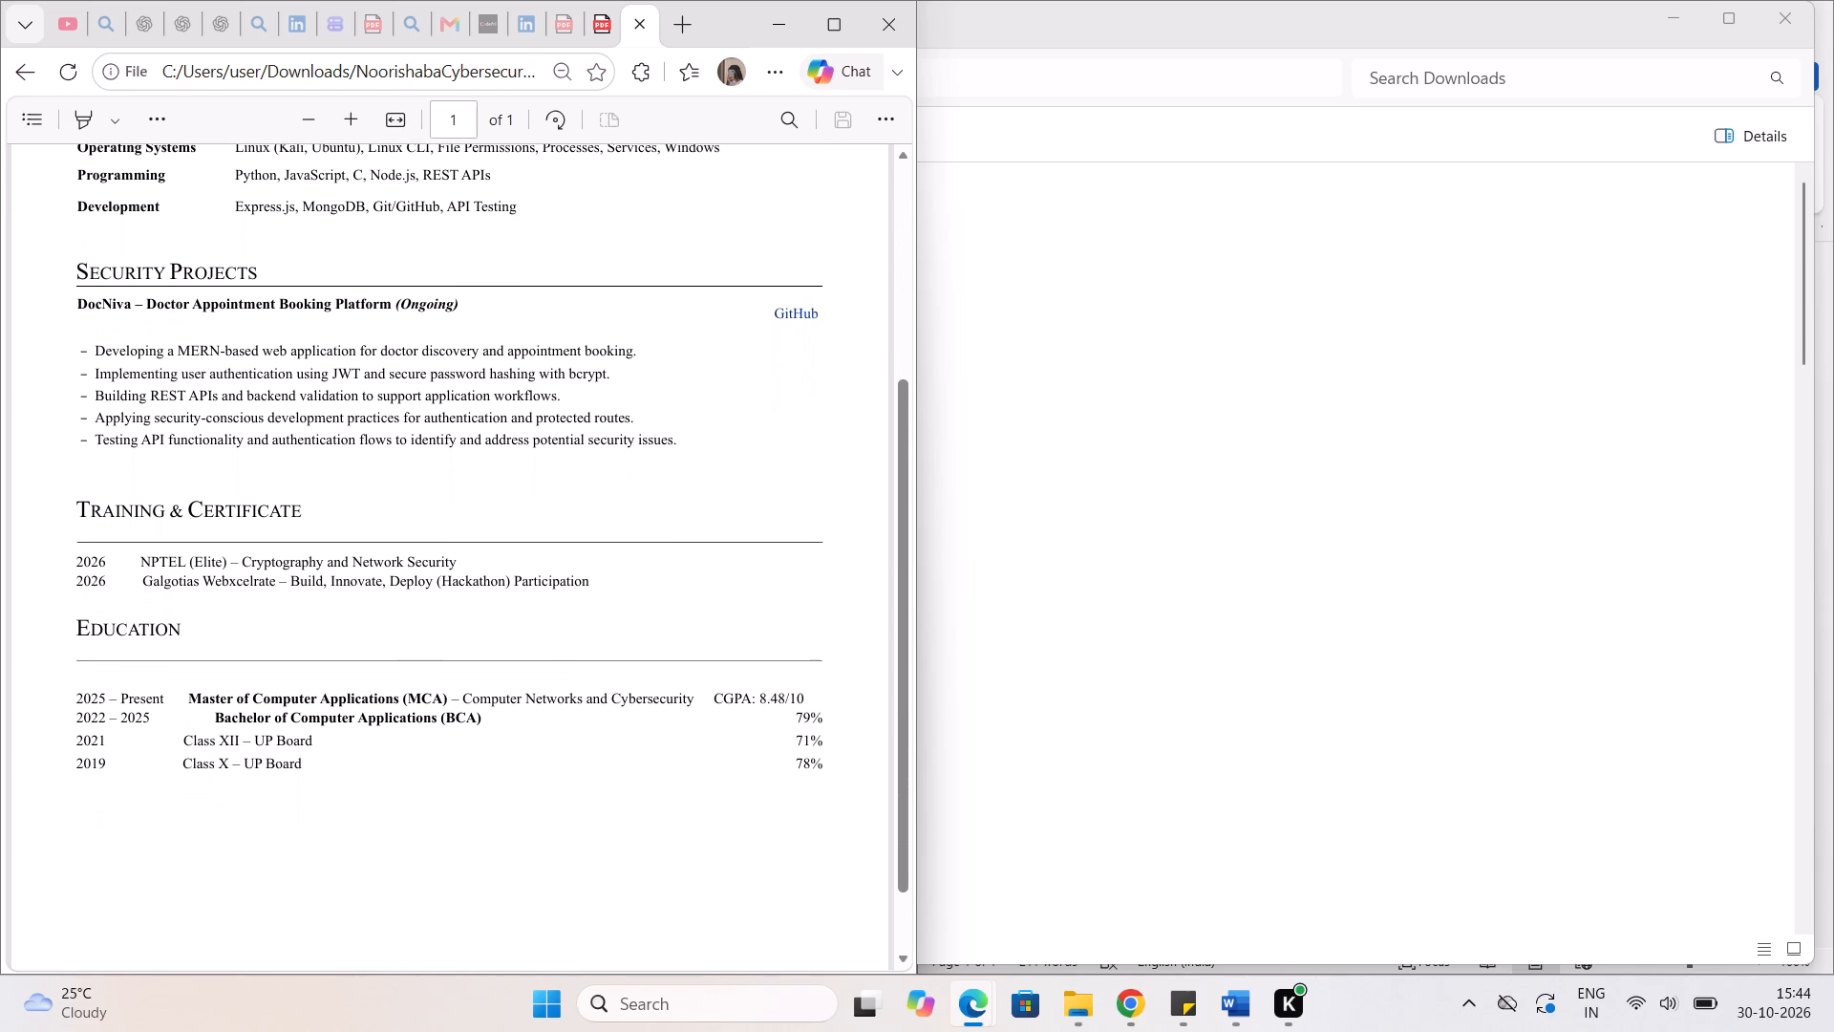
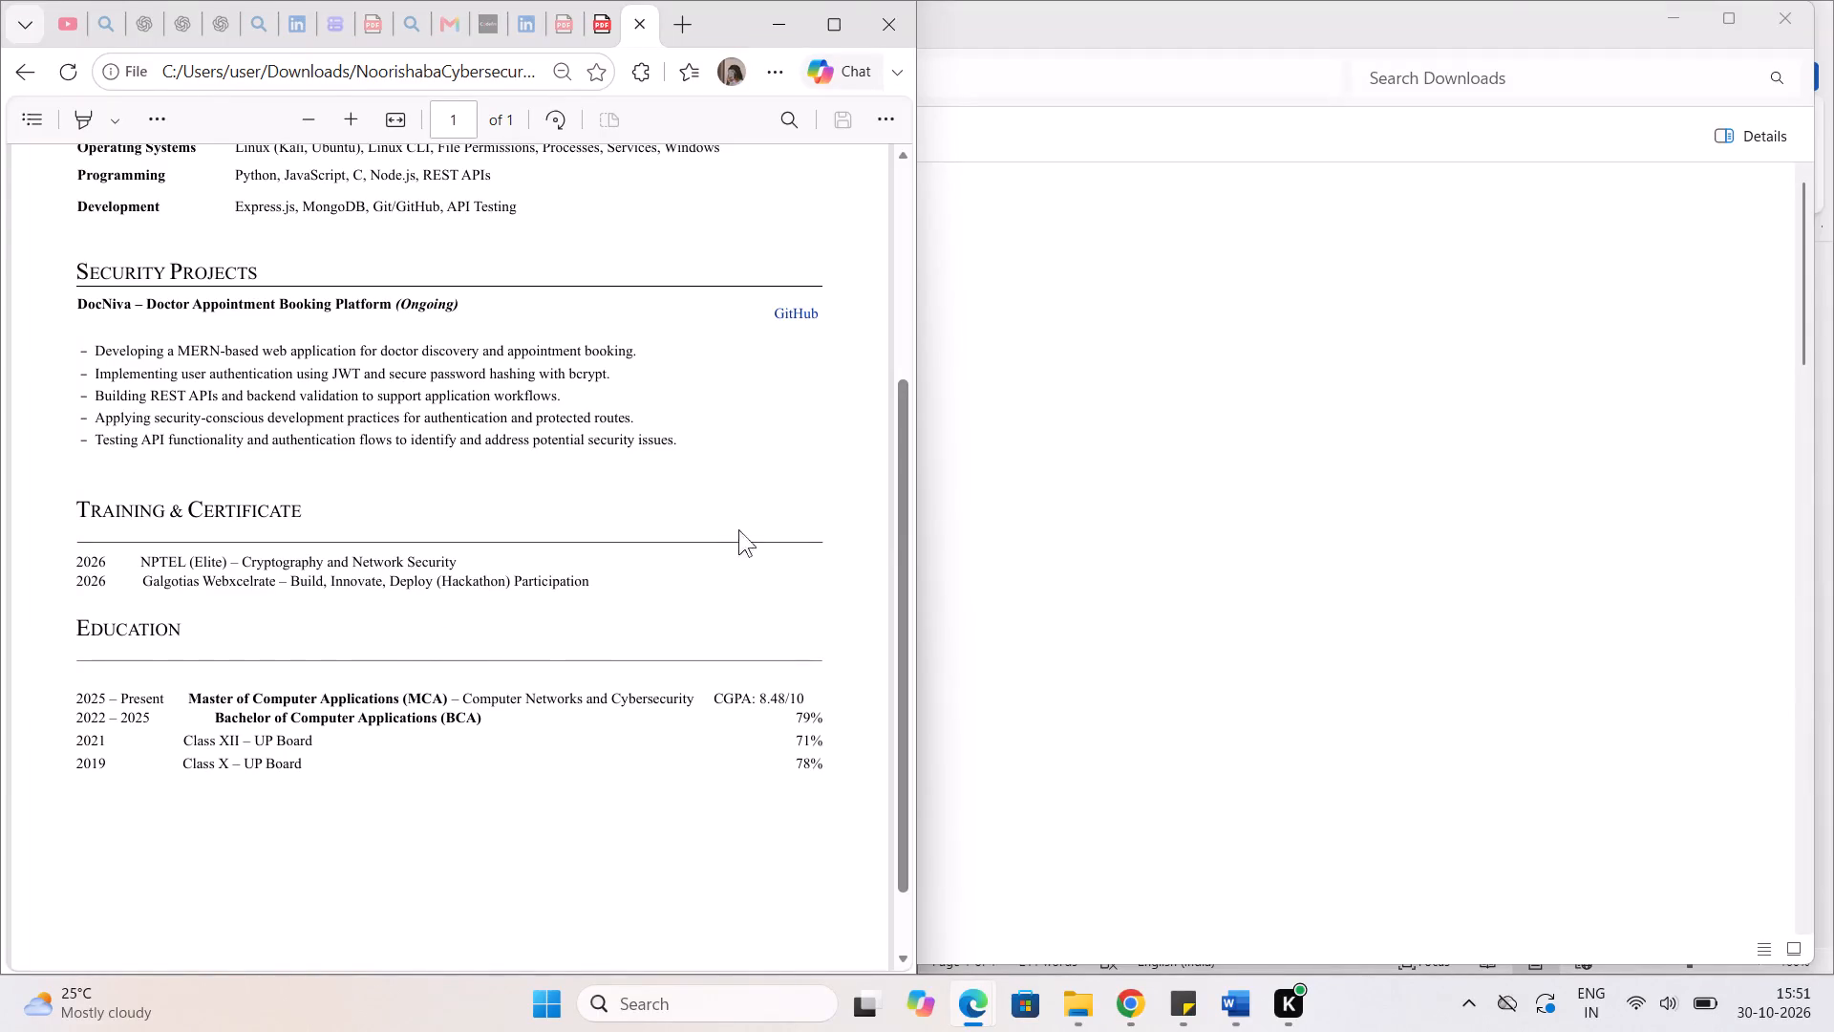
# Recheck the exported resume PDF from the header through the project and education sections, and close that copy.
pyautogui.scroll(6, 625, 664)
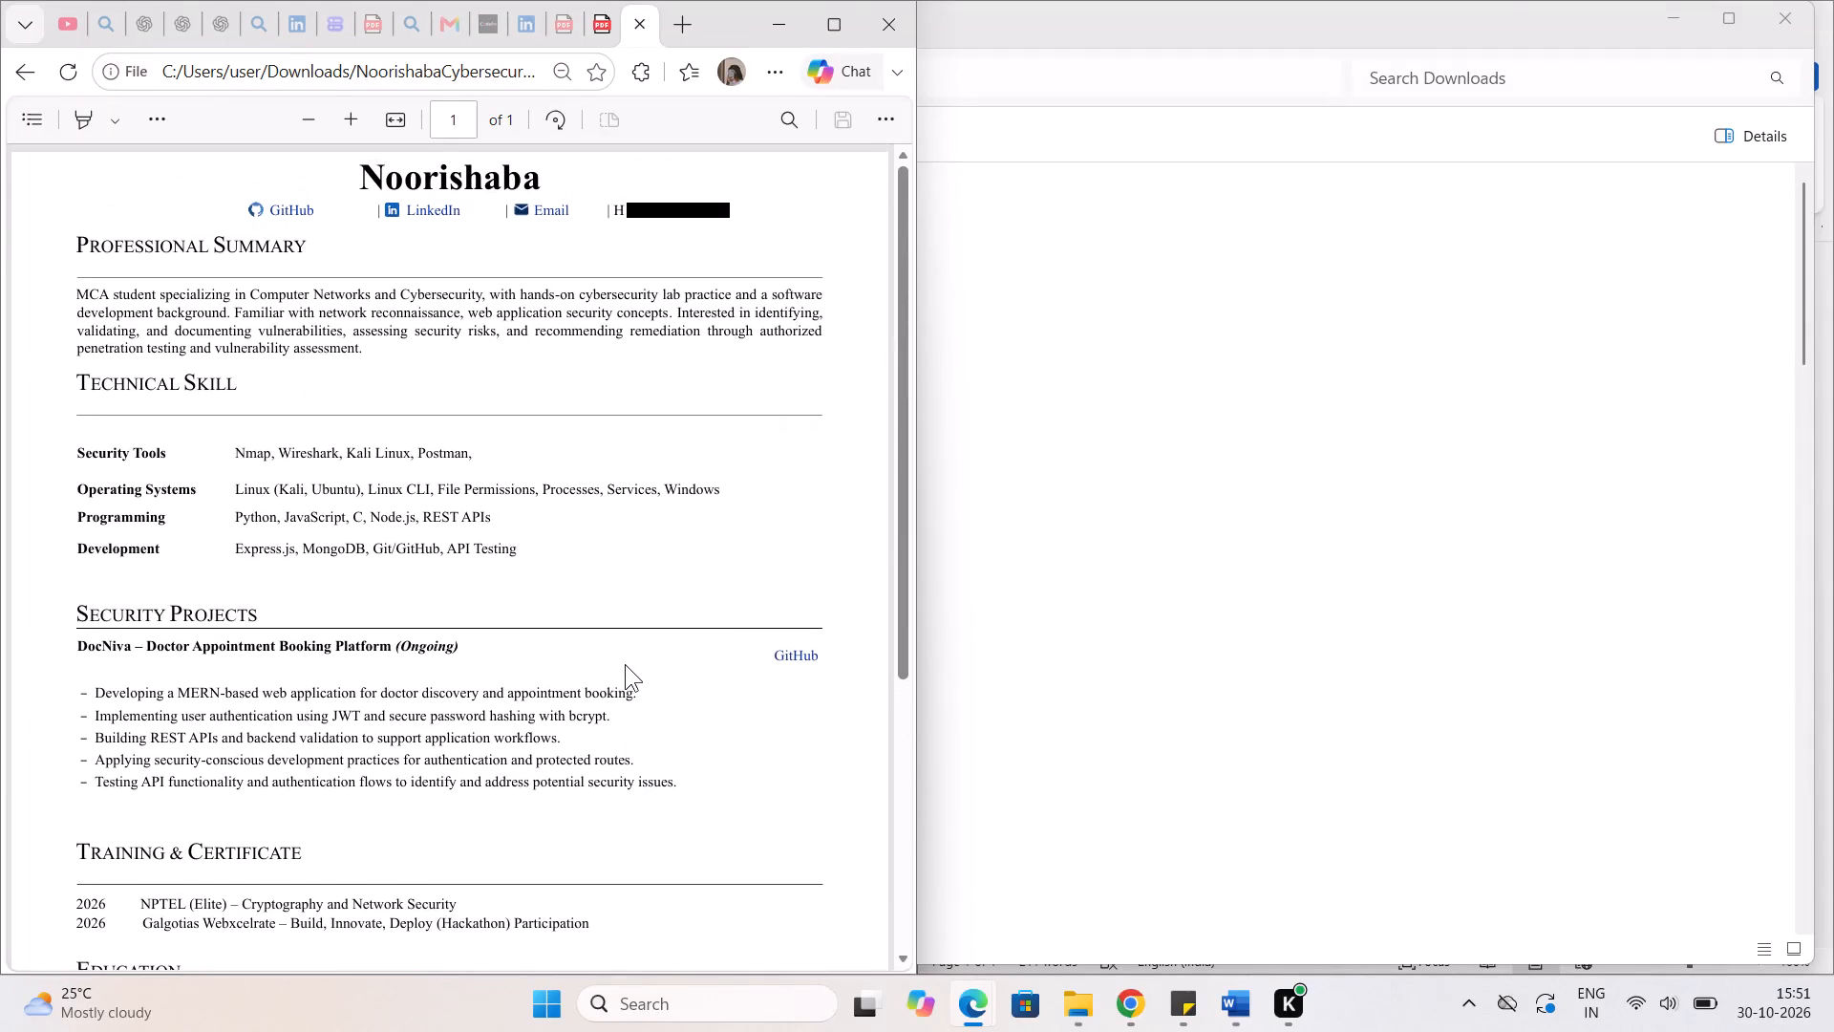
pyautogui.scroll(1, 625, 664)
pyautogui.scroll(-2, 625, 664)
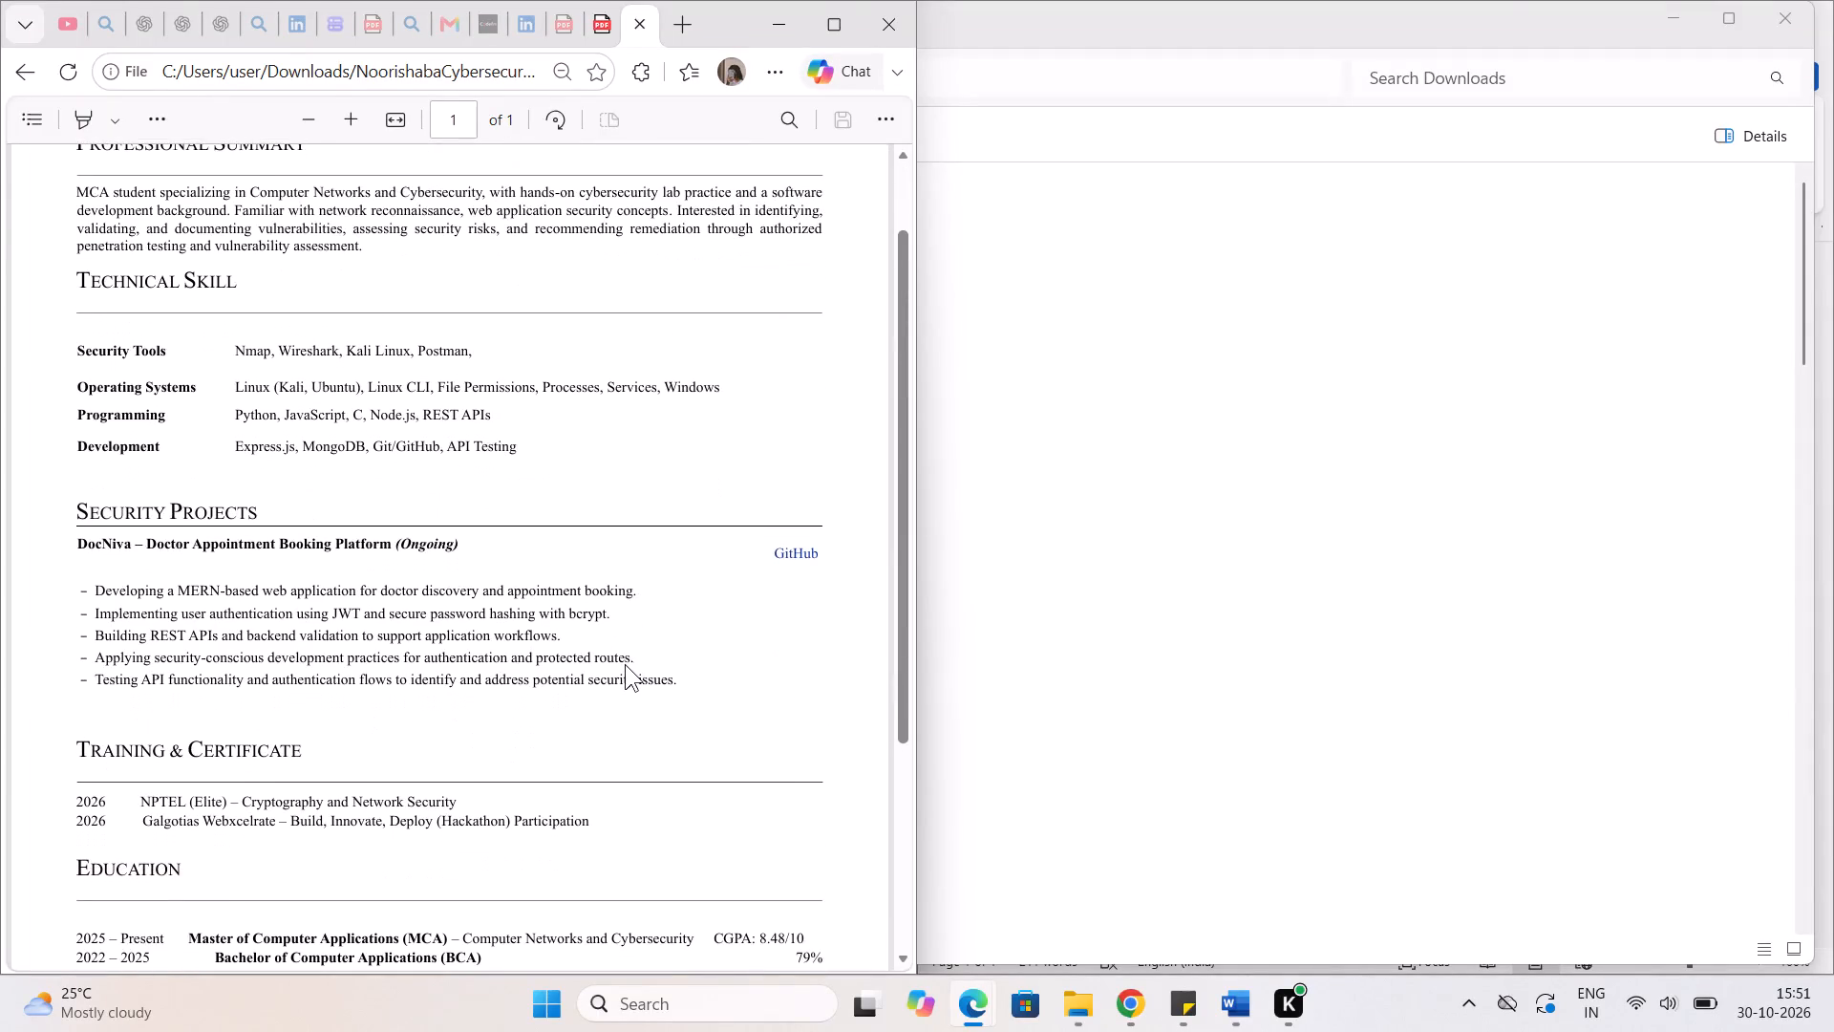
pyautogui.click(644, 14)
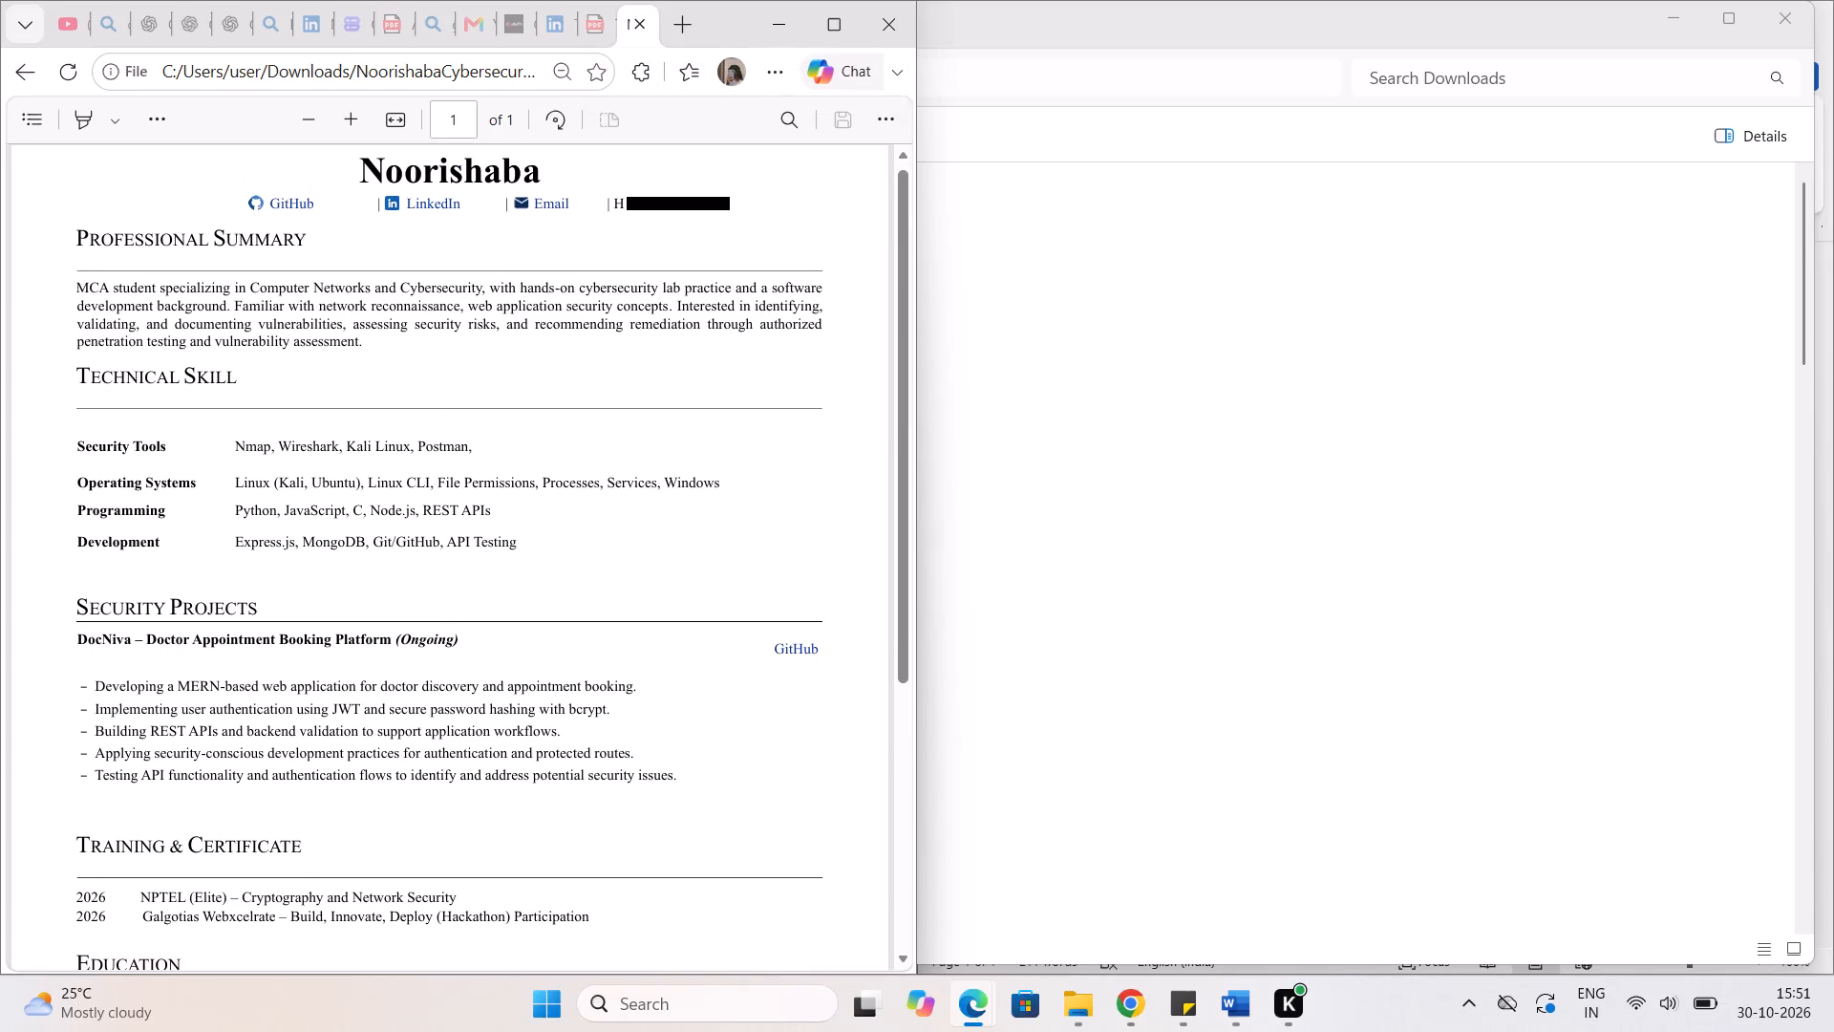
# Review the other open copy of the exported resume, from the professional summary to the footer and project link, and close it.
pyautogui.scroll(-3, 387, 479)
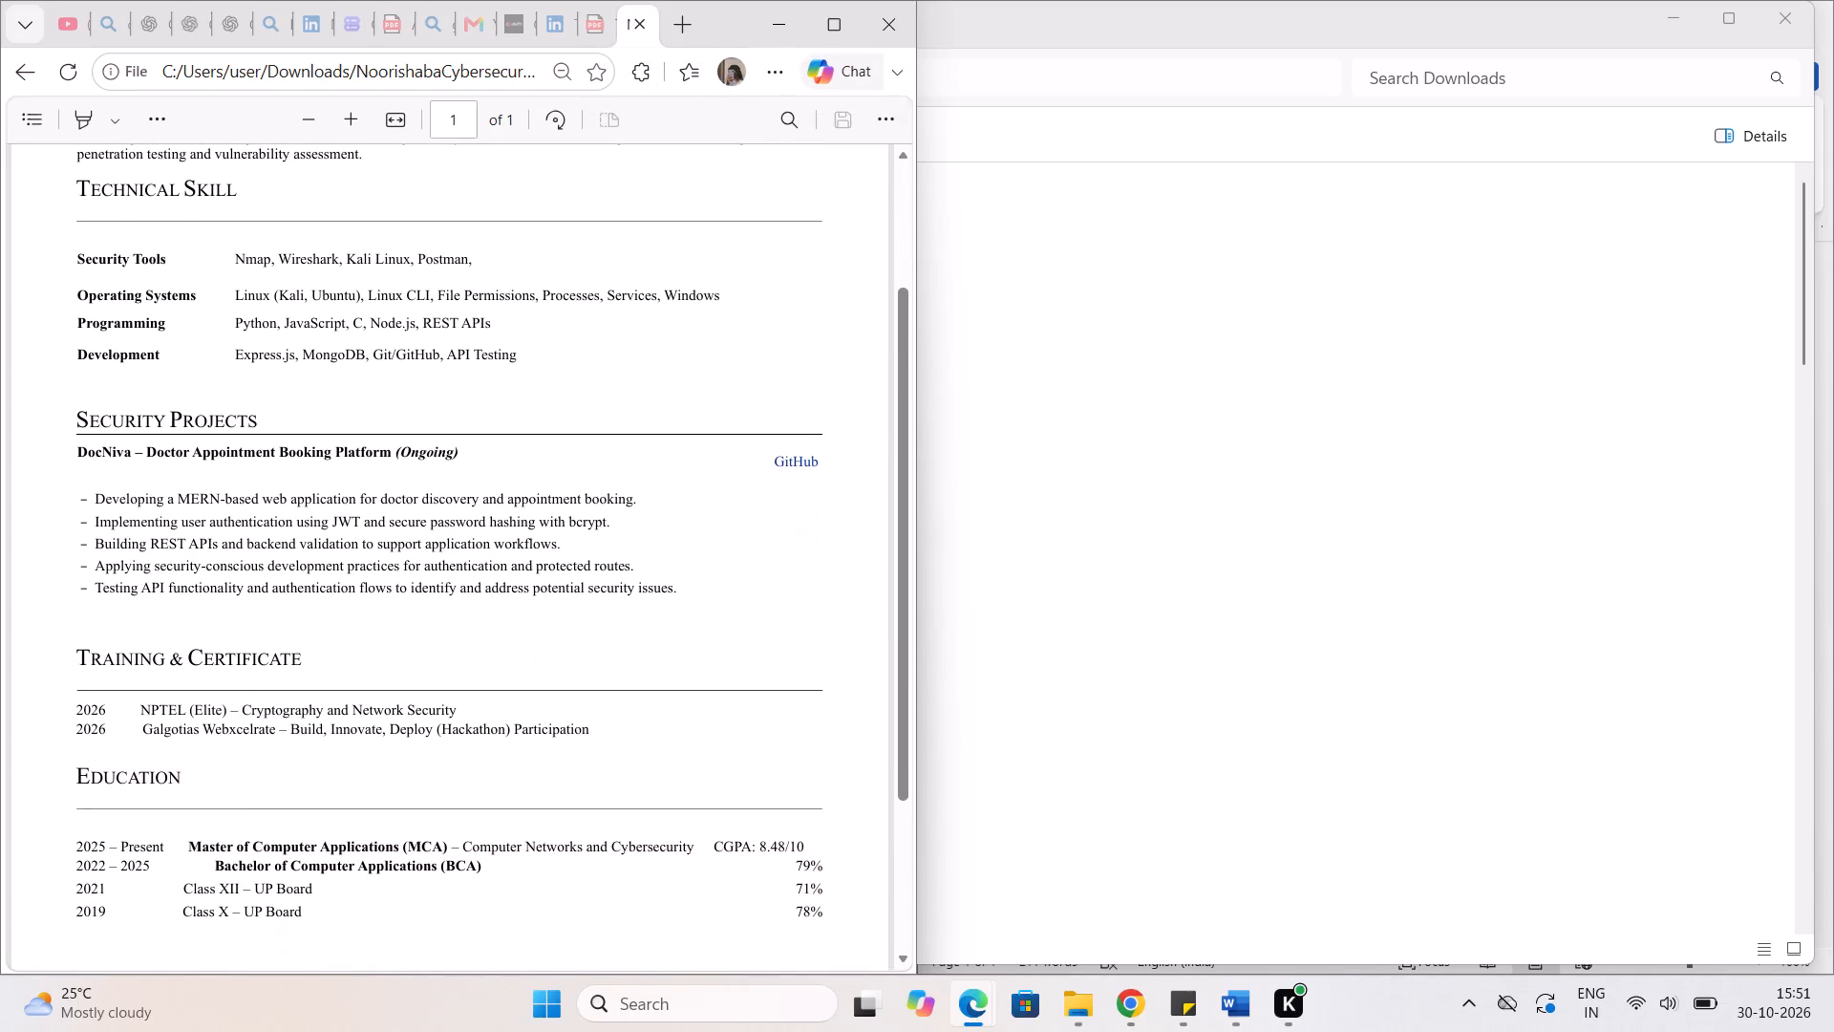
pyautogui.scroll(-2, 387, 479)
pyautogui.scroll(1, 387, 479)
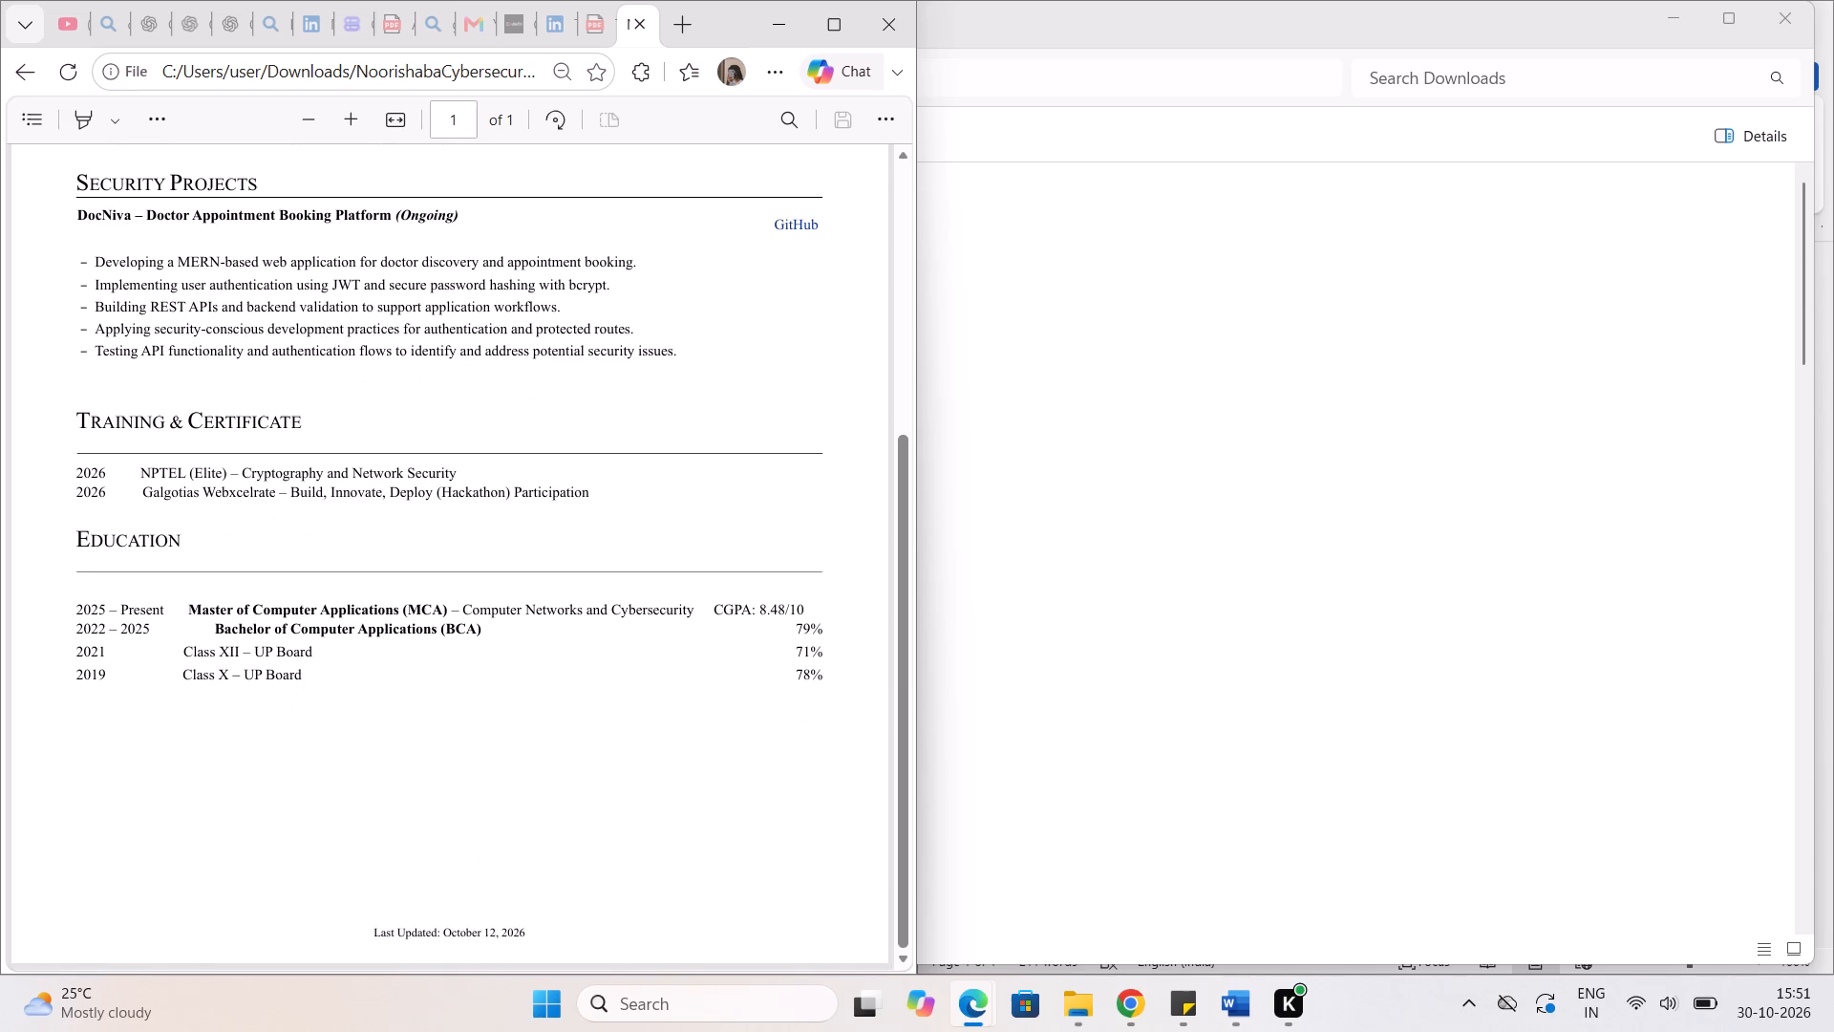
pyautogui.scroll(4, 387, 479)
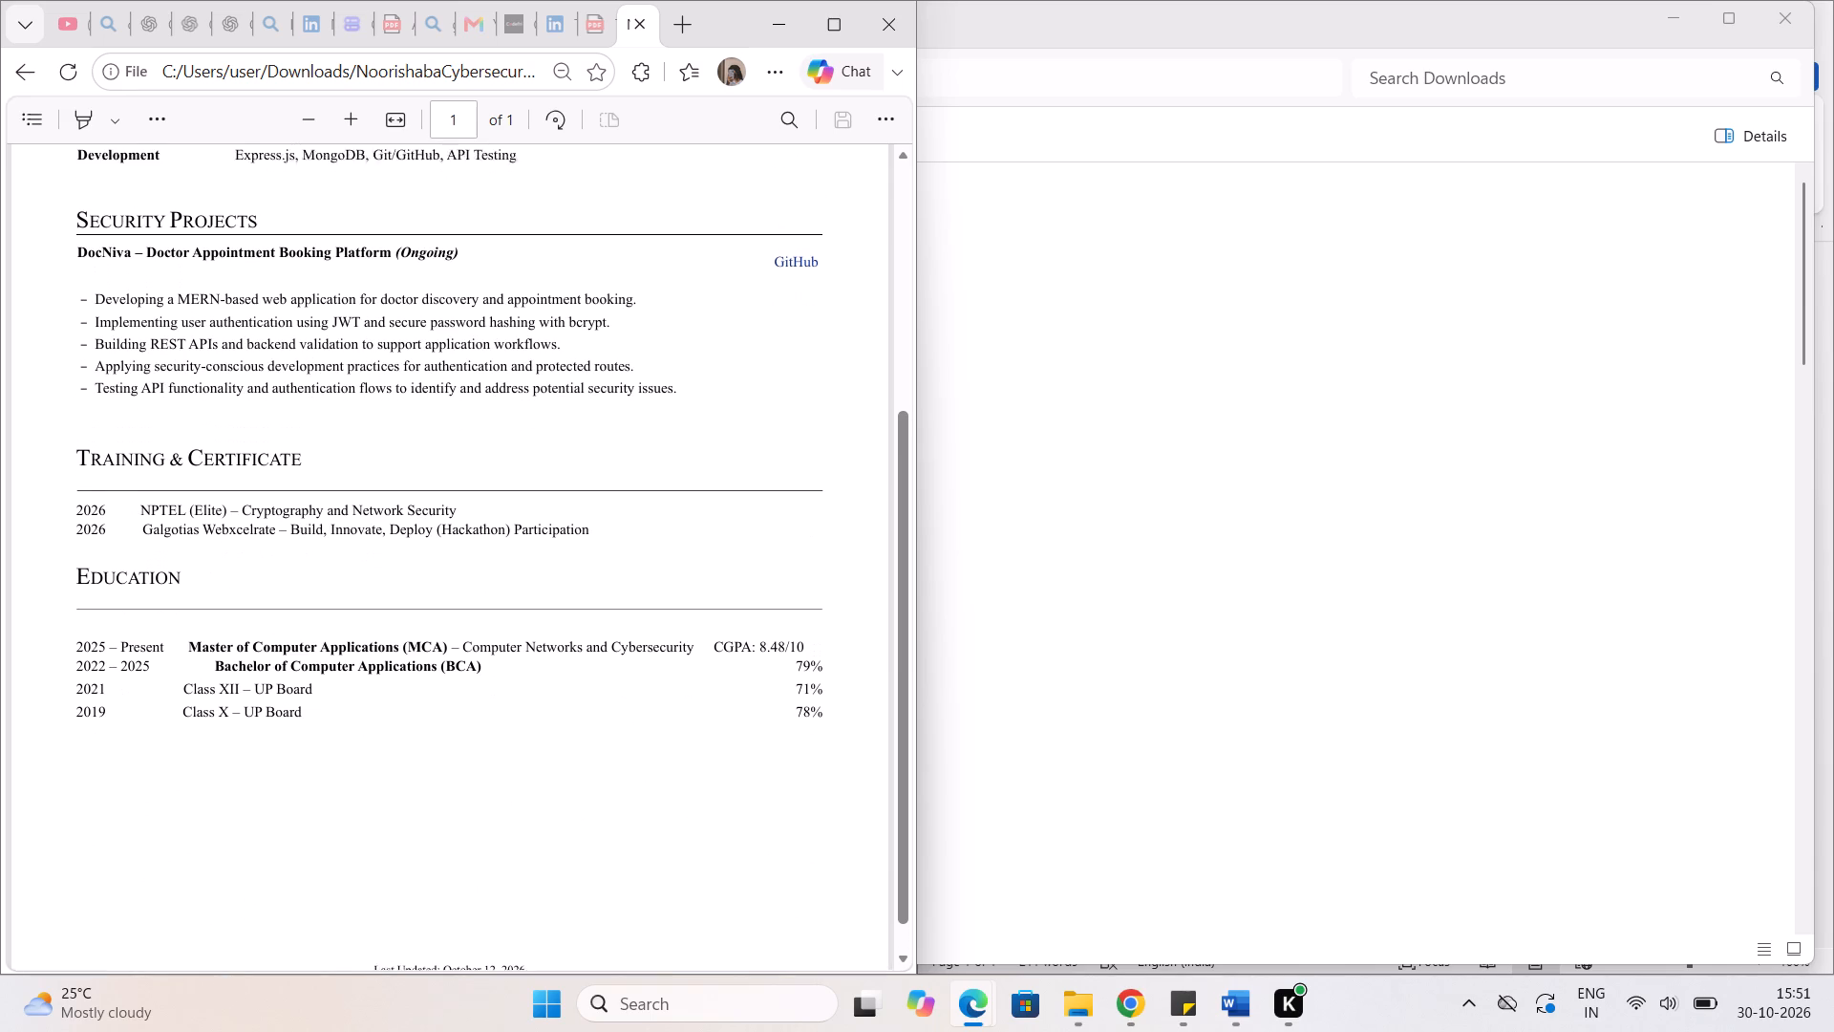
pyautogui.scroll(1, 387, 479)
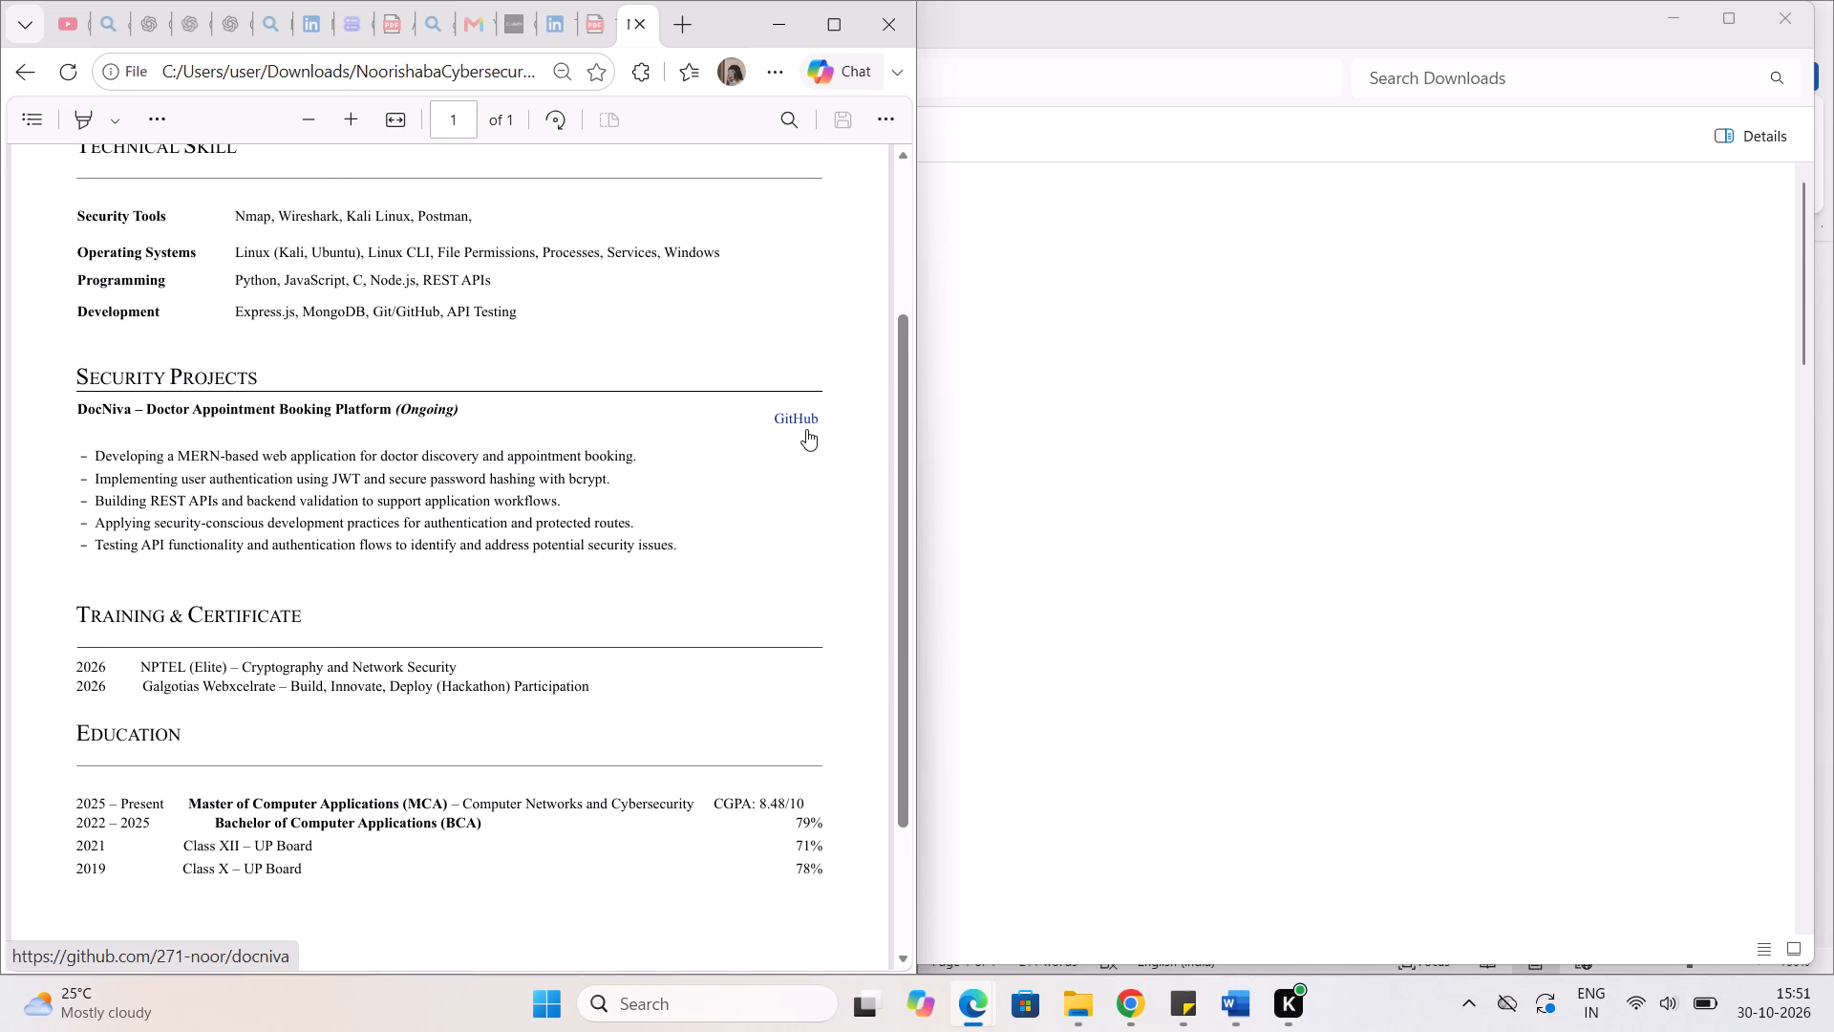
pyautogui.scroll(2, 433, 515)
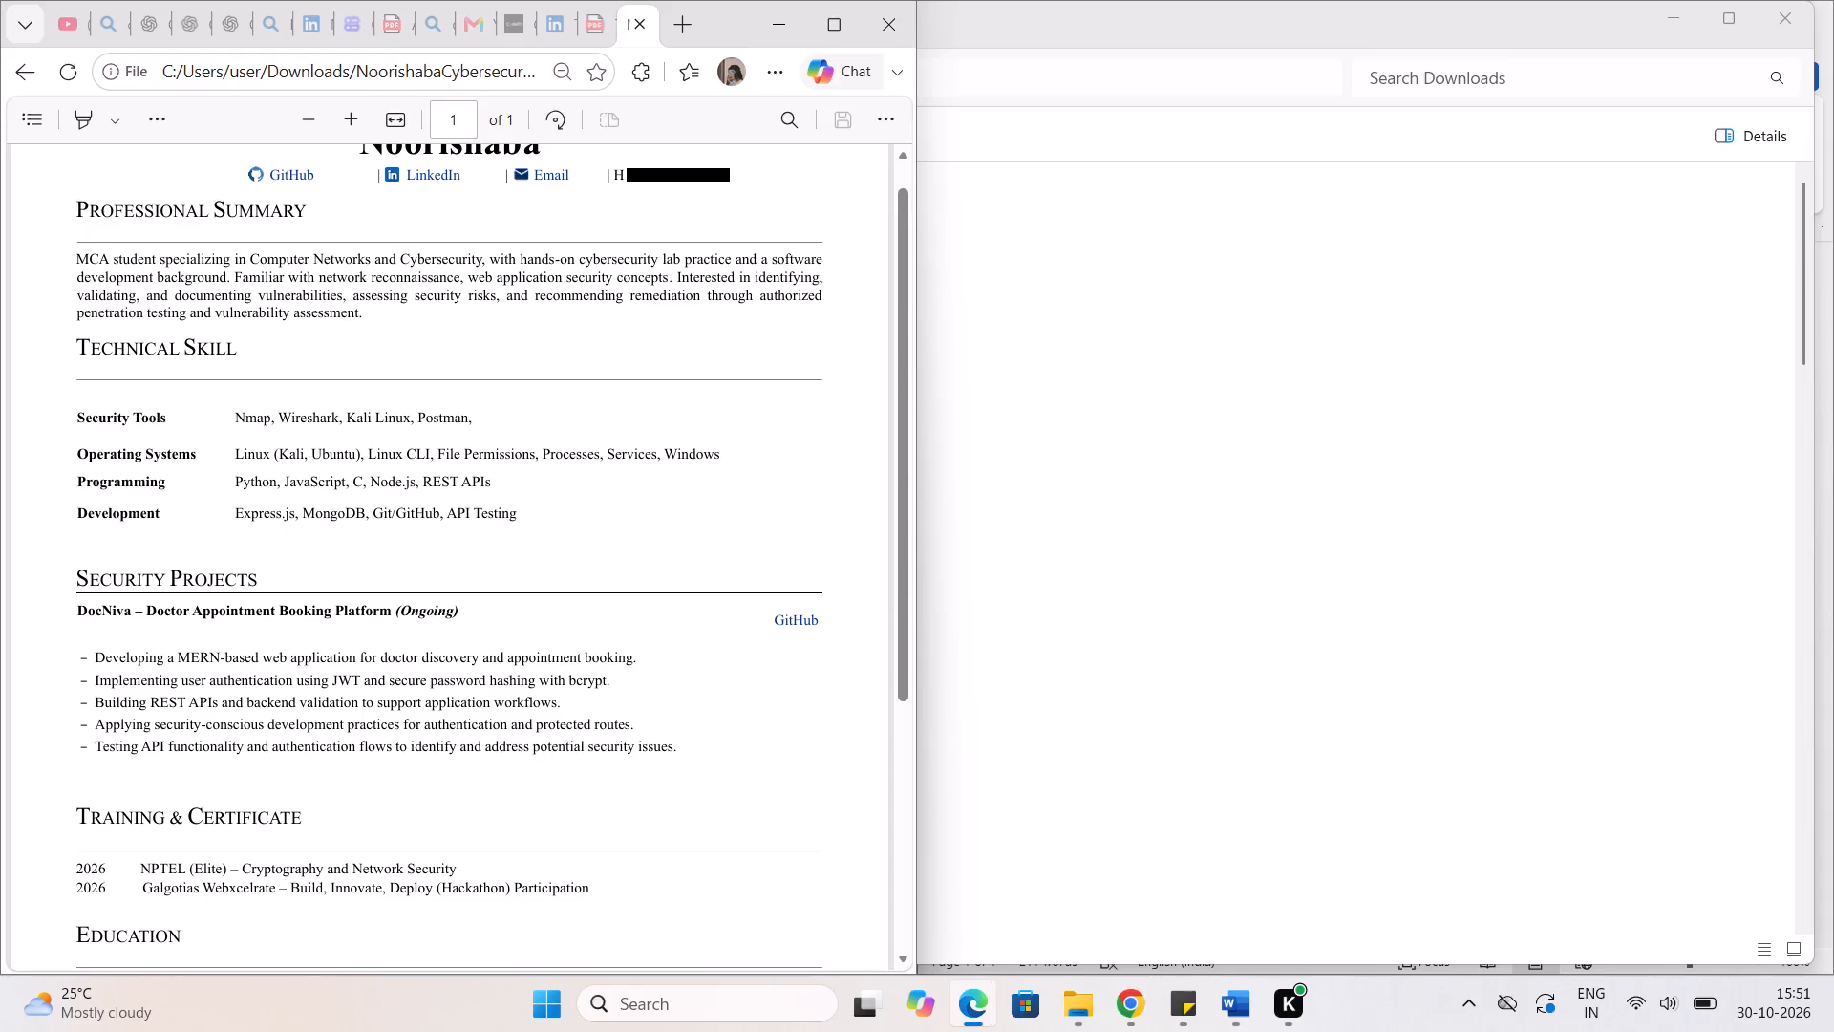
pyautogui.click(639, 27)
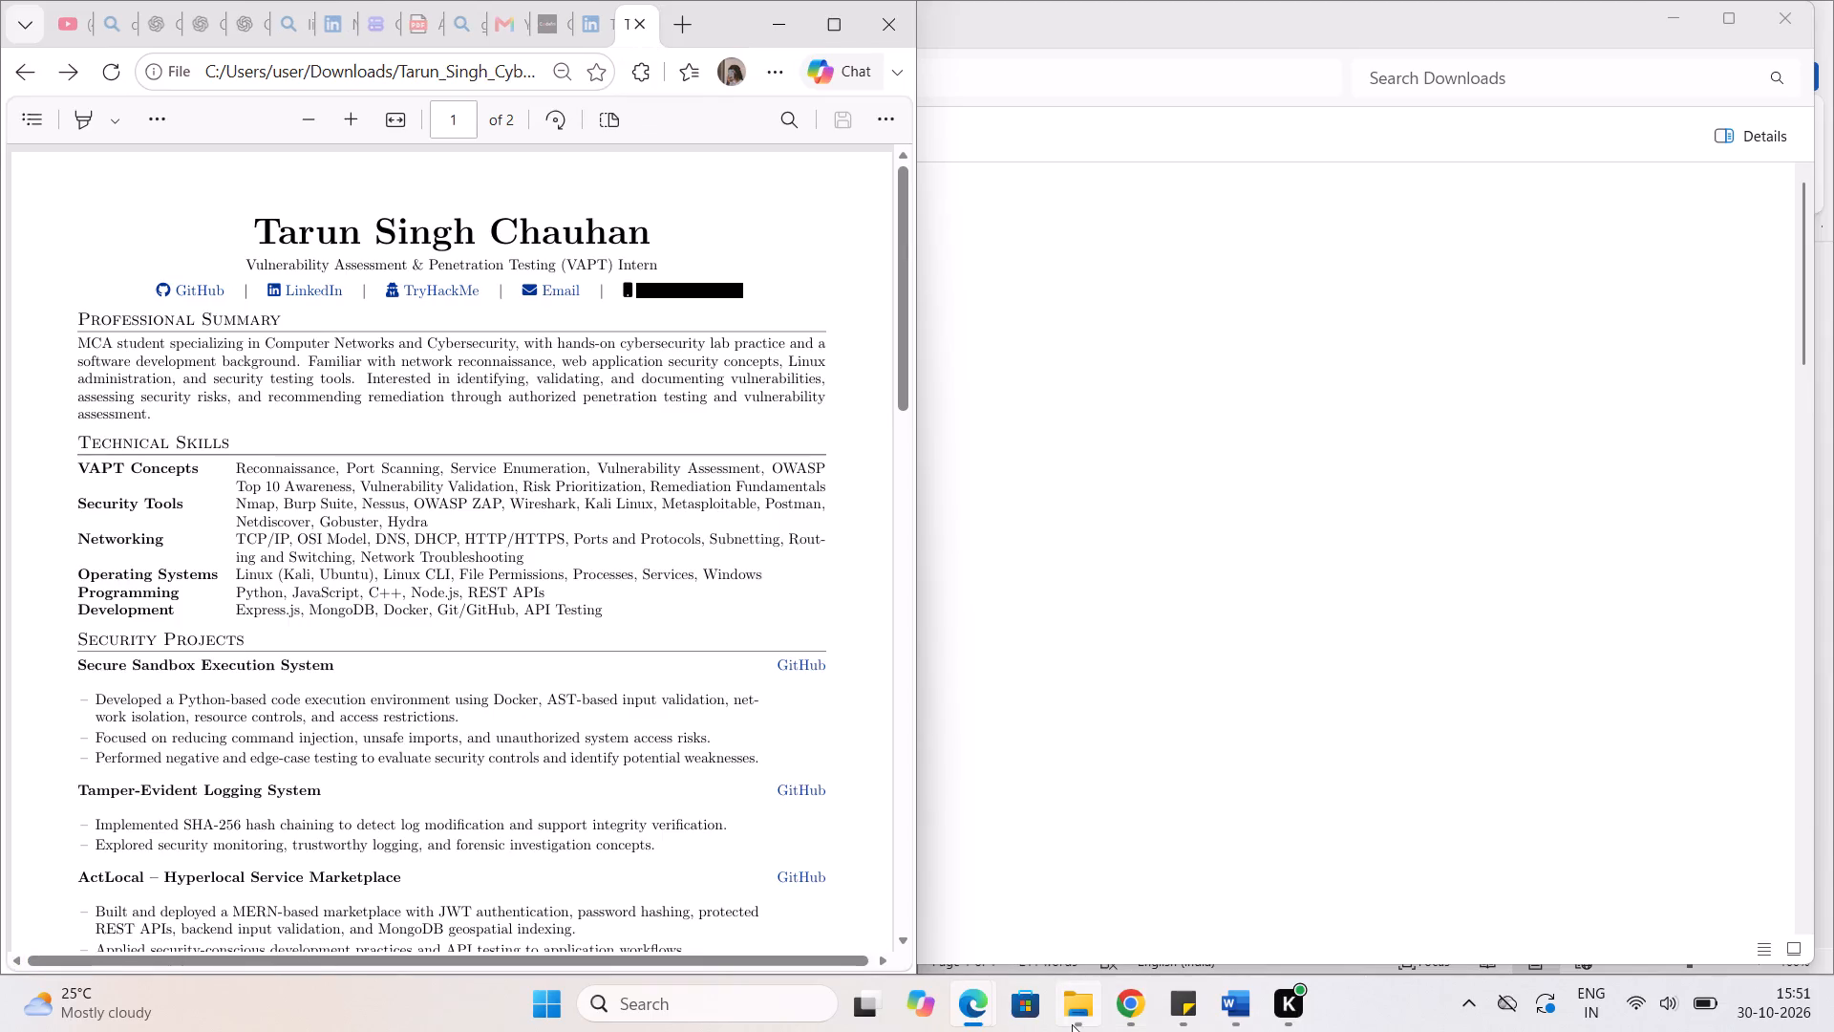
# Delete the exported cybersecurity resume PDF listed under Today in the Downloads folder.
pyautogui.click(1067, 1024)
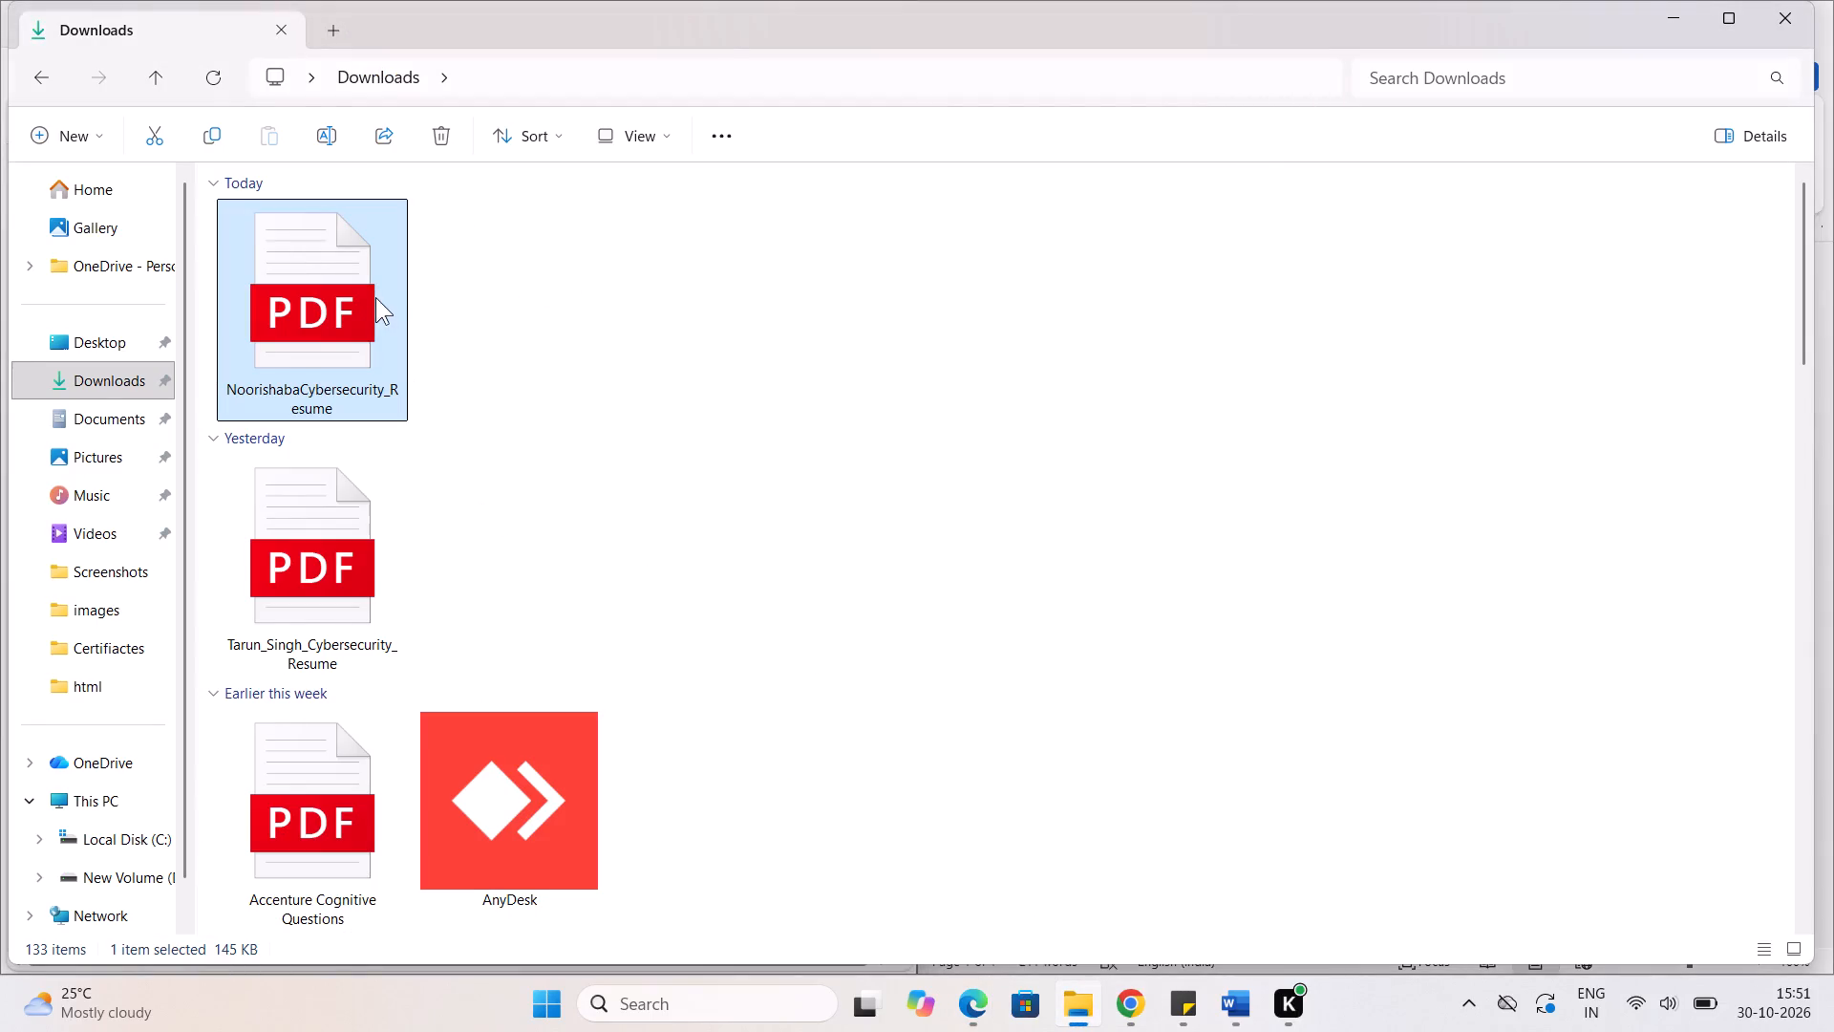
pyautogui.press('Delete')
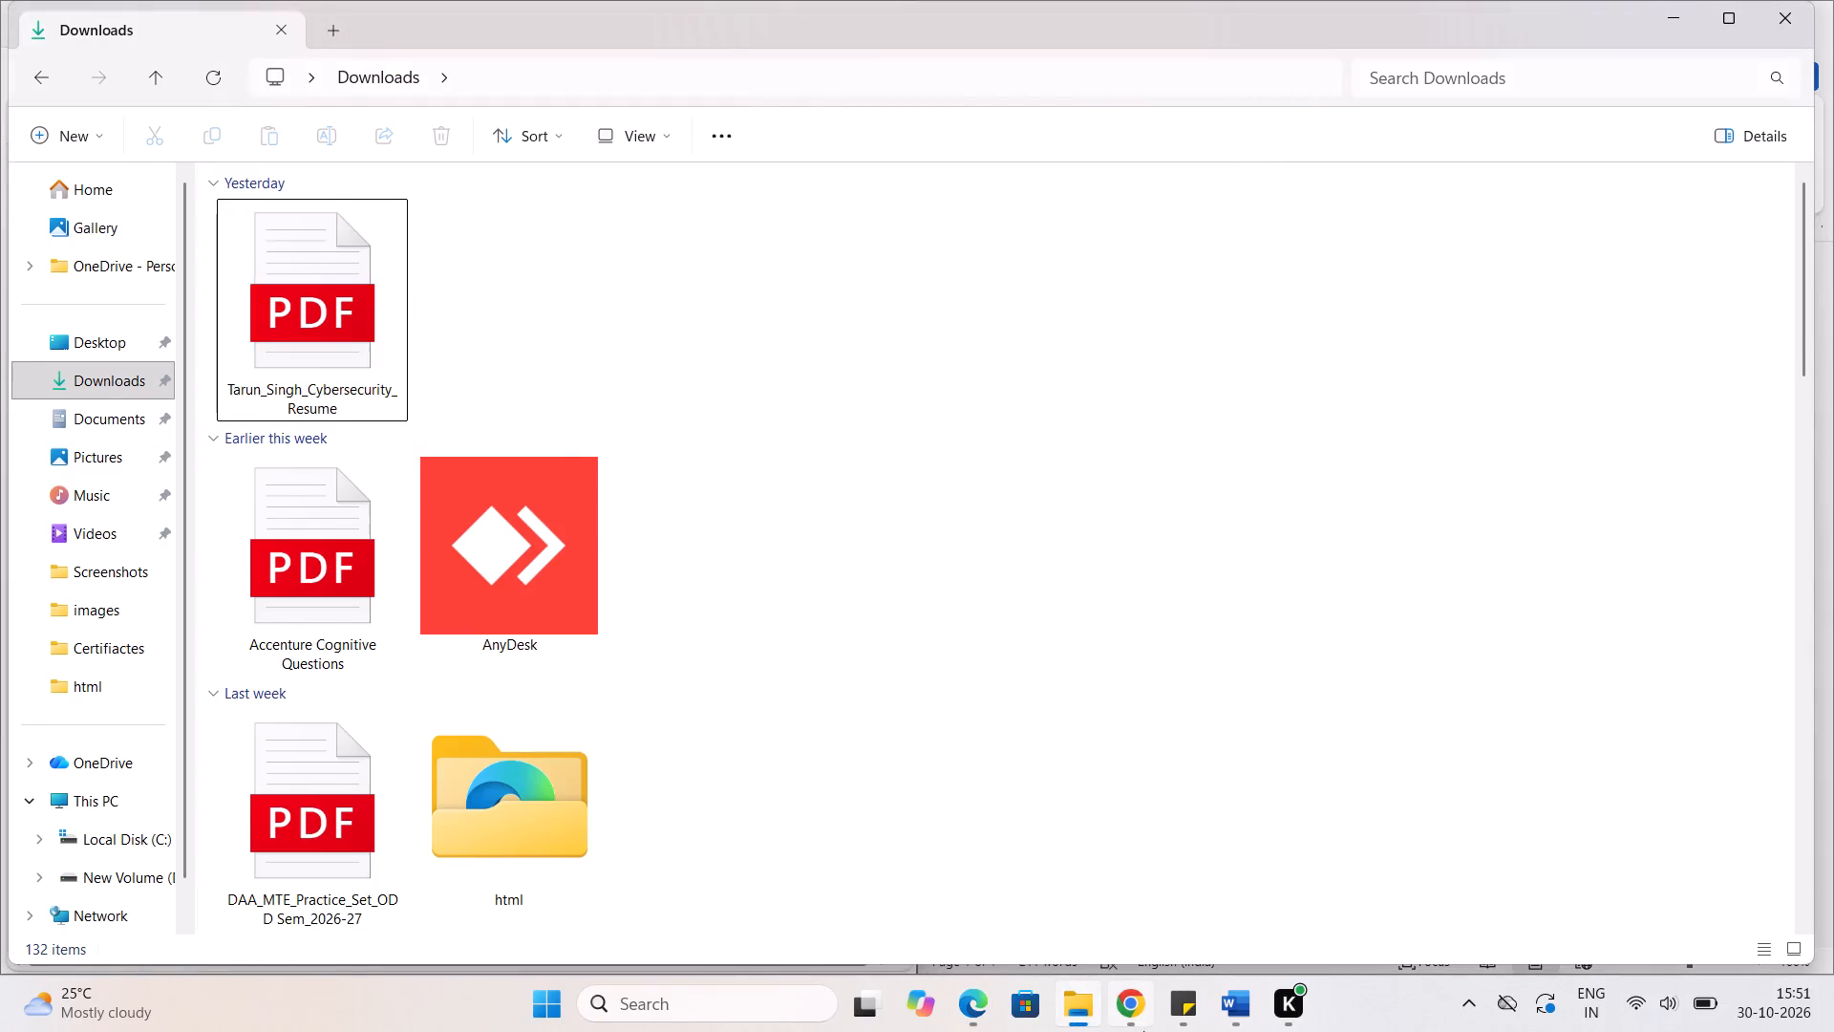
# Switch to the resume document in Word and remove Python from the Programming row of the Technical Skill table.
pyautogui.click(1224, 1015)
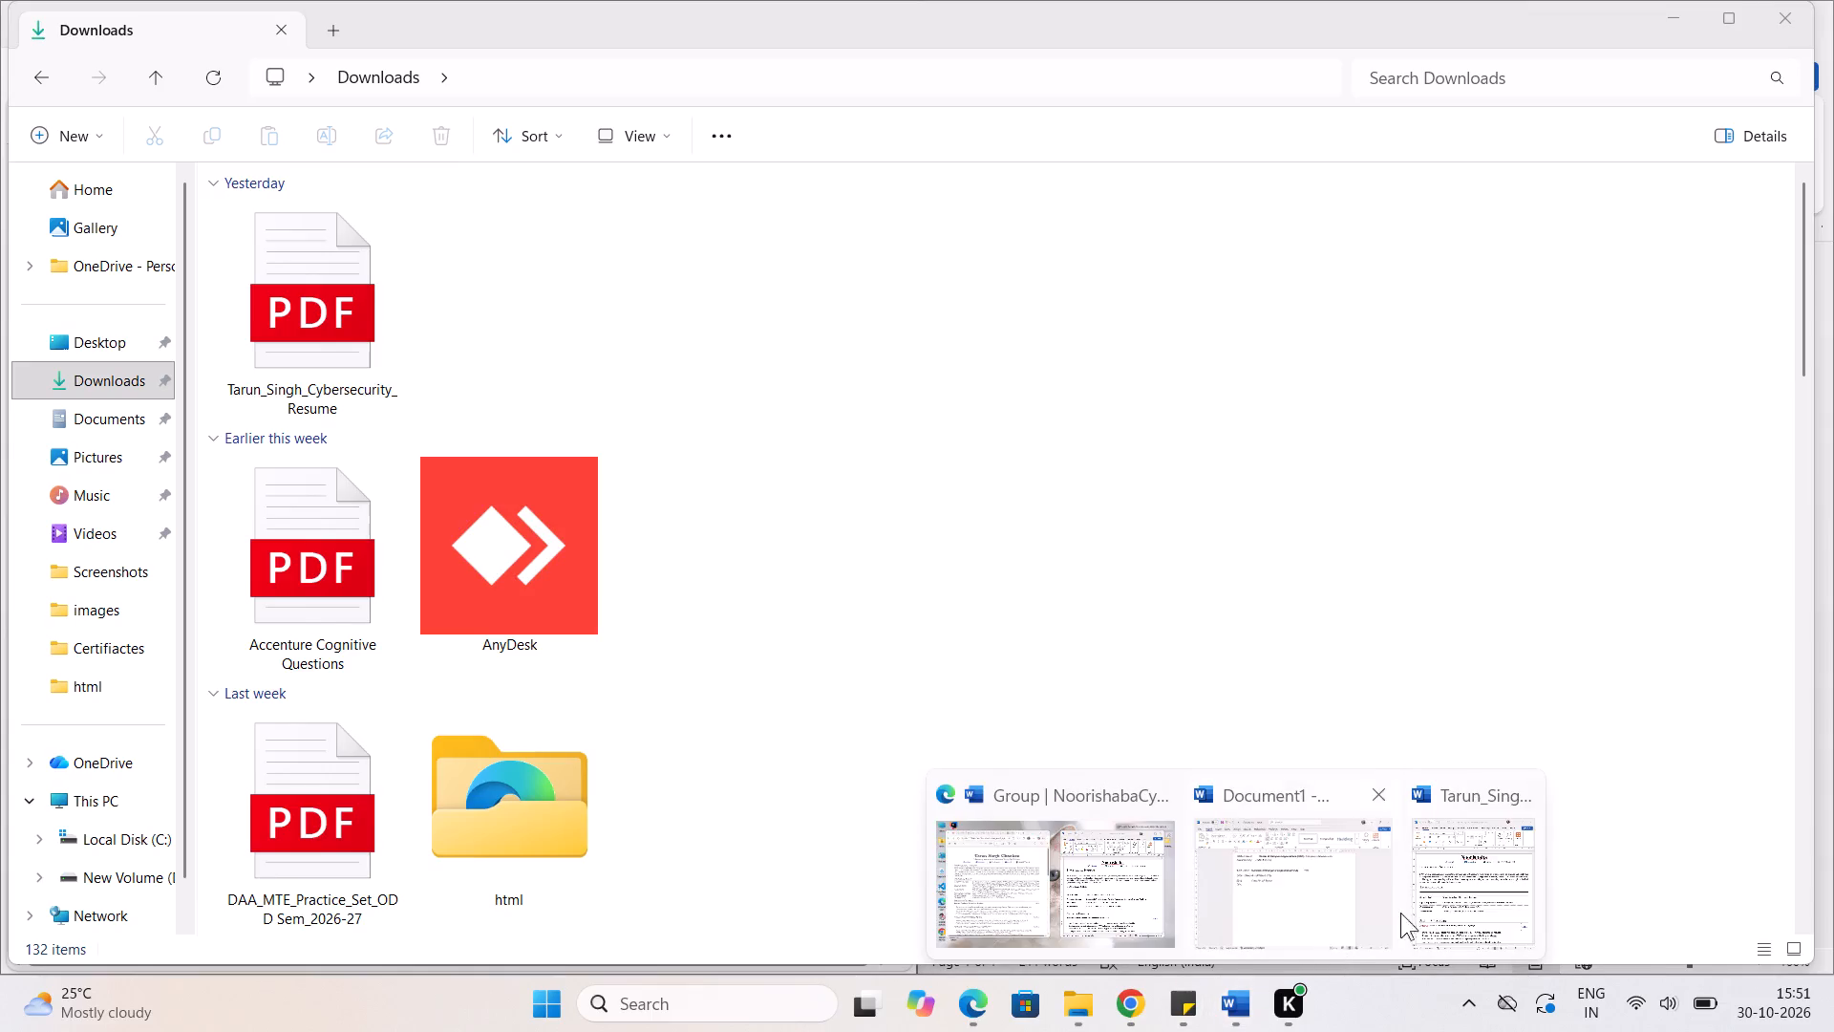
pyautogui.click(1440, 903)
pyautogui.scroll(-1, 1305, 698)
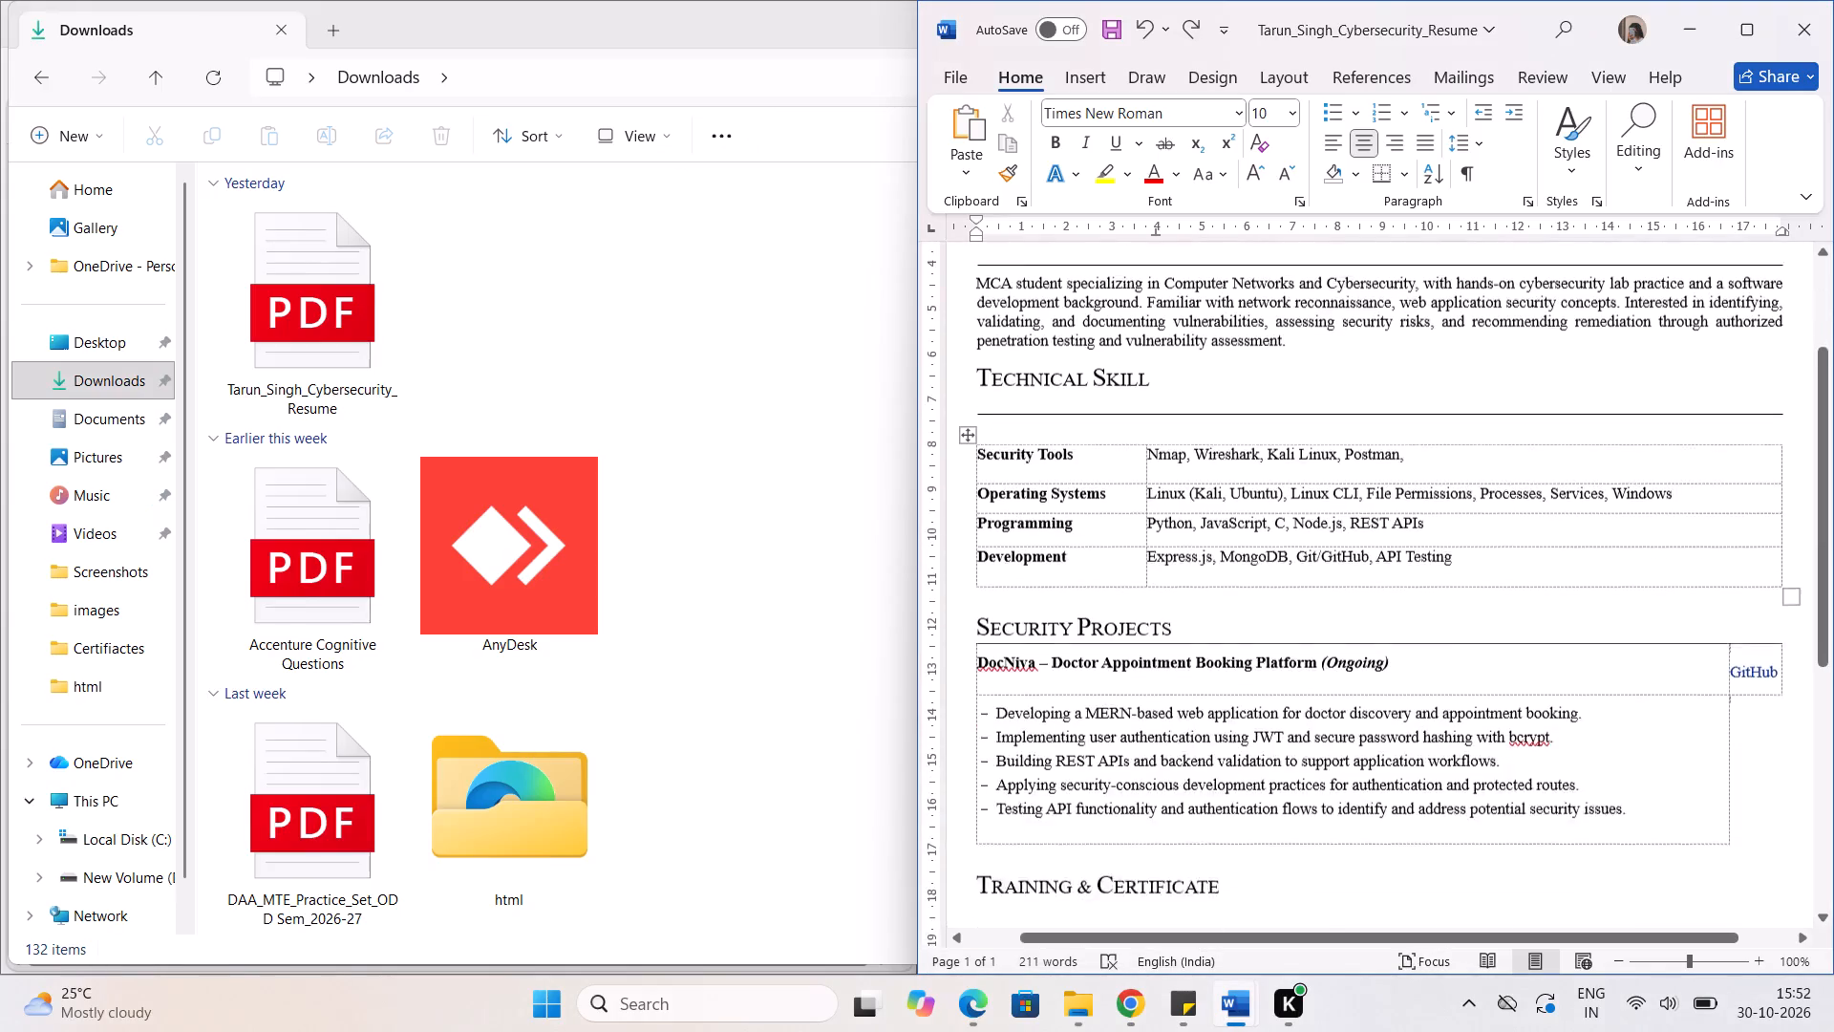
pyautogui.scroll(-1, 1305, 698)
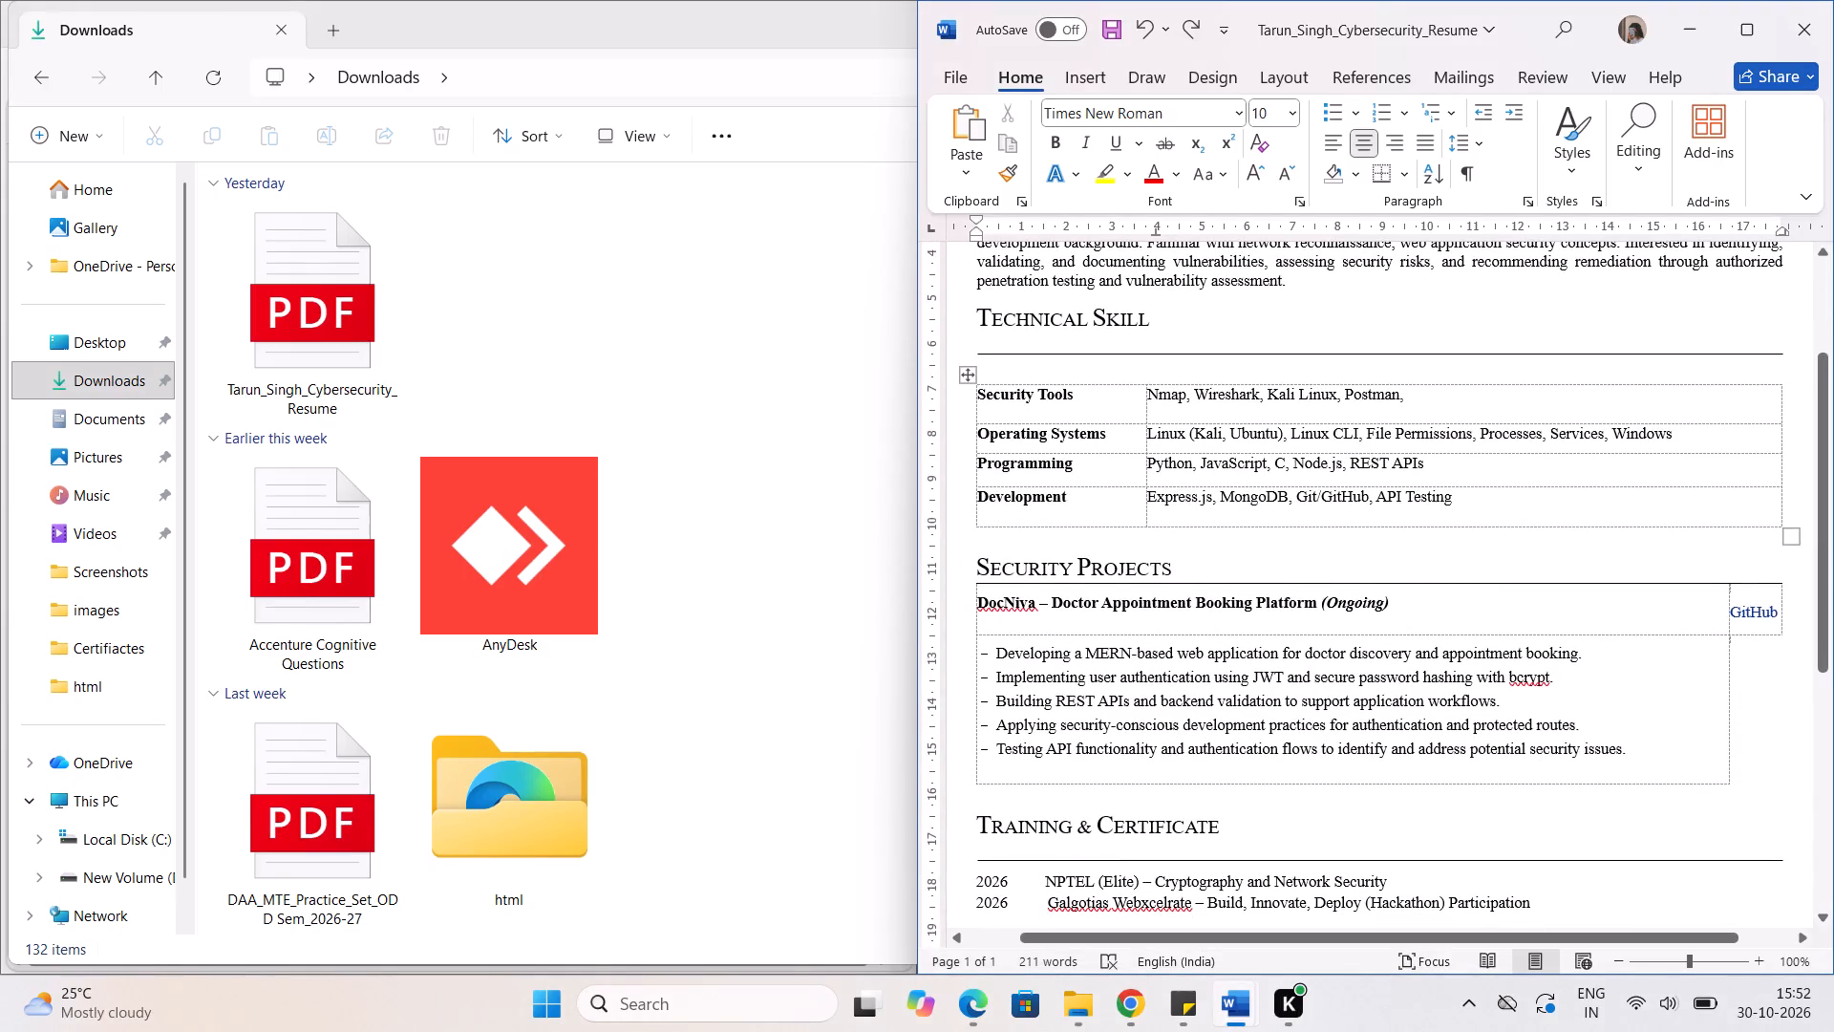
pyautogui.moveTo(1197, 469); pyautogui.dragTo(1161, 468)
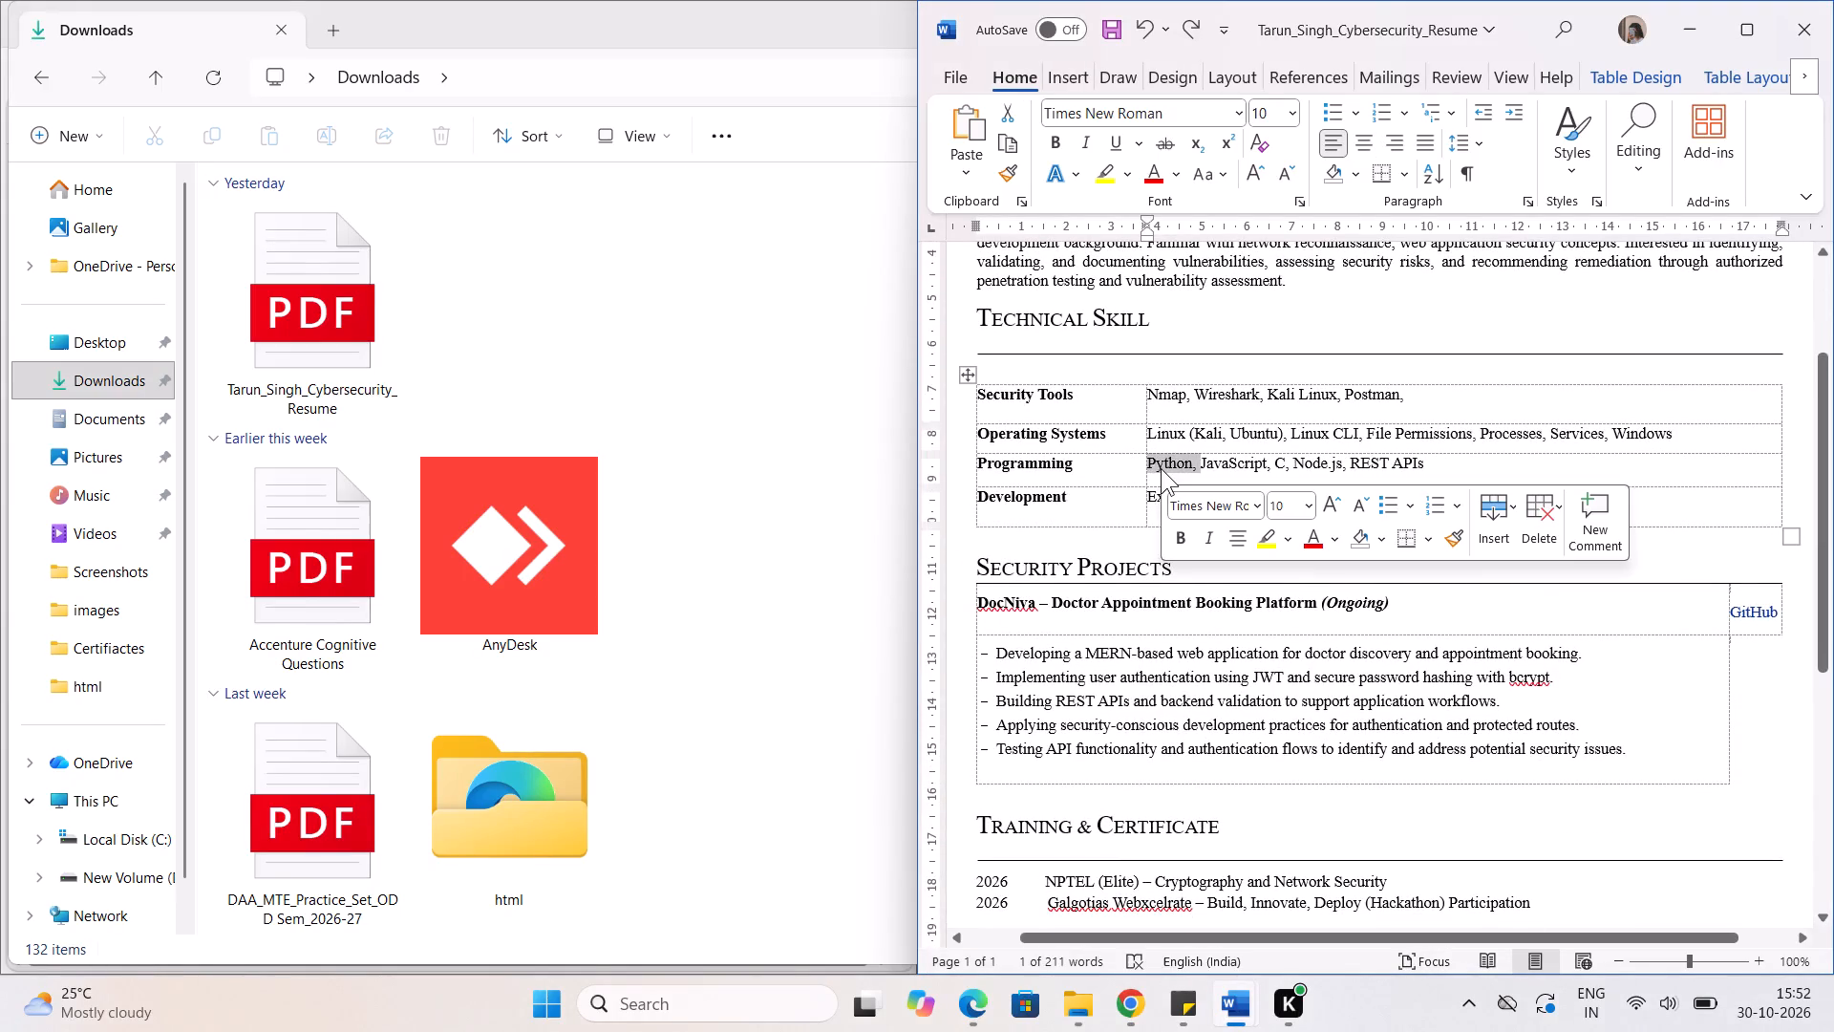
pyautogui.press('BackSpace')
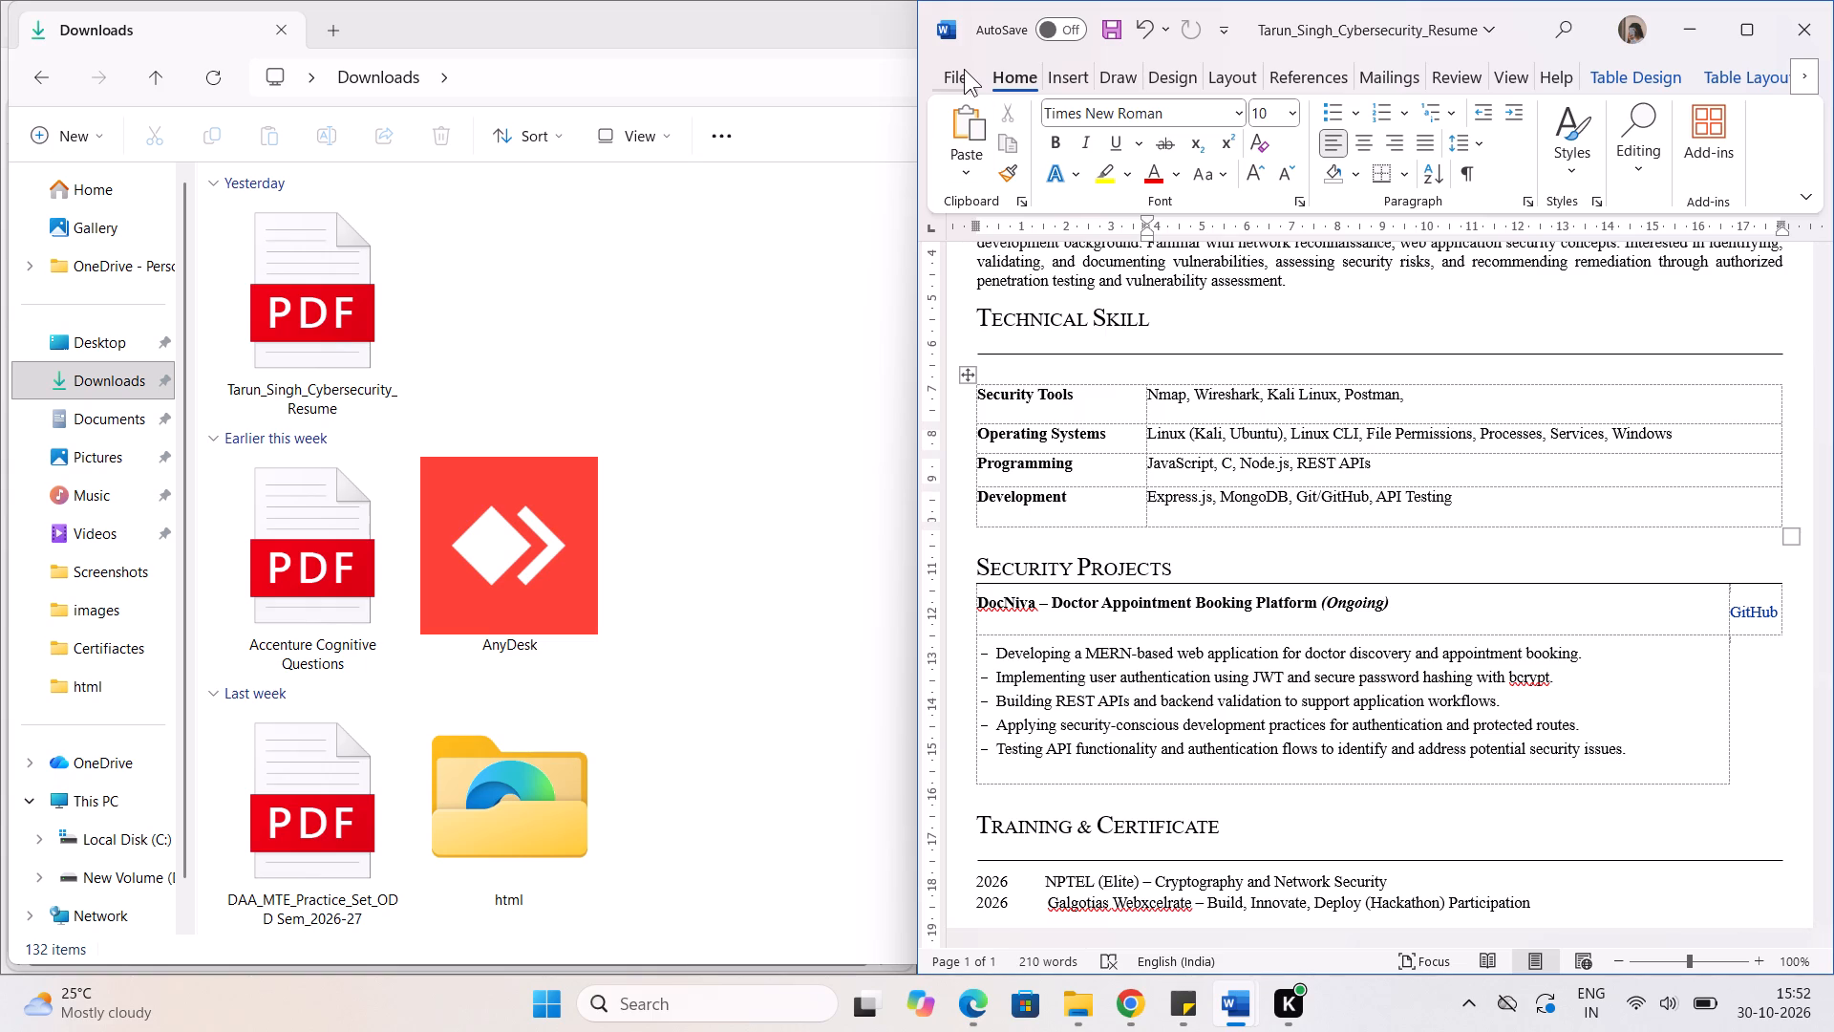
pyautogui.hotkey('ctrl', 's')
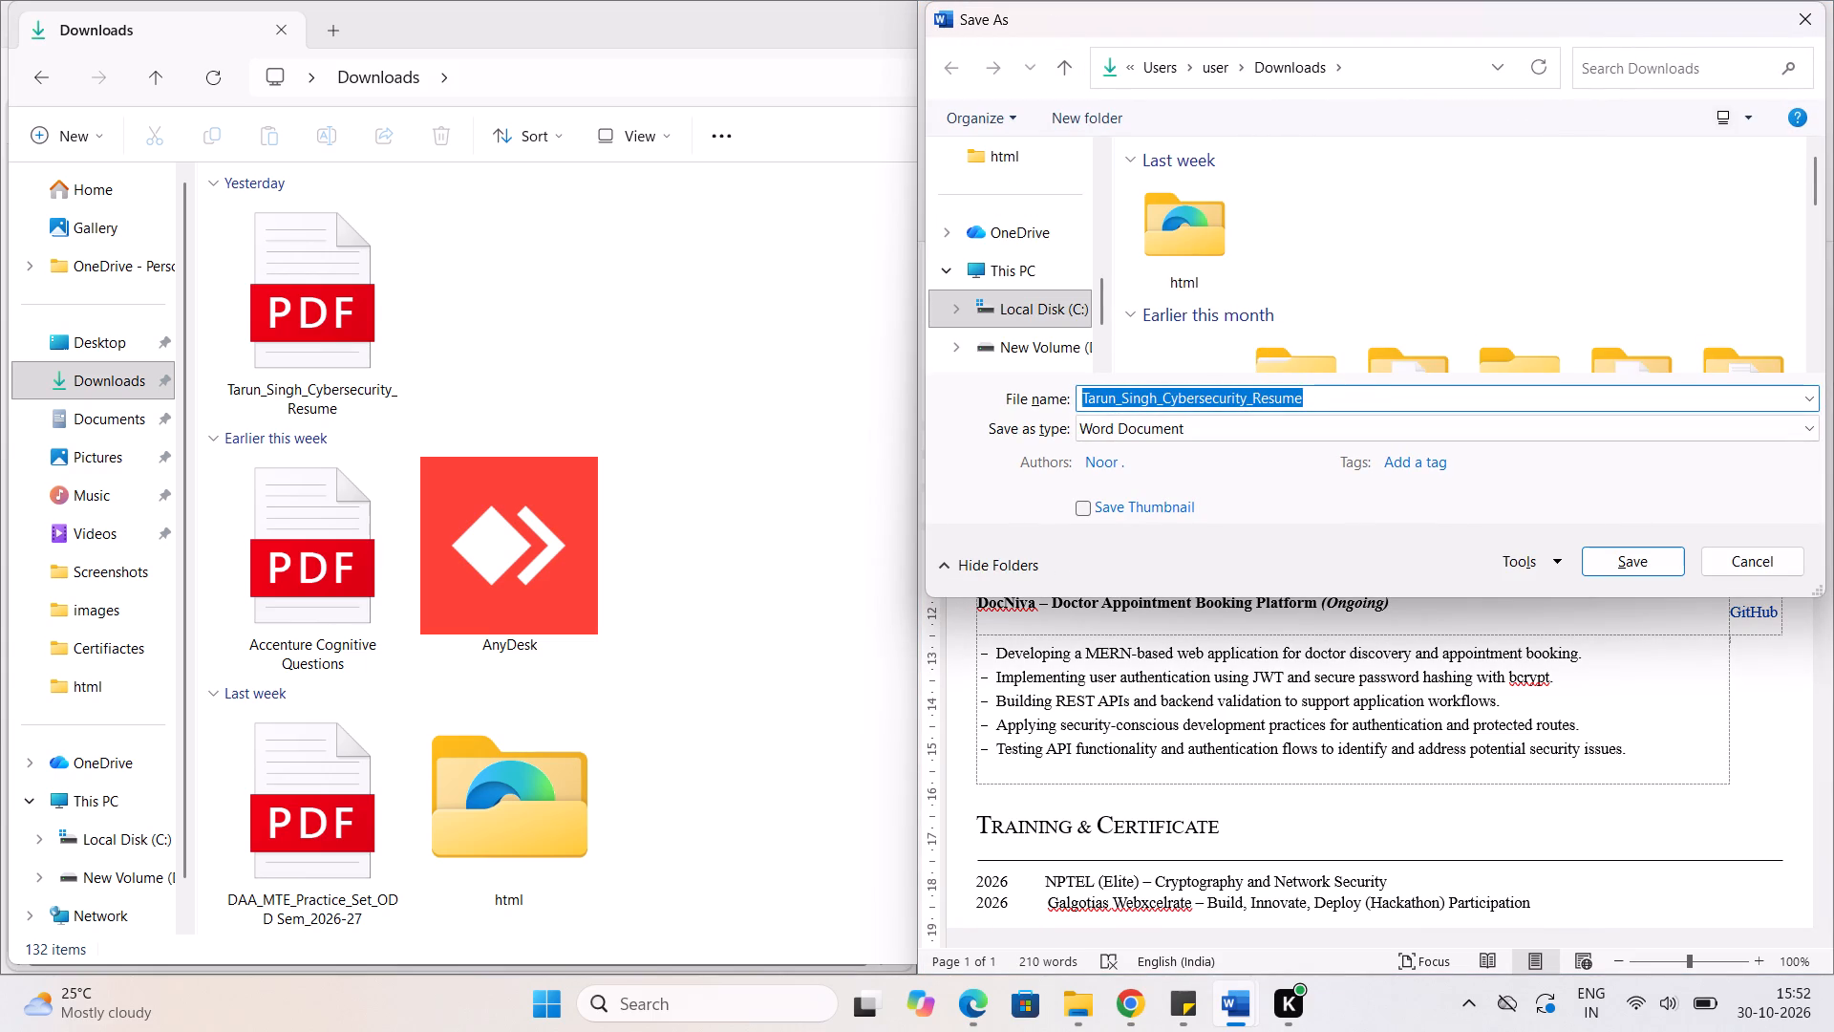
pyautogui.moveTo(1158, 397); pyautogui.dragTo(1074, 397)
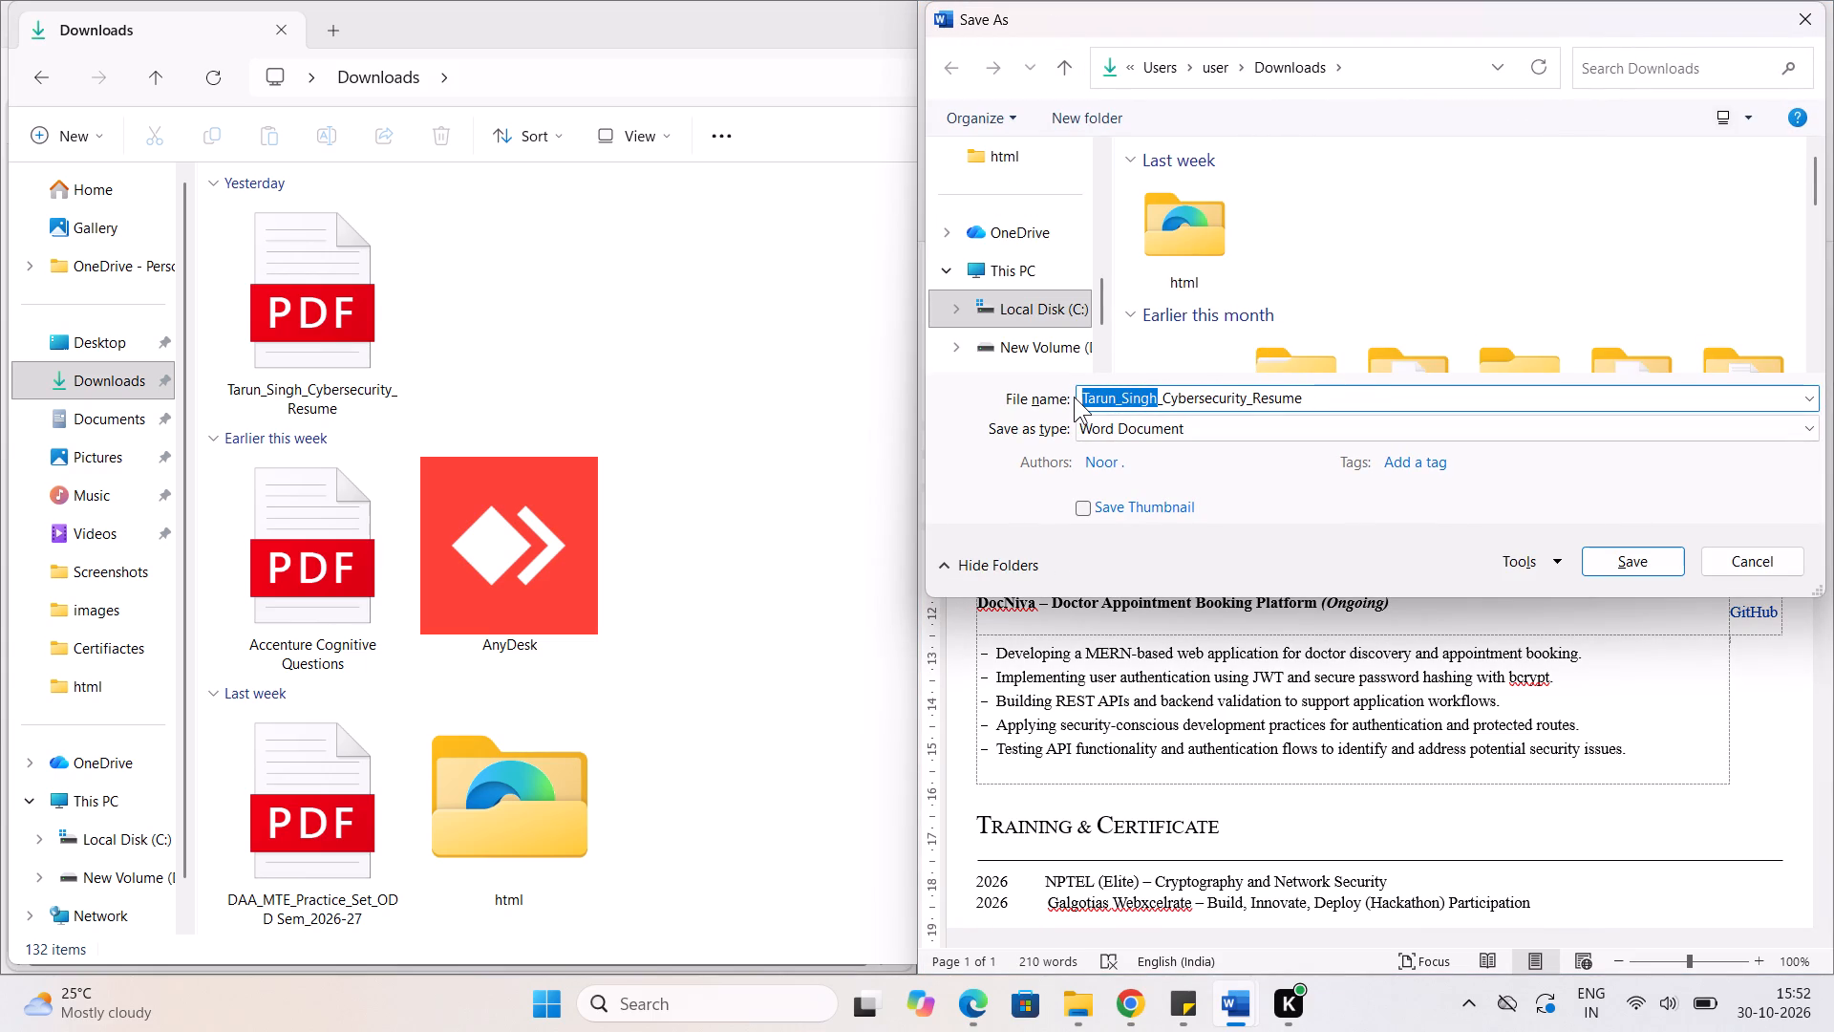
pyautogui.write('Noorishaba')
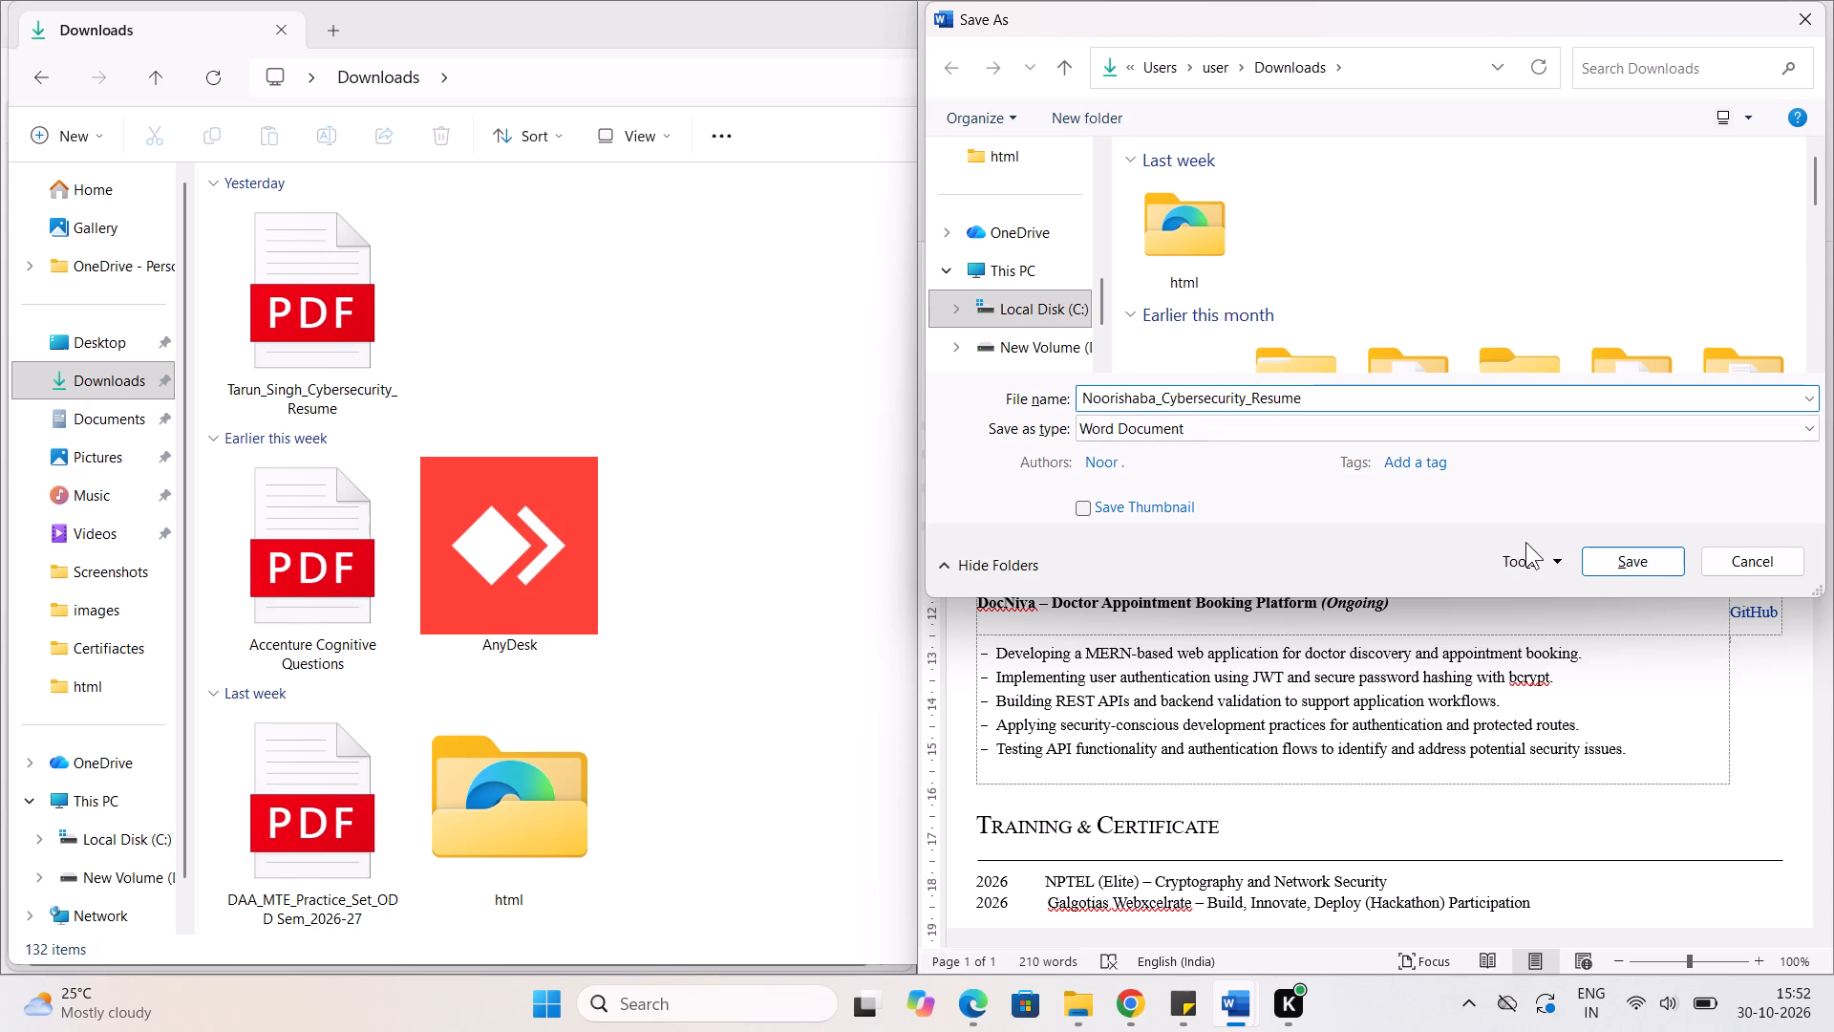
pyautogui.click(1806, 430)
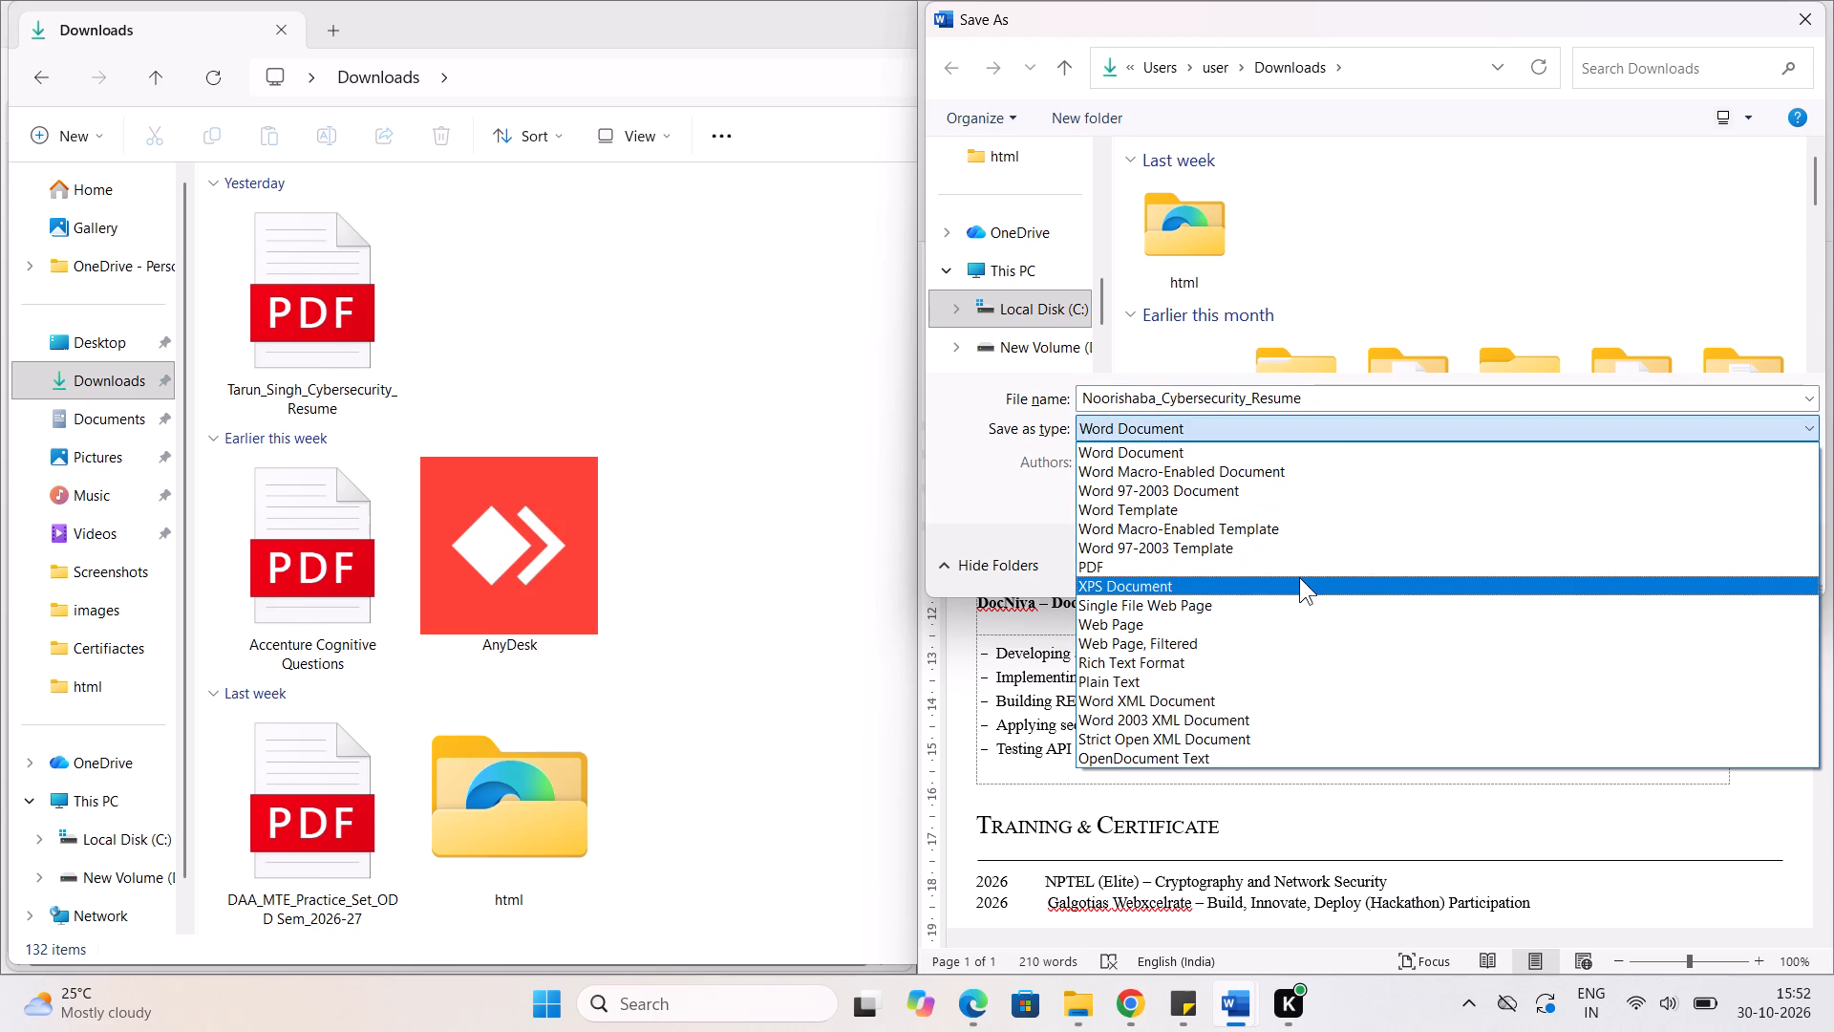
pyautogui.click(1301, 566)
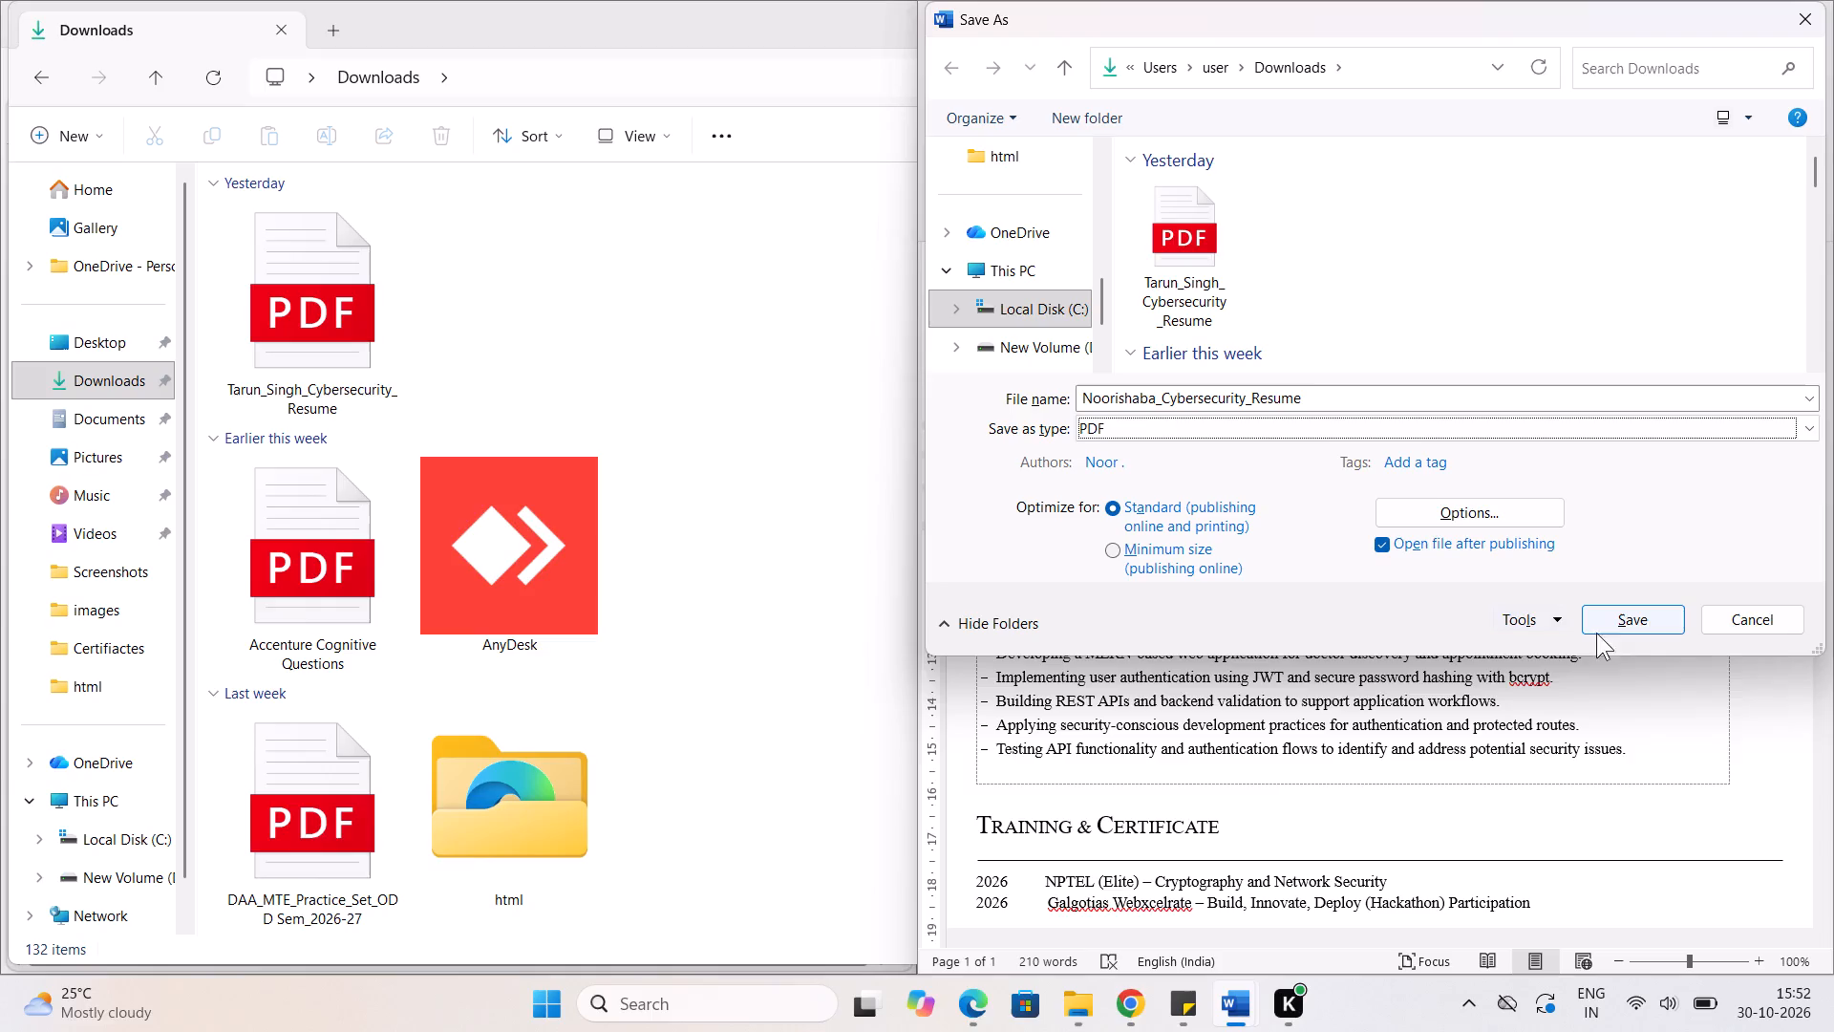
pyautogui.click(1625, 629)
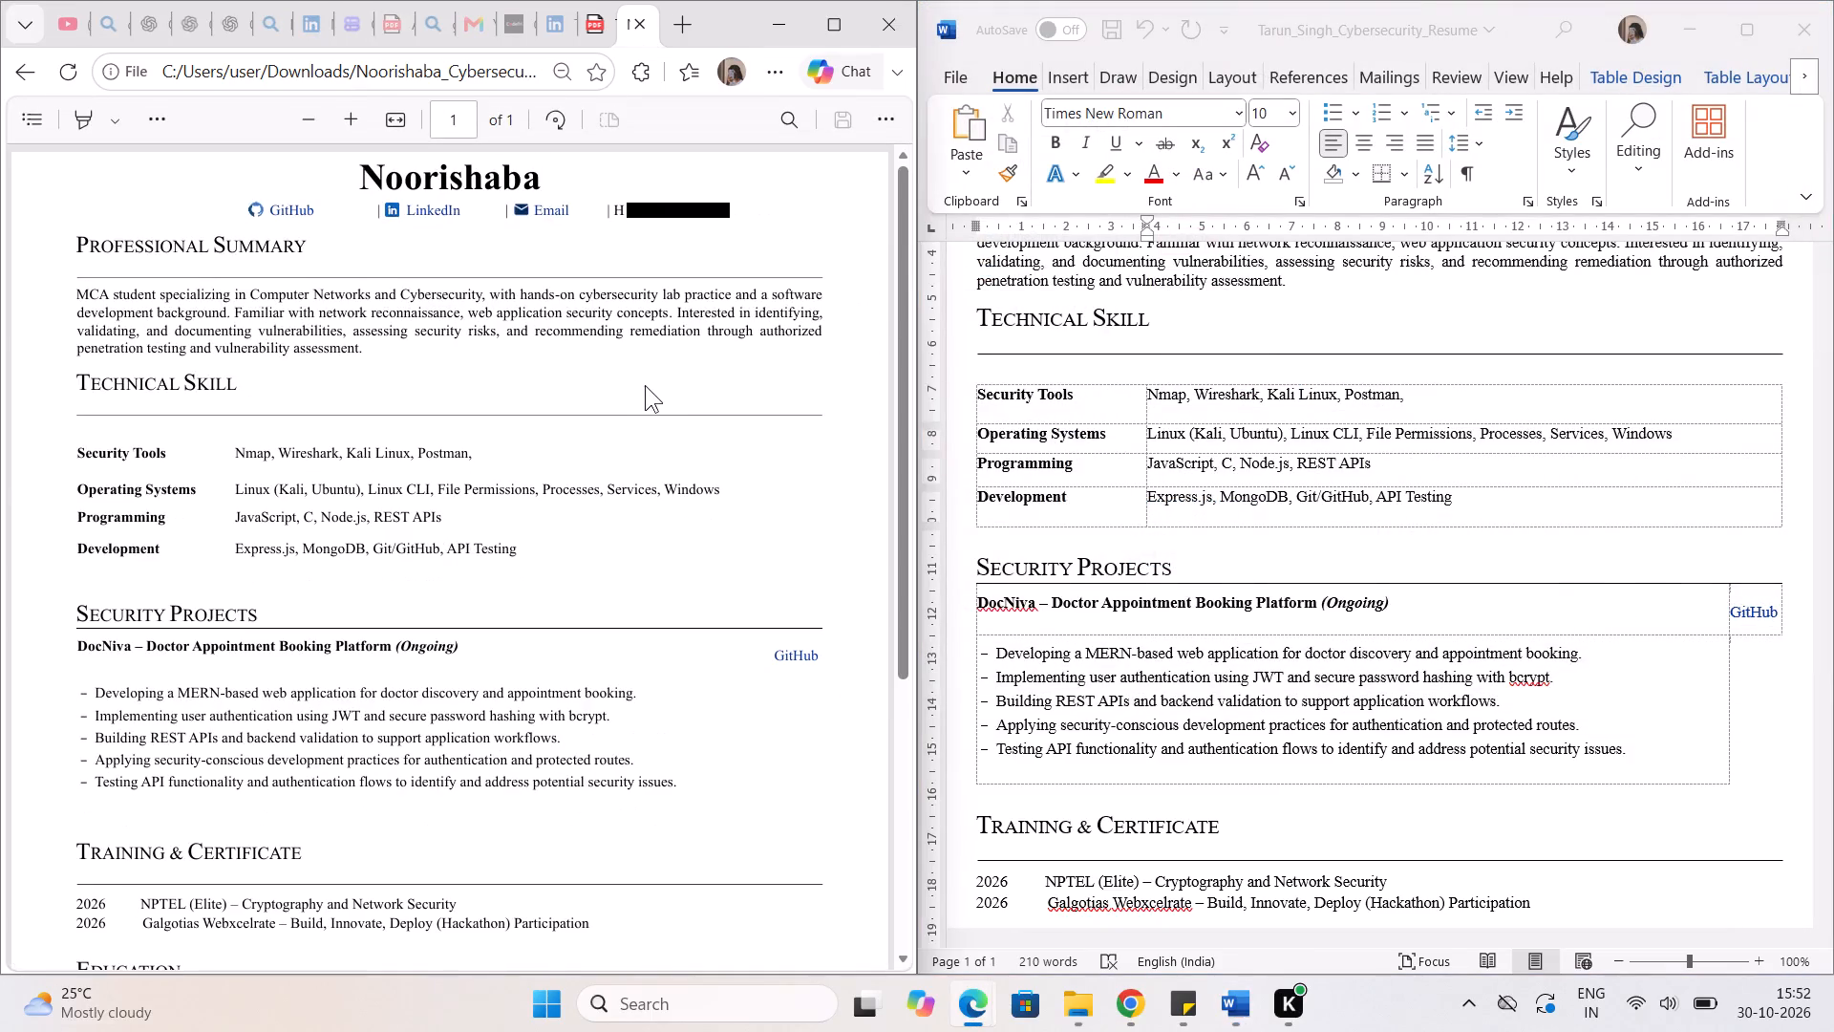
# Review the re-exported resume PDF, checking the Programming row and the sections down to Education.
pyautogui.scroll(-3, 481, 641)
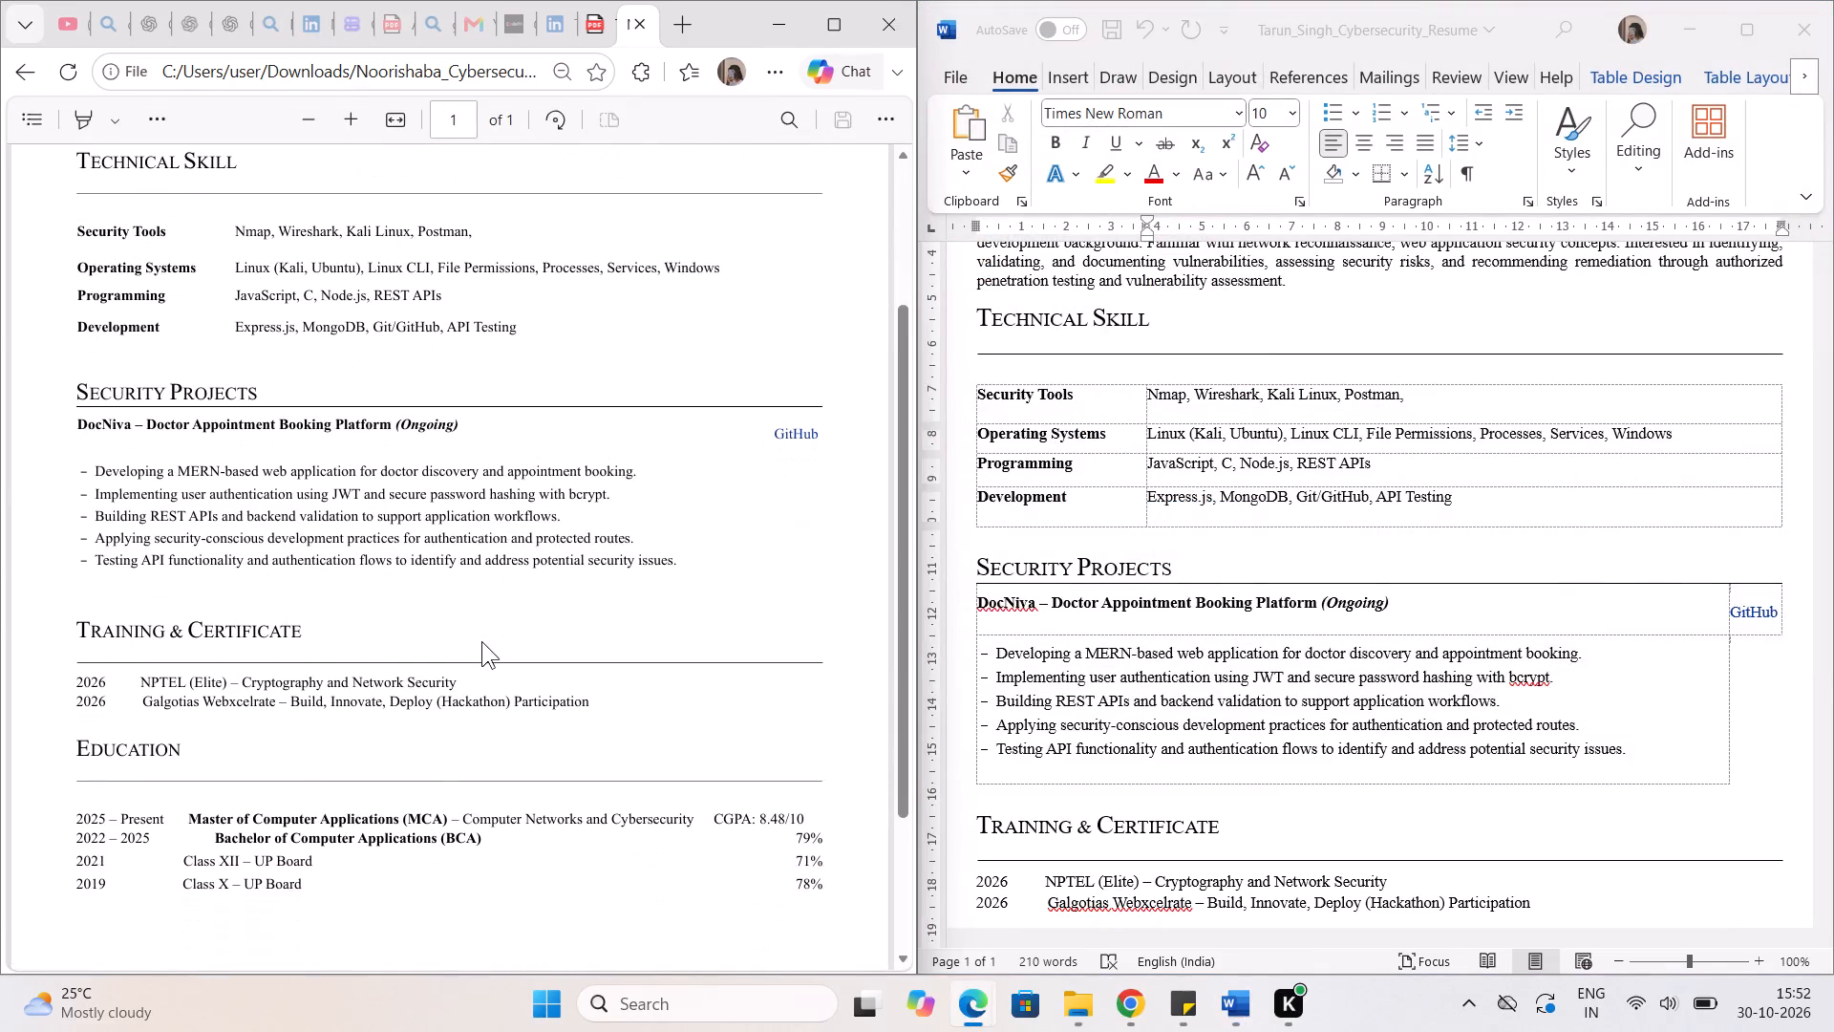
pyautogui.scroll(-2, 481, 641)
pyautogui.scroll(4, 481, 641)
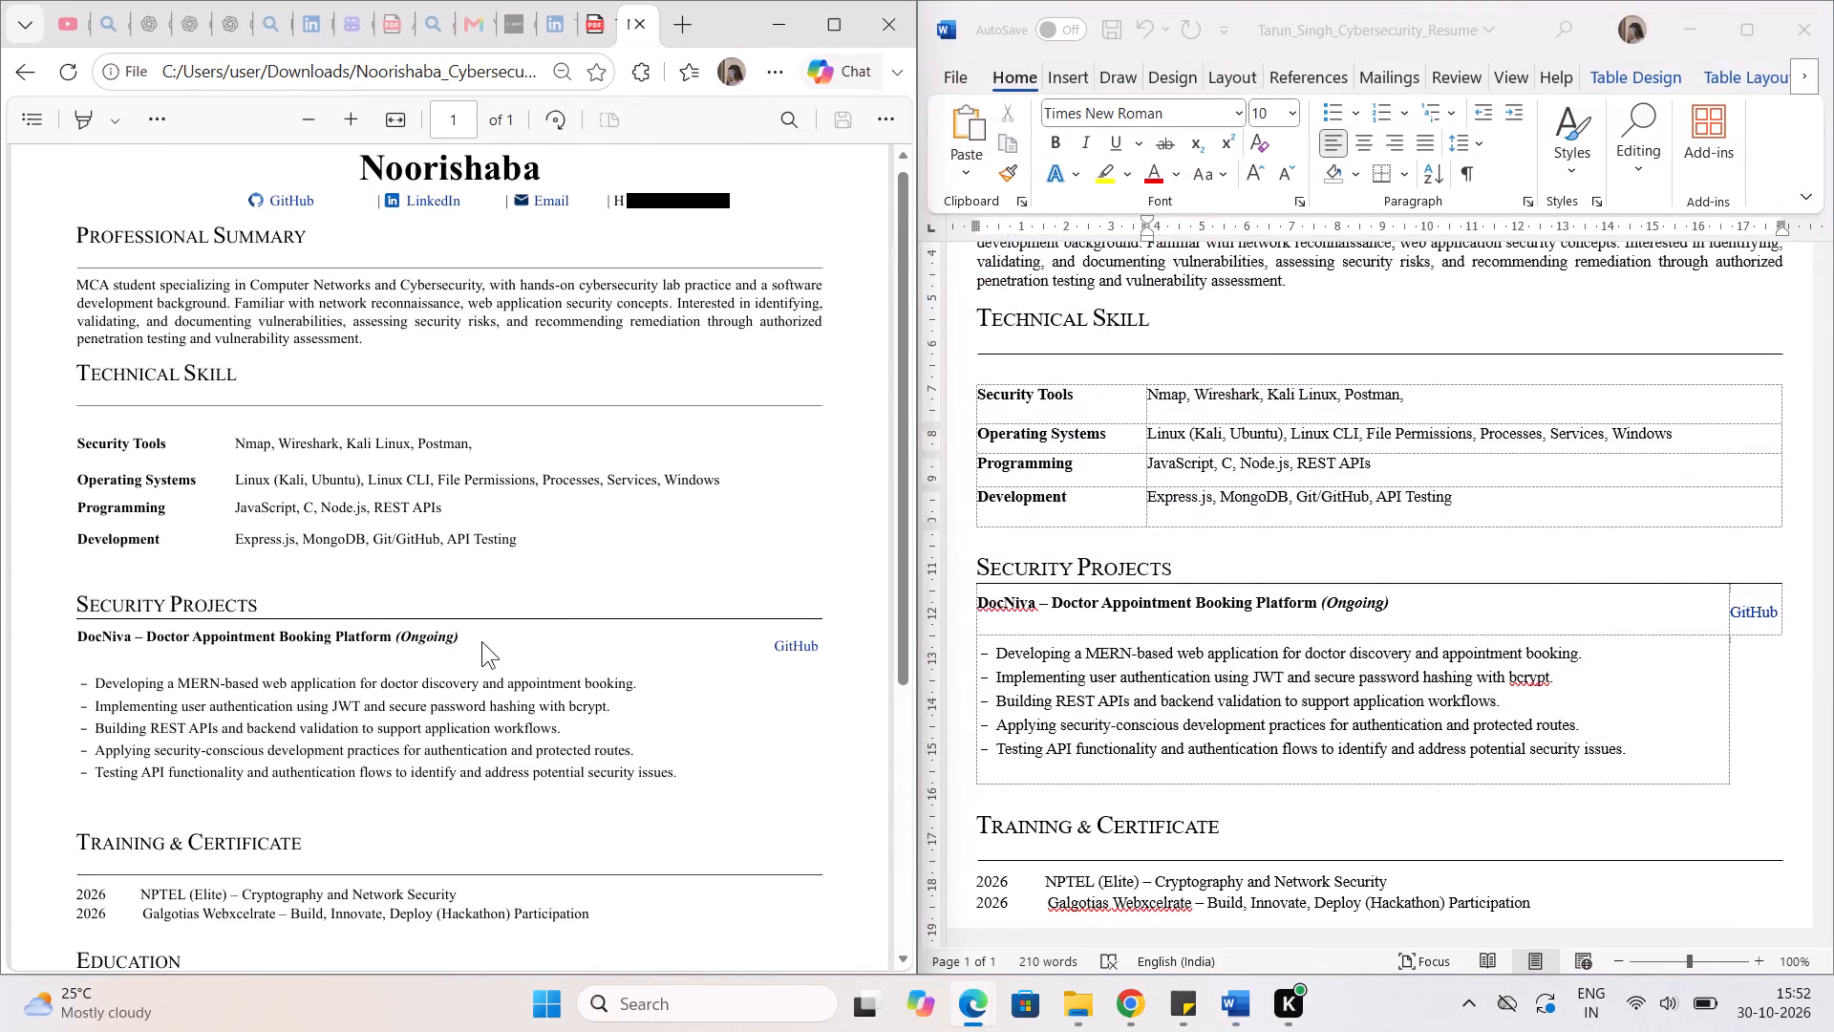
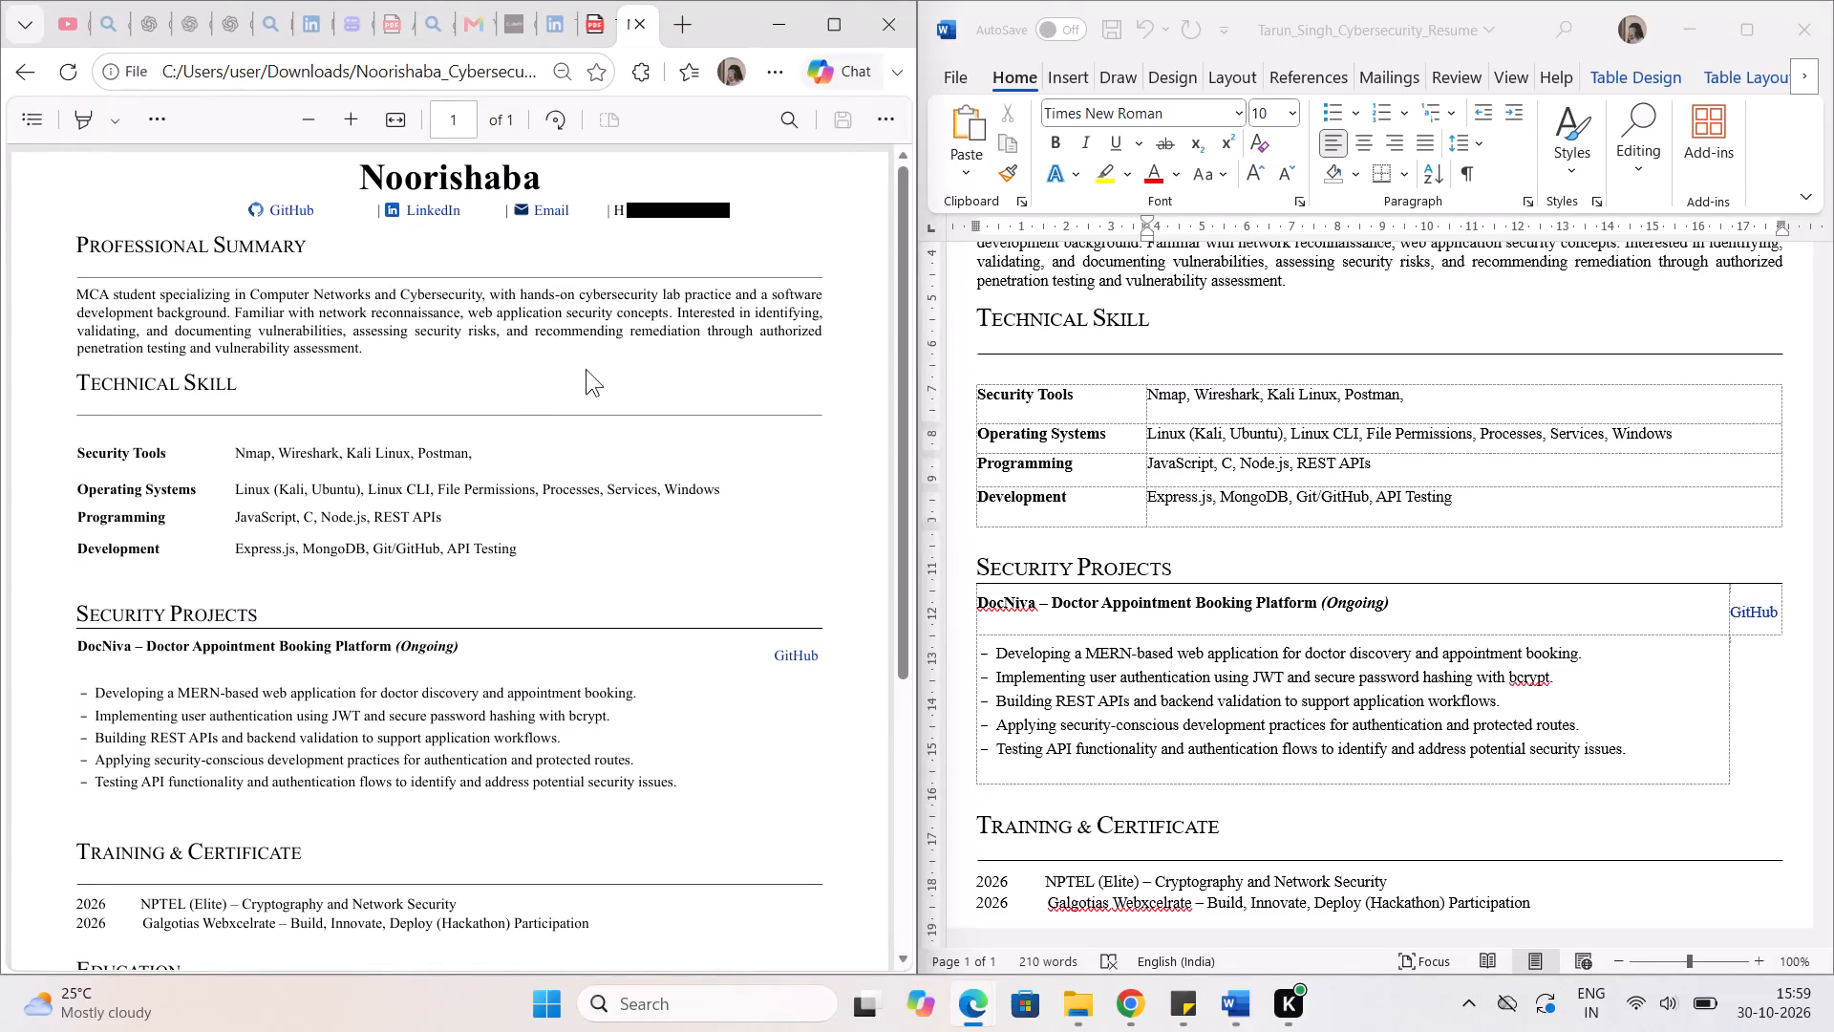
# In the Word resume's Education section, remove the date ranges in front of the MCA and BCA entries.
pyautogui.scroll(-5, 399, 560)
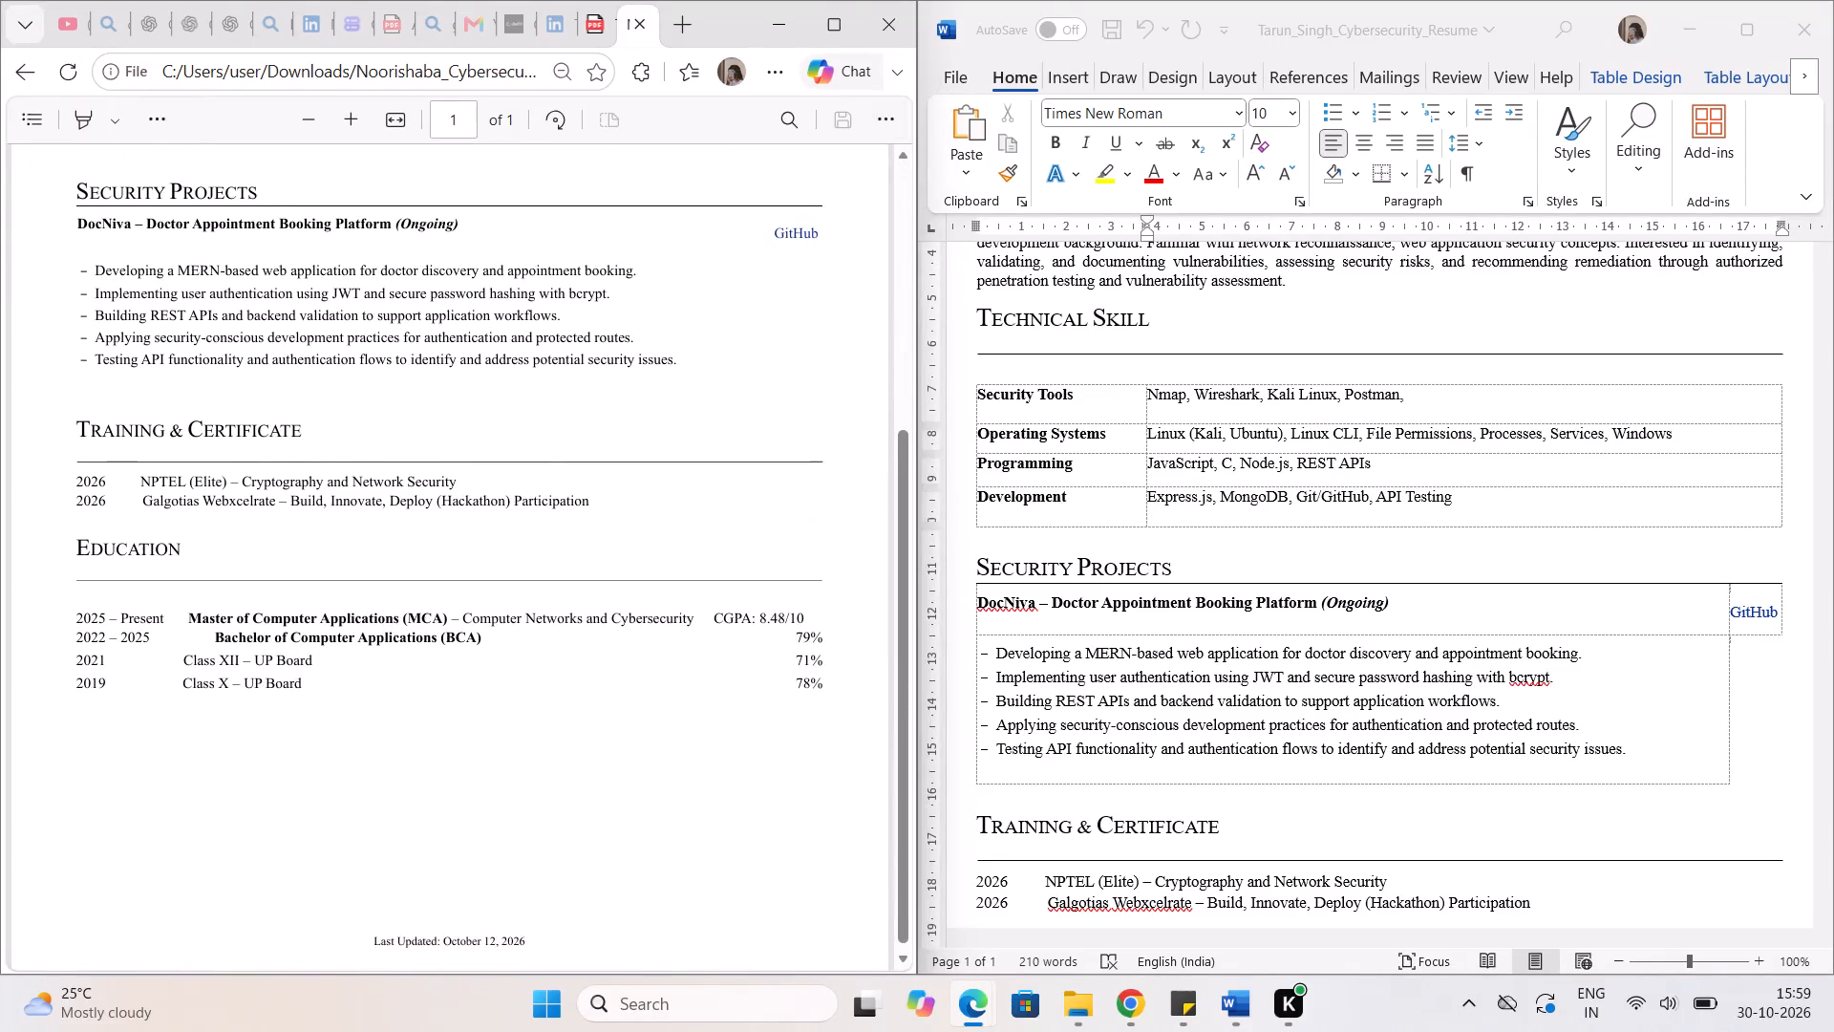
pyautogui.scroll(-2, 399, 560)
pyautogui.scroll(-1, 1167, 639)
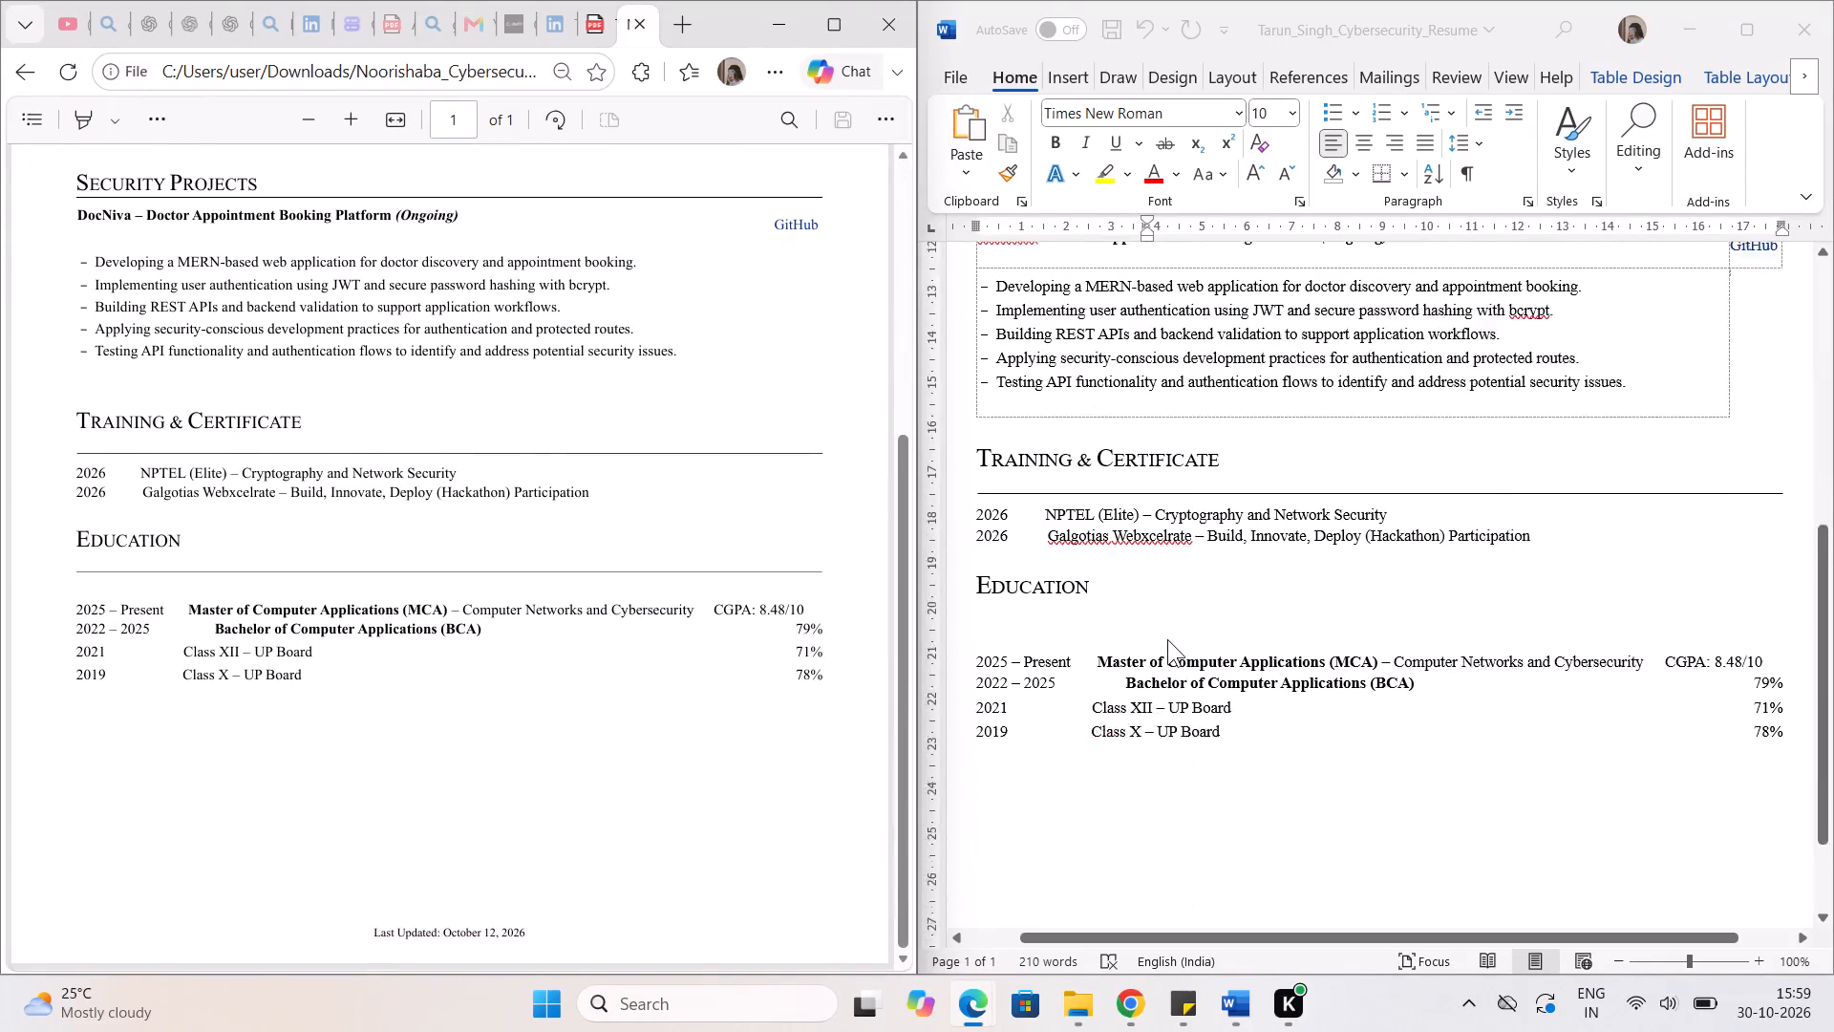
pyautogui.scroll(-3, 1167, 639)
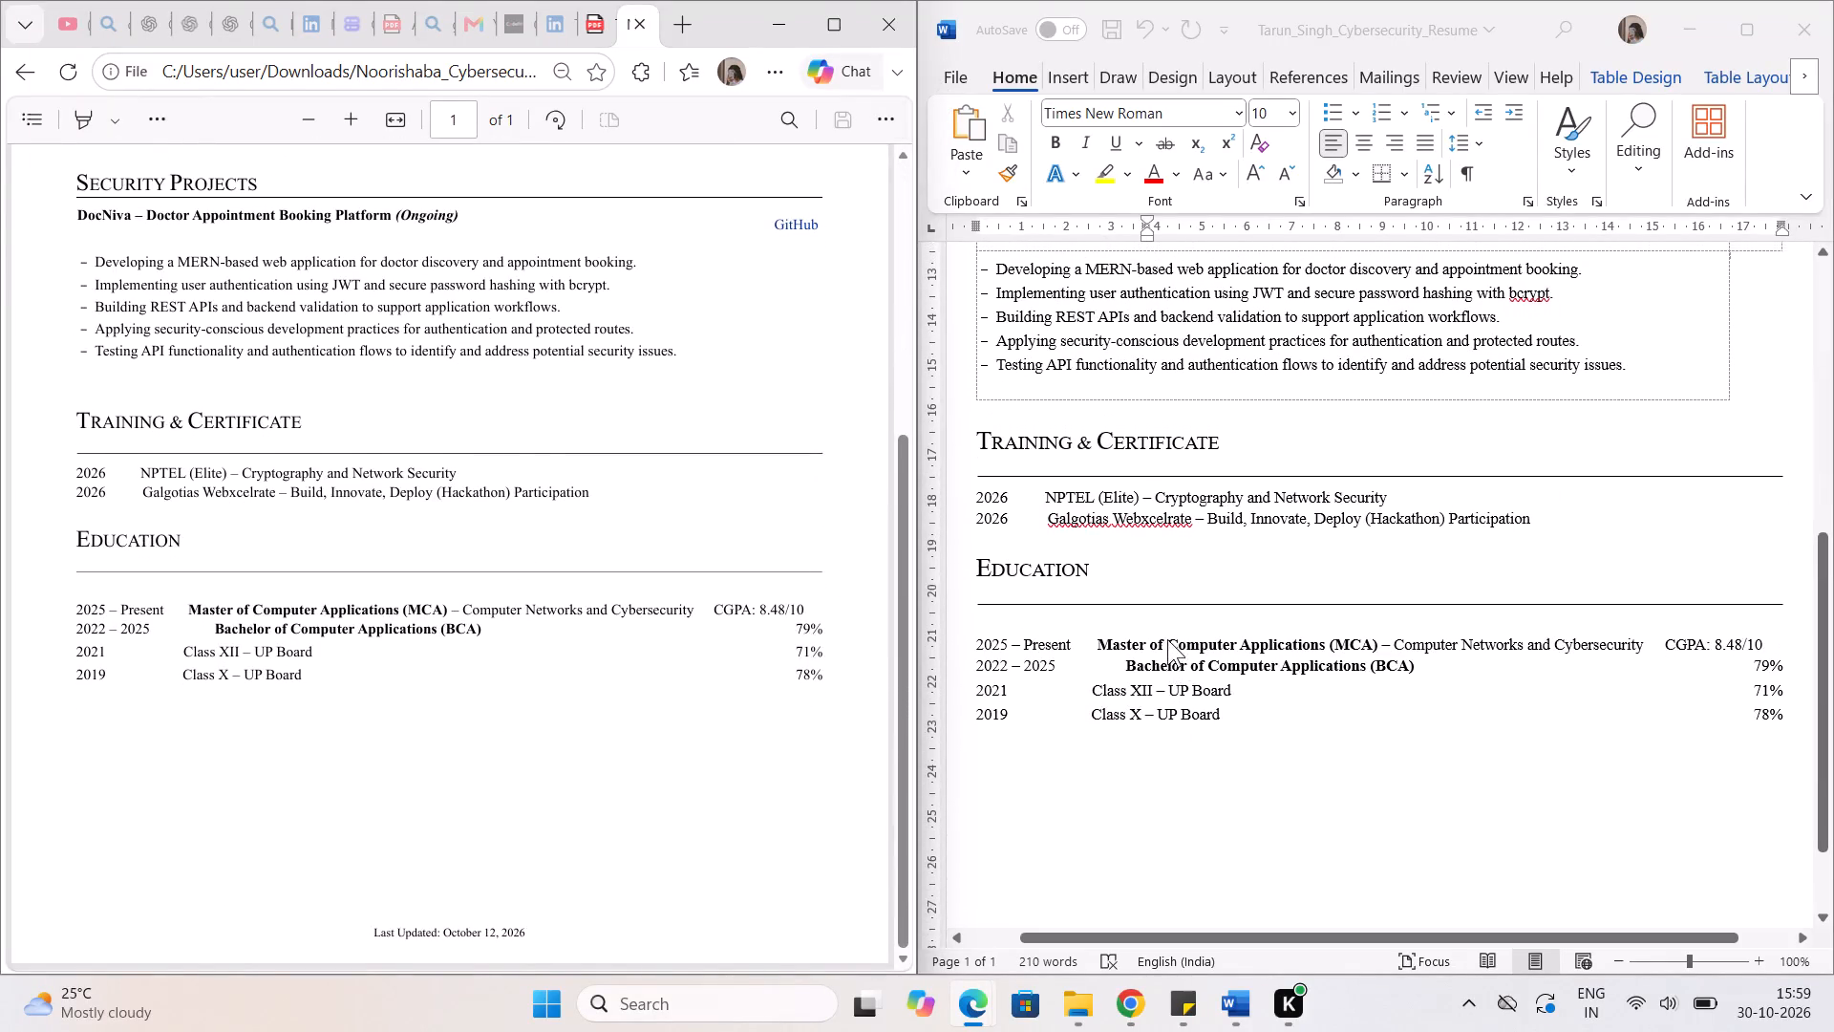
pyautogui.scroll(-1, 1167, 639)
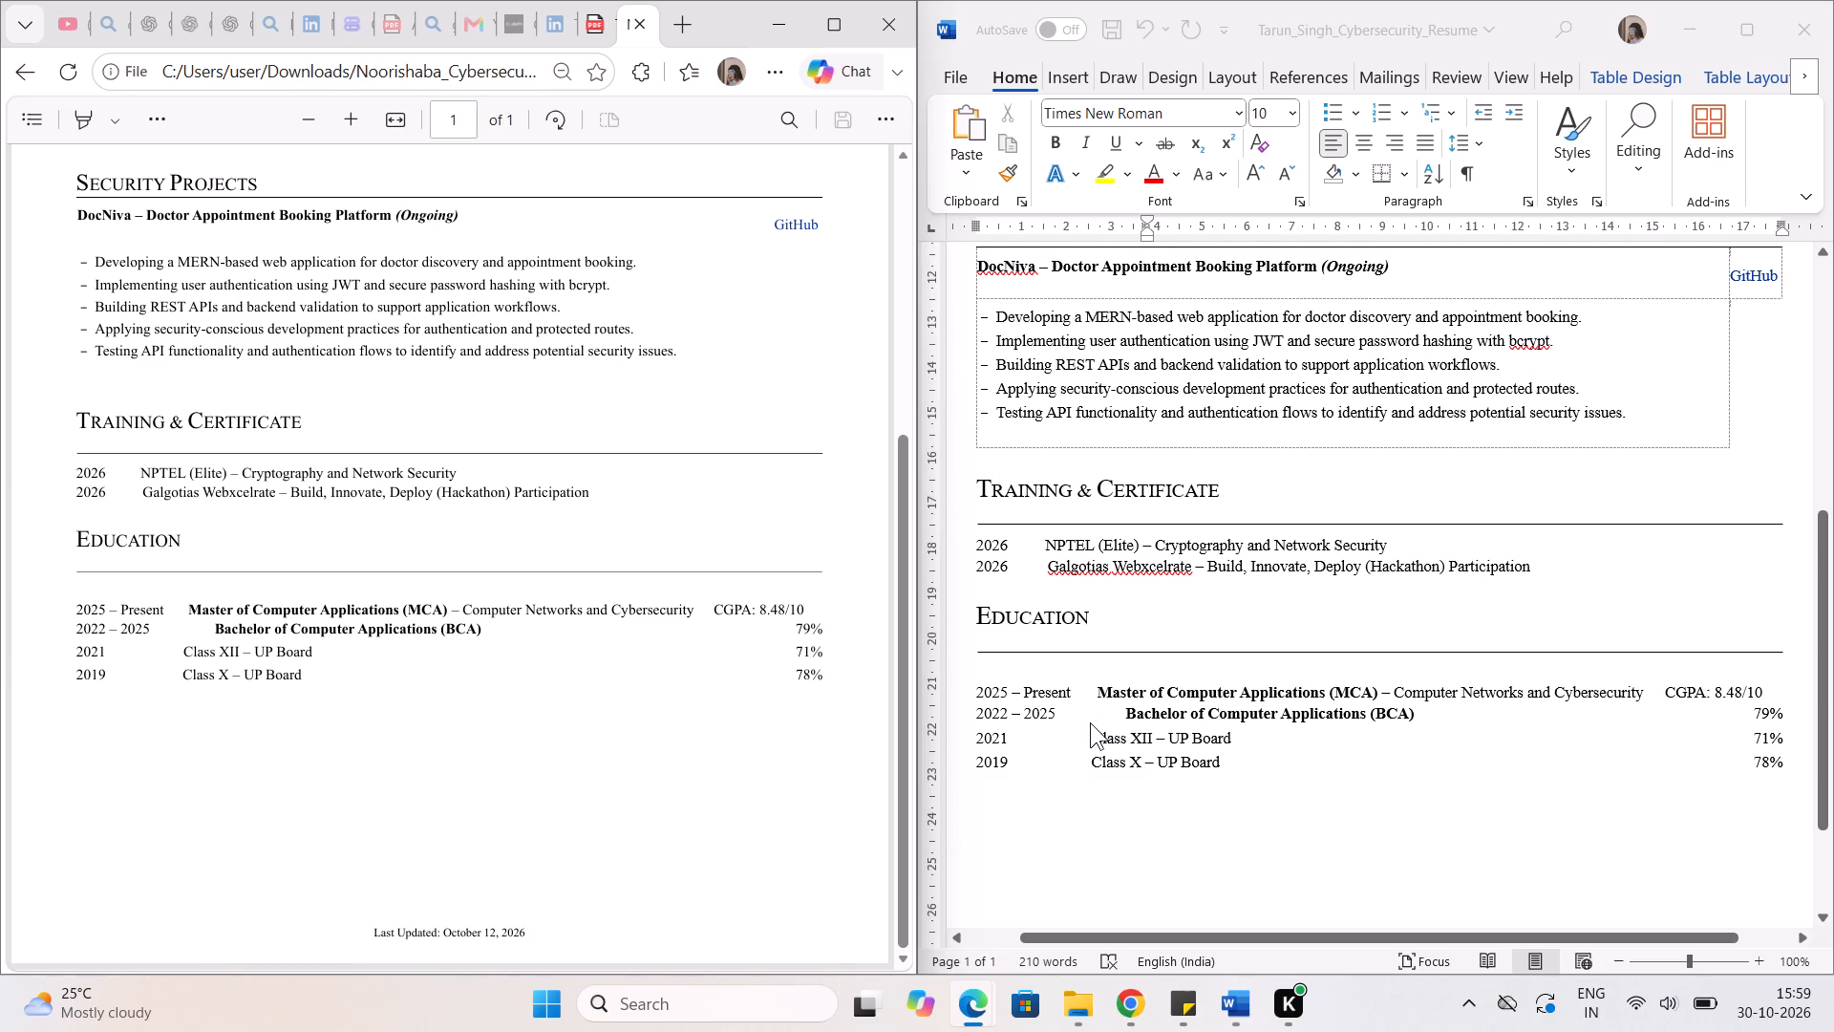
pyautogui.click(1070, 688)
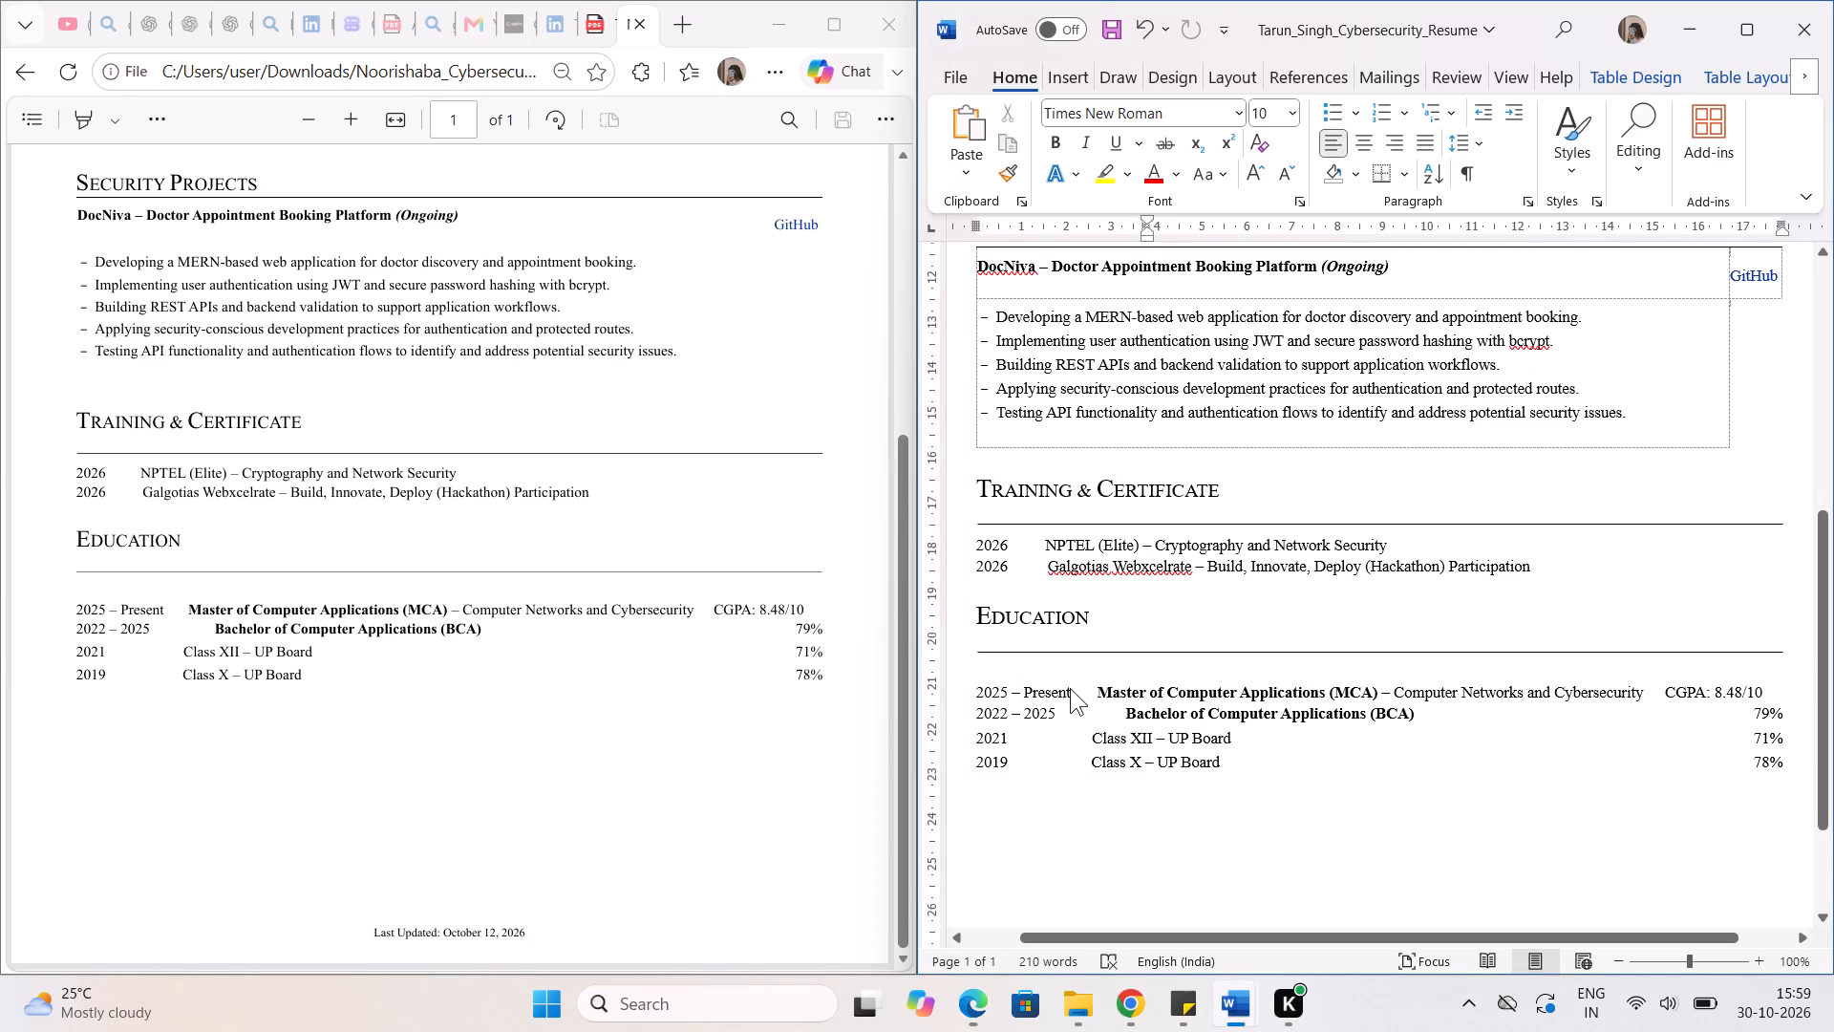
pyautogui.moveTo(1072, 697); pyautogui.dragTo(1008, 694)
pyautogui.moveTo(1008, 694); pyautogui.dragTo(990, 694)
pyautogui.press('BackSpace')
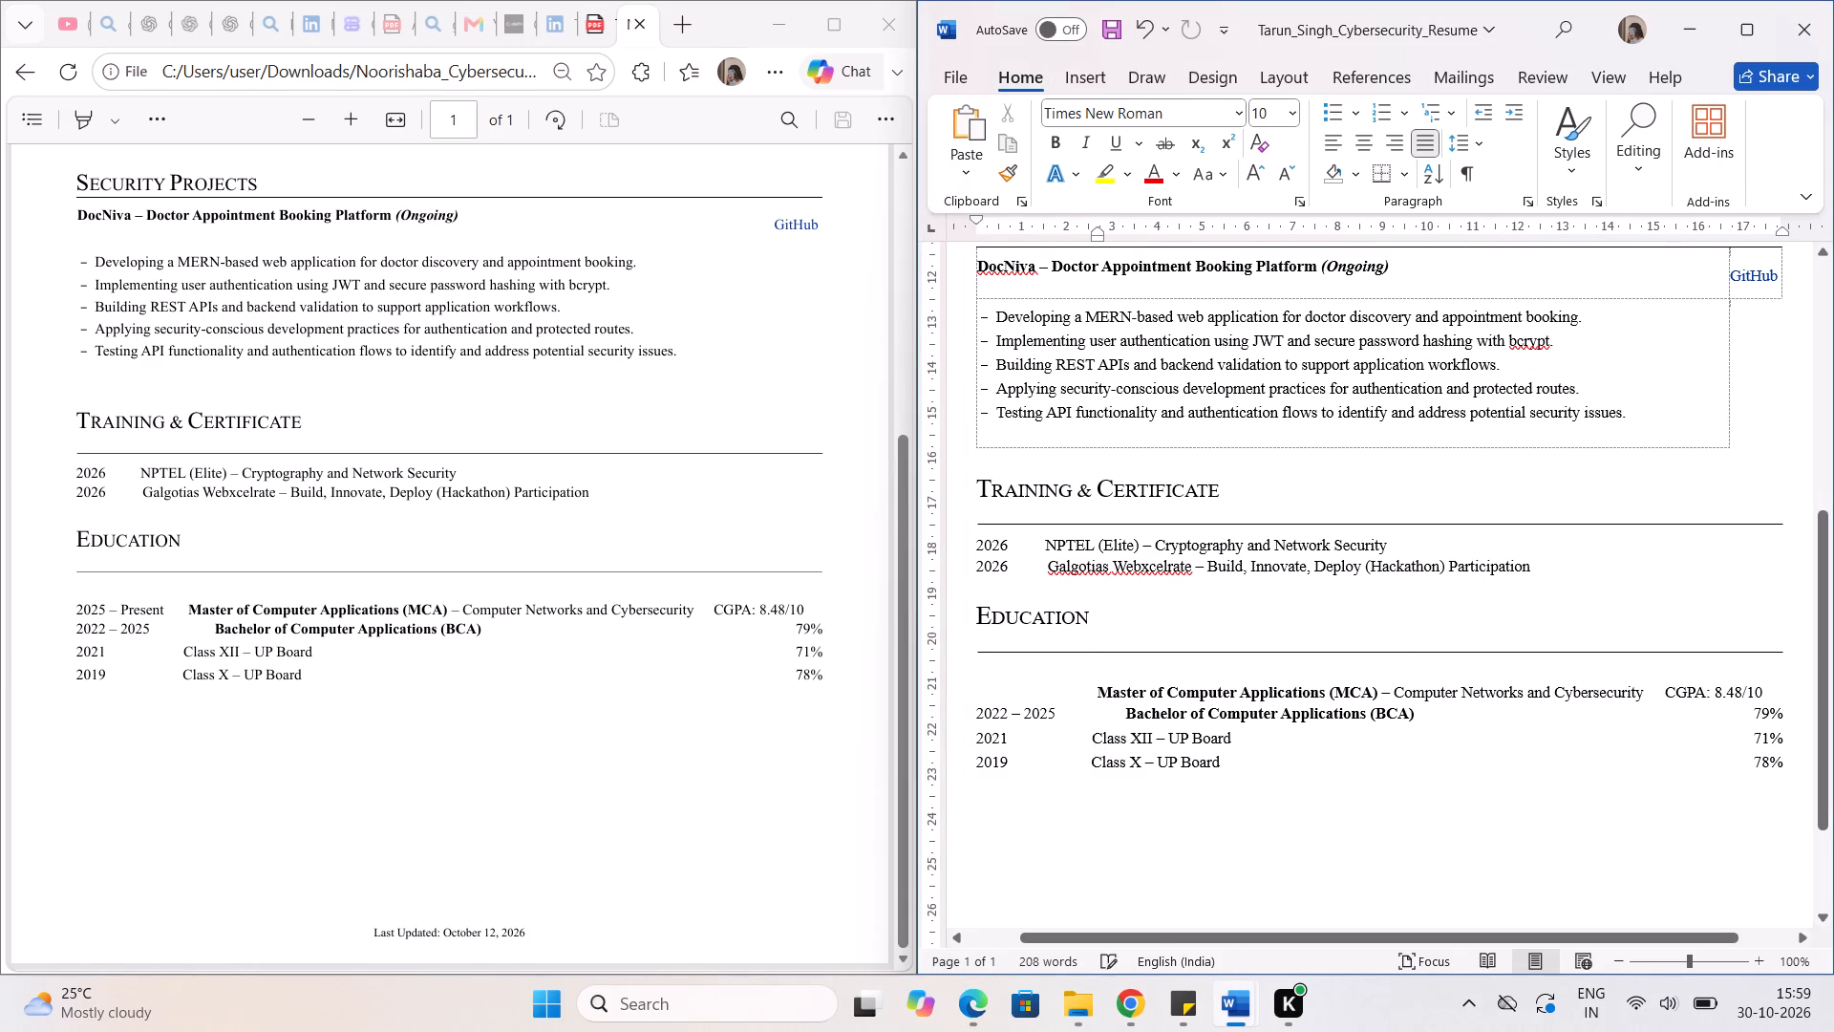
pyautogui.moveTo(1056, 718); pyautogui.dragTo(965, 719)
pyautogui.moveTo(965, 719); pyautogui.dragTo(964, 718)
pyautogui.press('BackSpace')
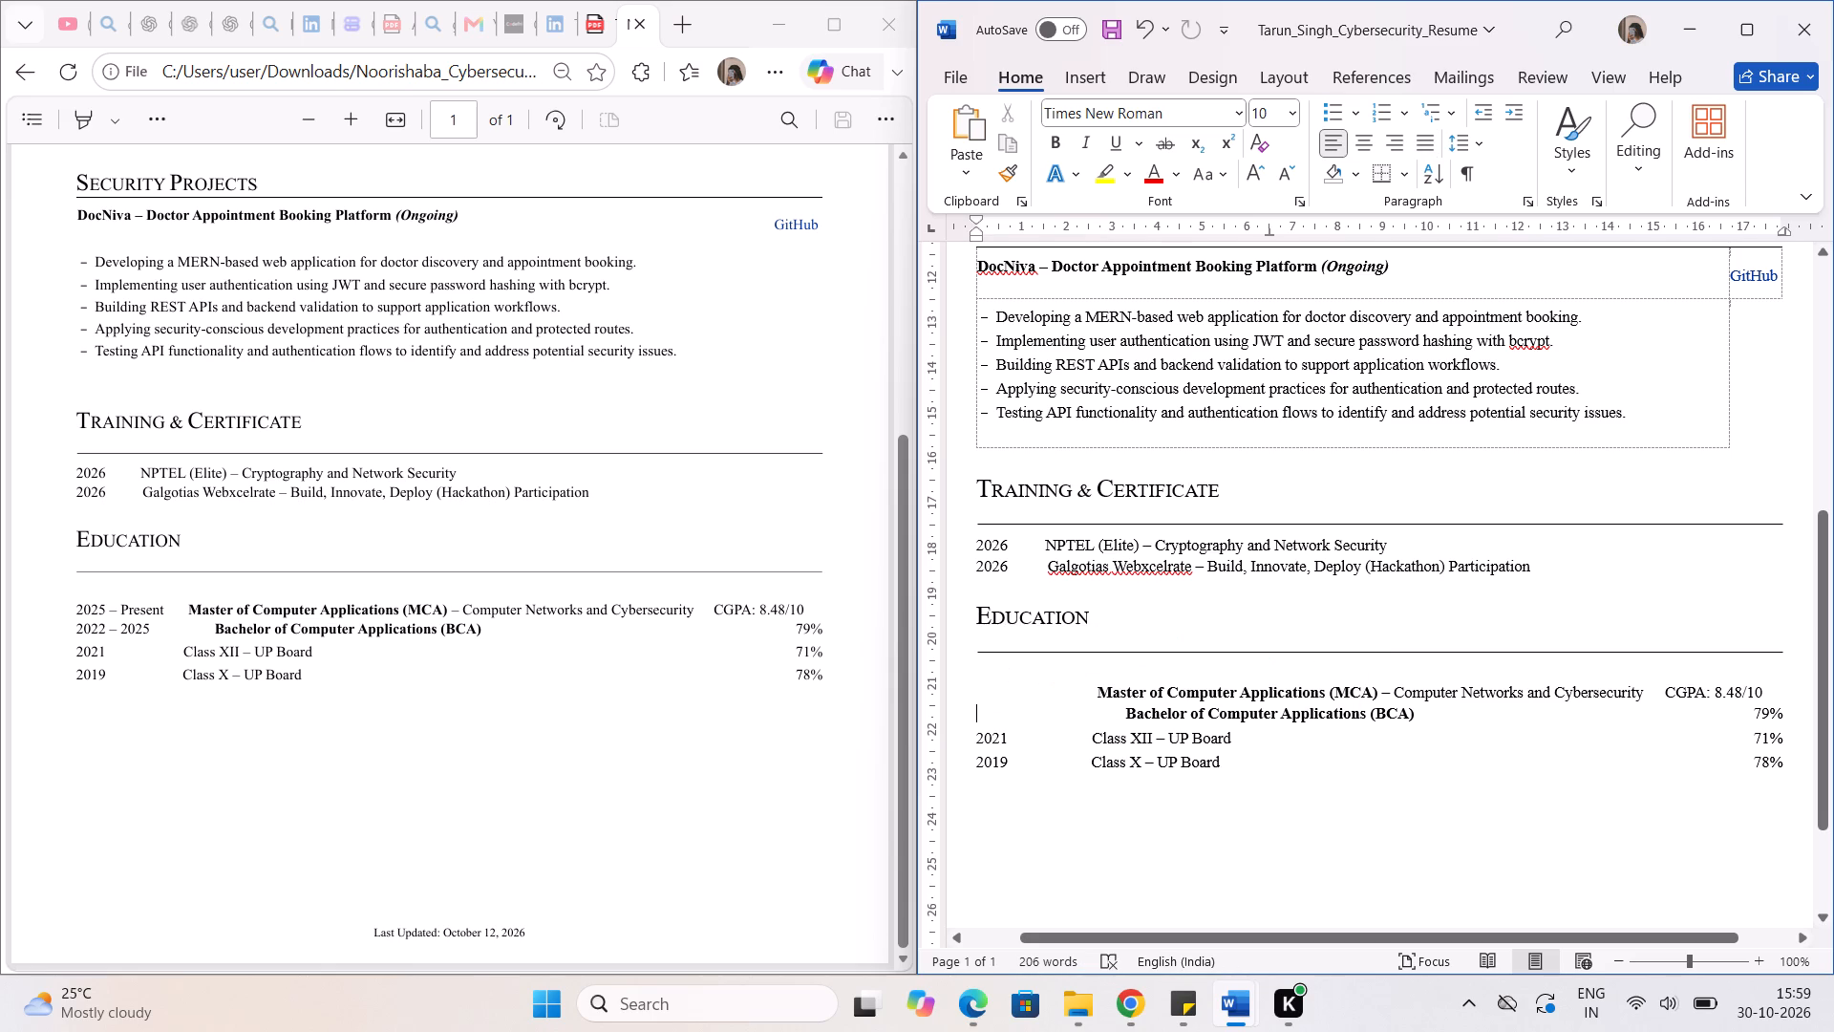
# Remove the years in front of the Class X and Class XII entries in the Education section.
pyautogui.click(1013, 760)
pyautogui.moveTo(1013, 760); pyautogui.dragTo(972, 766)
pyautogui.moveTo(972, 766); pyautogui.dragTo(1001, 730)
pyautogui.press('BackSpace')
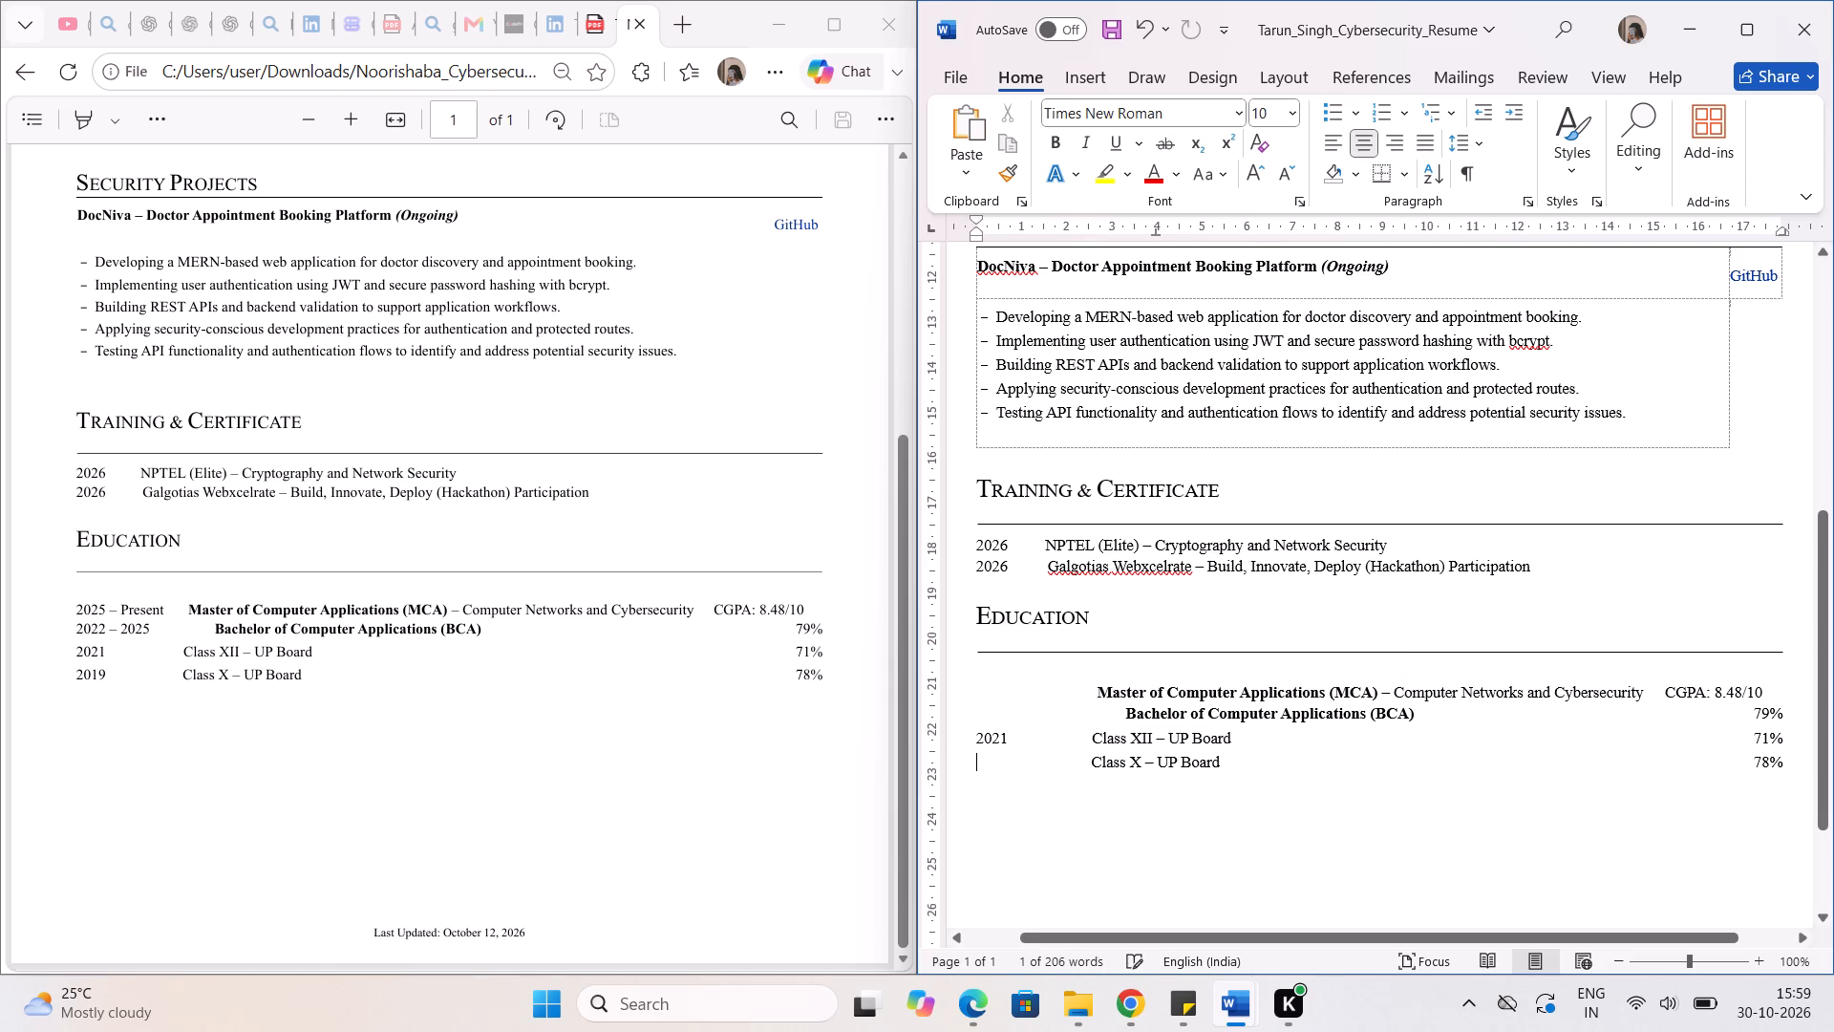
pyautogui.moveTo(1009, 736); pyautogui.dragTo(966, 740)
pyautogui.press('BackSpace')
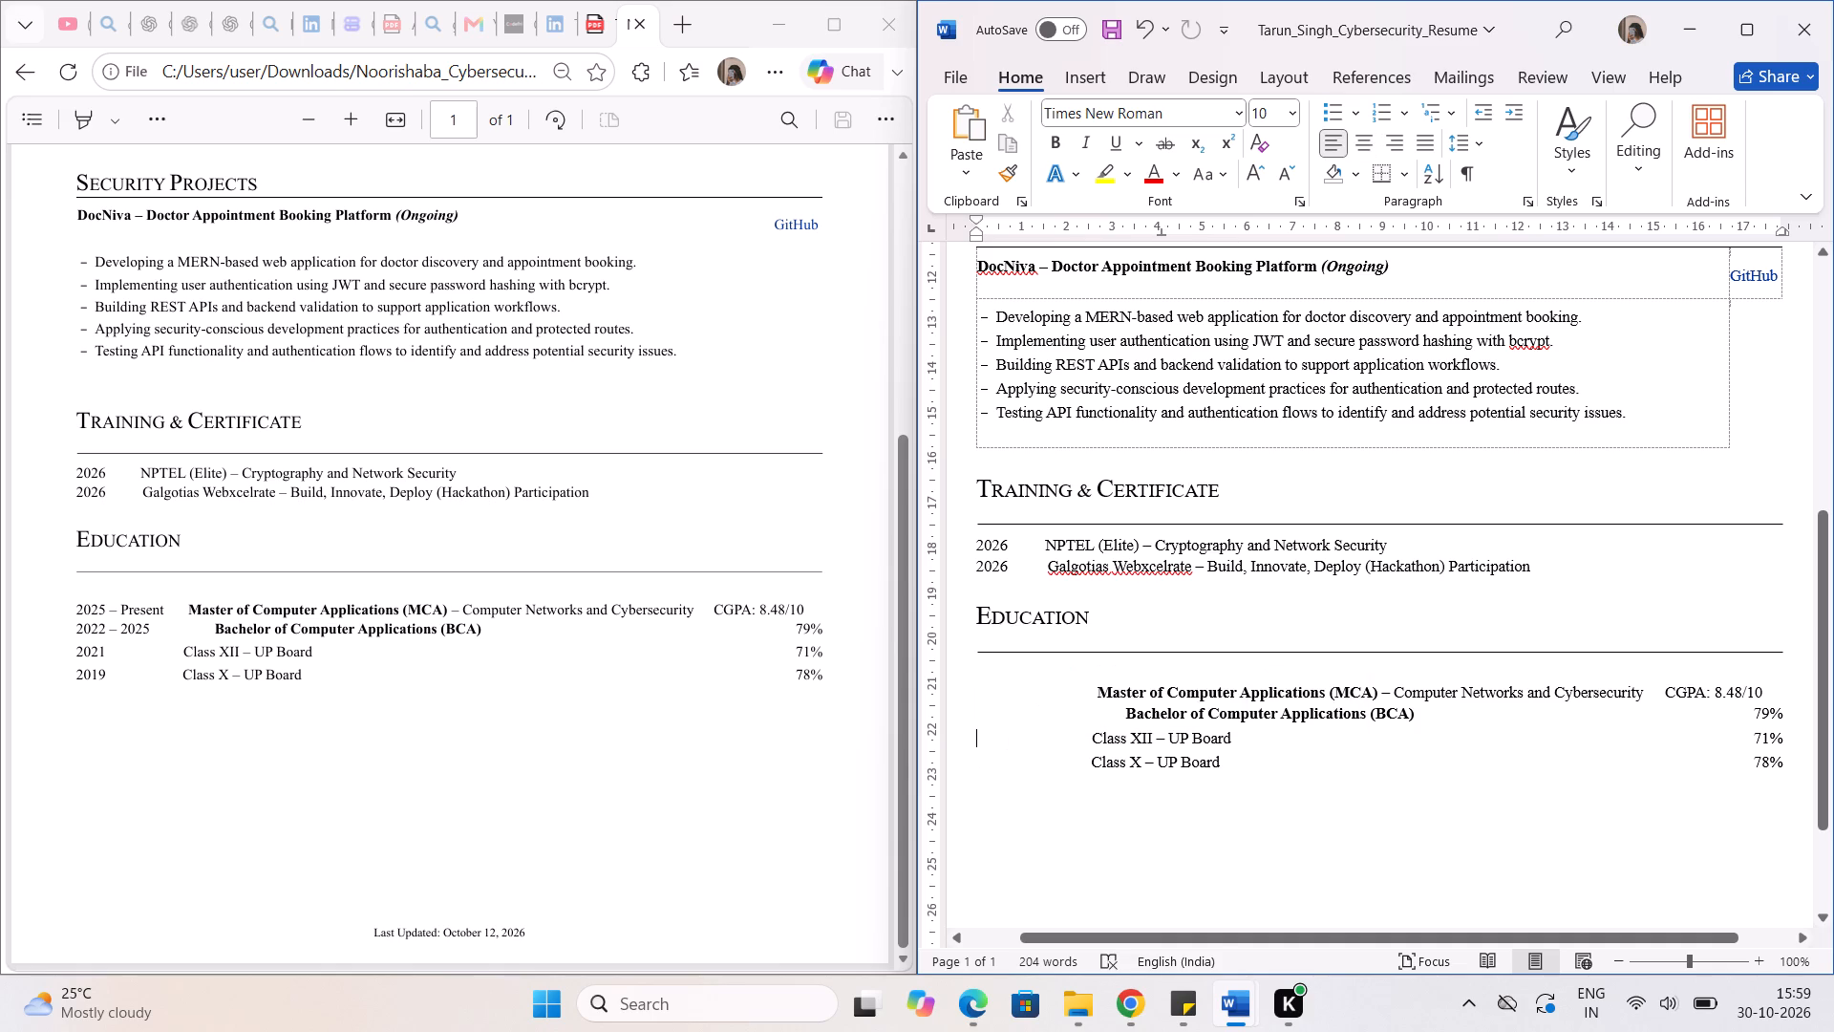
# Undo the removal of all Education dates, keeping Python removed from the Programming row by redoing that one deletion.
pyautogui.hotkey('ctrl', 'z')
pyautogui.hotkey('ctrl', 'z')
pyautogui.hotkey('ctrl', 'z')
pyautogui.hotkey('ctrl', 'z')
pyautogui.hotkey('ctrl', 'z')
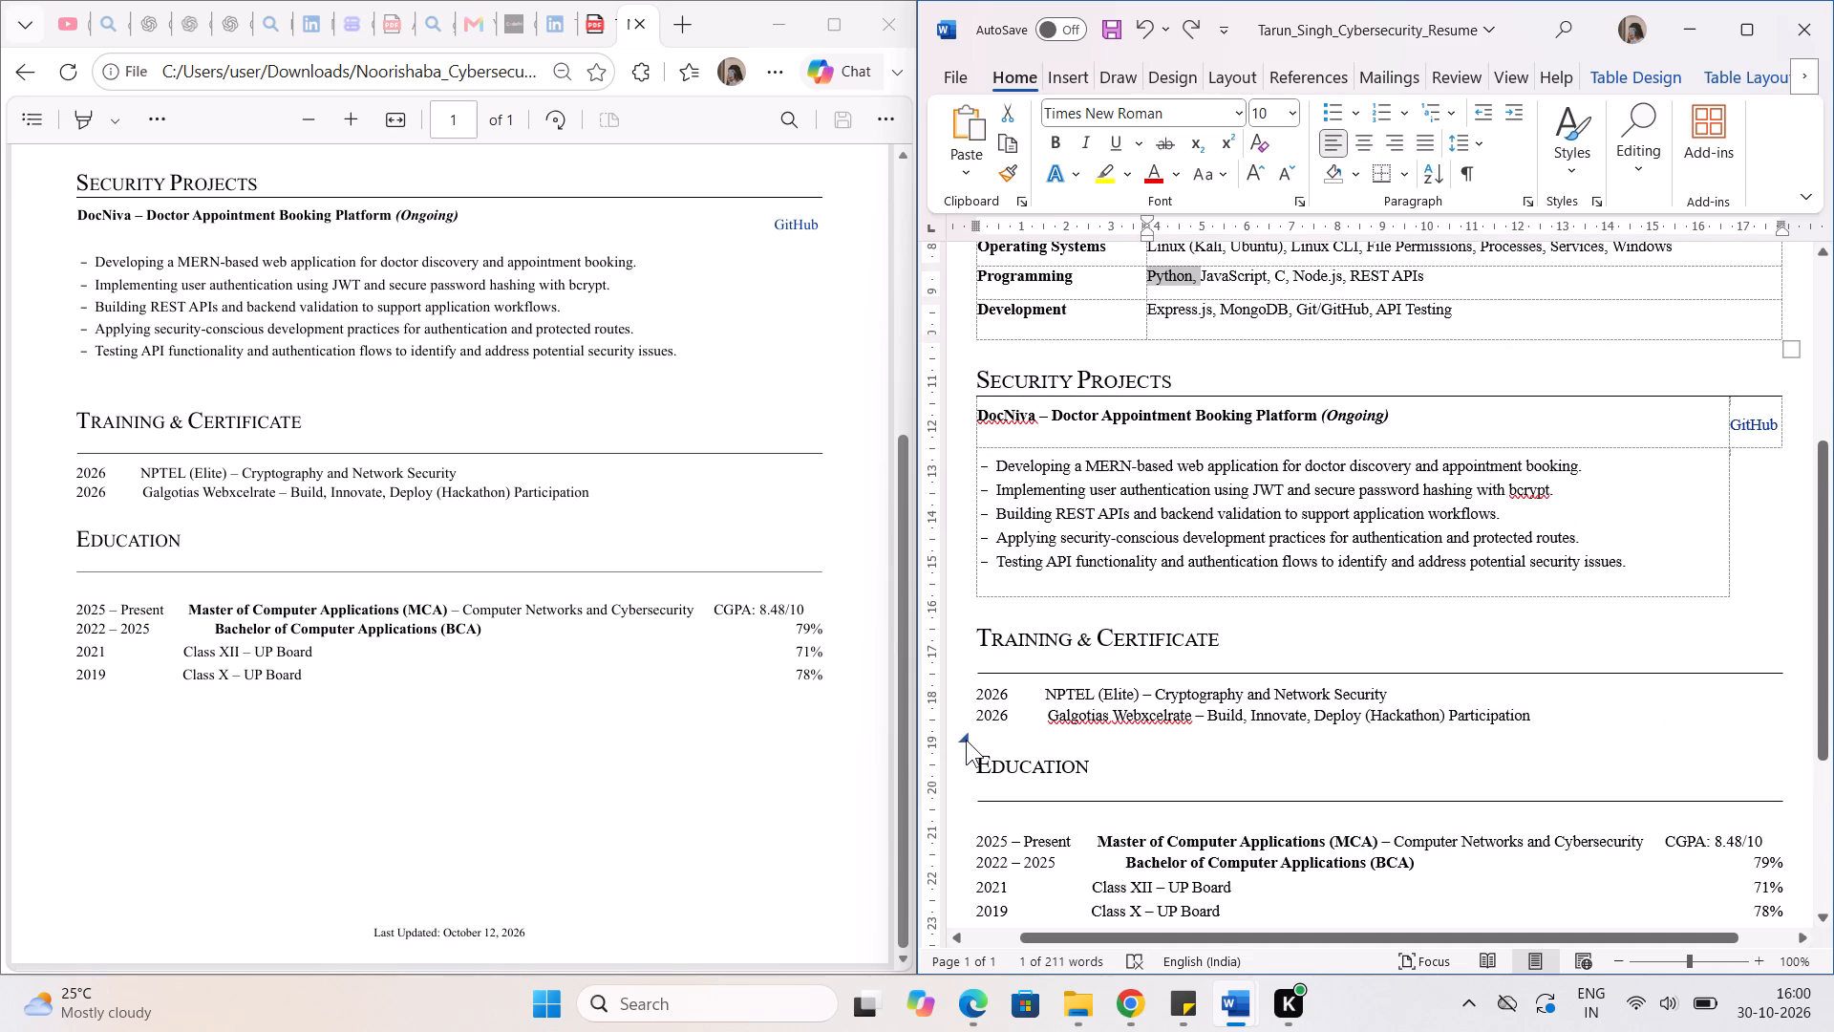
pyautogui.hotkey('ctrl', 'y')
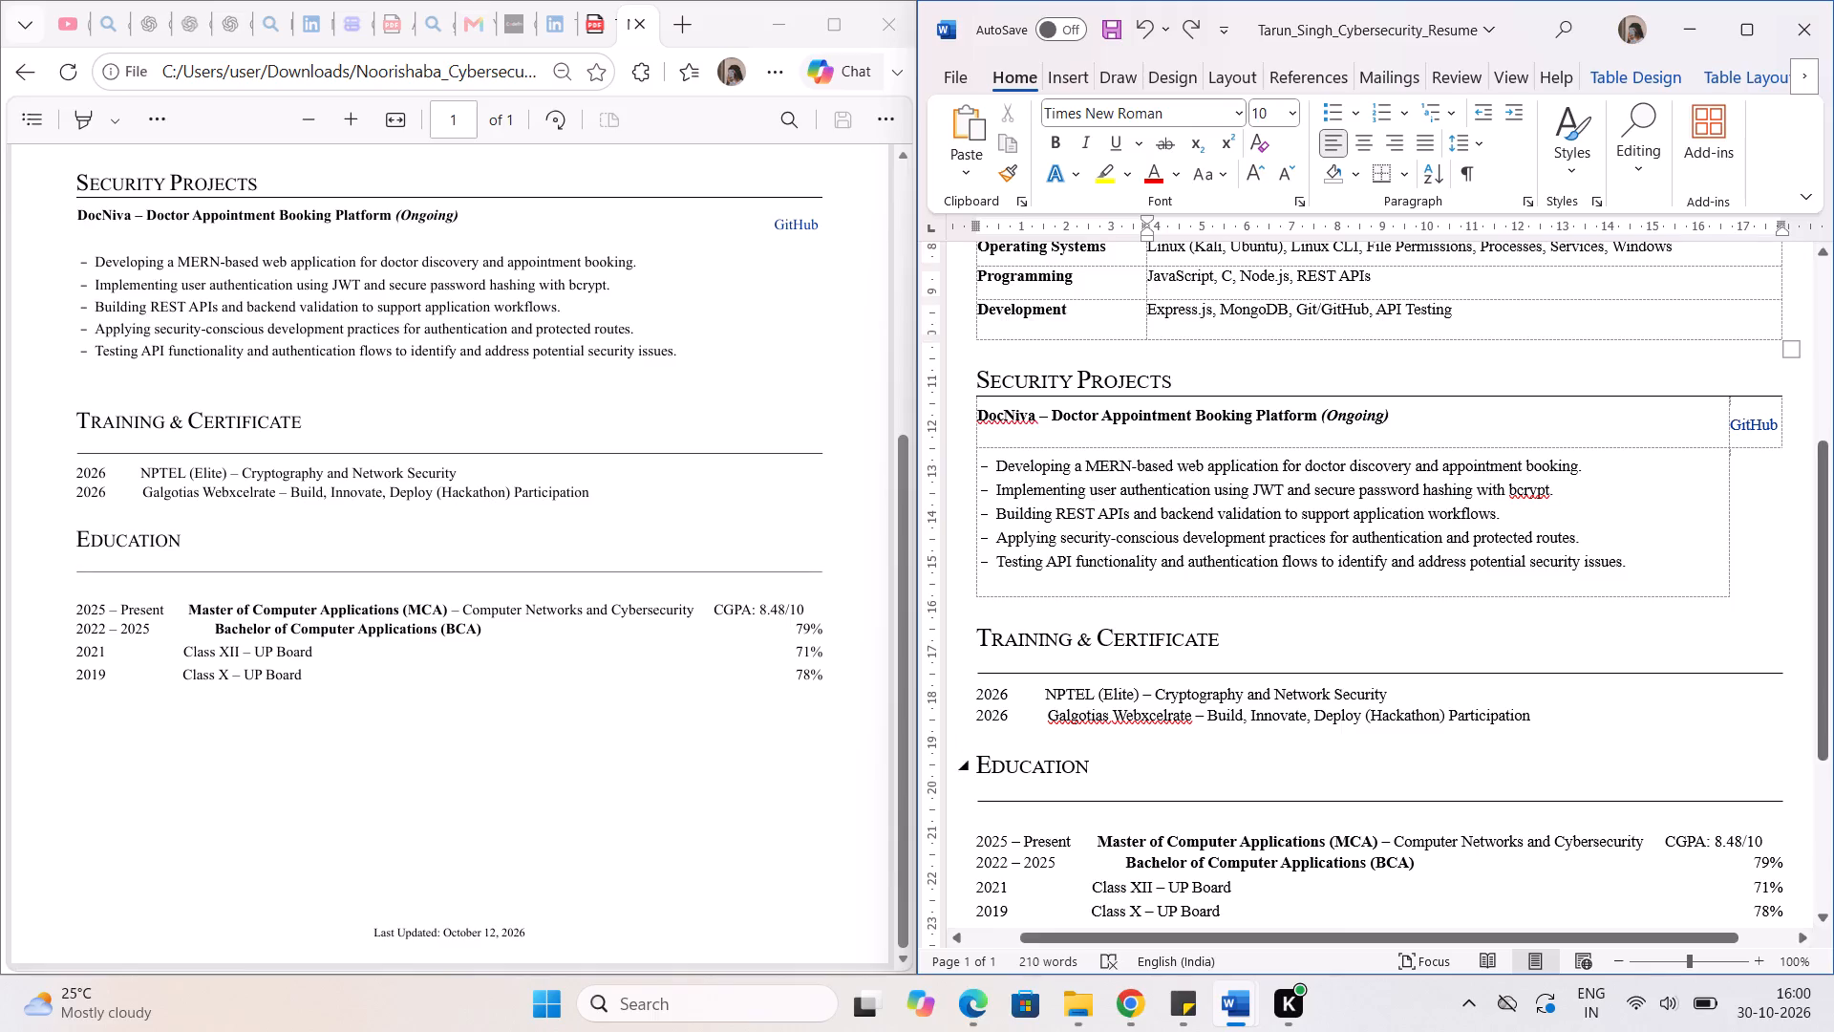
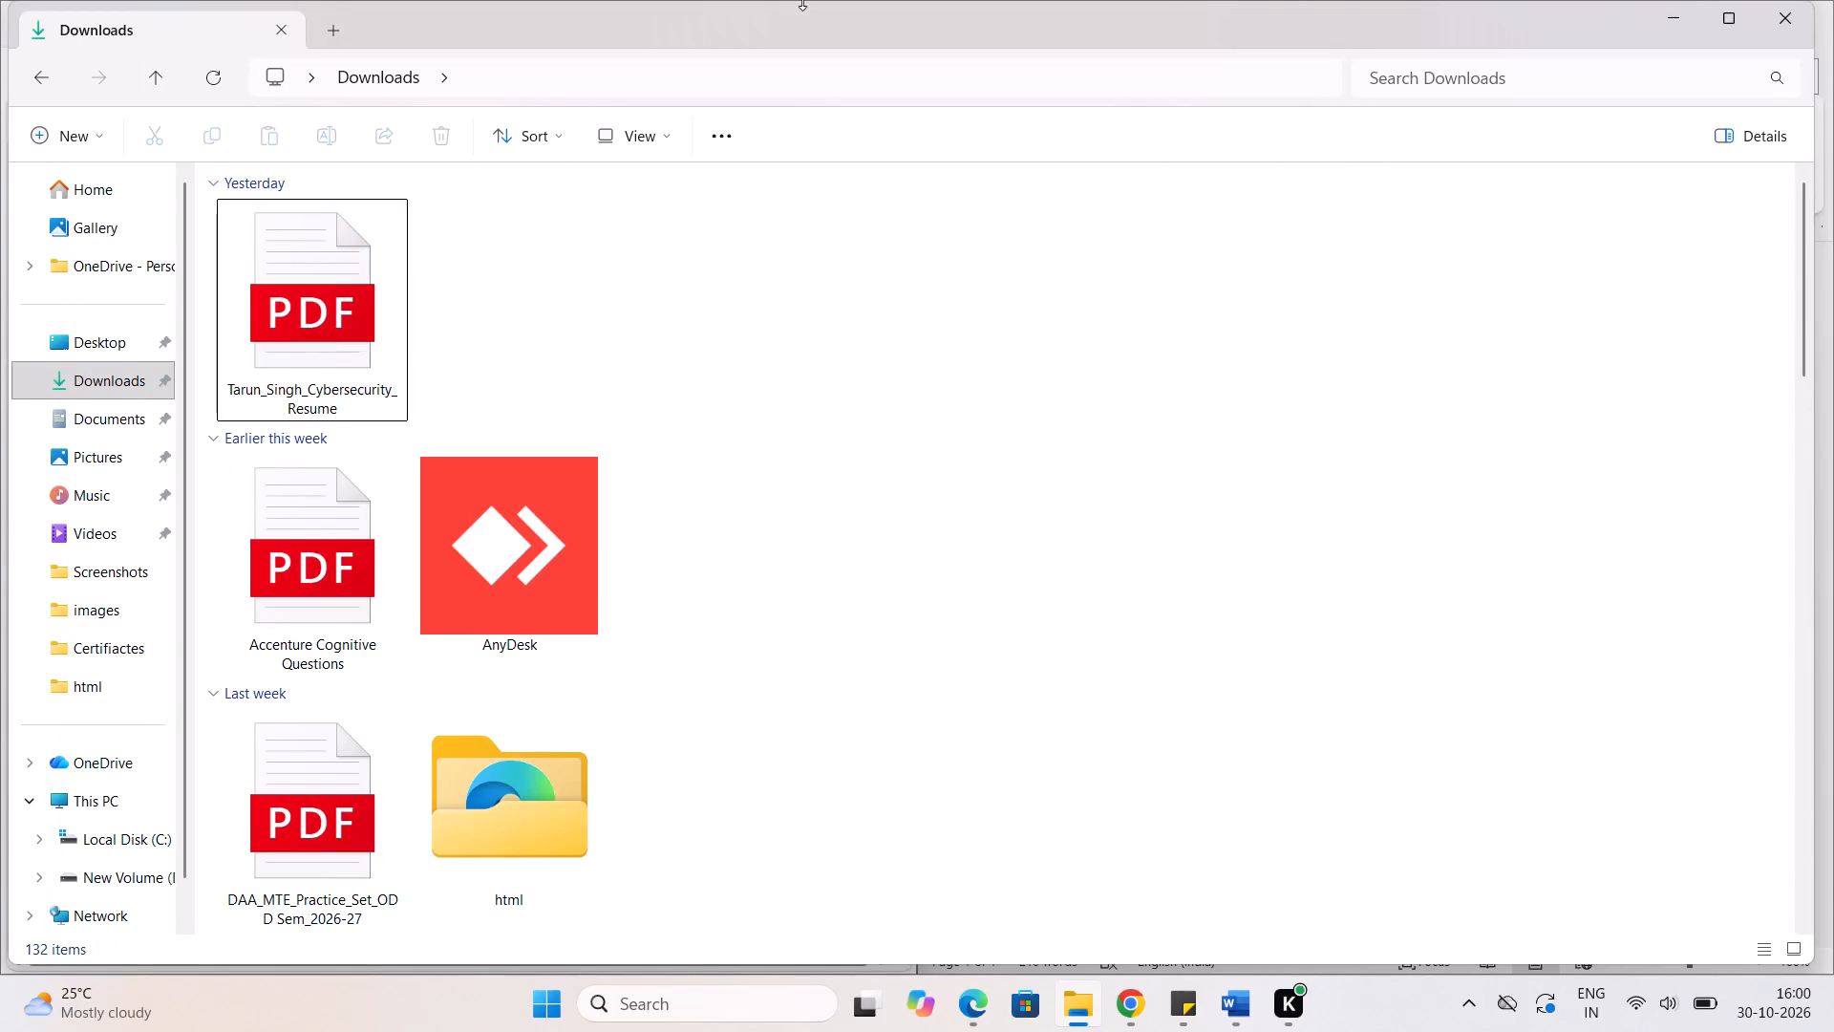
# In the Word resume's Education section, set the BCA date range to 2018 – 2021.
pyautogui.click(1662, 23)
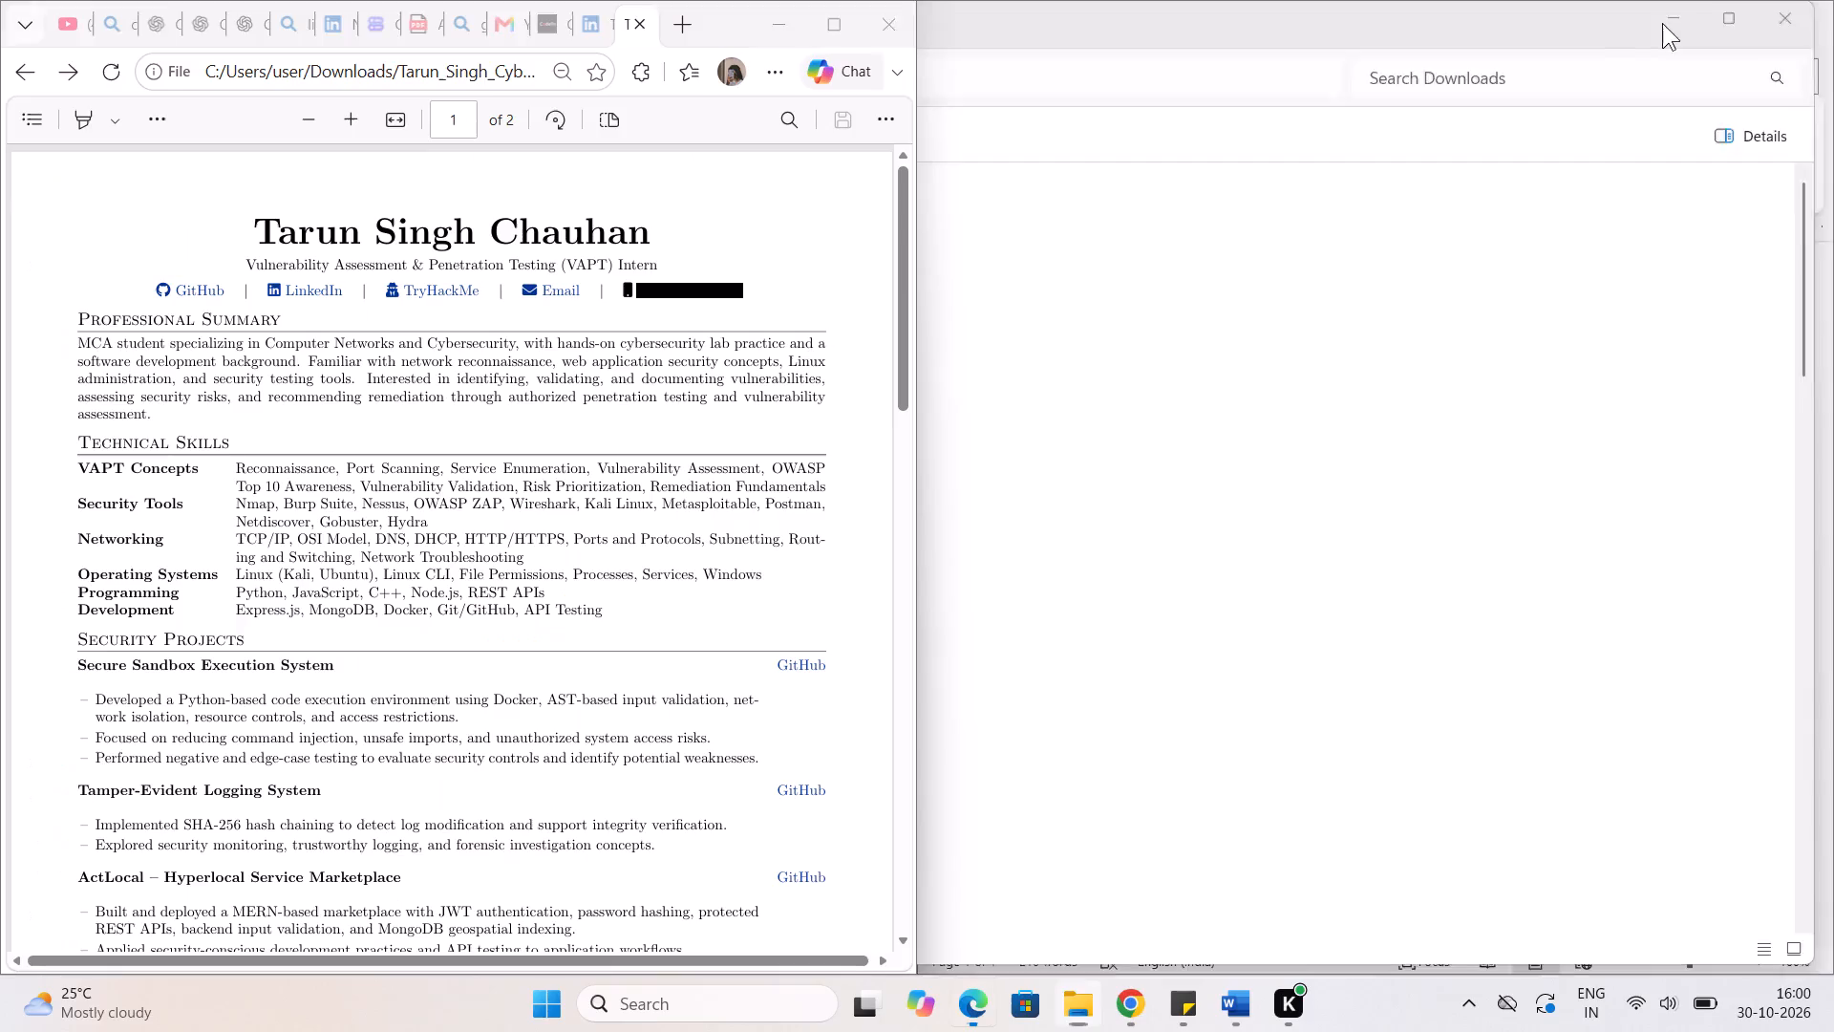
pyautogui.scroll(-5, 1074, 824)
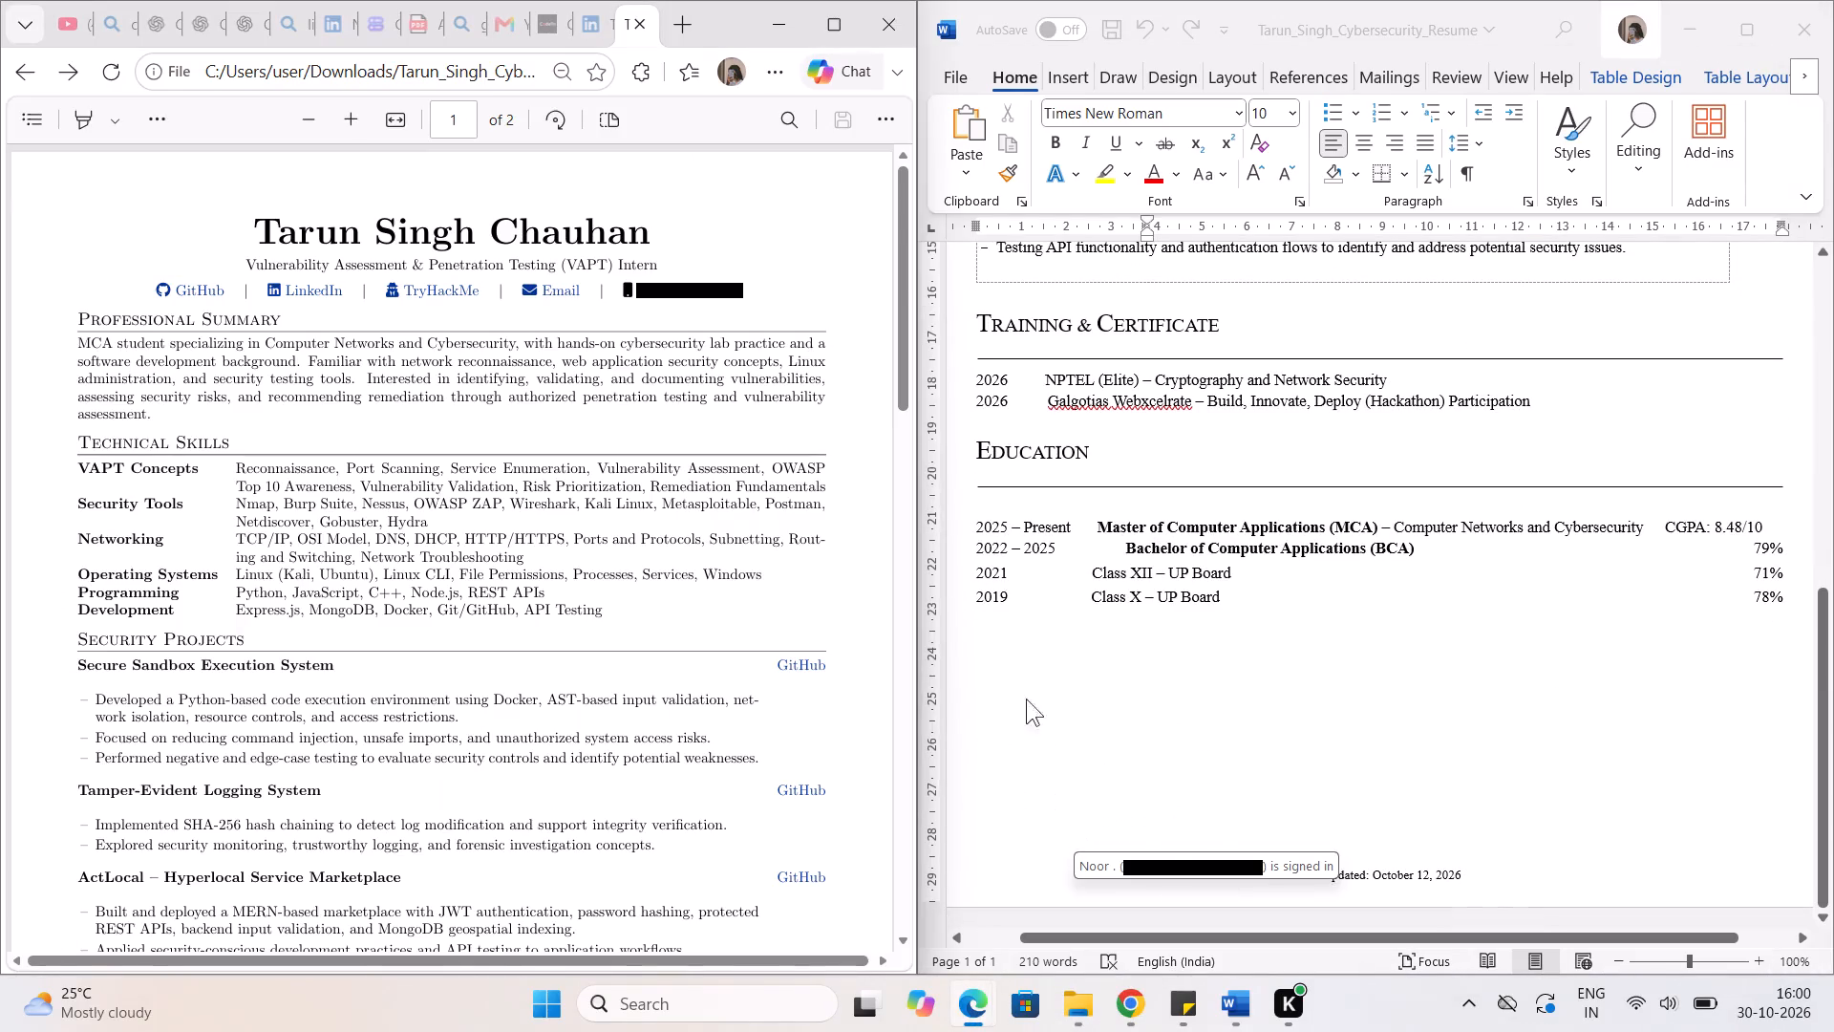
pyautogui.click(1012, 545)
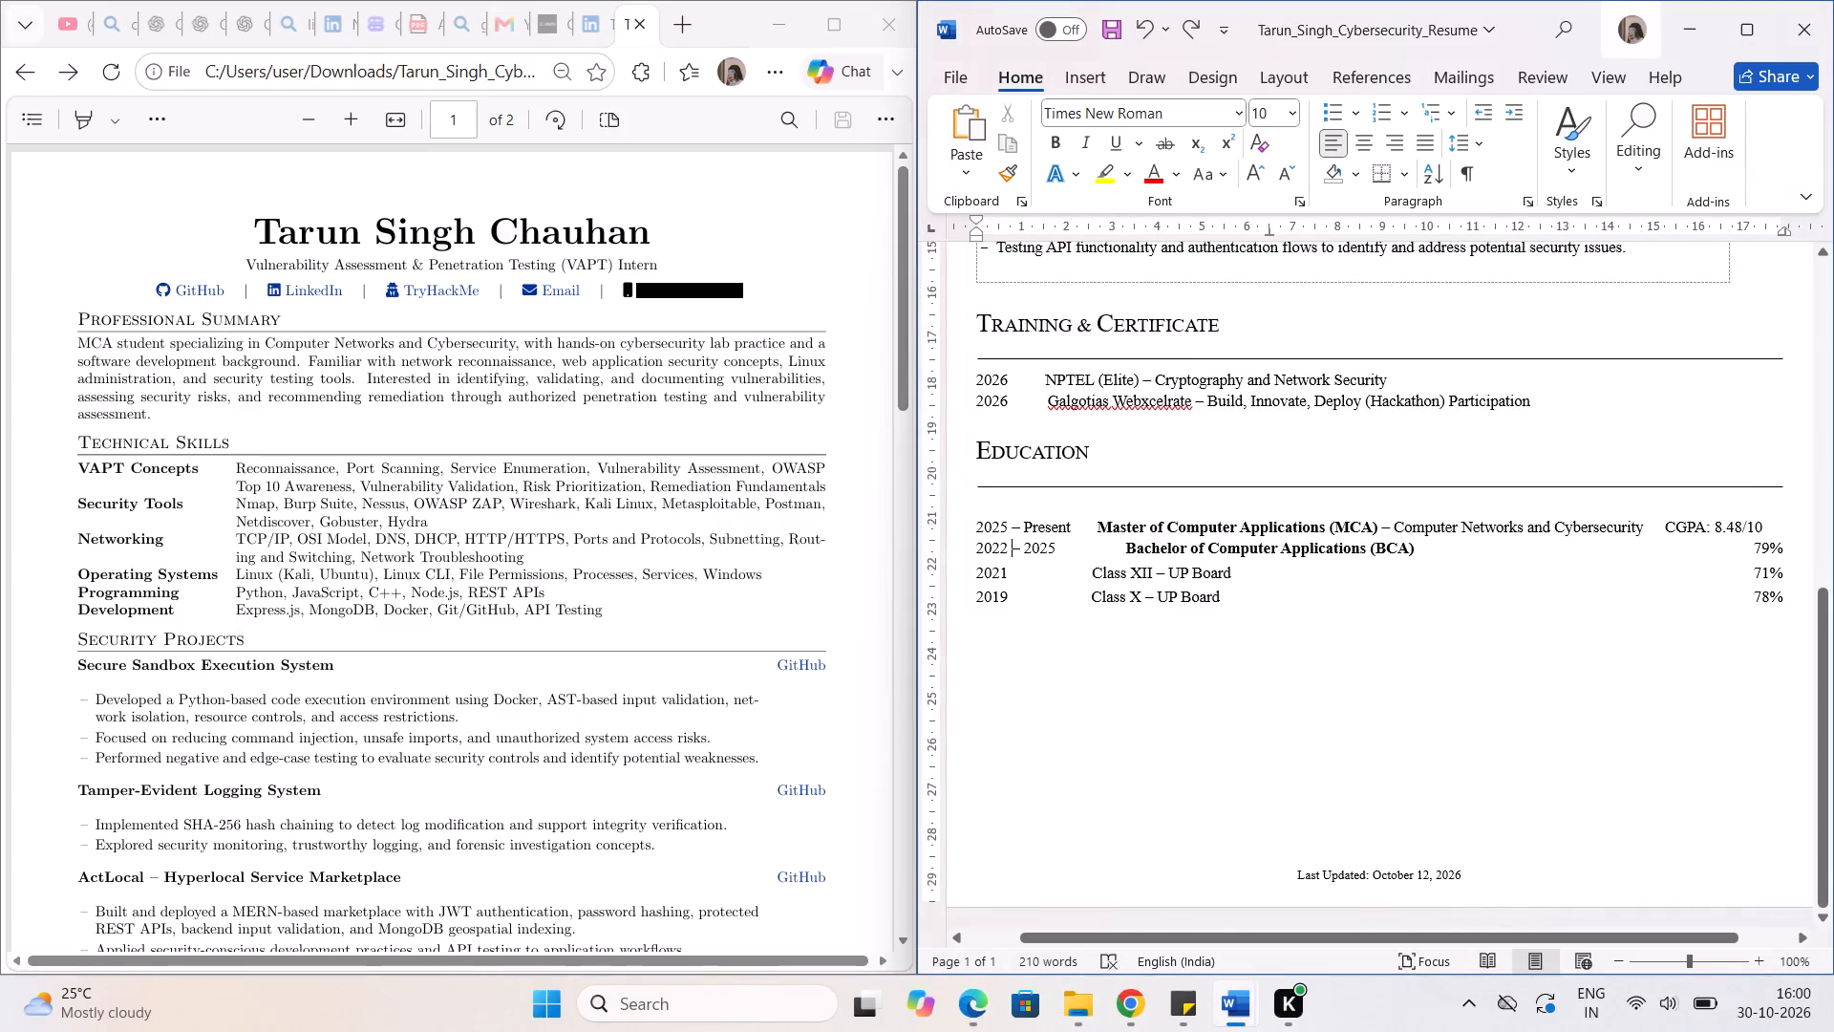
pyautogui.click(1003, 546)
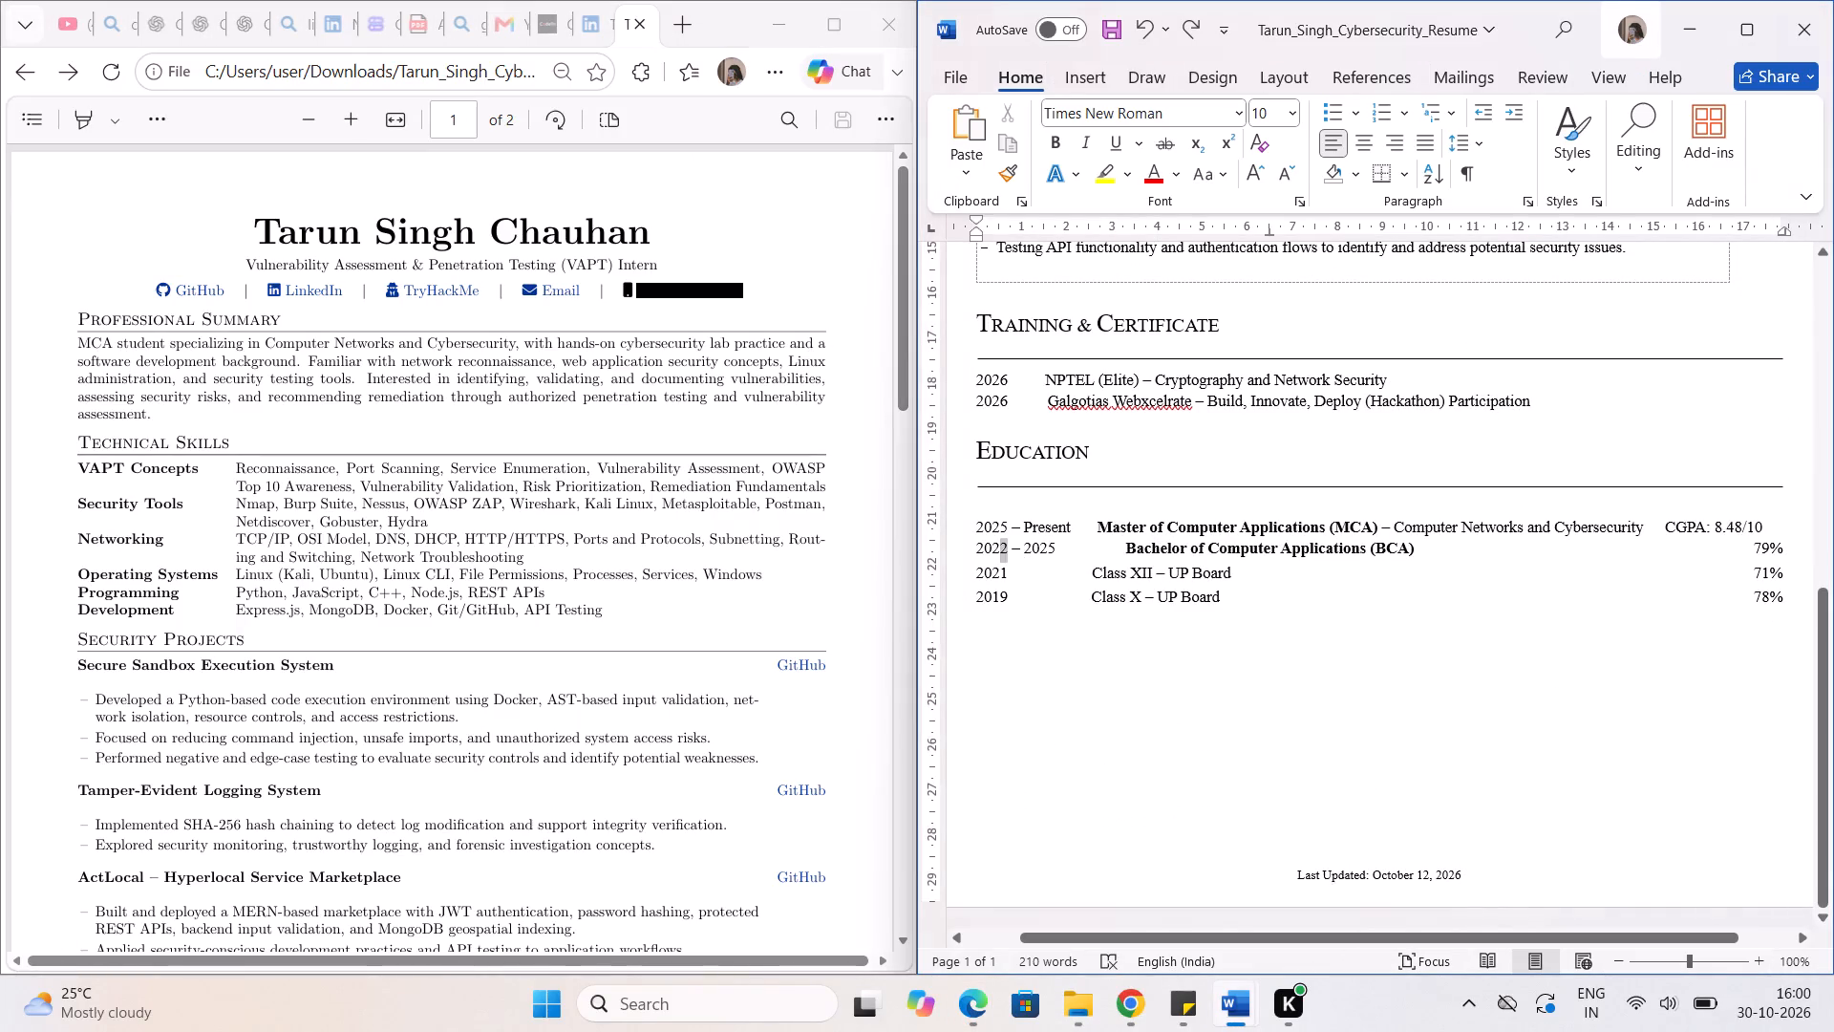
pyautogui.click(1005, 546)
pyautogui.moveTo(1008, 546); pyautogui.dragTo(994, 549)
pyautogui.write('18')
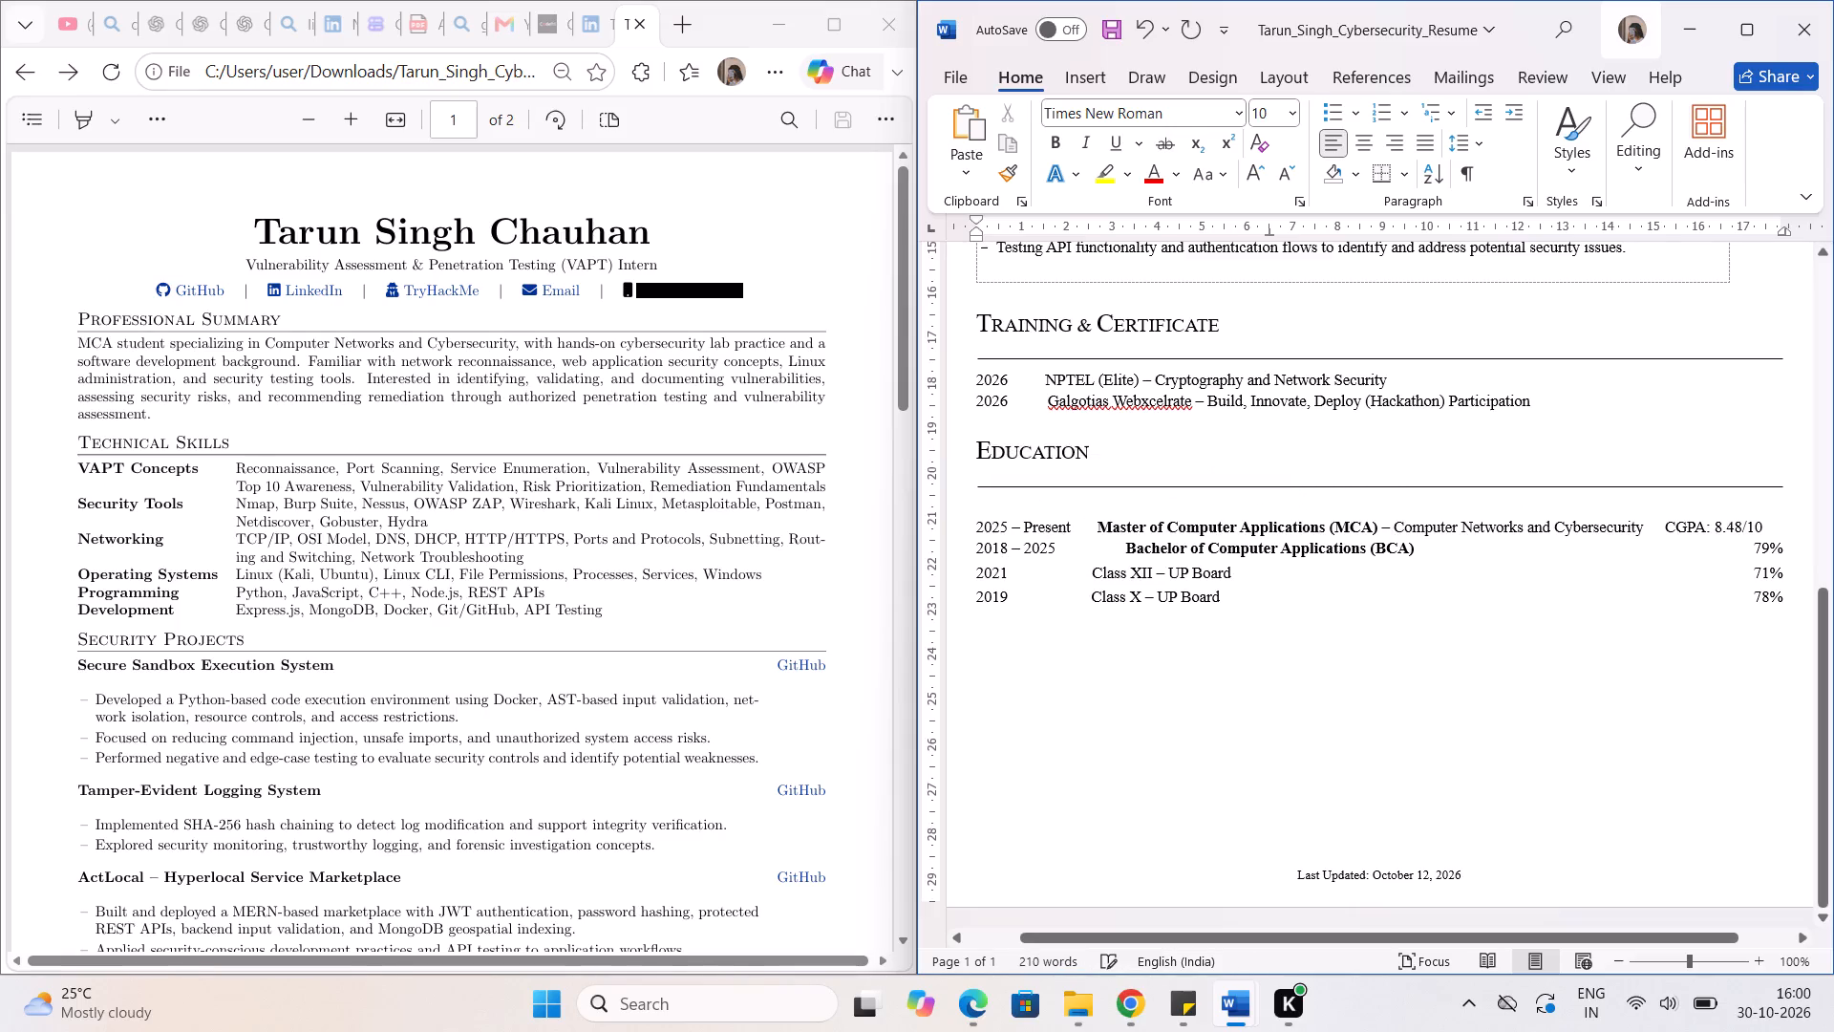
pyautogui.moveTo(1057, 548); pyautogui.dragTo(1049, 548)
pyautogui.moveTo(1049, 548); pyautogui.dragTo(1049, 549)
pyautogui.press('1')
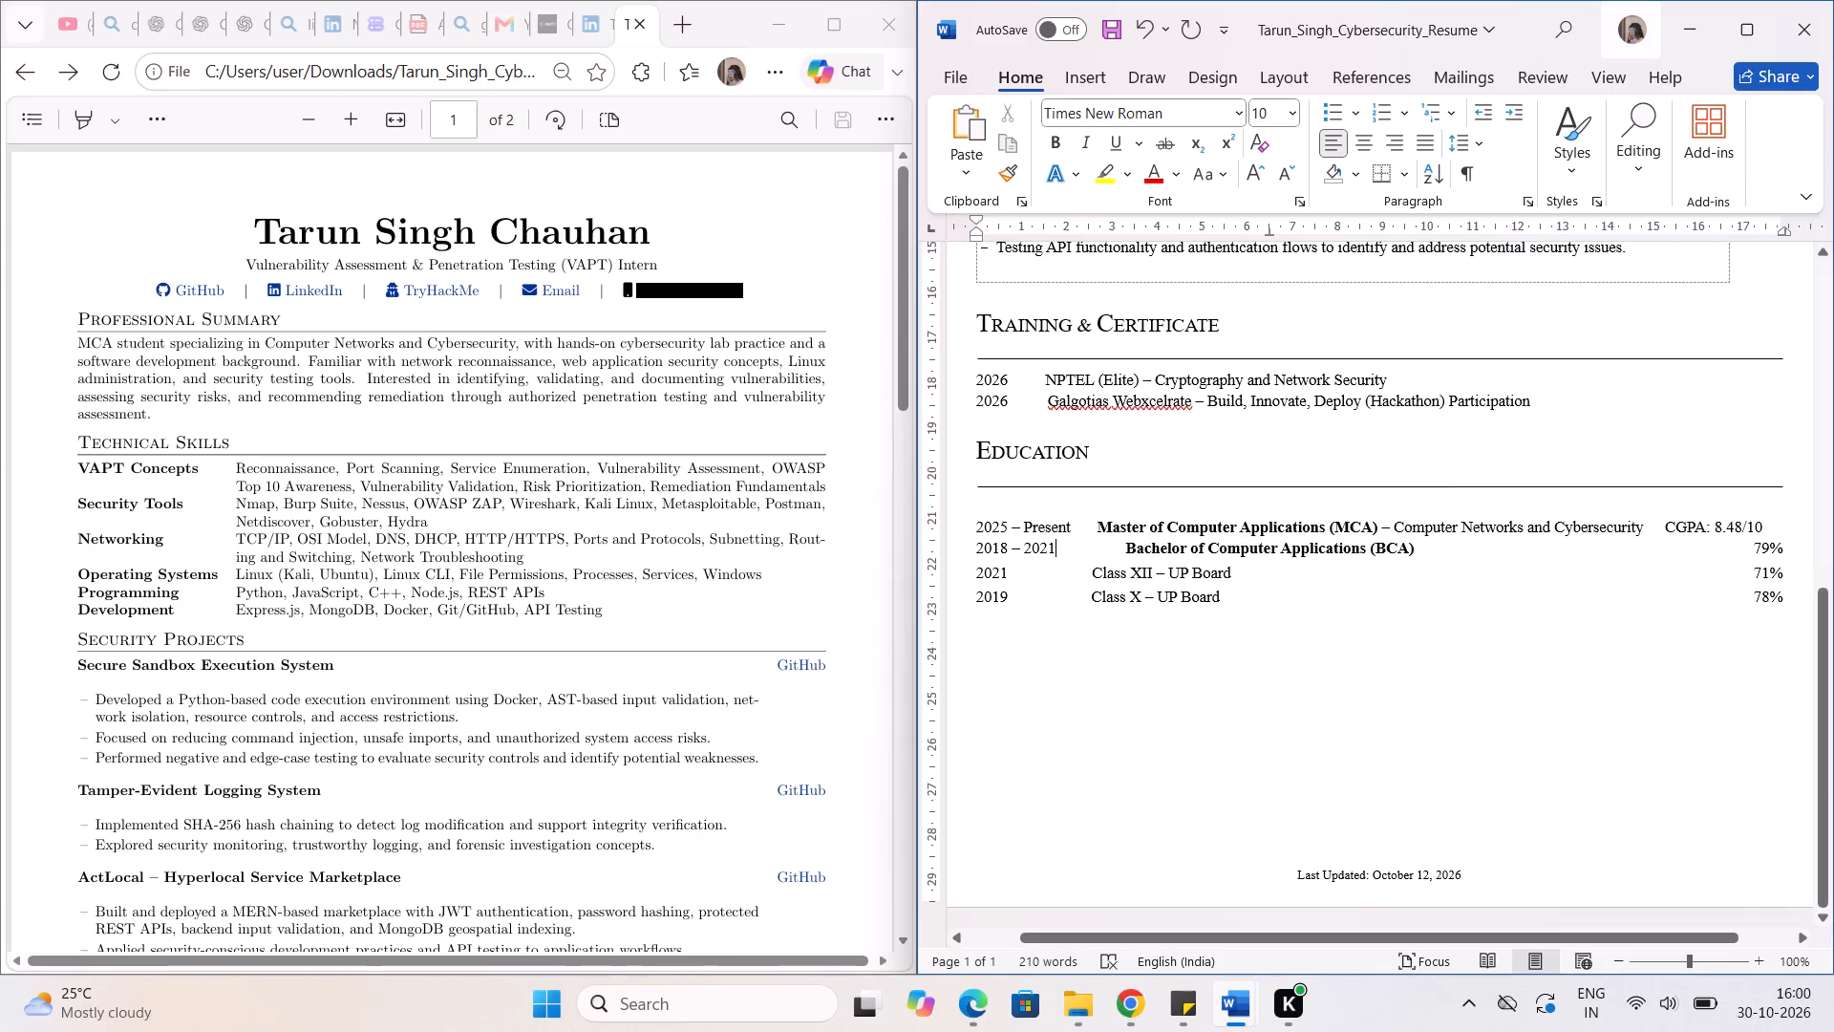
# Set the Class XII year to 2016 and the Class X year to 2014 in the Education section.
pyautogui.click(1000, 572)
pyautogui.press('BackSpace')
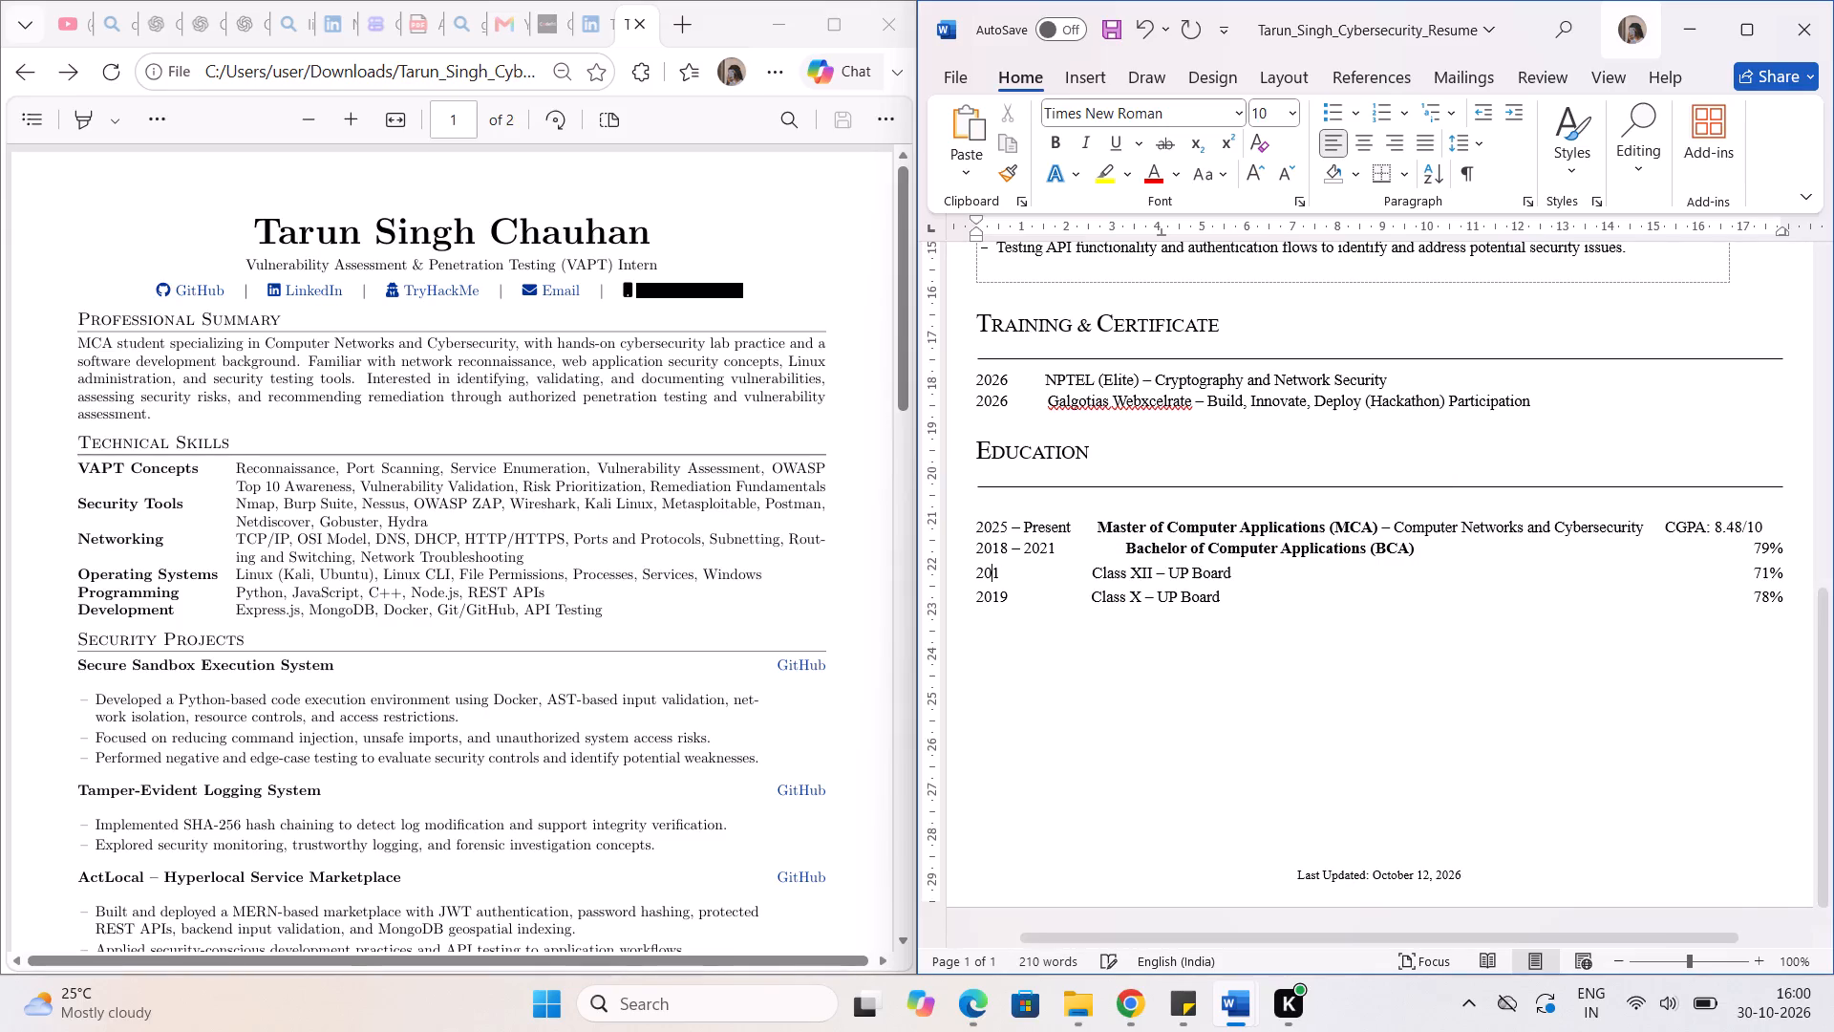
pyautogui.press('Right')
pyautogui.press('4')
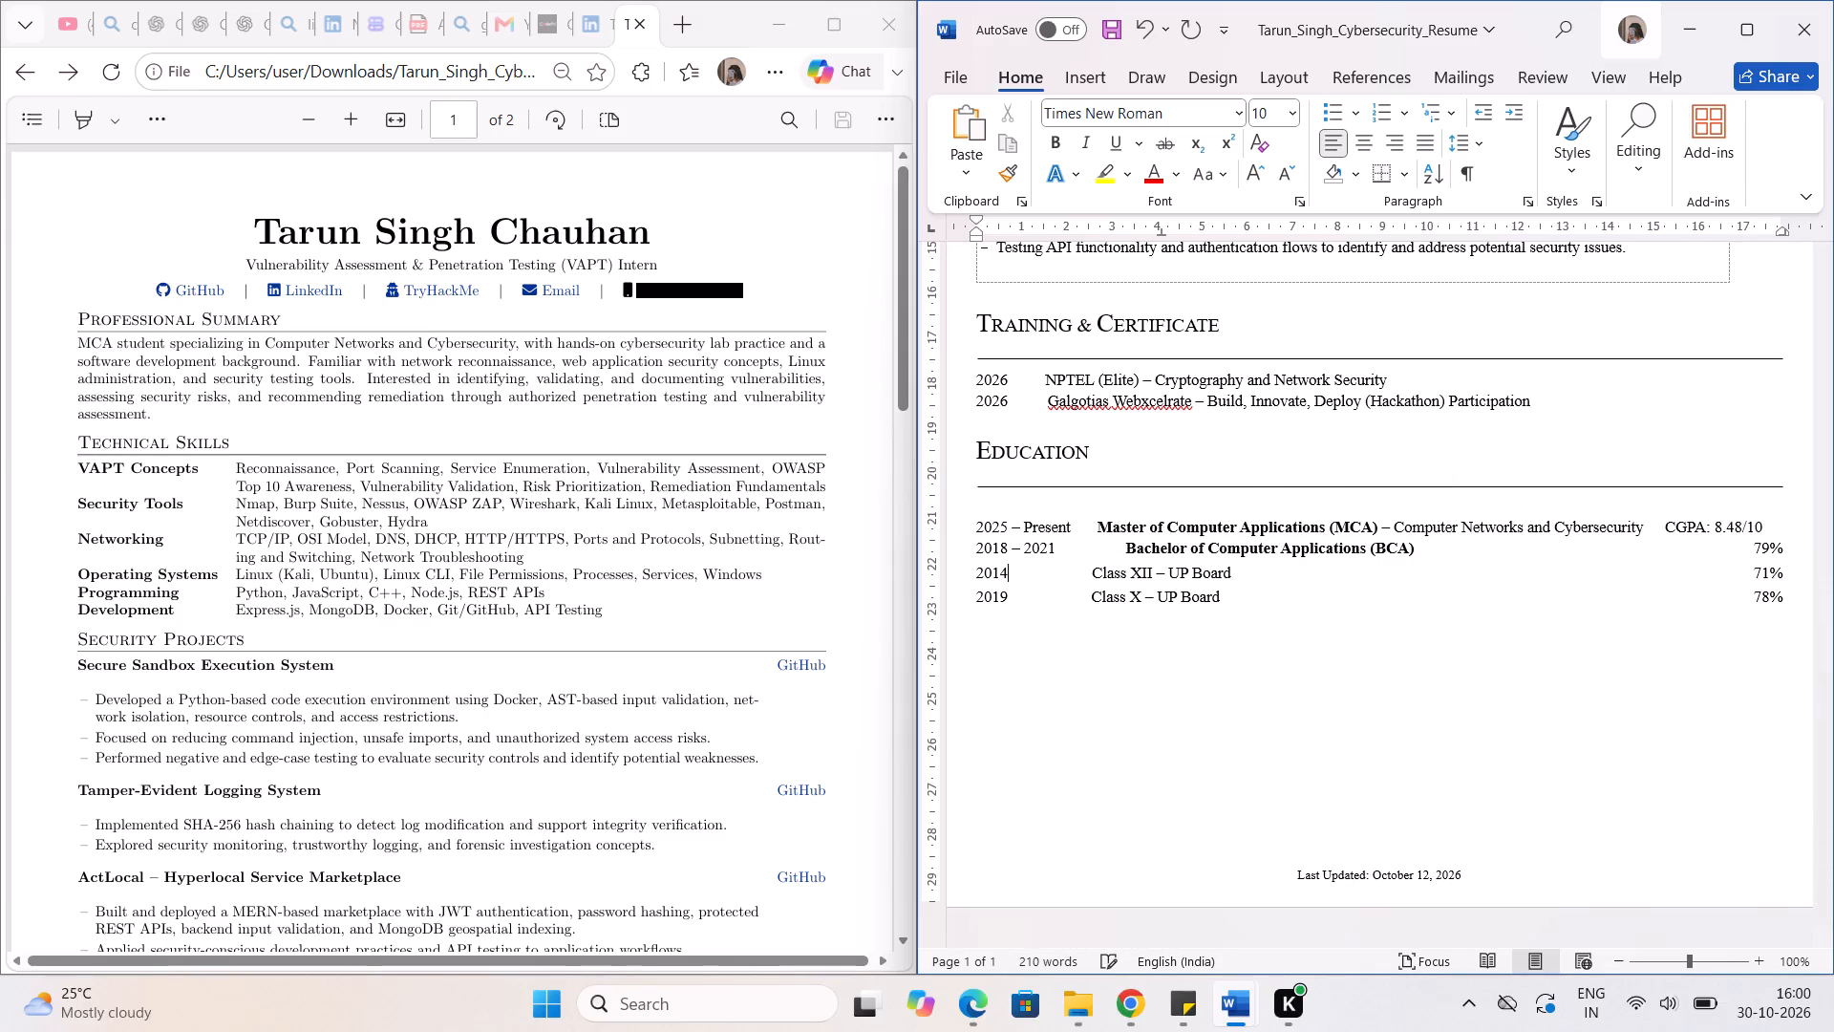
pyautogui.press('BackSpace')
pyautogui.press('6')
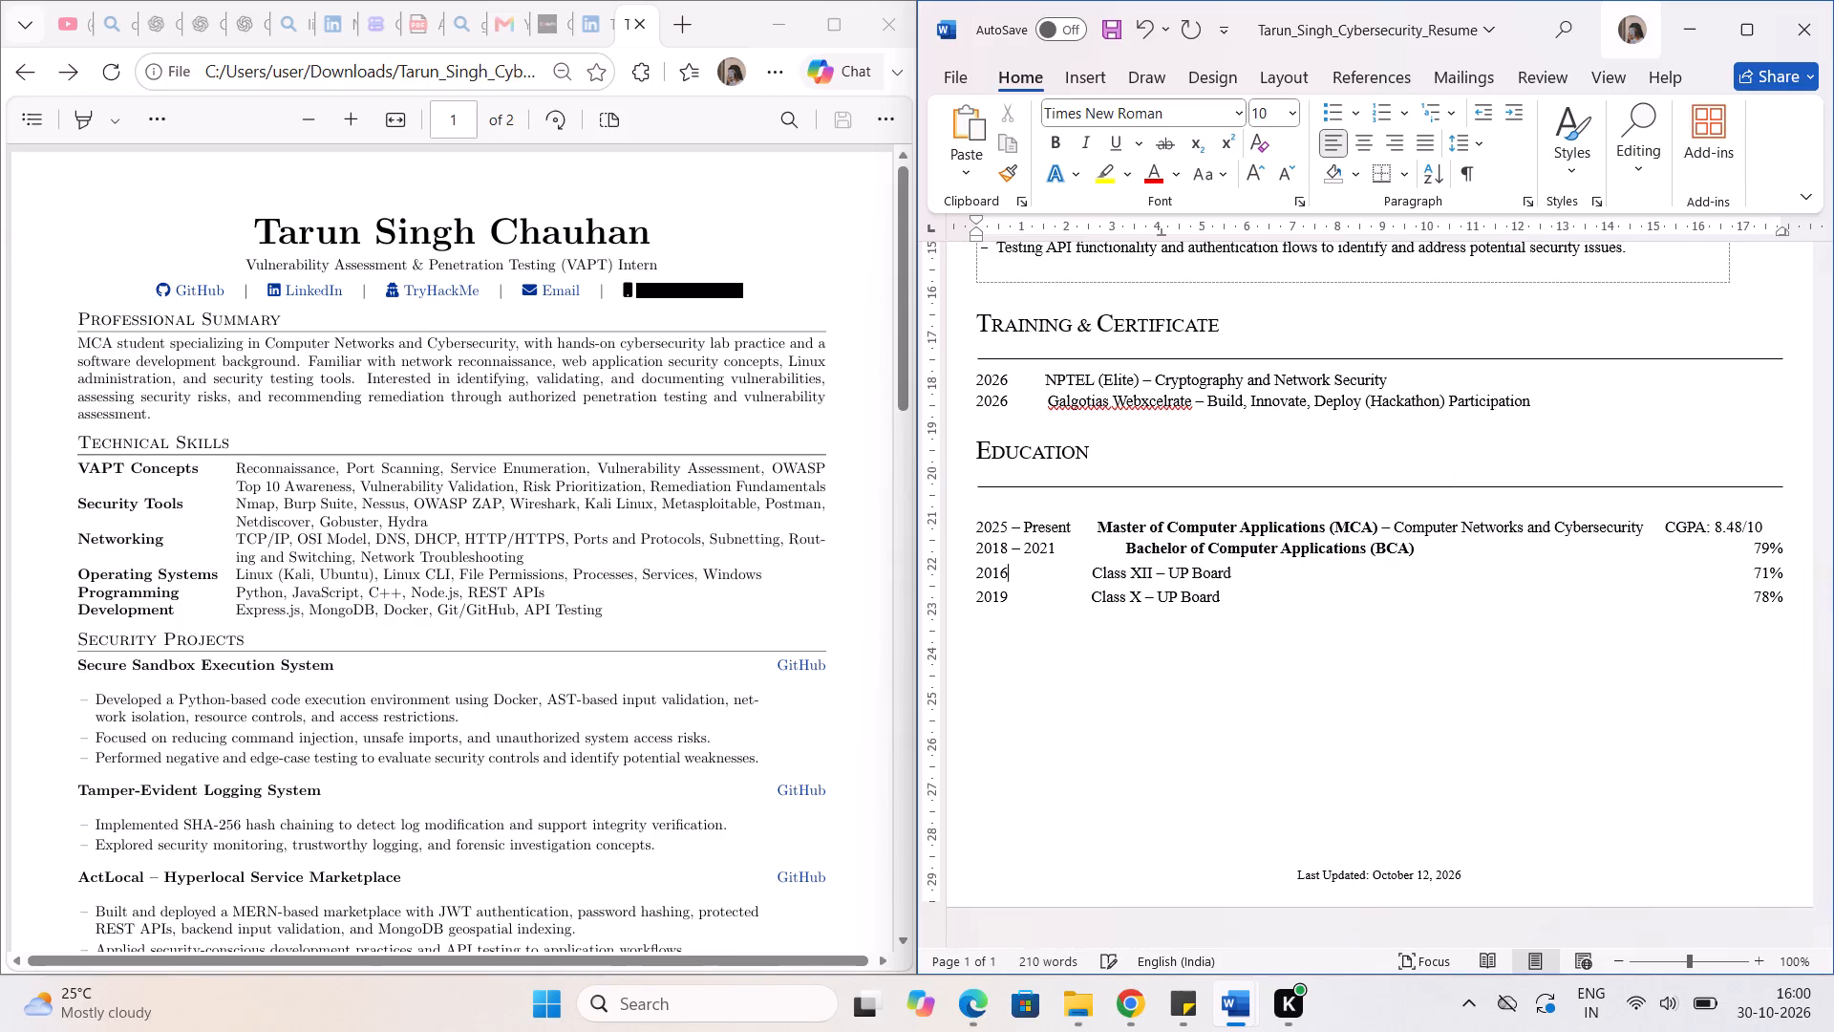
pyautogui.click(1008, 596)
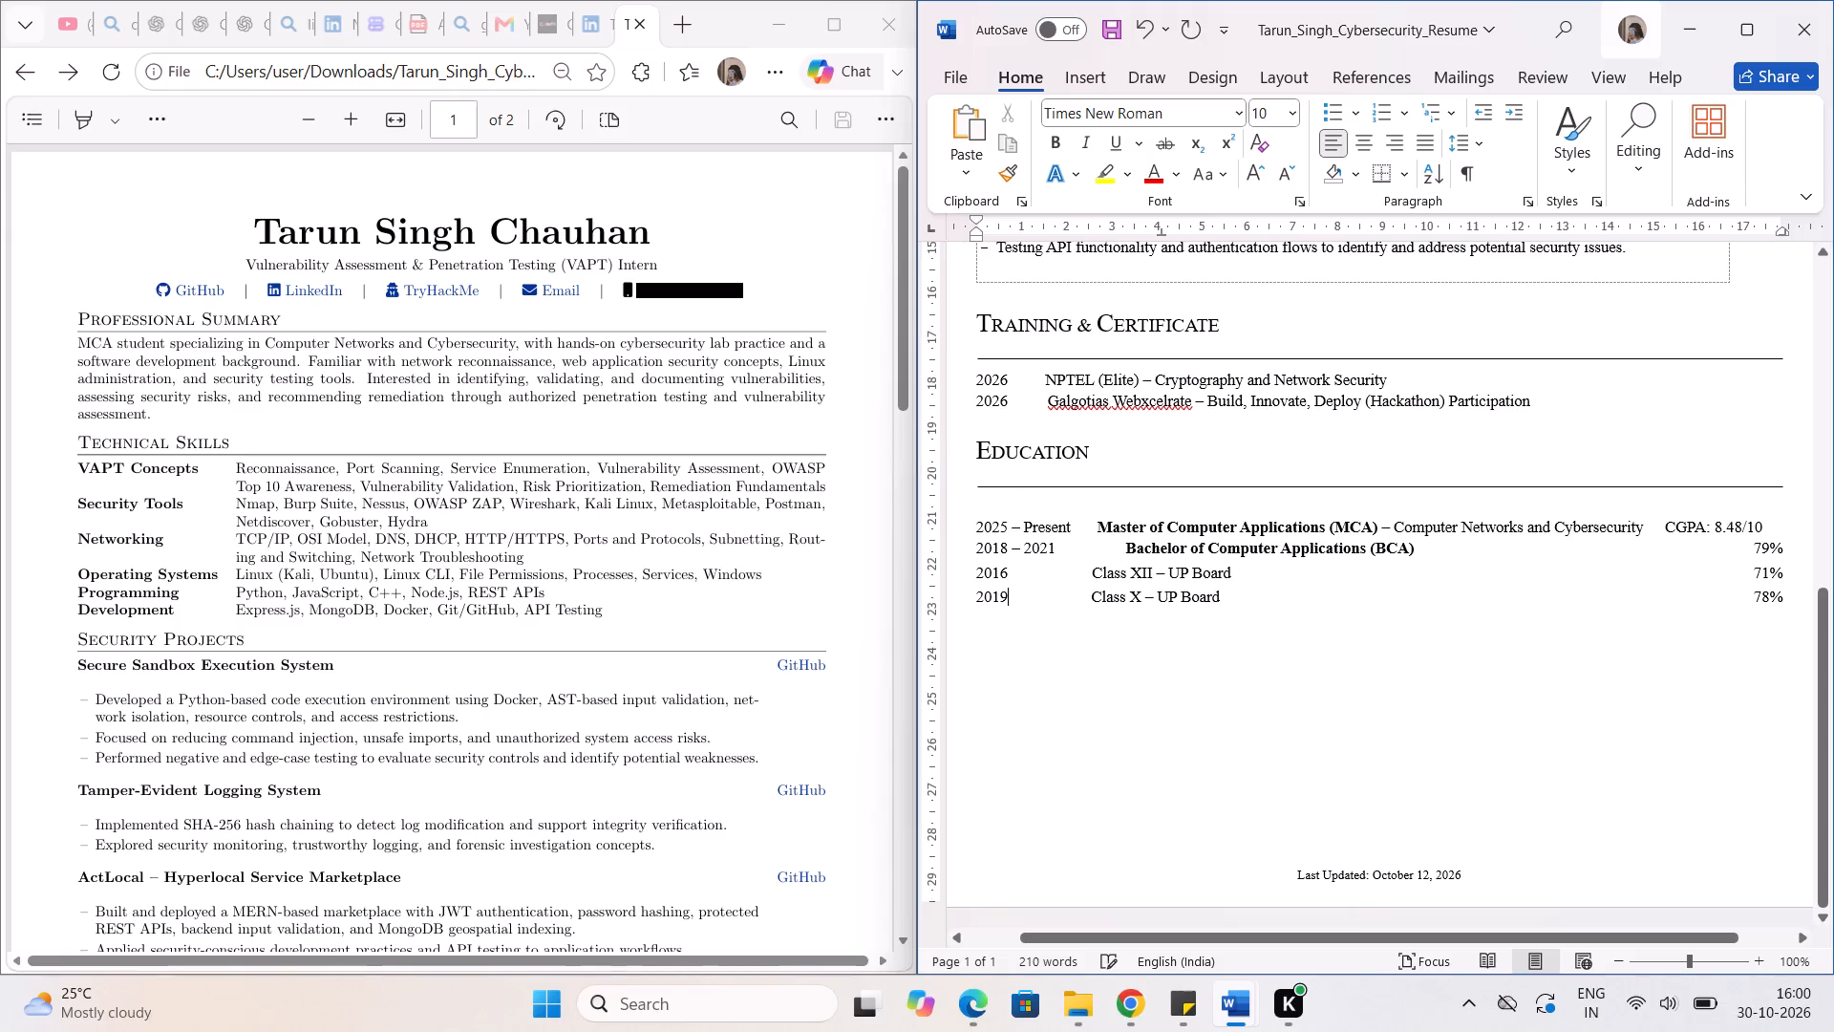
pyautogui.press('BackSpace')
pyautogui.press('4')
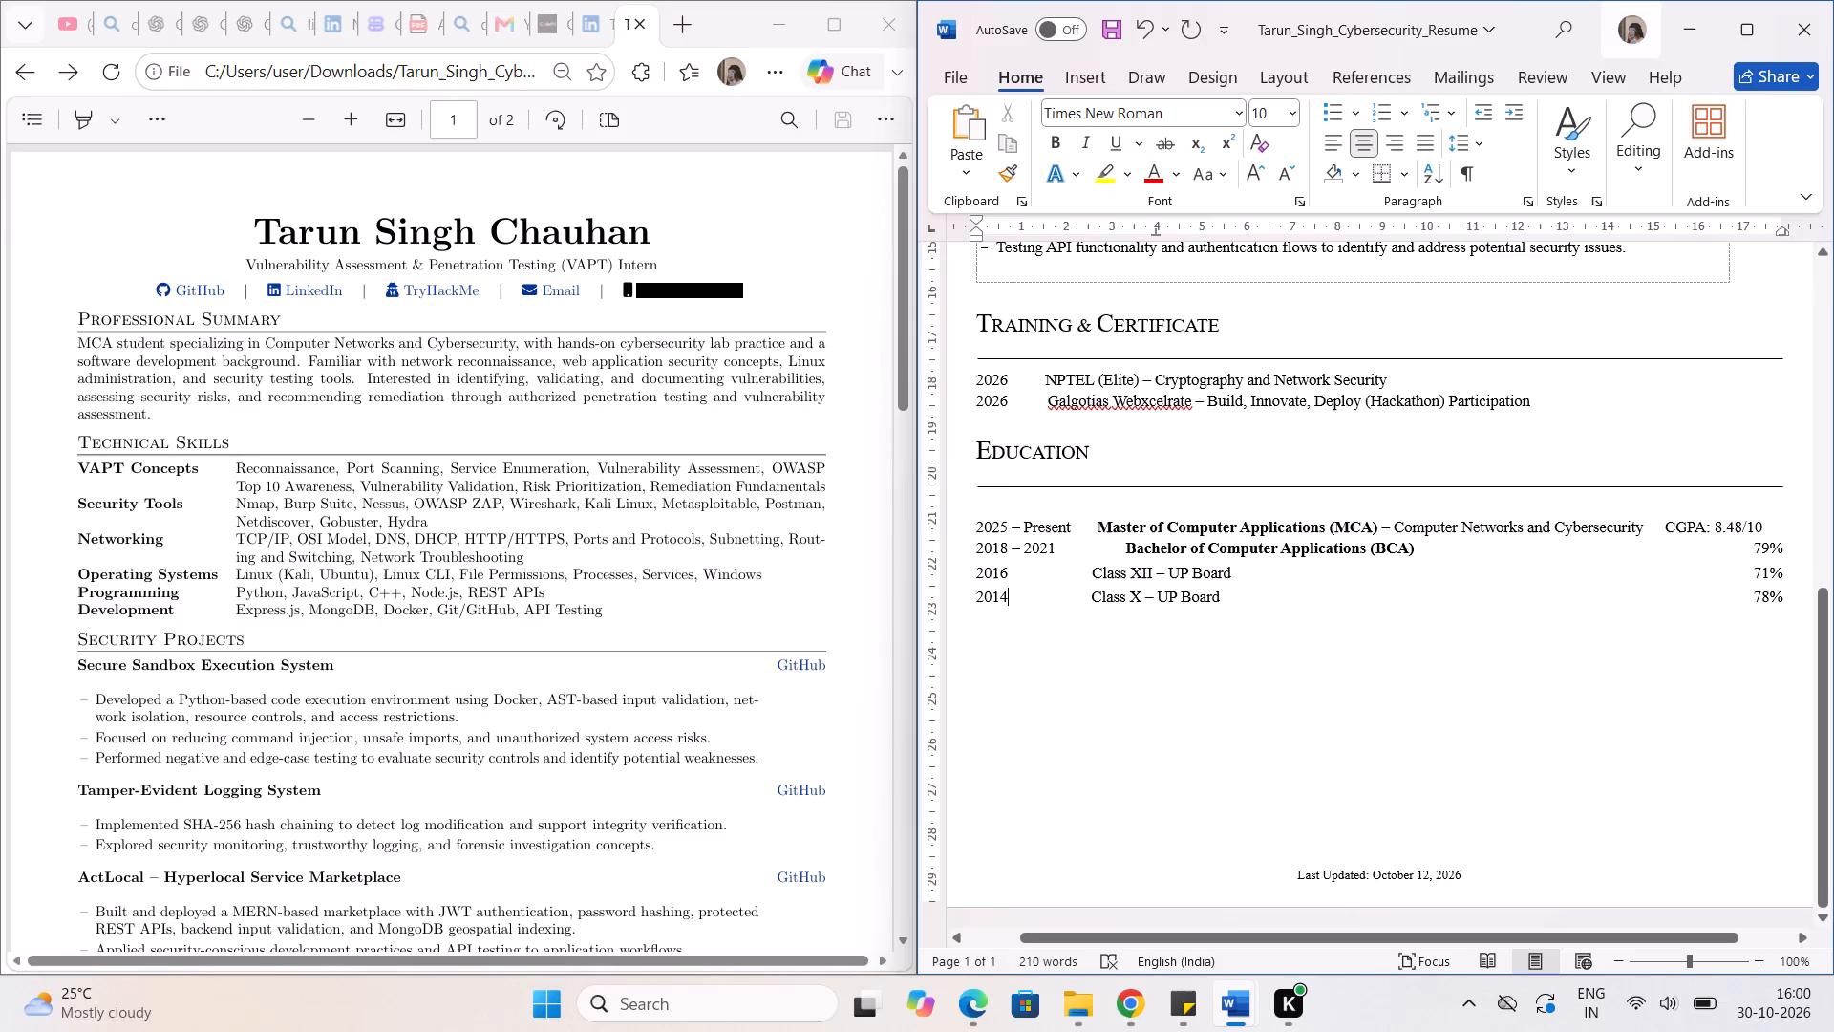
# Widen the spacing before the CGPA label and its score in the MCA entry, keeping the line unwrapped and the score aligned with the percentages below.
pyautogui.click(1717, 525)
pyautogui.press('m')
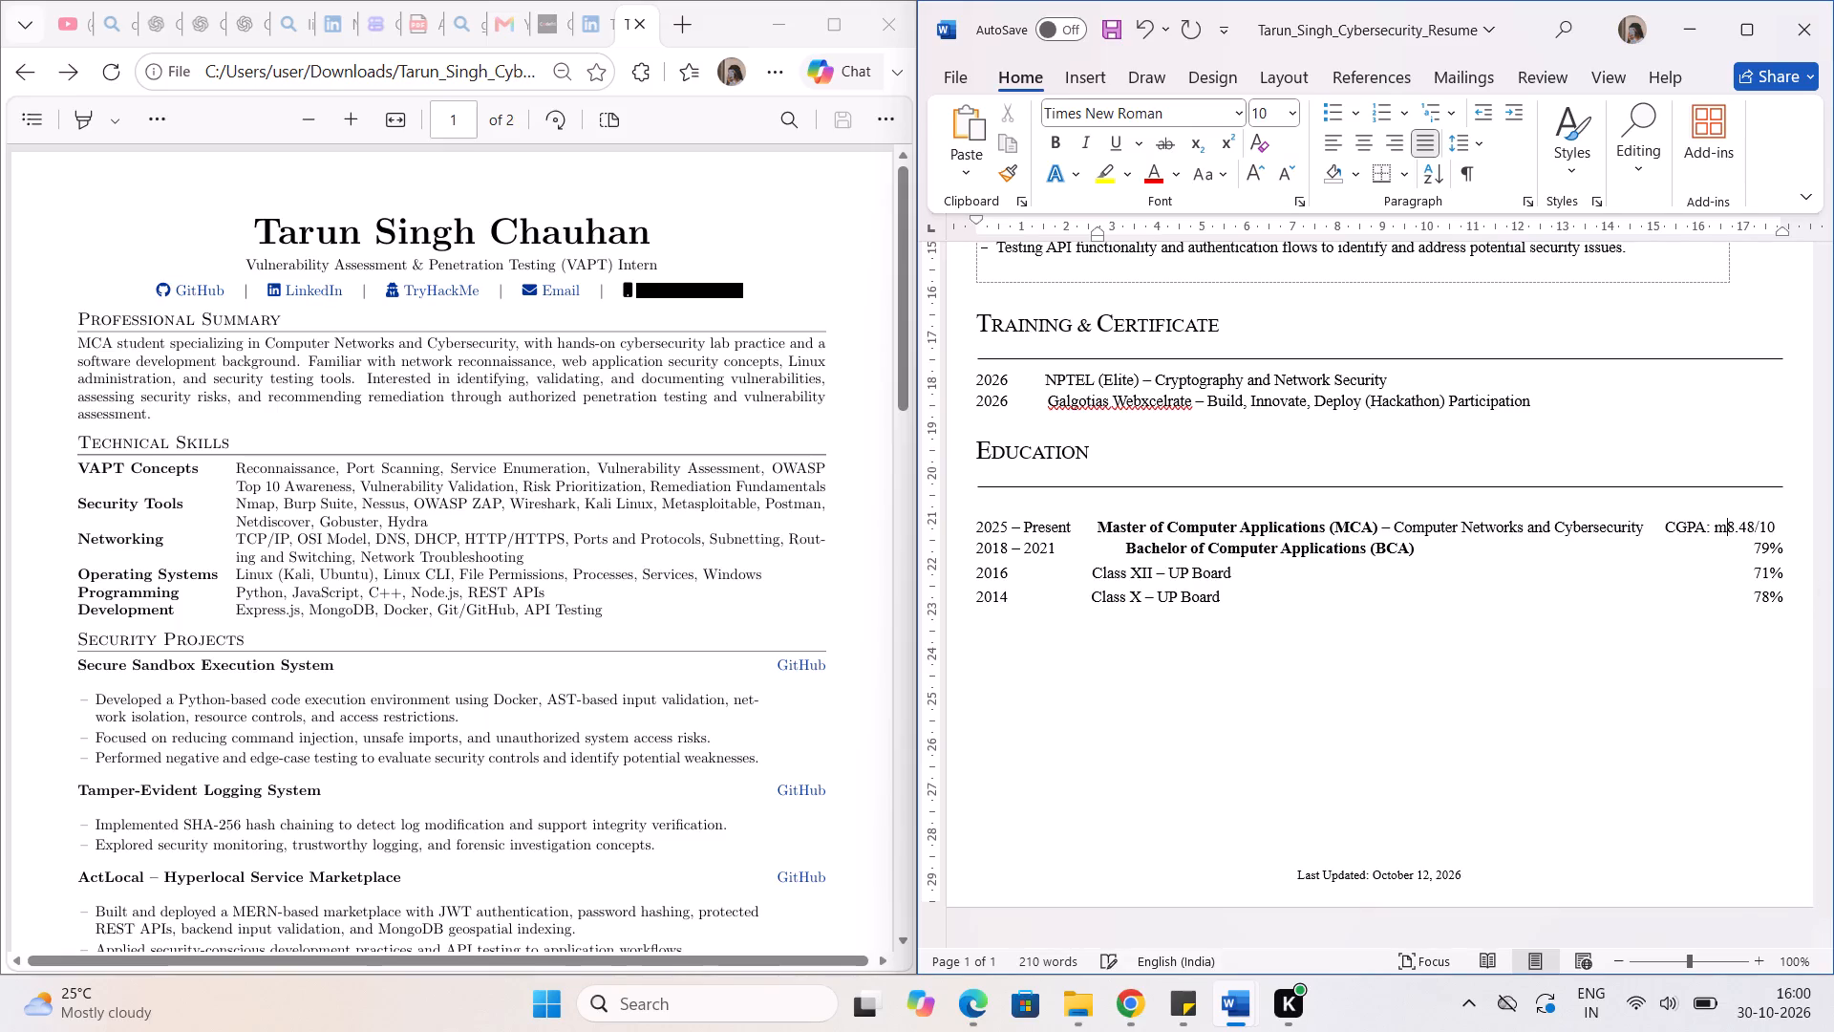
pyautogui.press('BackSpace')
pyautogui.press('space')
pyautogui.press('space')
pyautogui.press('space')
pyautogui.press('space')
pyautogui.press('space')
pyautogui.click(1663, 529)
pyautogui.press('space')
pyautogui.press('space')
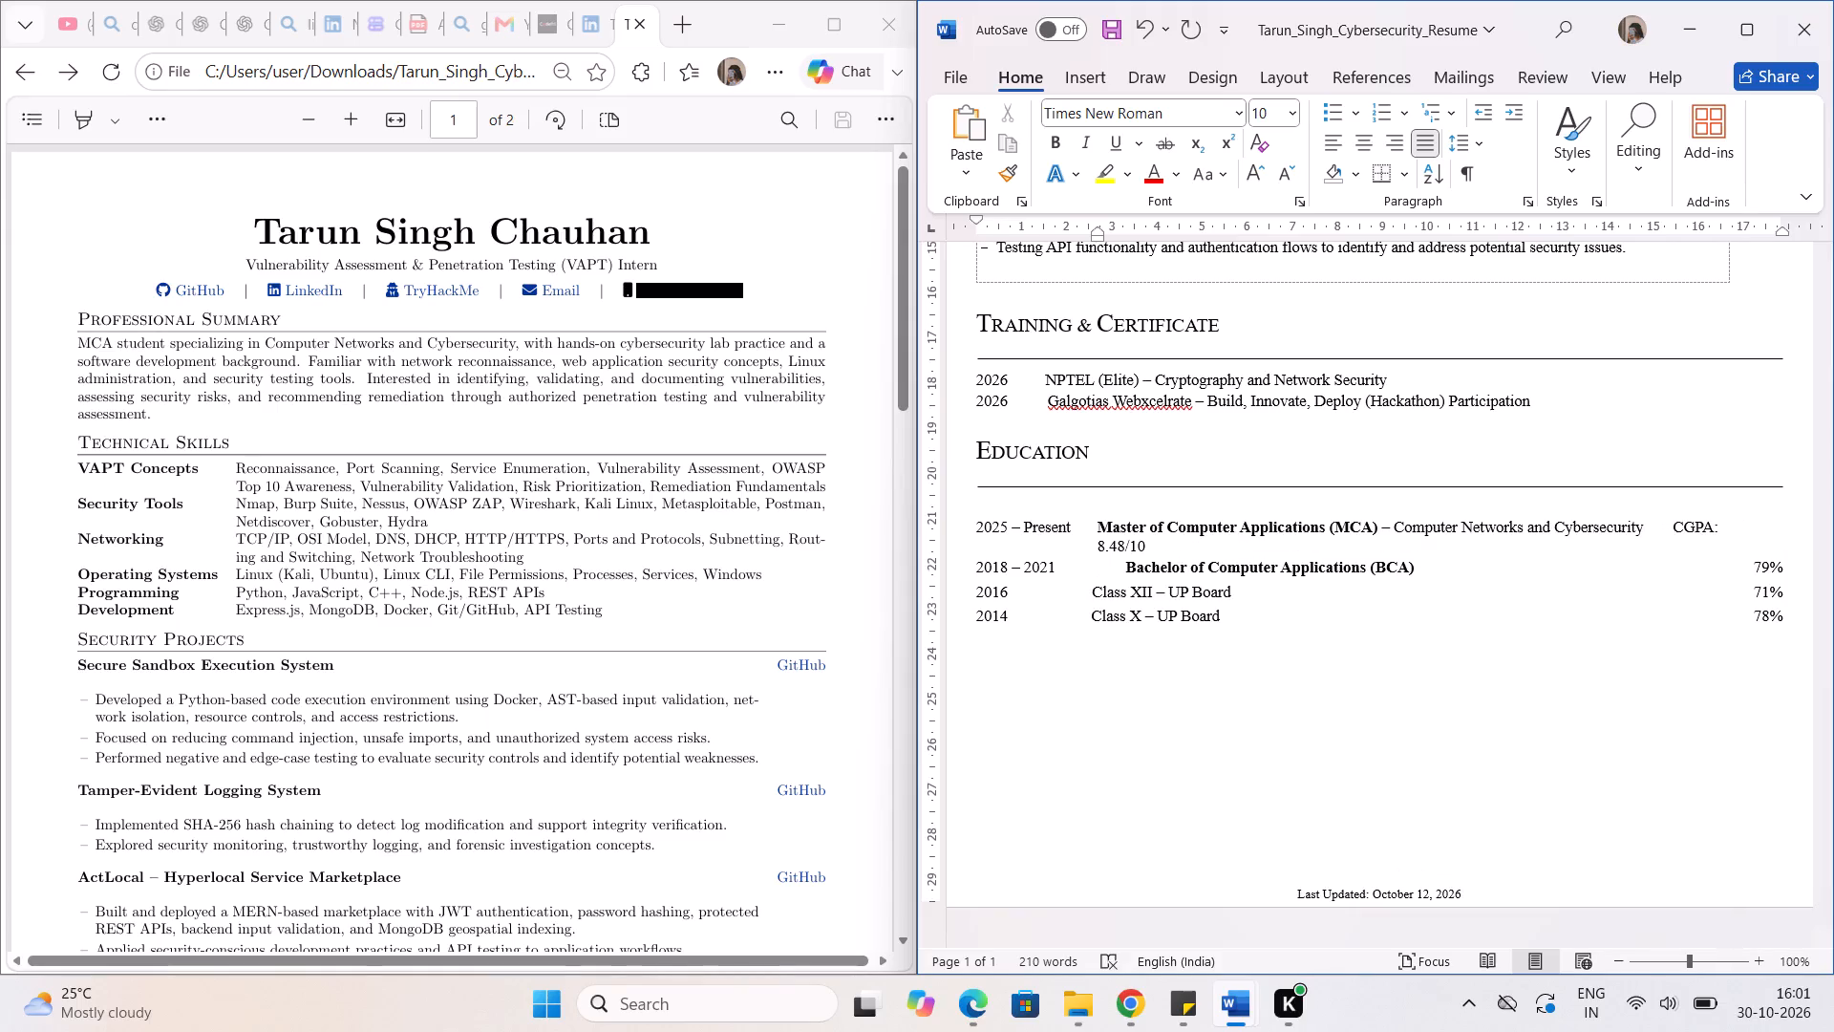
pyautogui.click(1735, 525)
pyautogui.press('BackSpace')
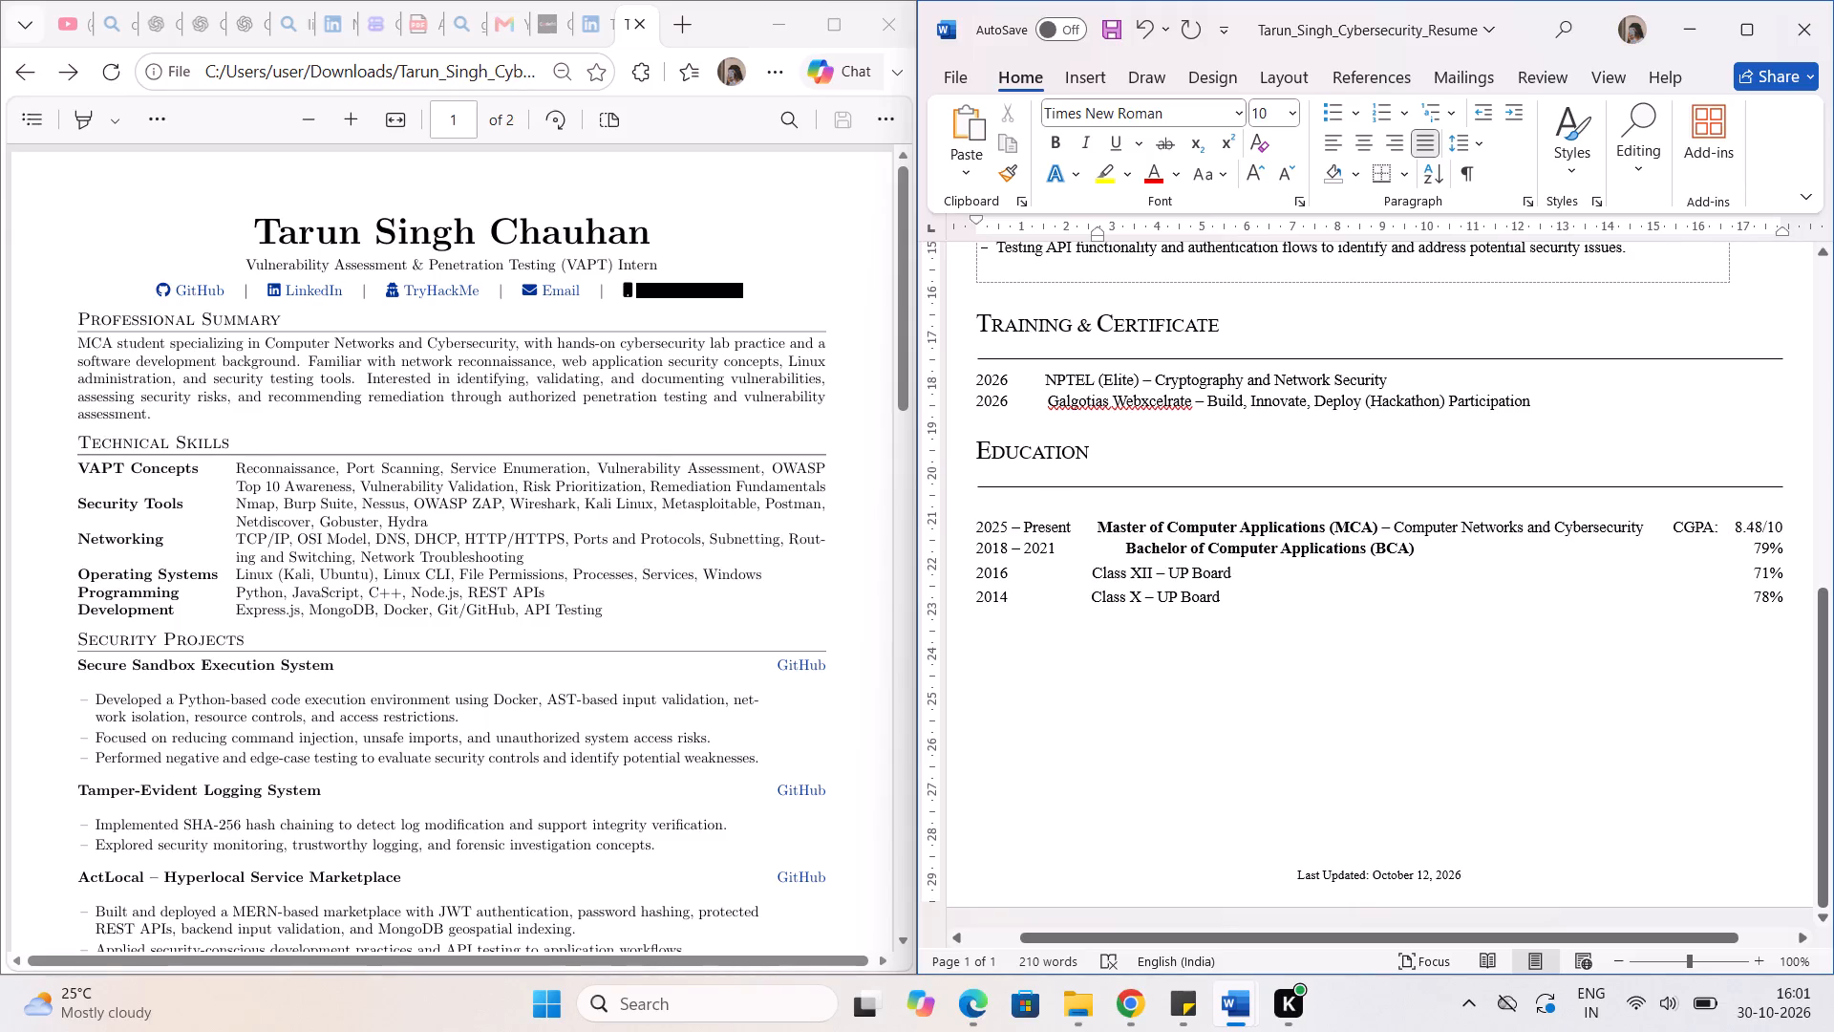
# Save the resume as a PDF in Downloads, replacing the name in the file name with the resume owner's and keeping the _Cybersecurity_Resume ending.
pyautogui.scroll(2, 1257, 485)
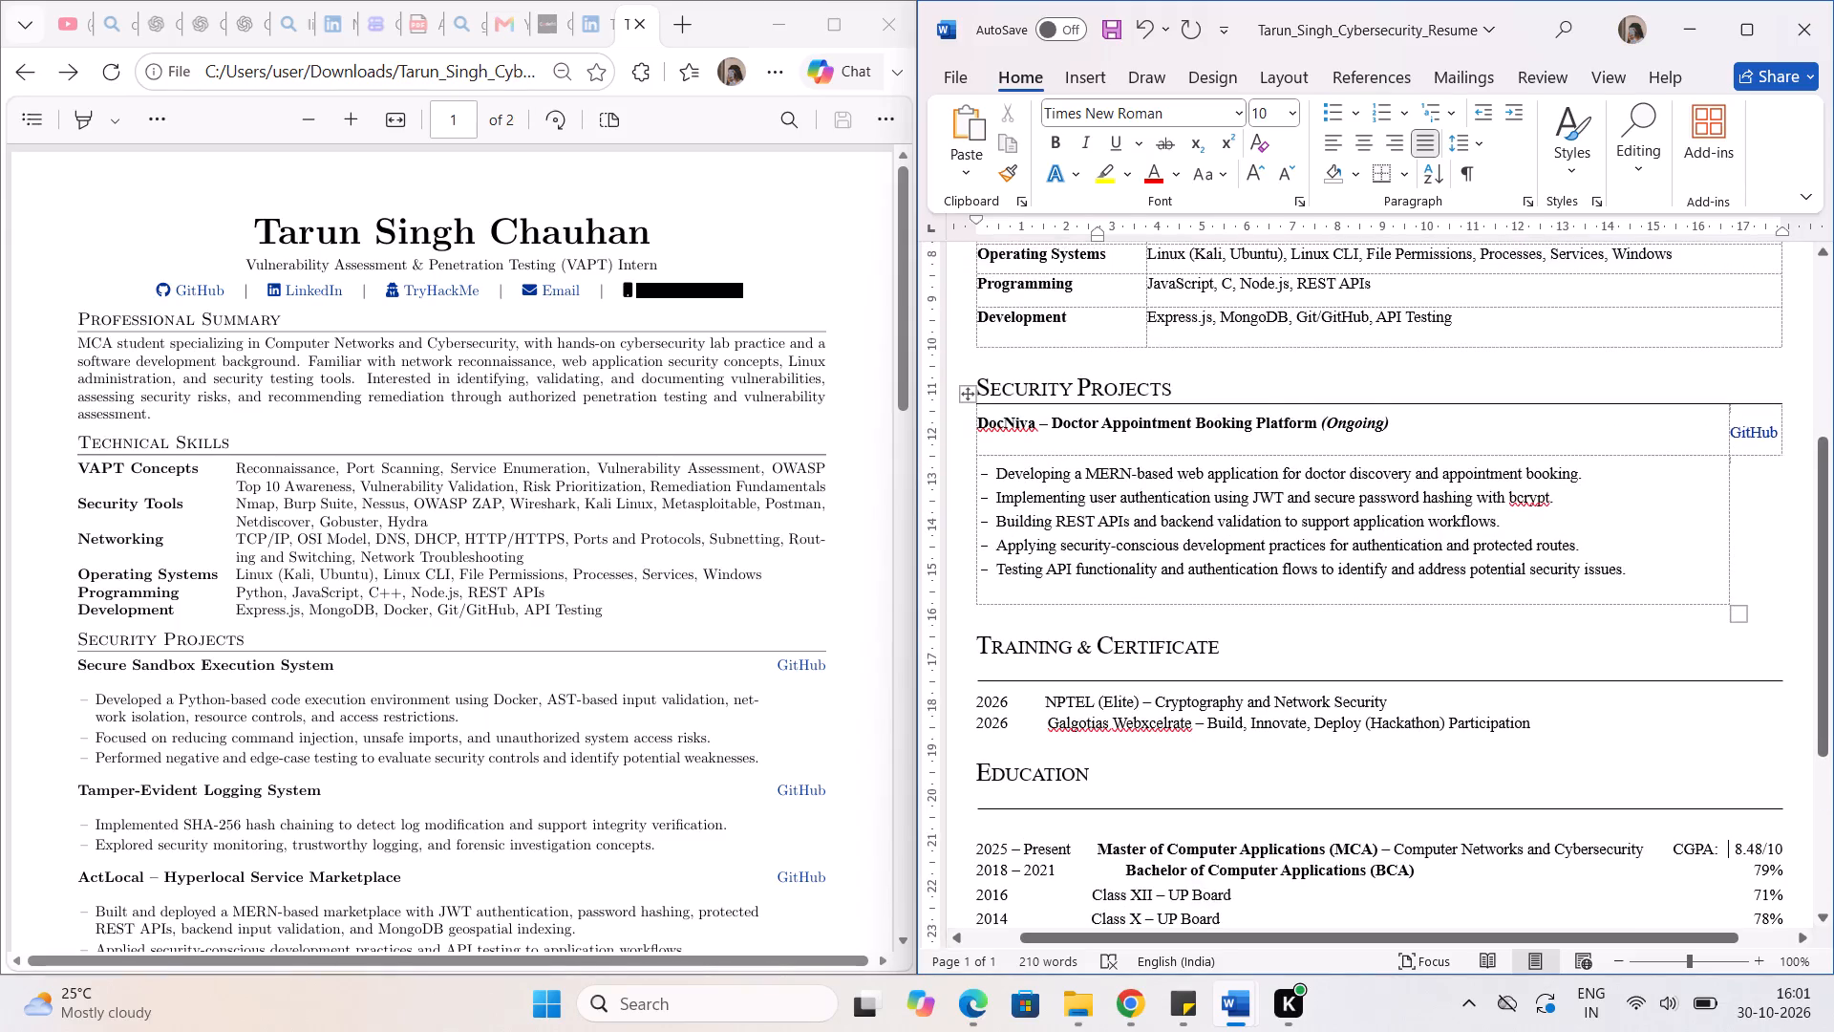
pyautogui.scroll(5, 1257, 485)
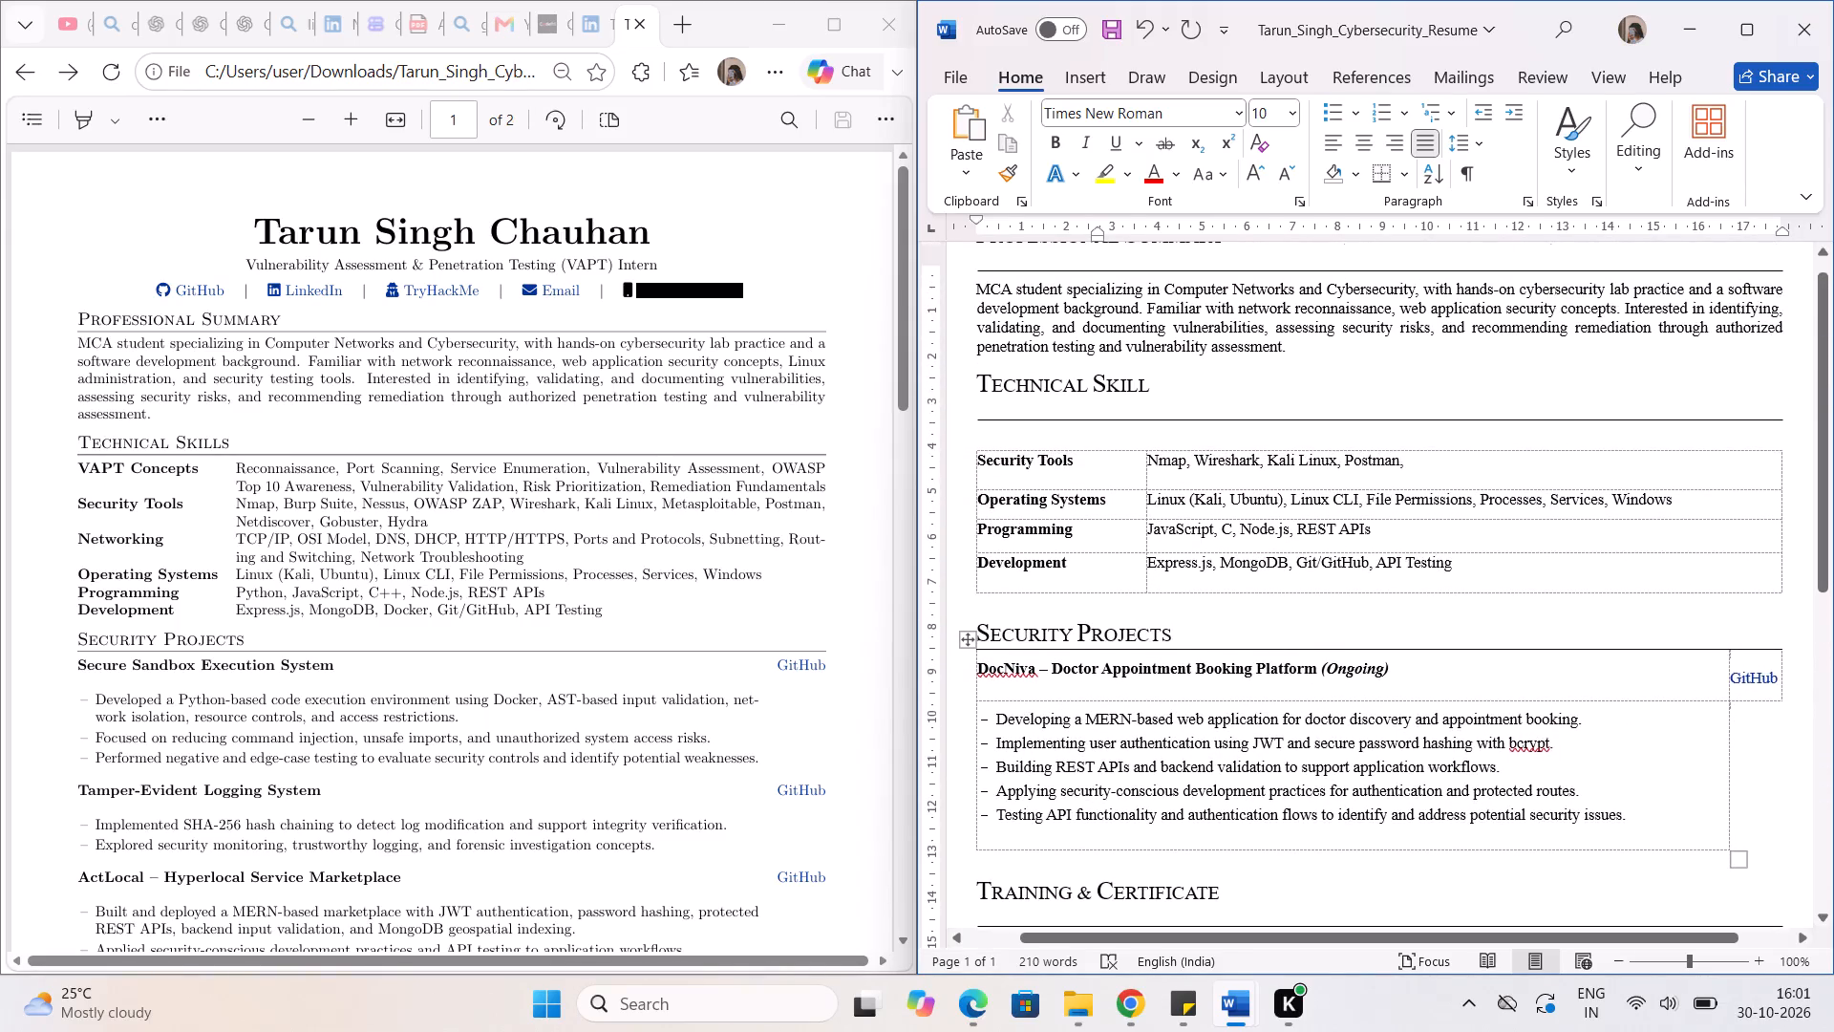
pyautogui.scroll(3, 1257, 485)
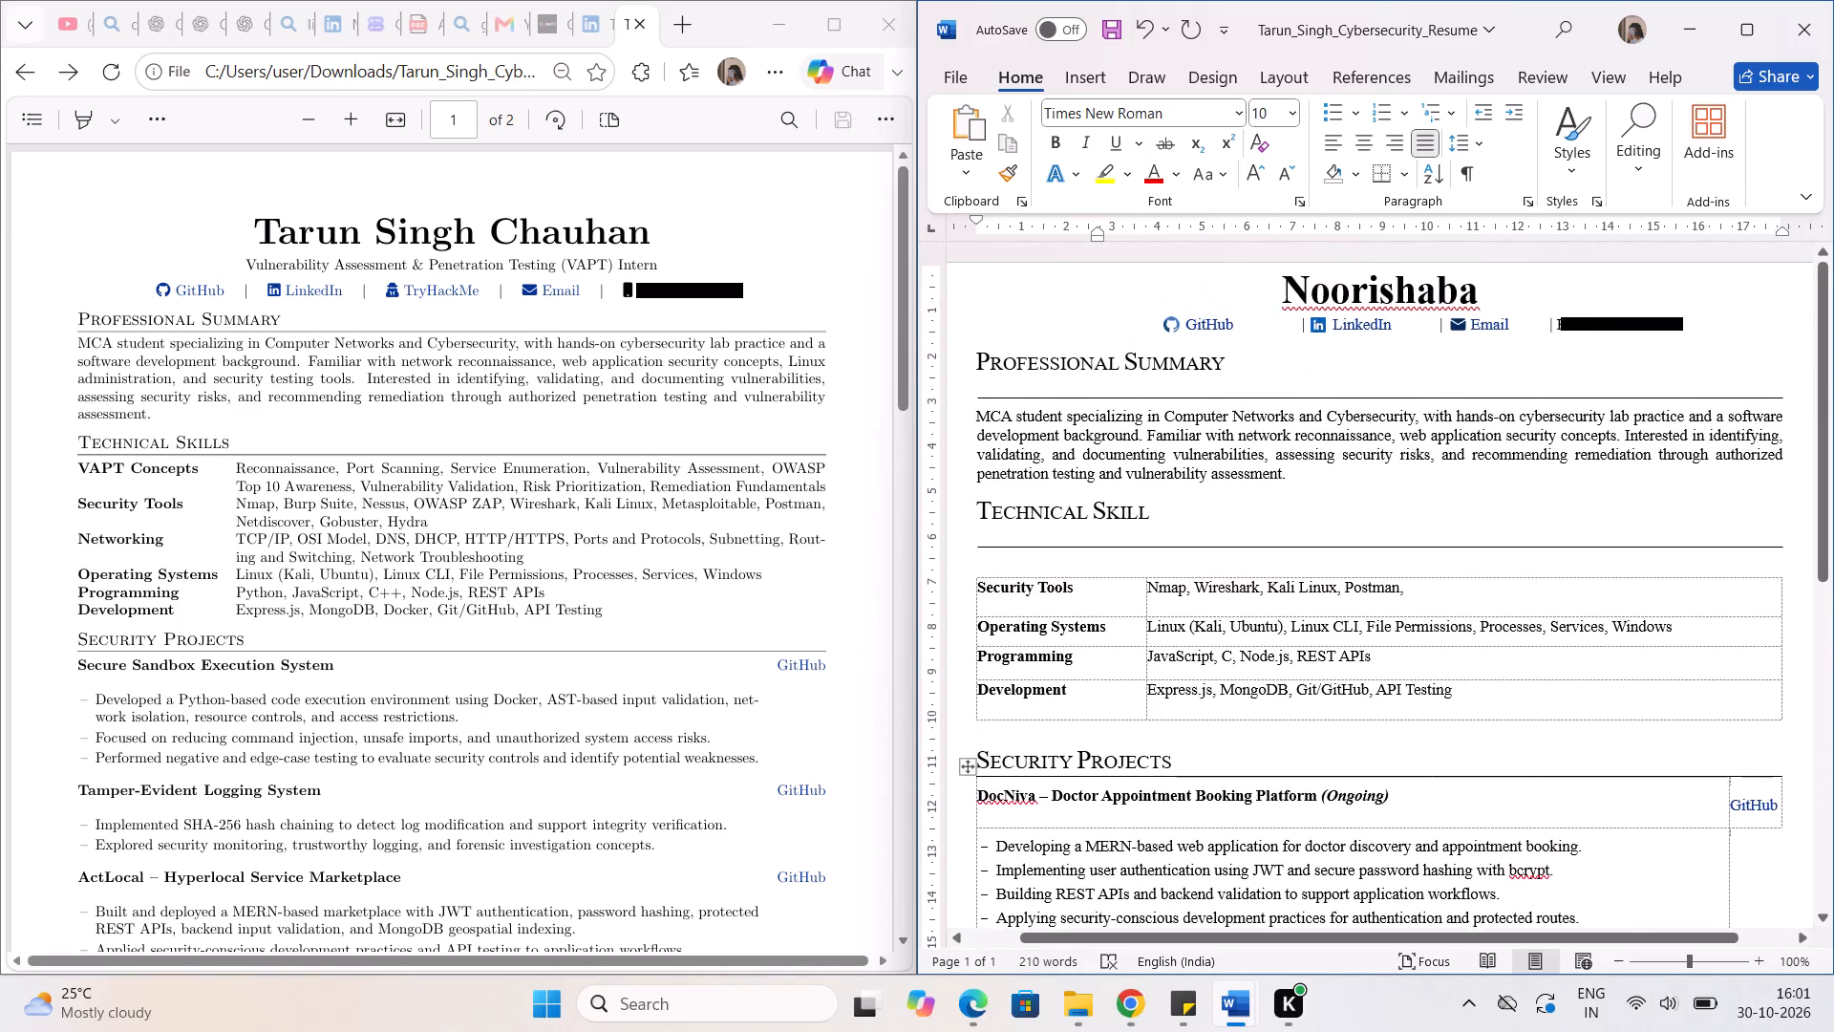
pyautogui.scroll(-7, 1257, 473)
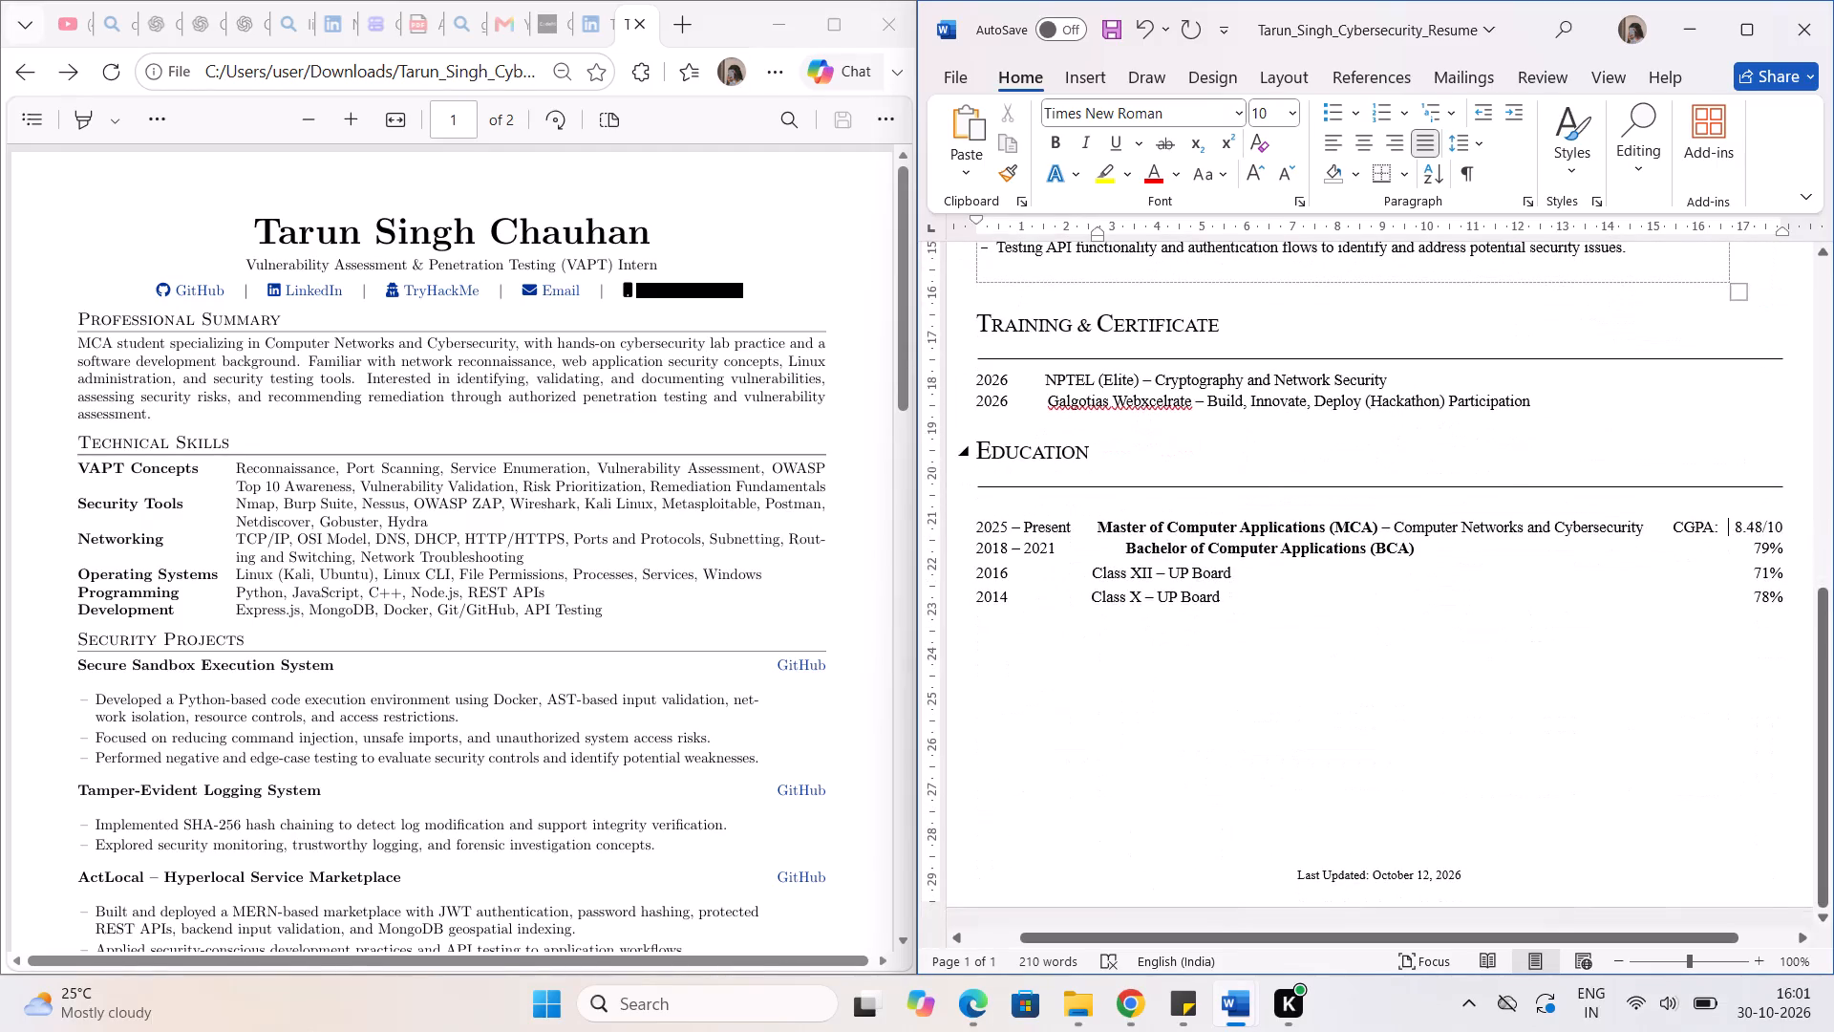
pyautogui.hotkey('ctrl', 's')
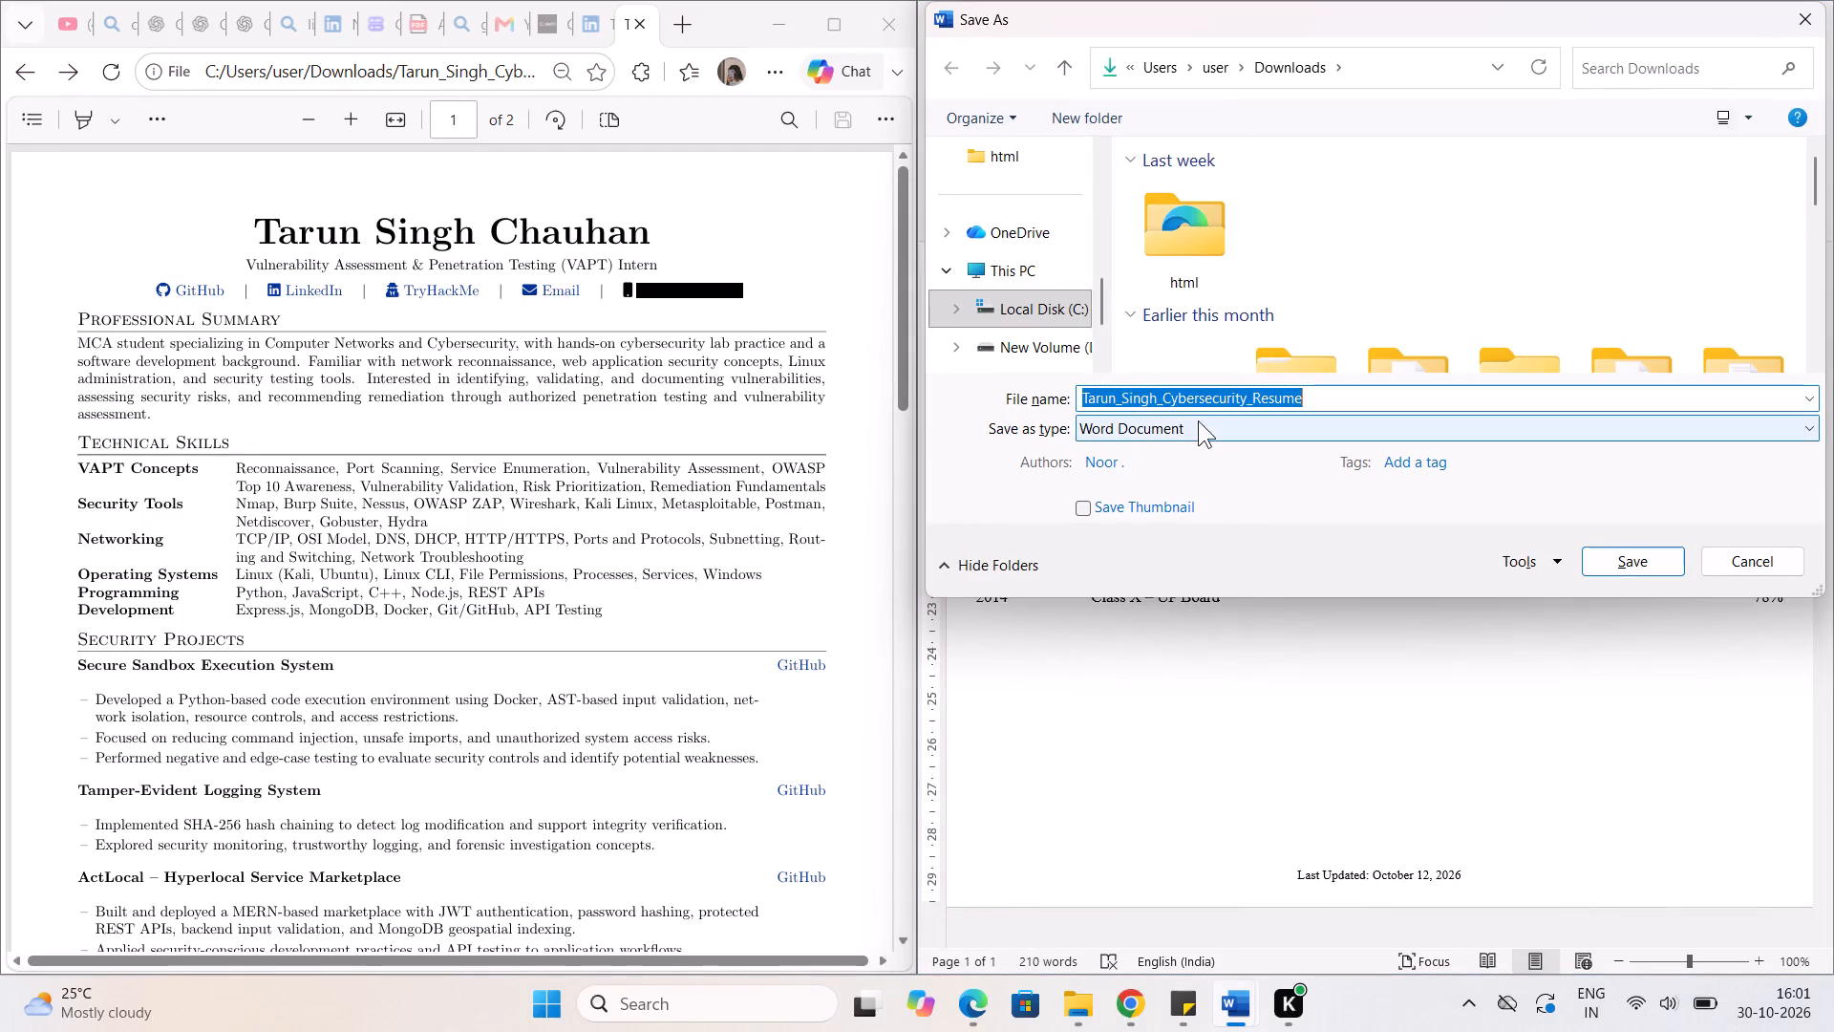
pyautogui.moveTo(1157, 399); pyautogui.dragTo(1093, 401)
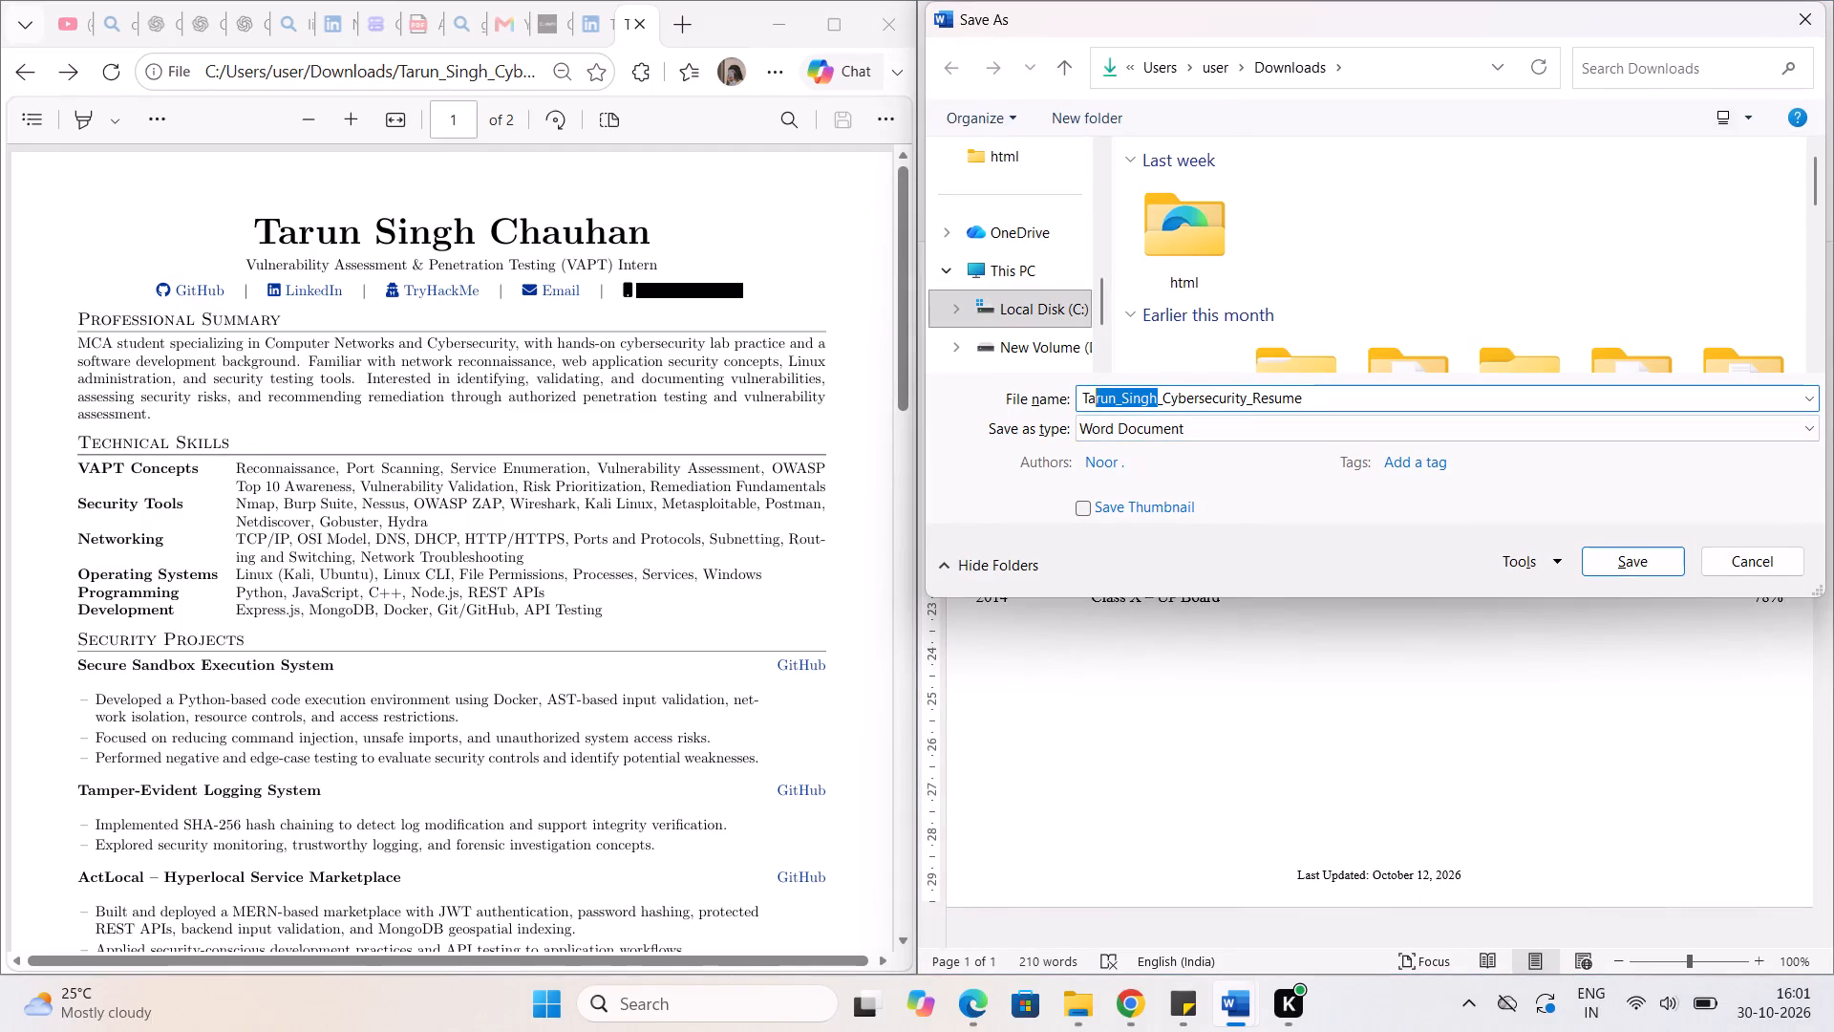
pyautogui.moveTo(1093, 401); pyautogui.dragTo(1083, 401)
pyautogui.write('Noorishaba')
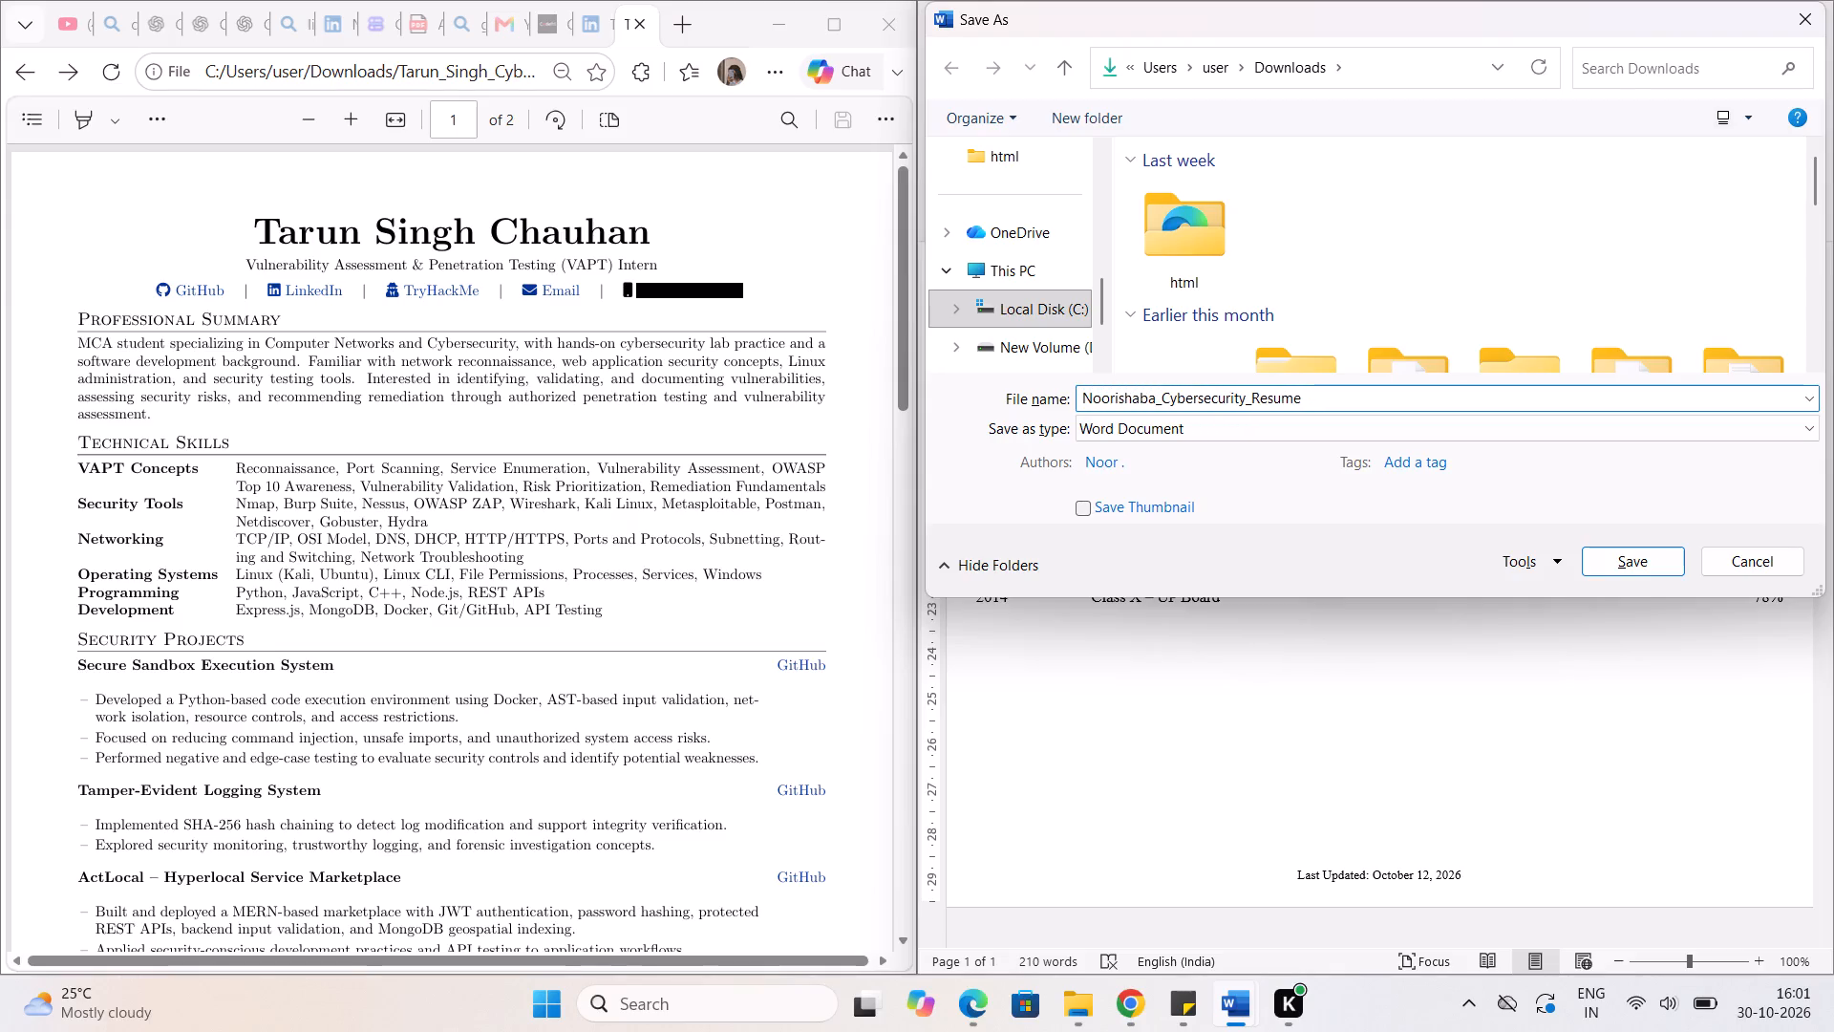
pyautogui.click(1369, 437)
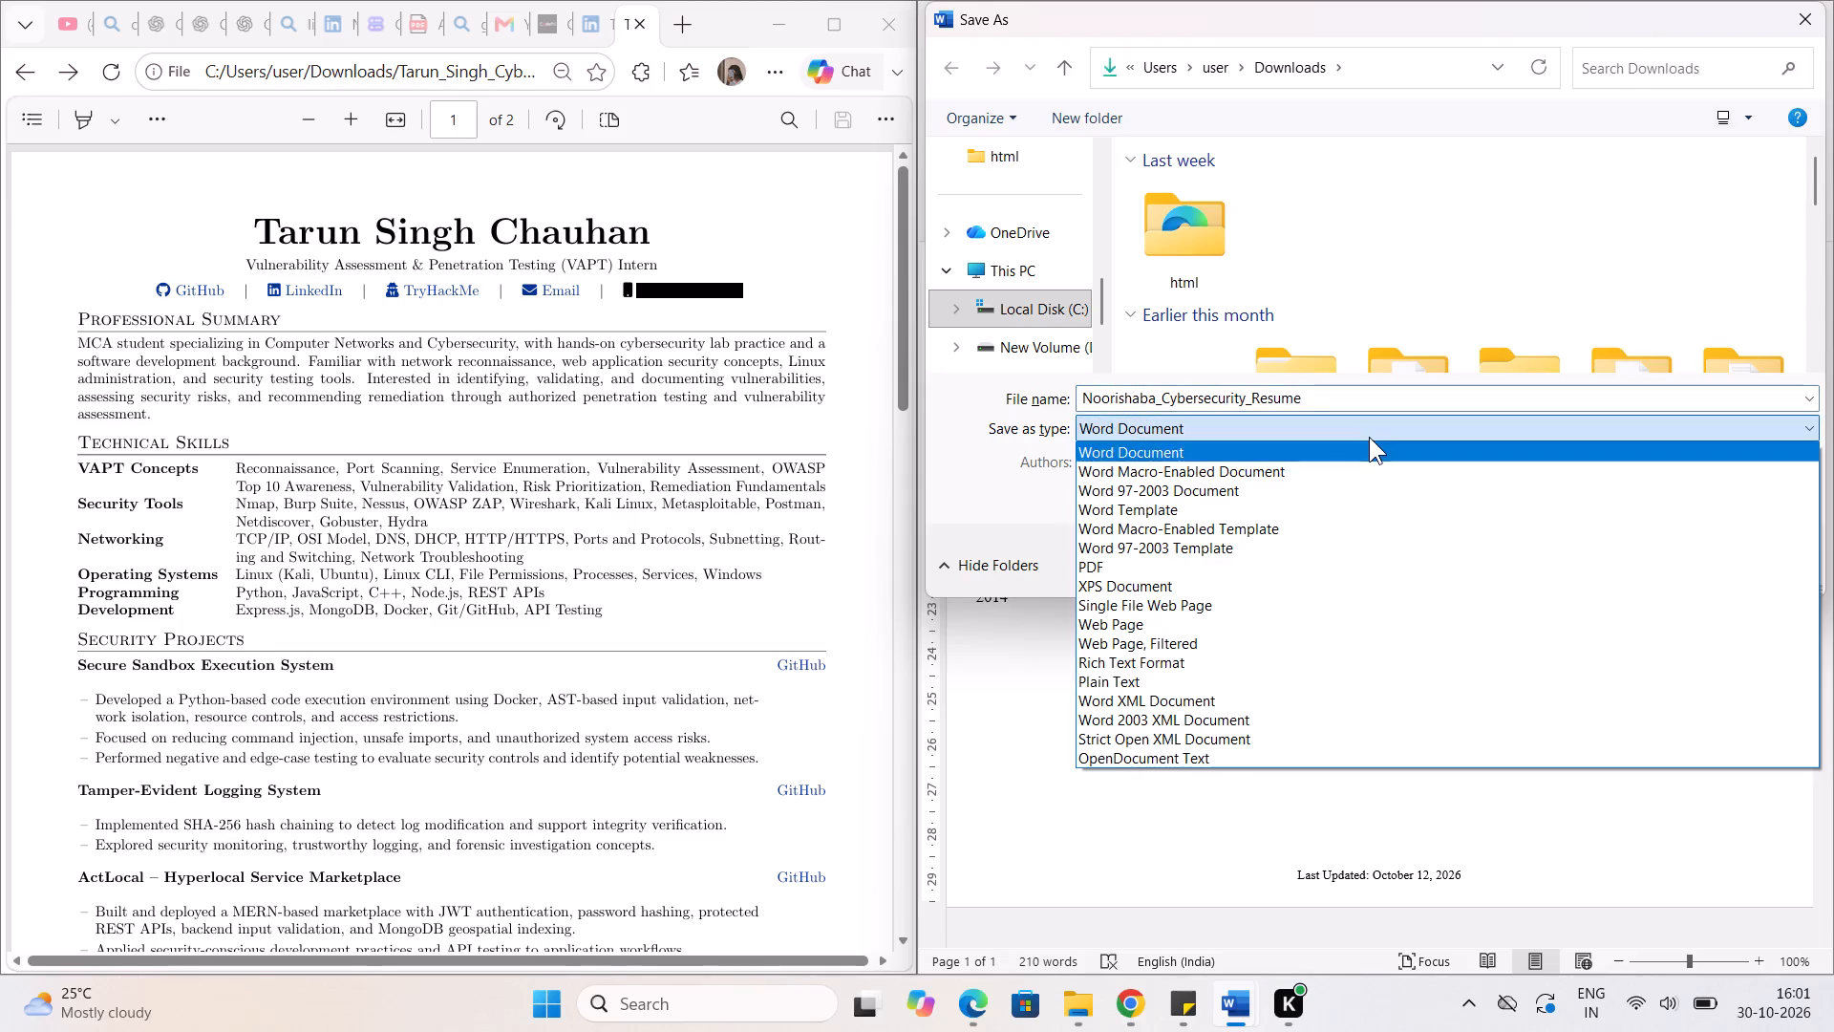
pyautogui.click(1145, 571)
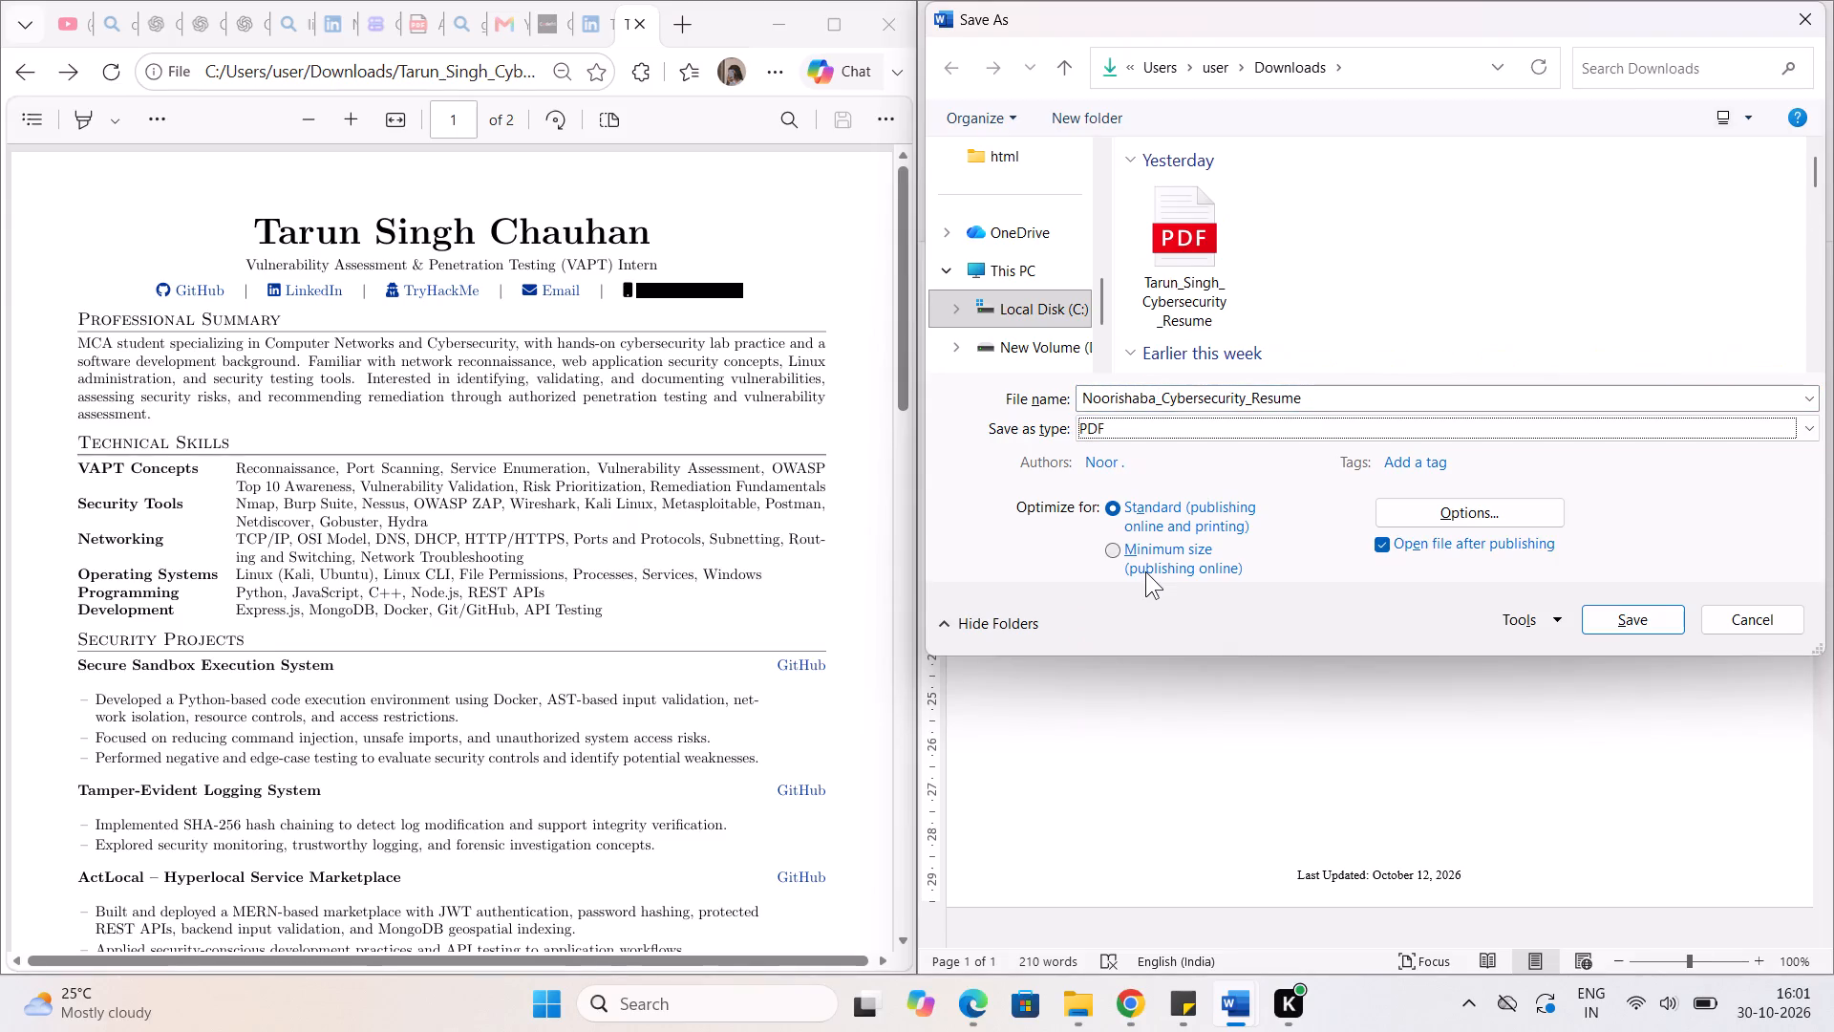
pyautogui.click(1615, 620)
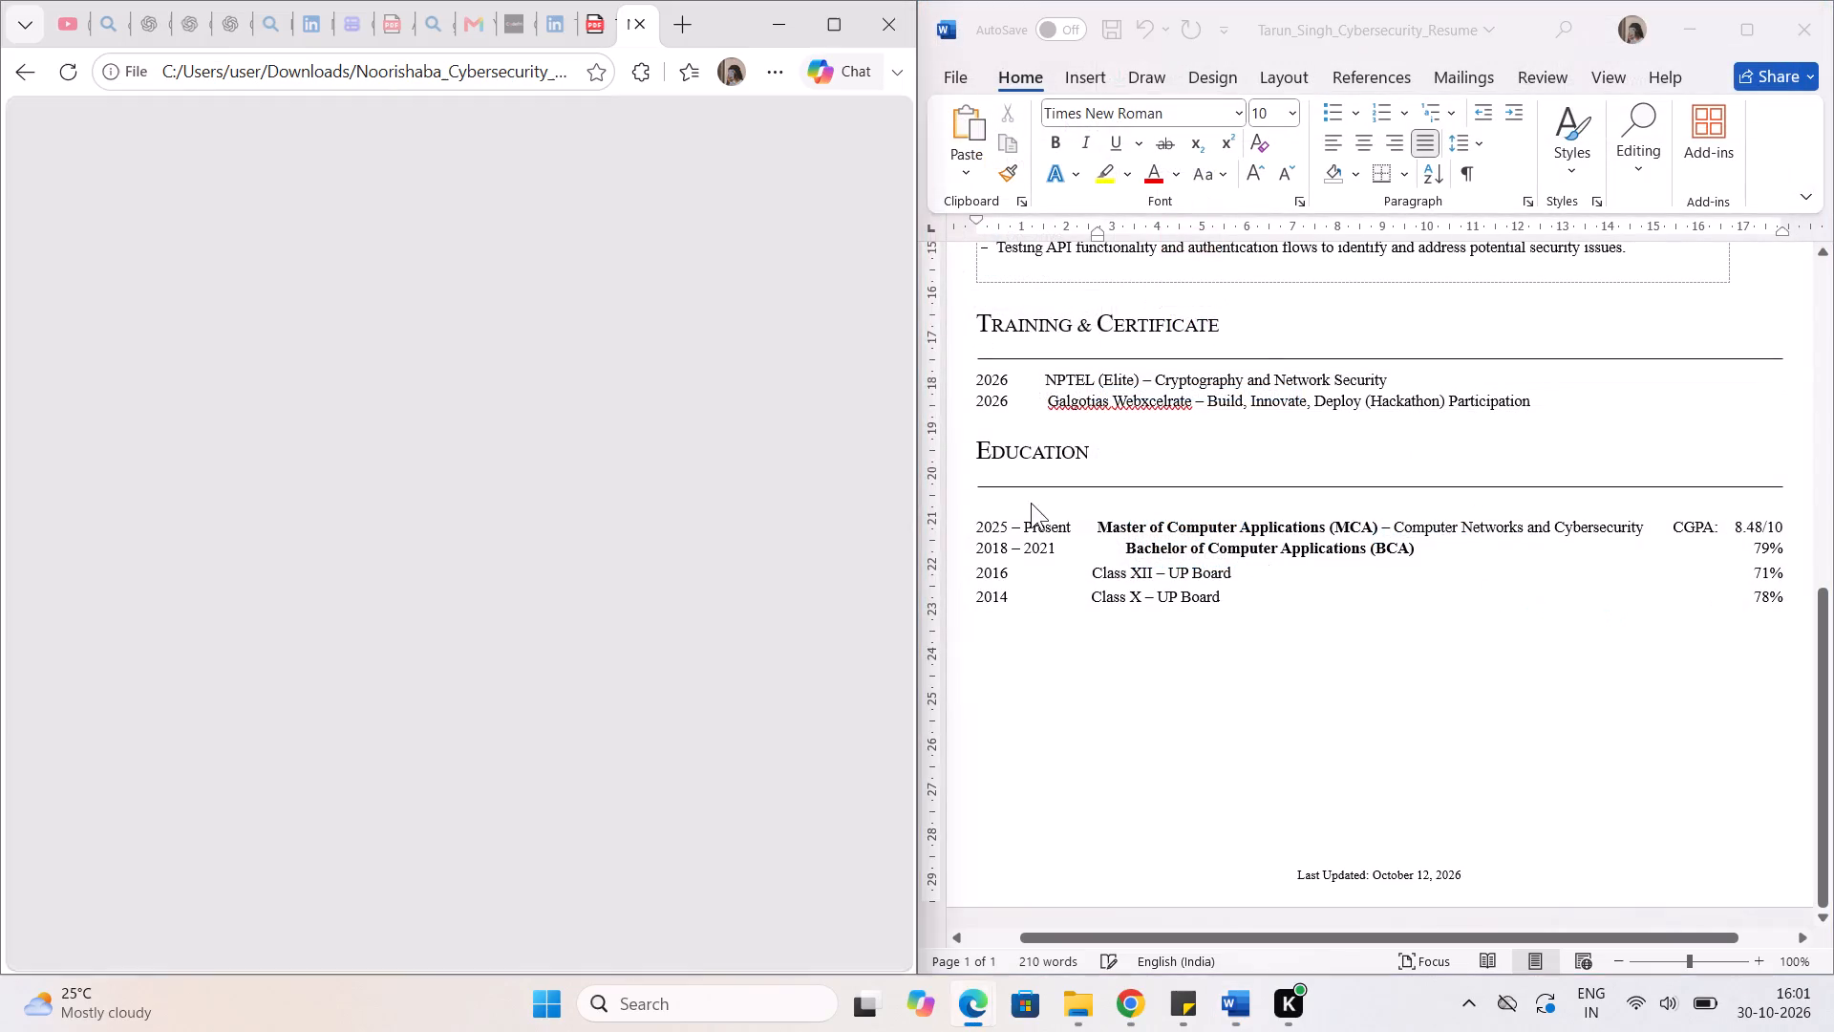
# Review the exported PDF in Edge from the Education section up to the header, checking dates, alignment and layout.
pyautogui.hscroll(-3, 1014, 503)
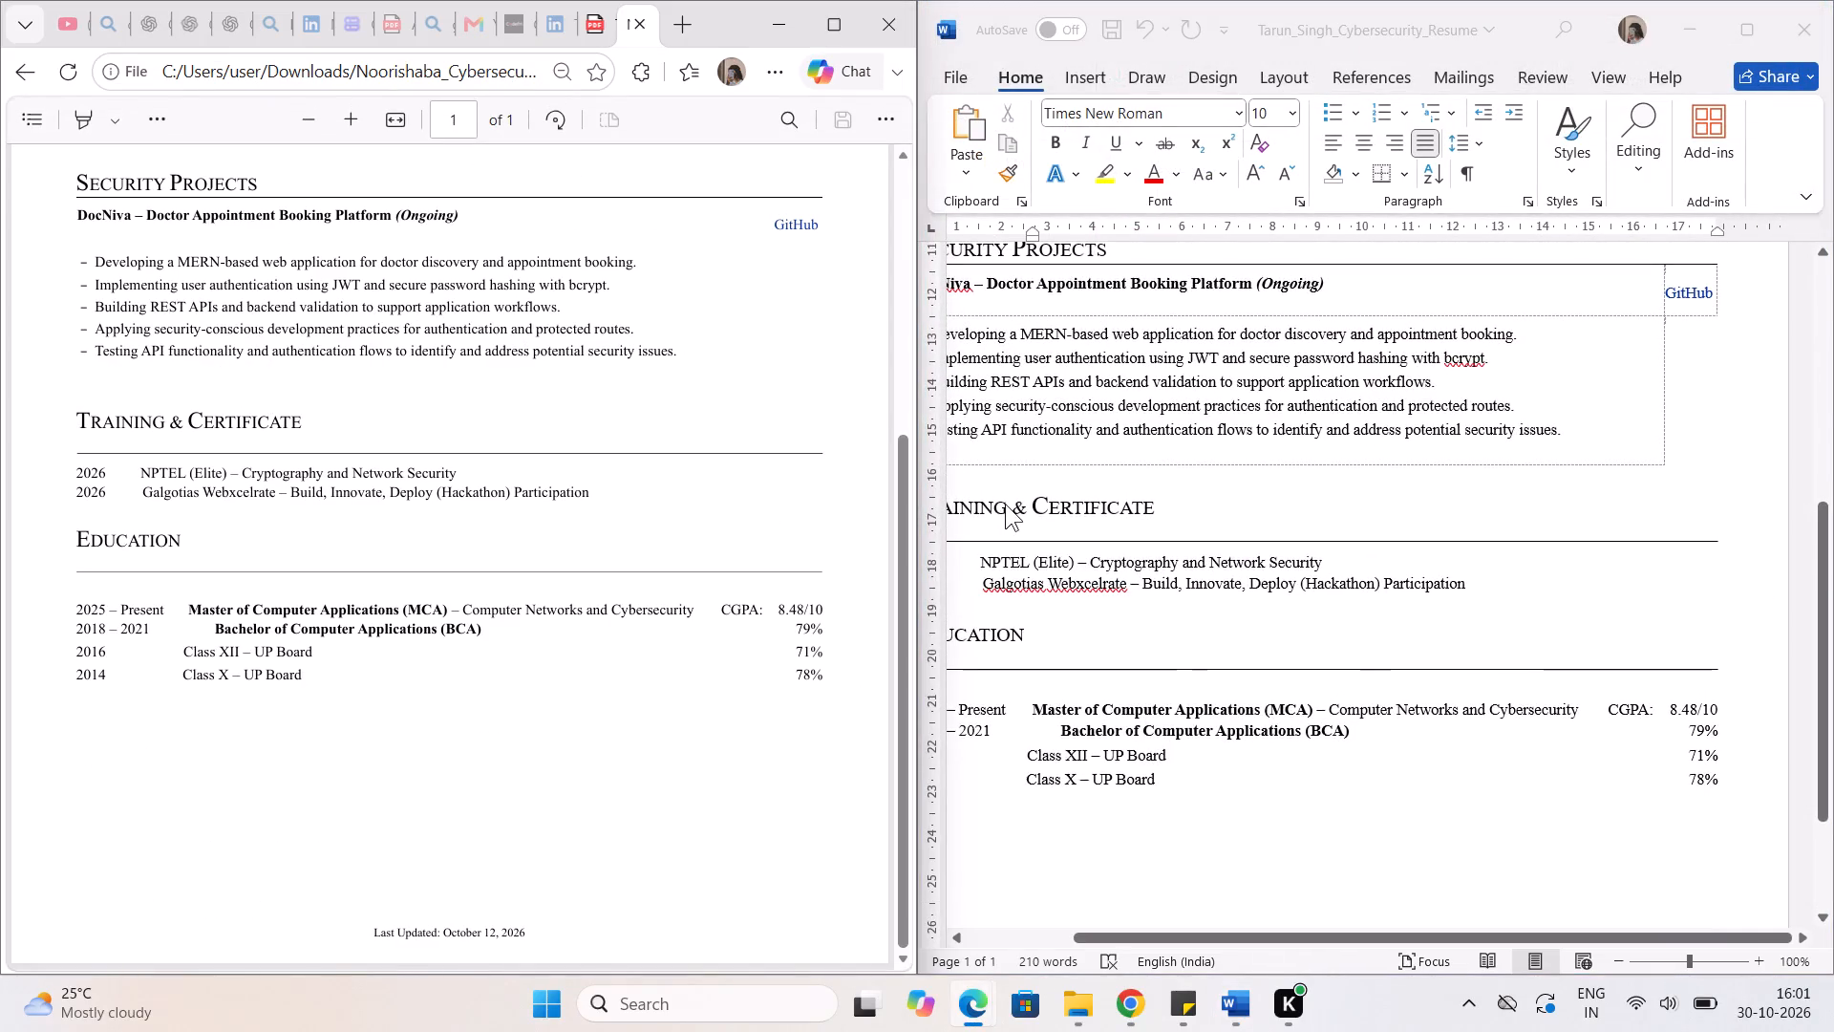
pyautogui.scroll(-3, 1182, 620)
pyautogui.hscroll(4, 1182, 620)
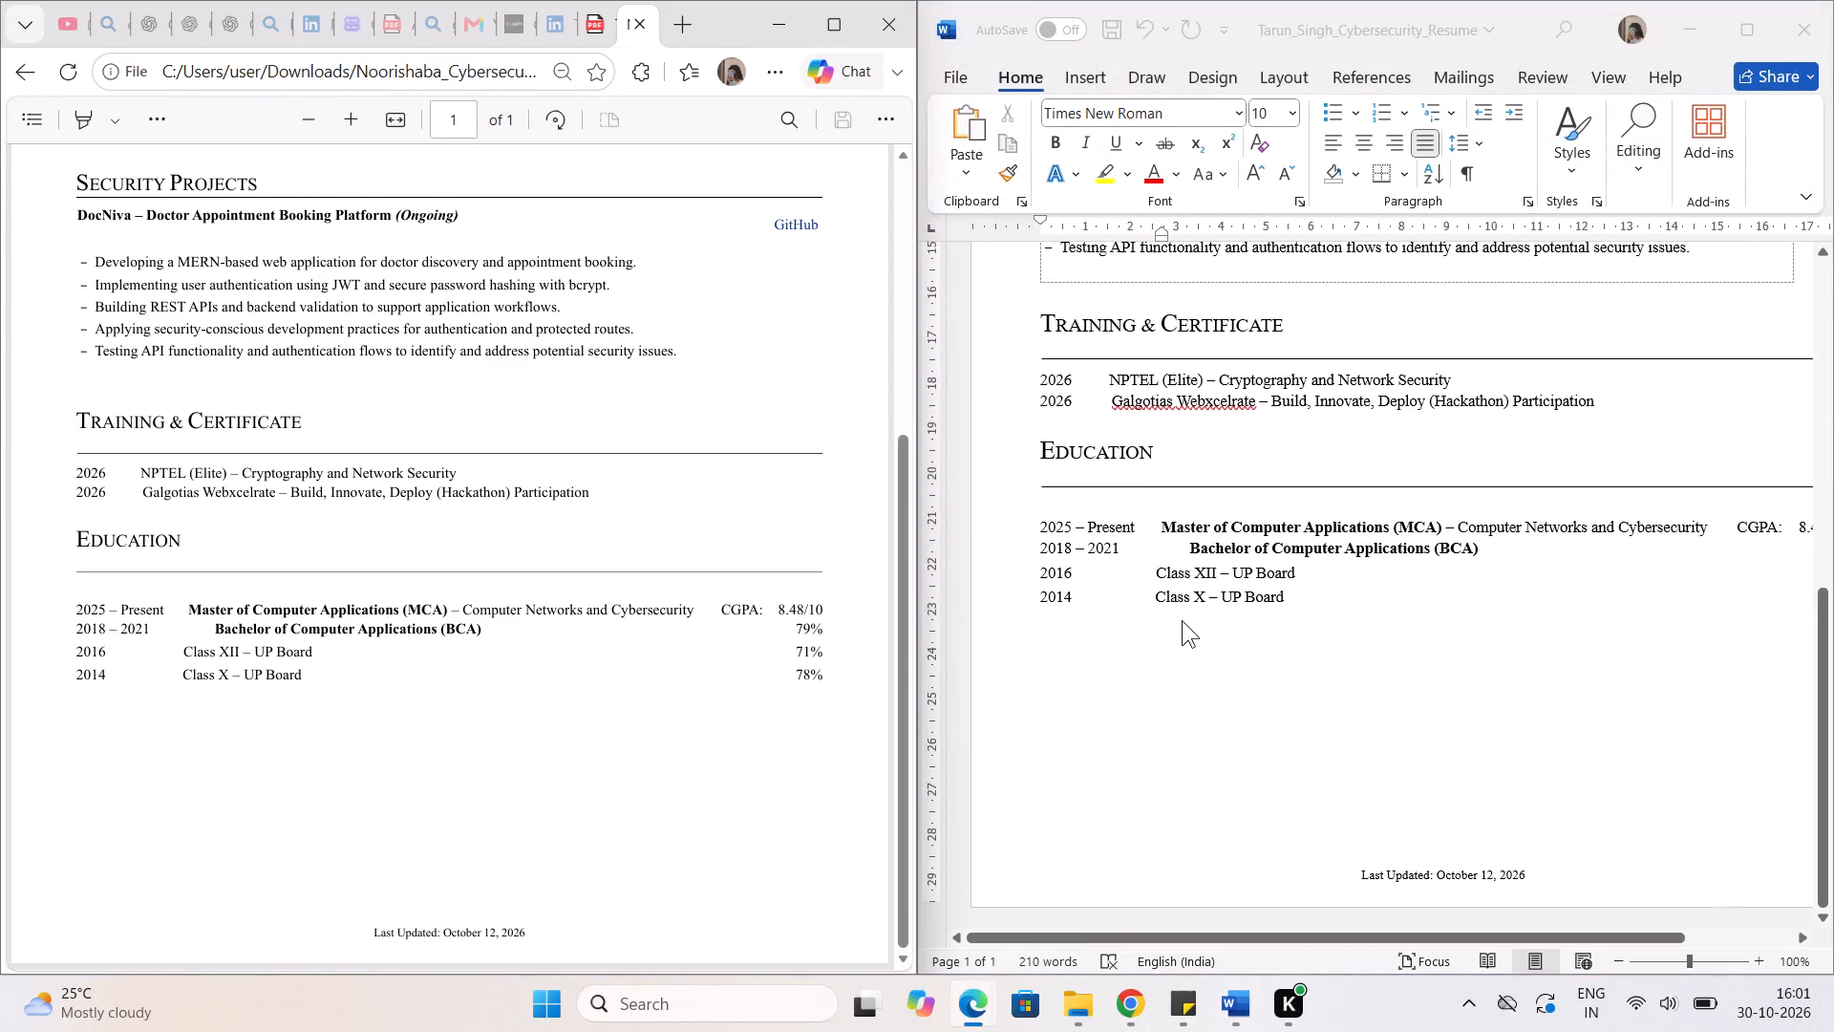
pyautogui.scroll(-1, 444, 800)
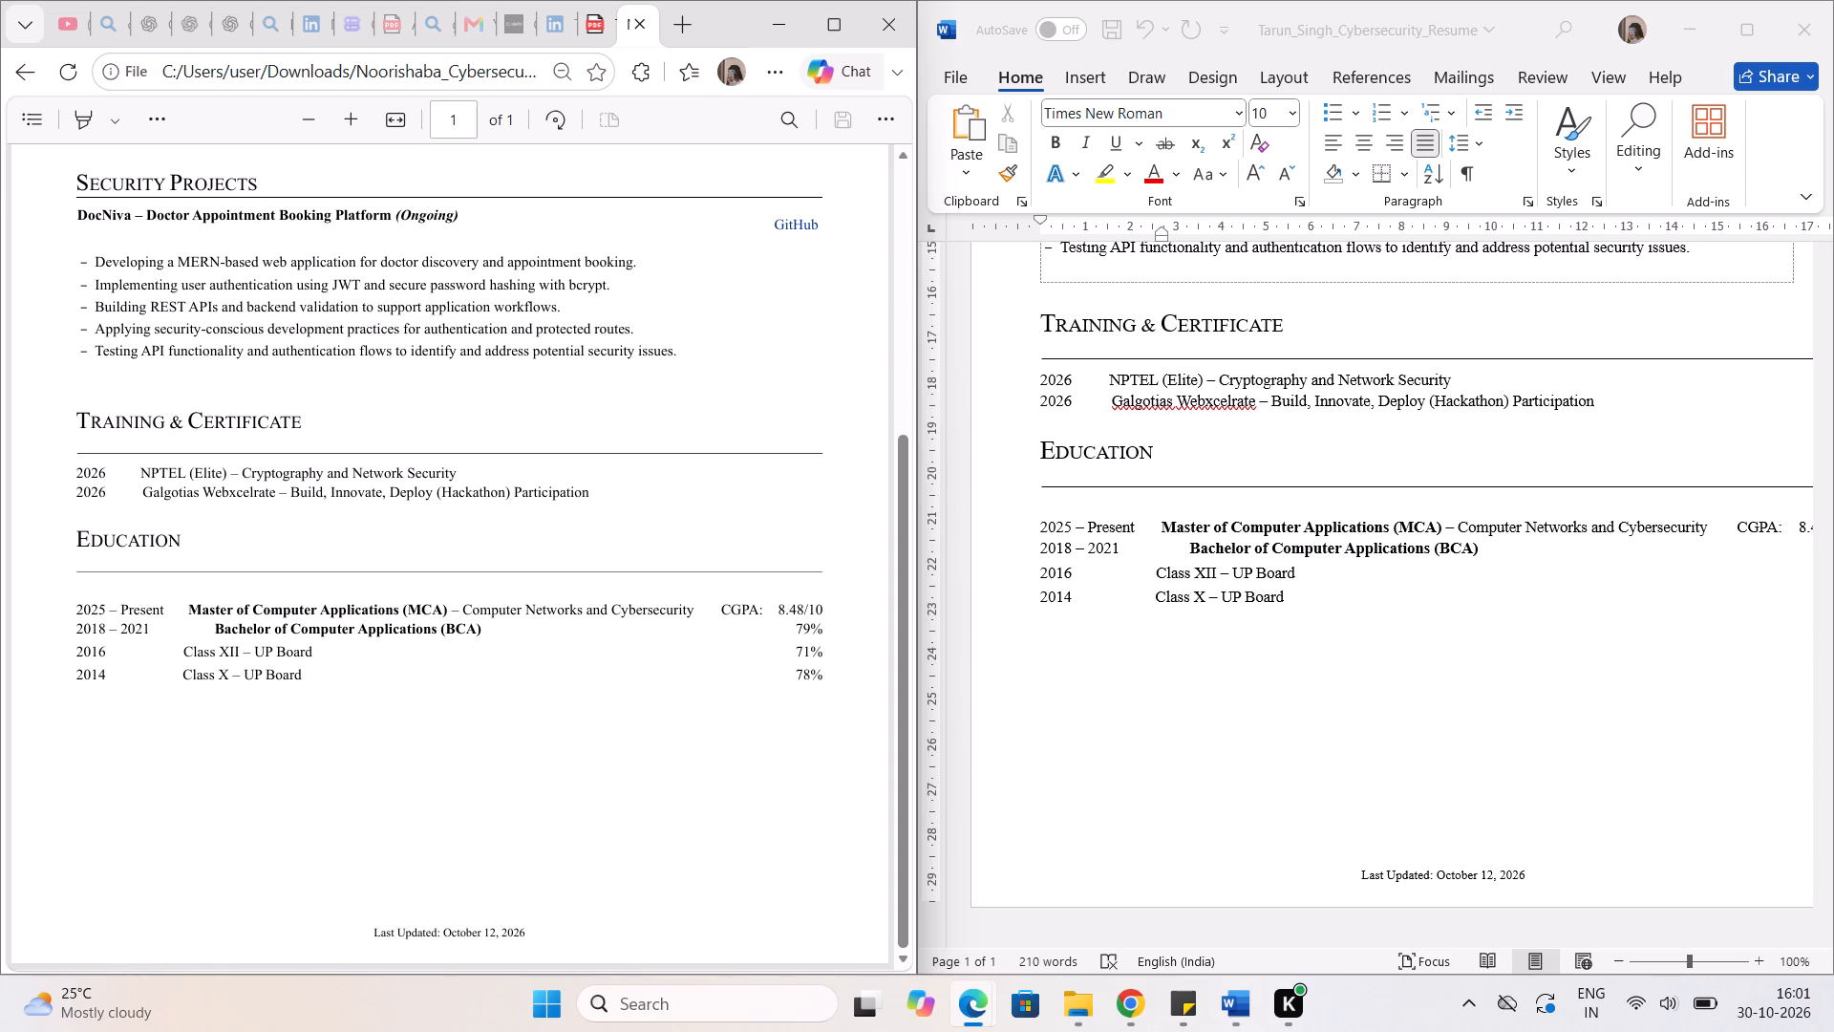
pyautogui.scroll(-1, 444, 800)
pyautogui.scroll(1, 444, 800)
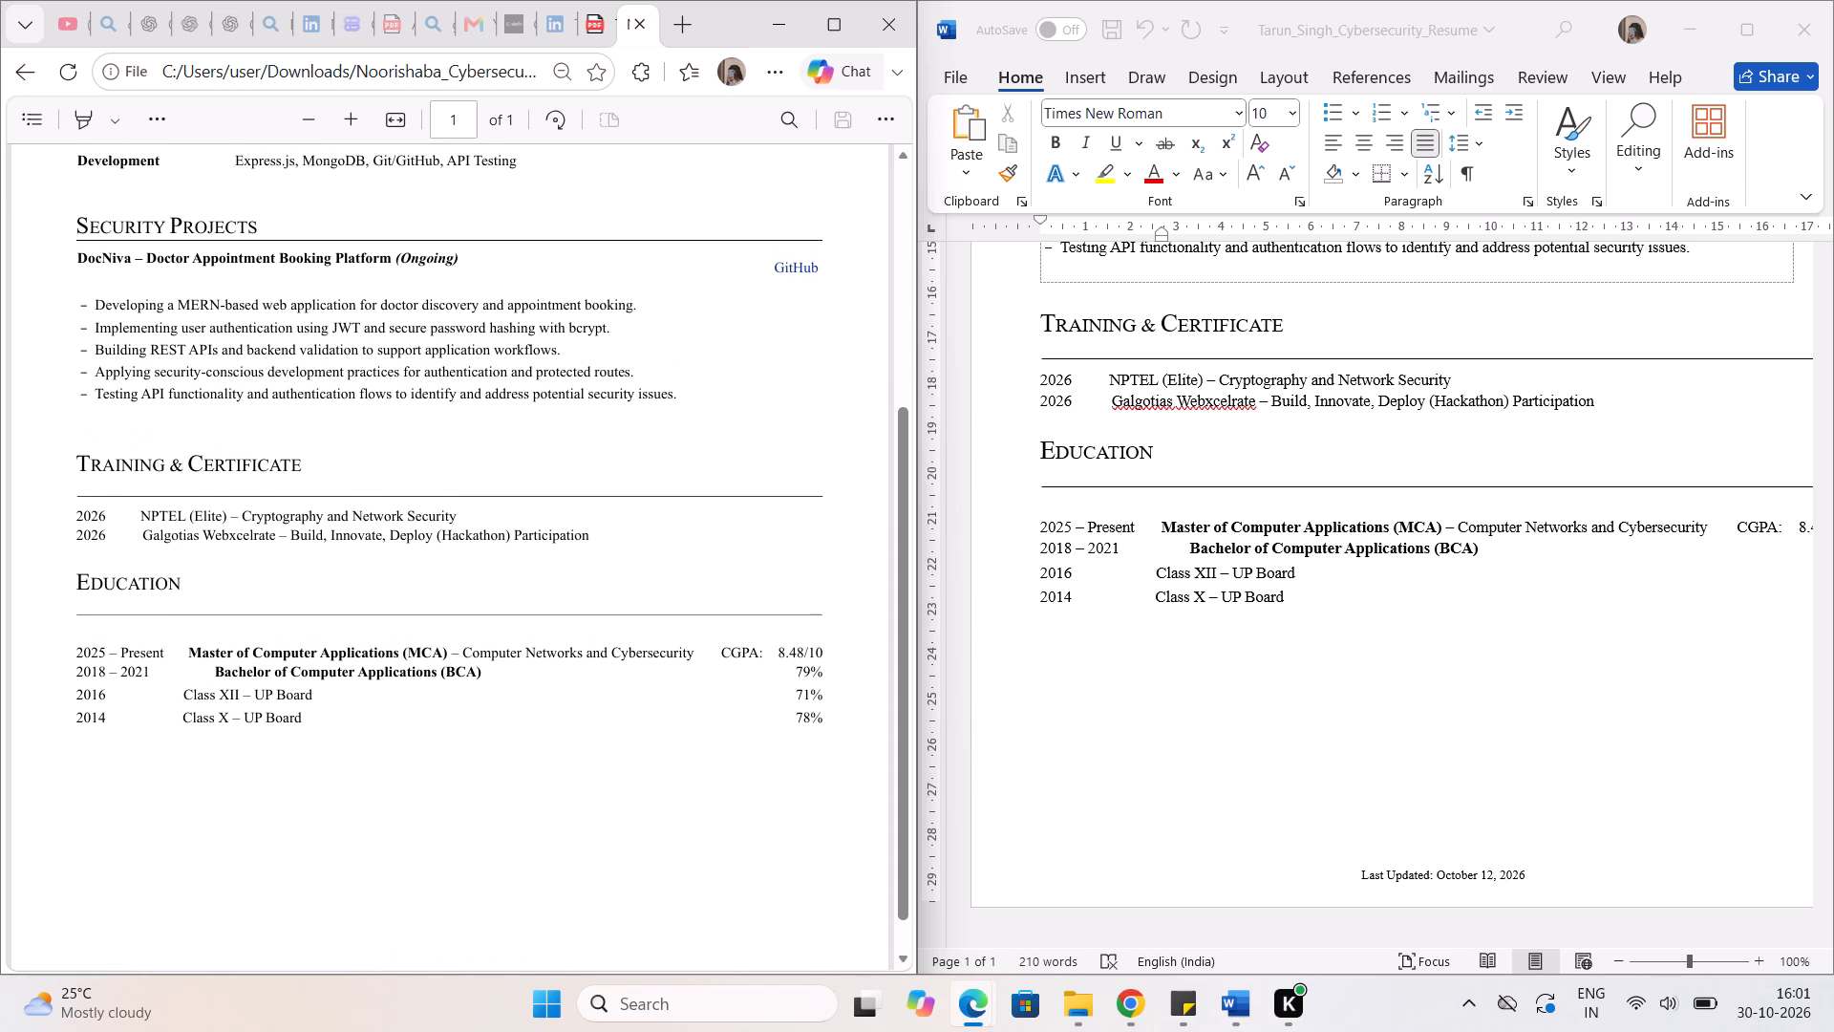
pyautogui.scroll(2, 444, 800)
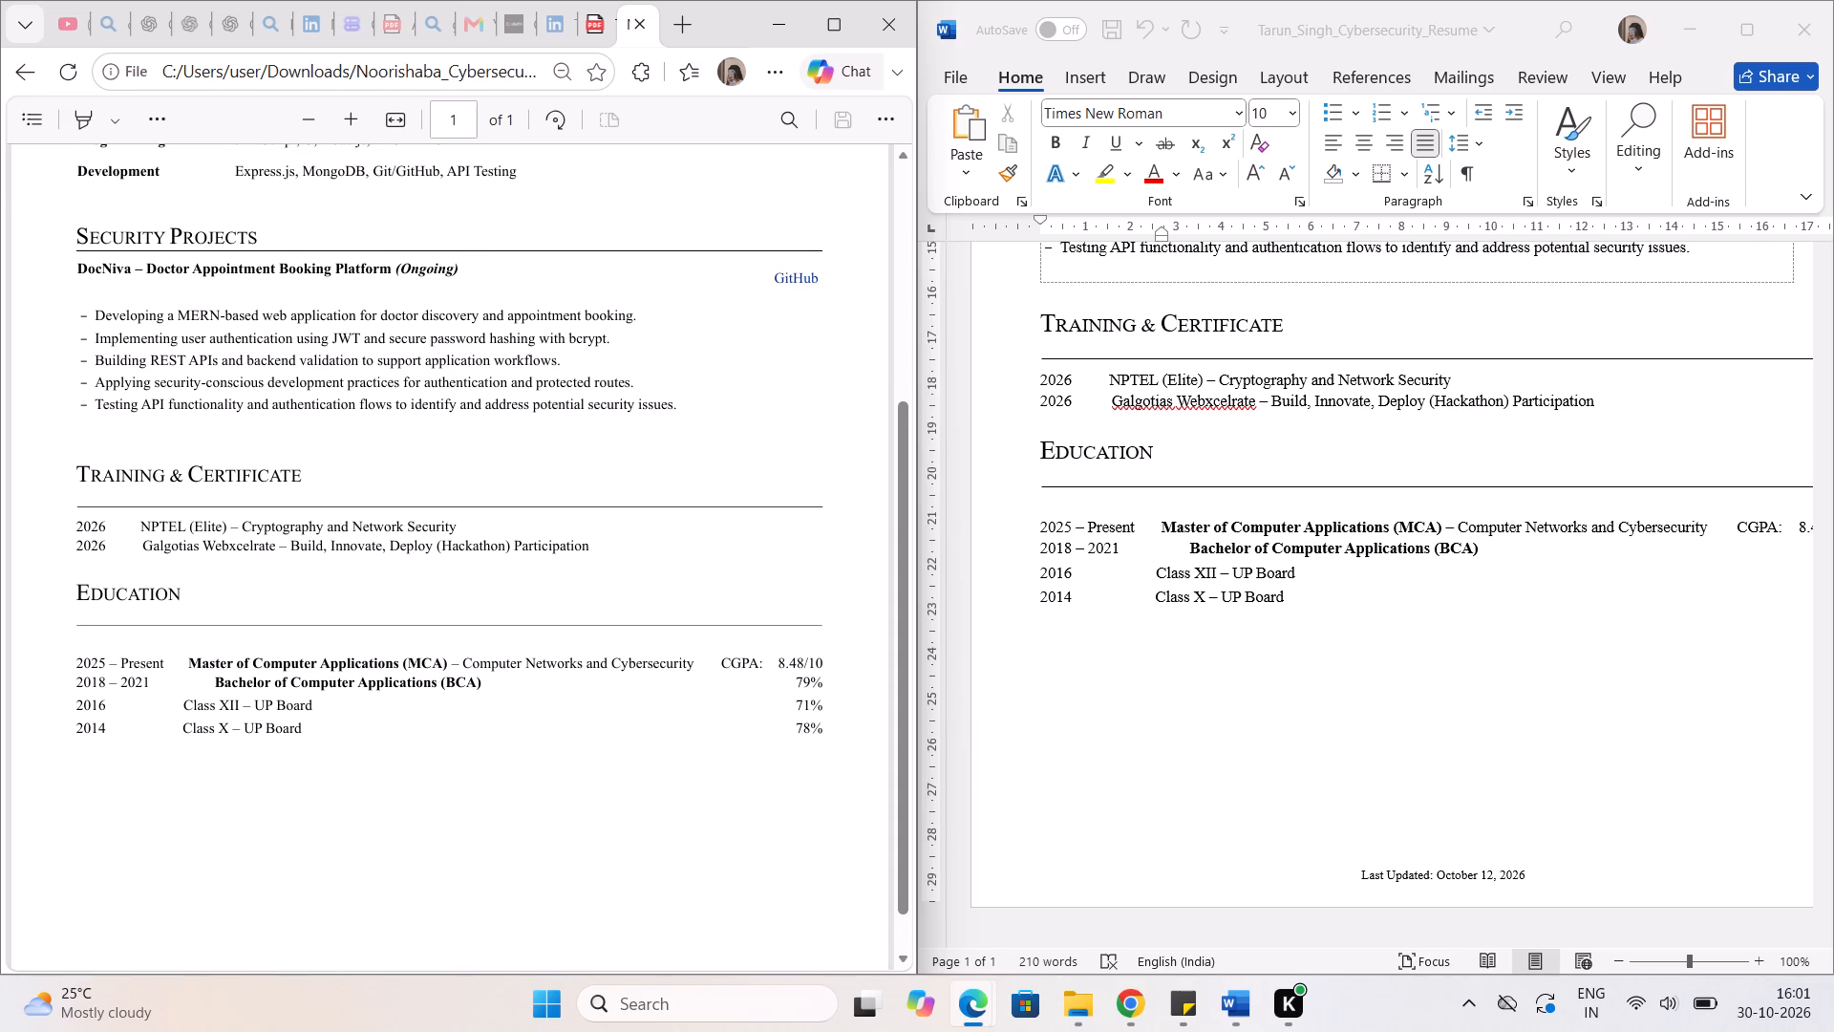
pyautogui.scroll(2, 444, 800)
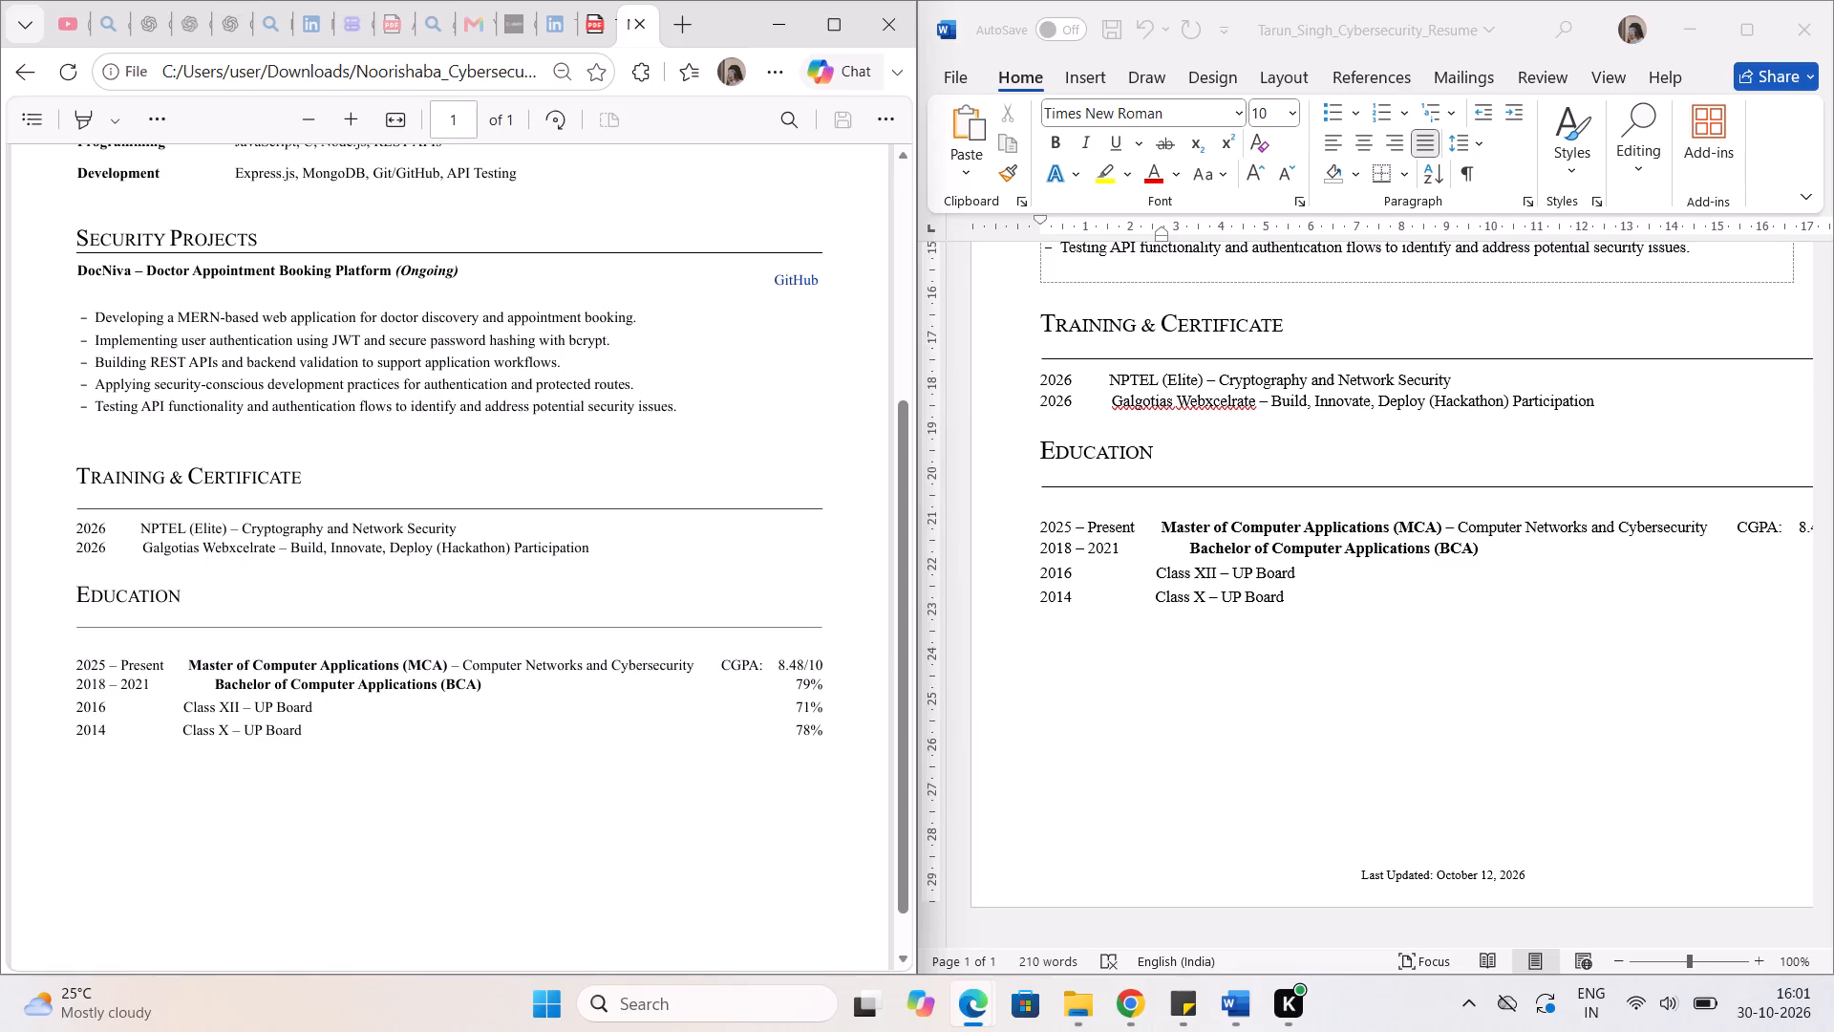
pyautogui.scroll(5, 444, 800)
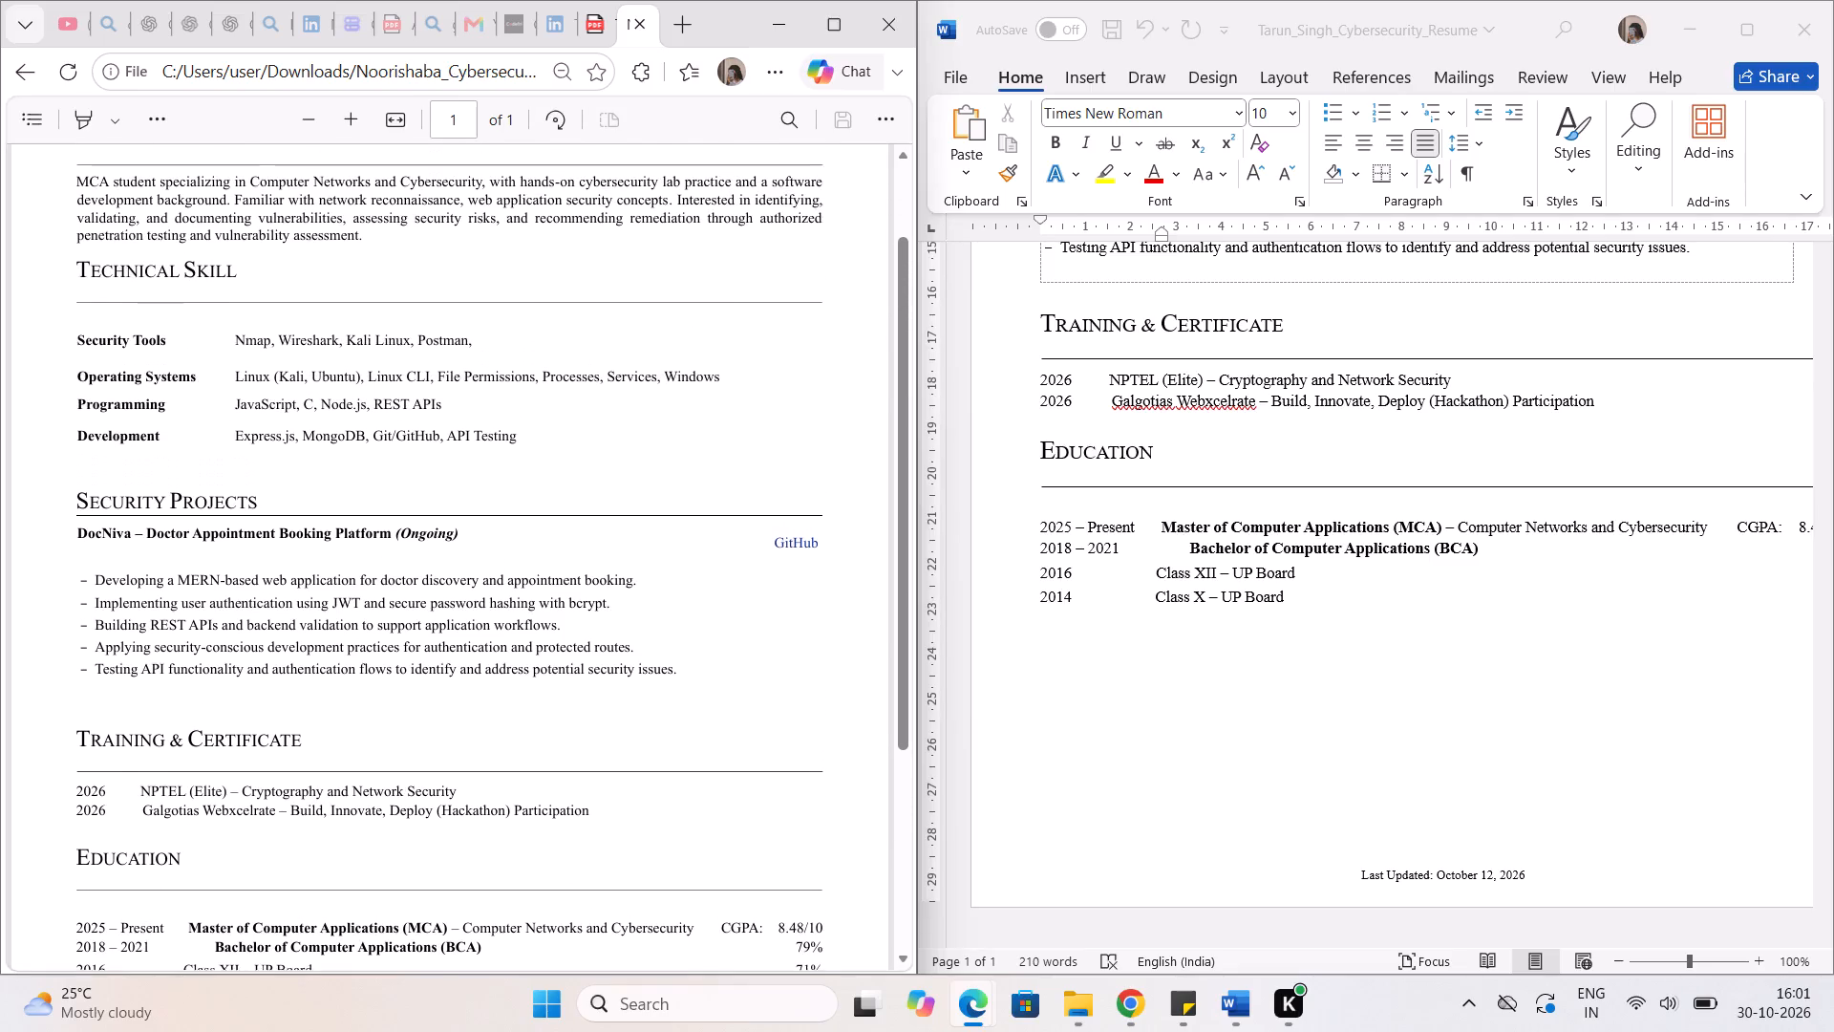
pyautogui.scroll(2, 444, 800)
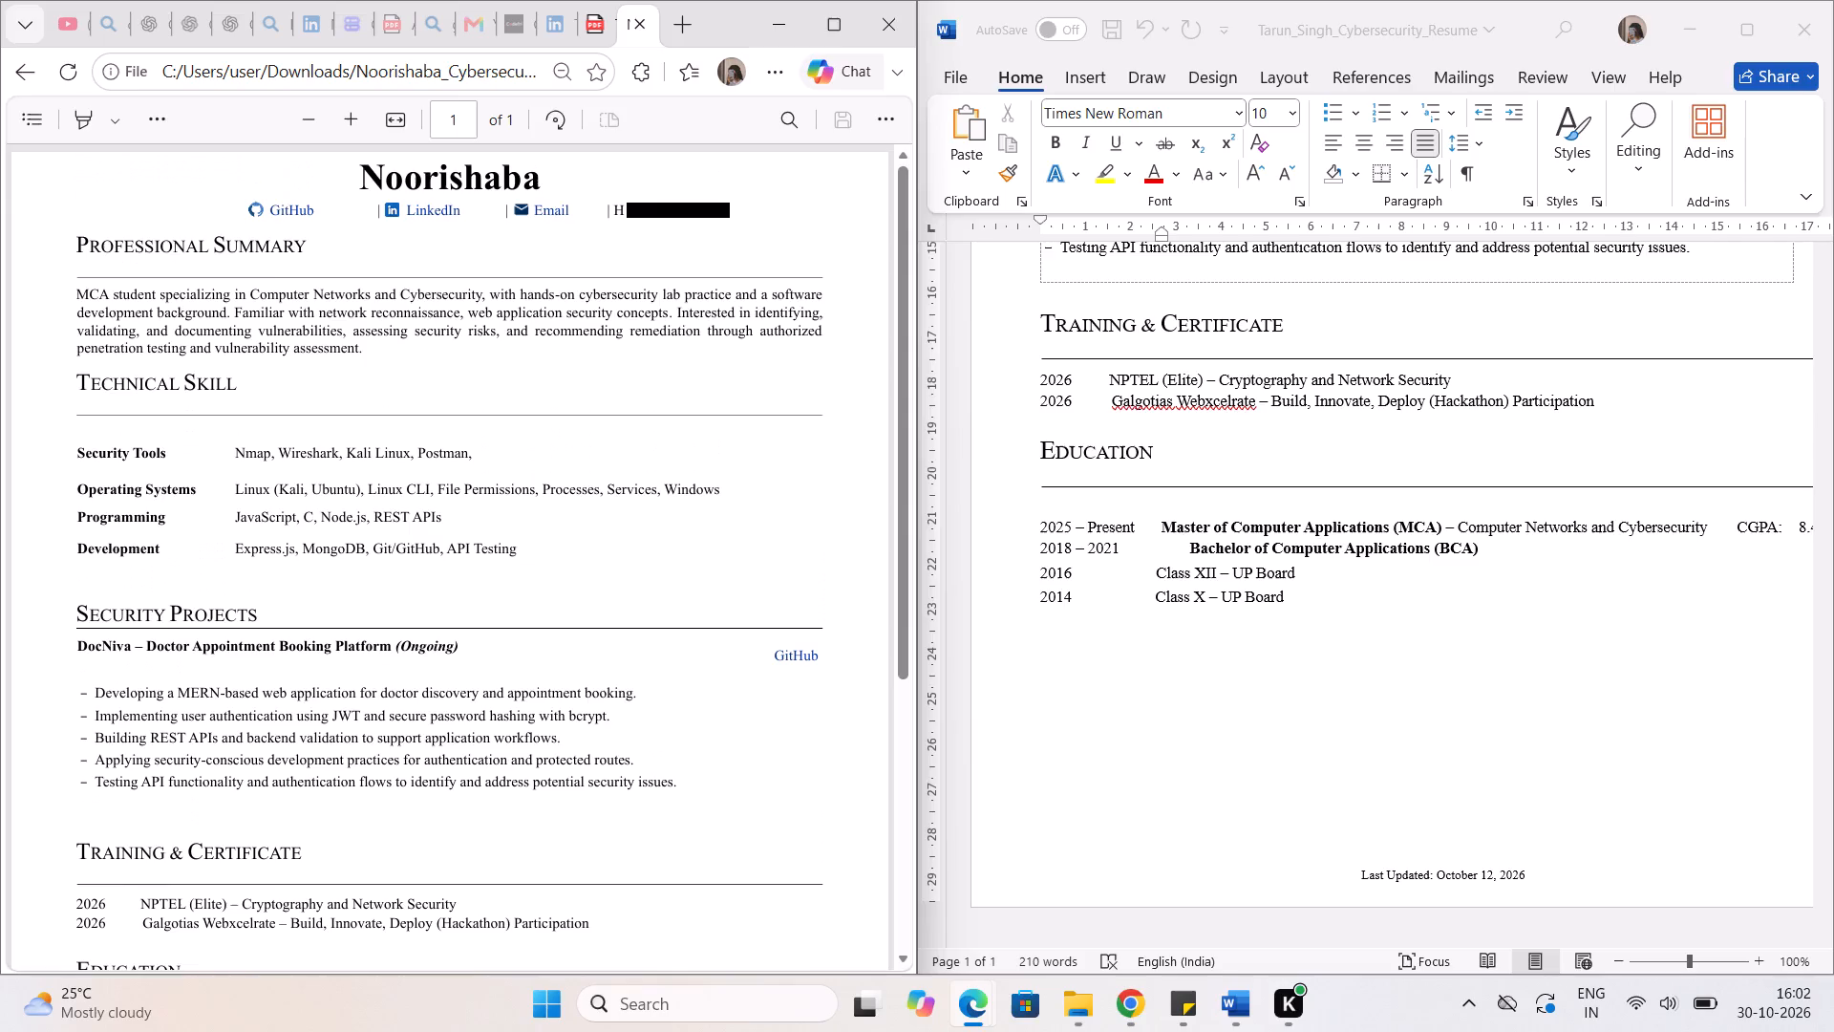
pyautogui.scroll(1, 444, 800)
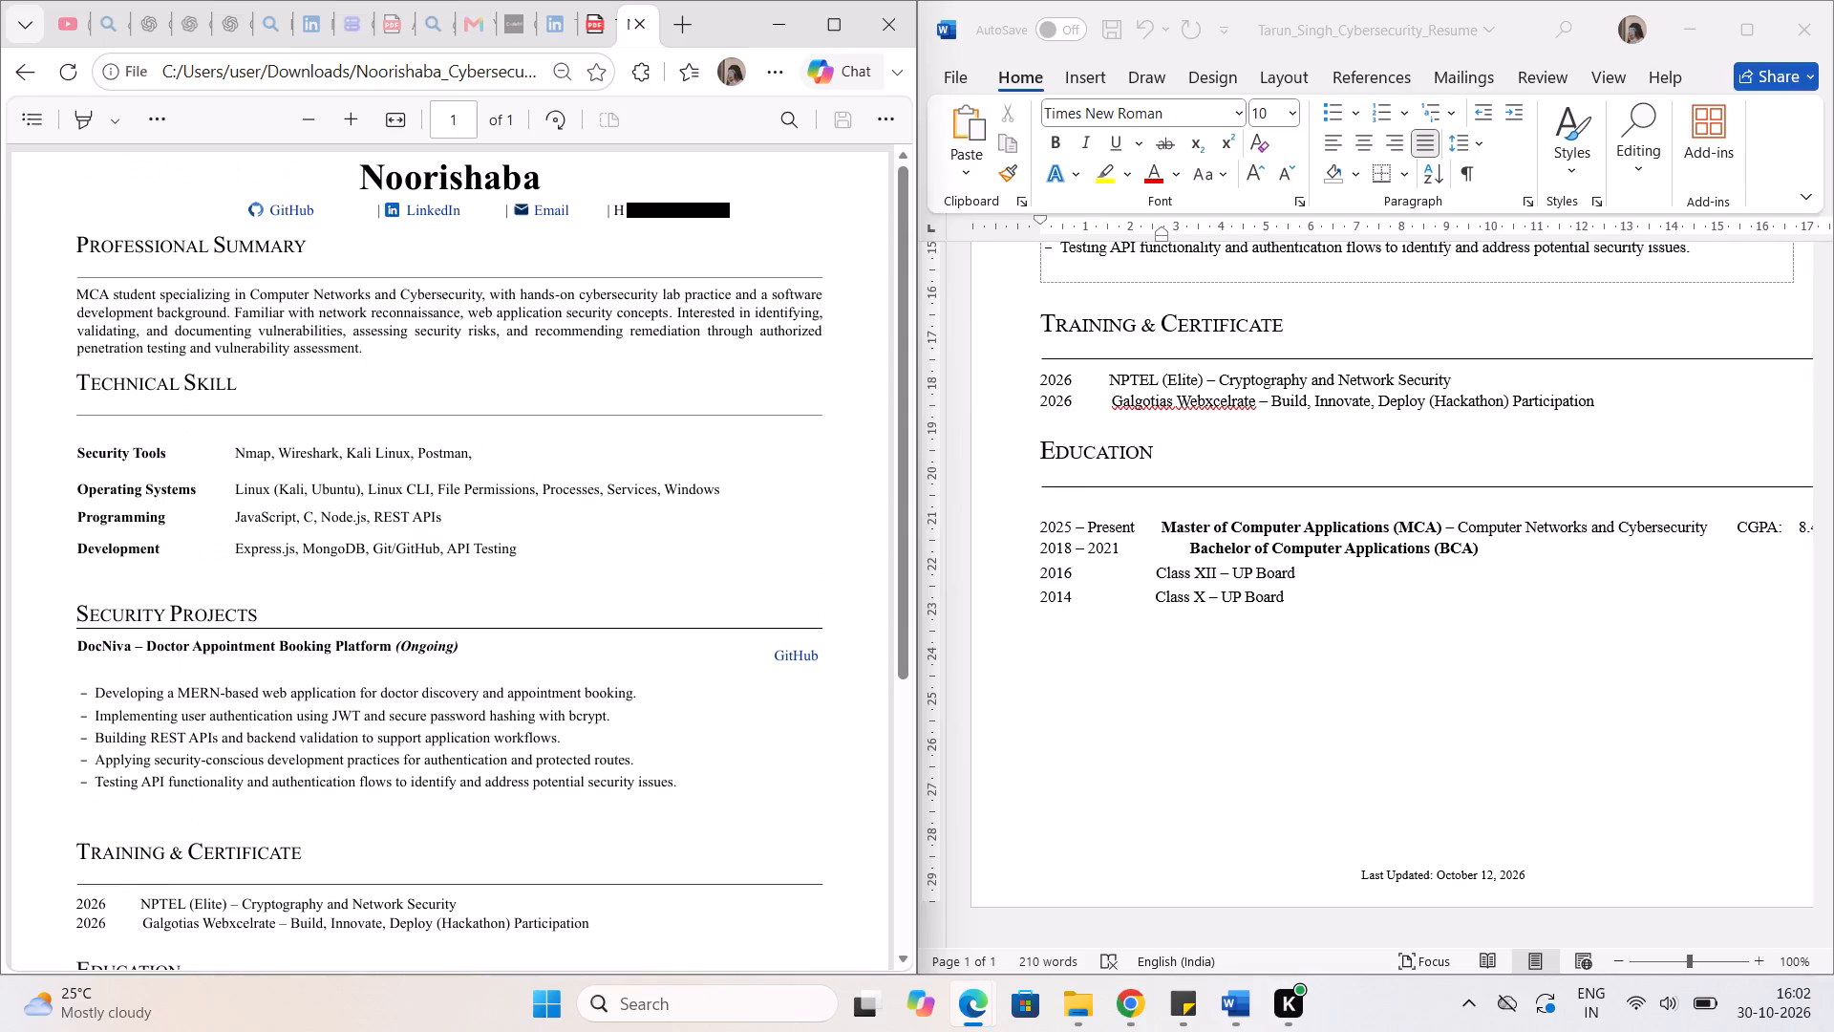
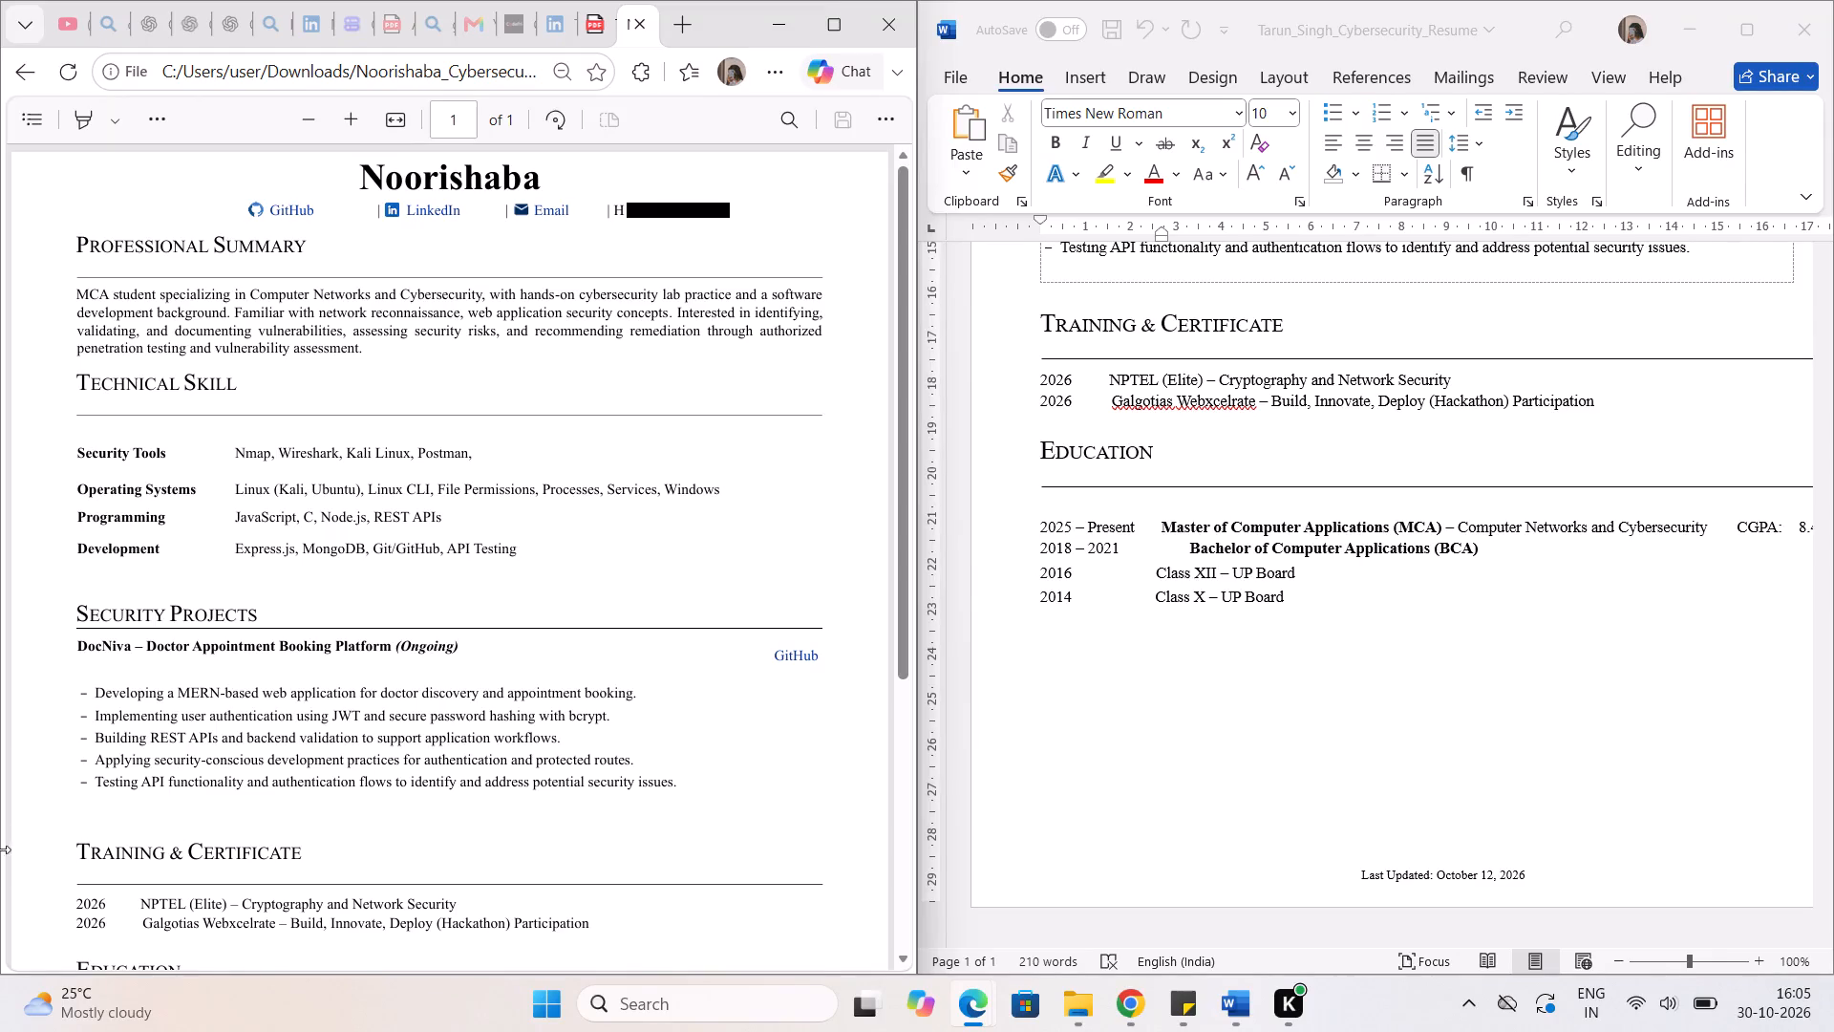
# Delete the date ranges 2025 – Present and 2018 – 2021 from the MCA and BCA entries in the resume's Education section in Word.
pyautogui.scroll(-3, 439, 723)
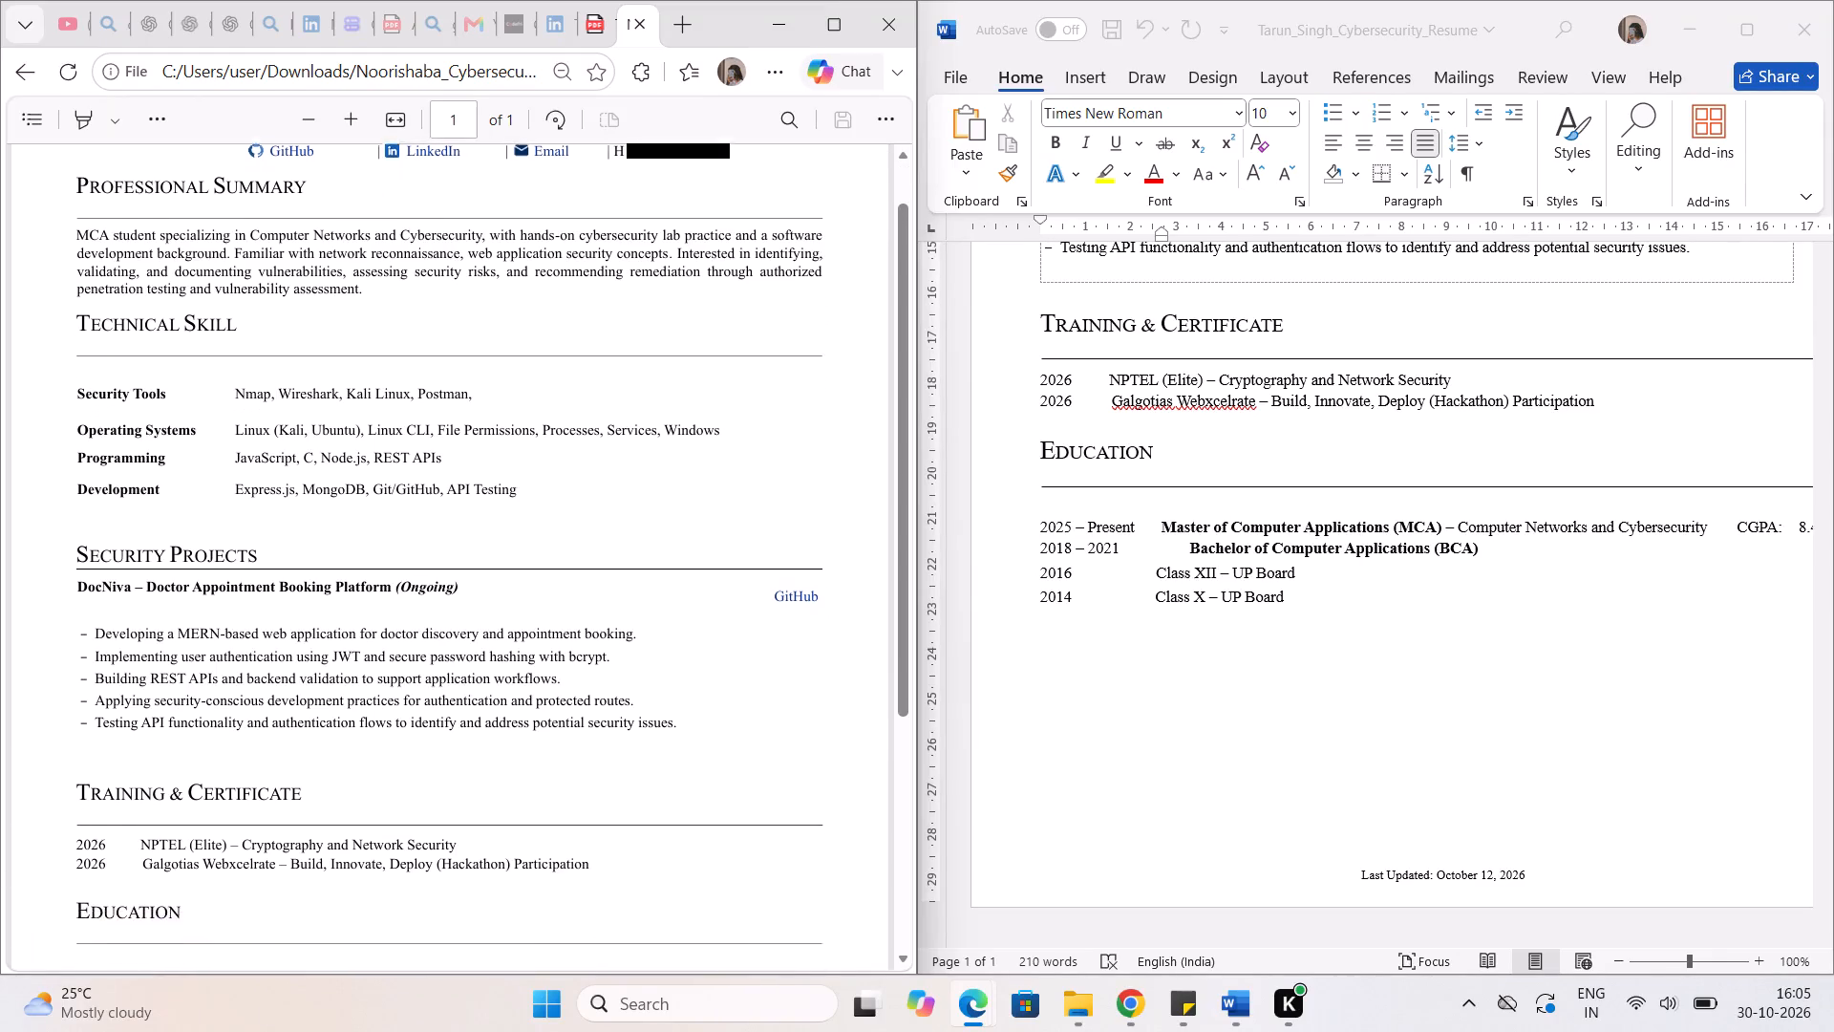
pyautogui.scroll(-2, 439, 723)
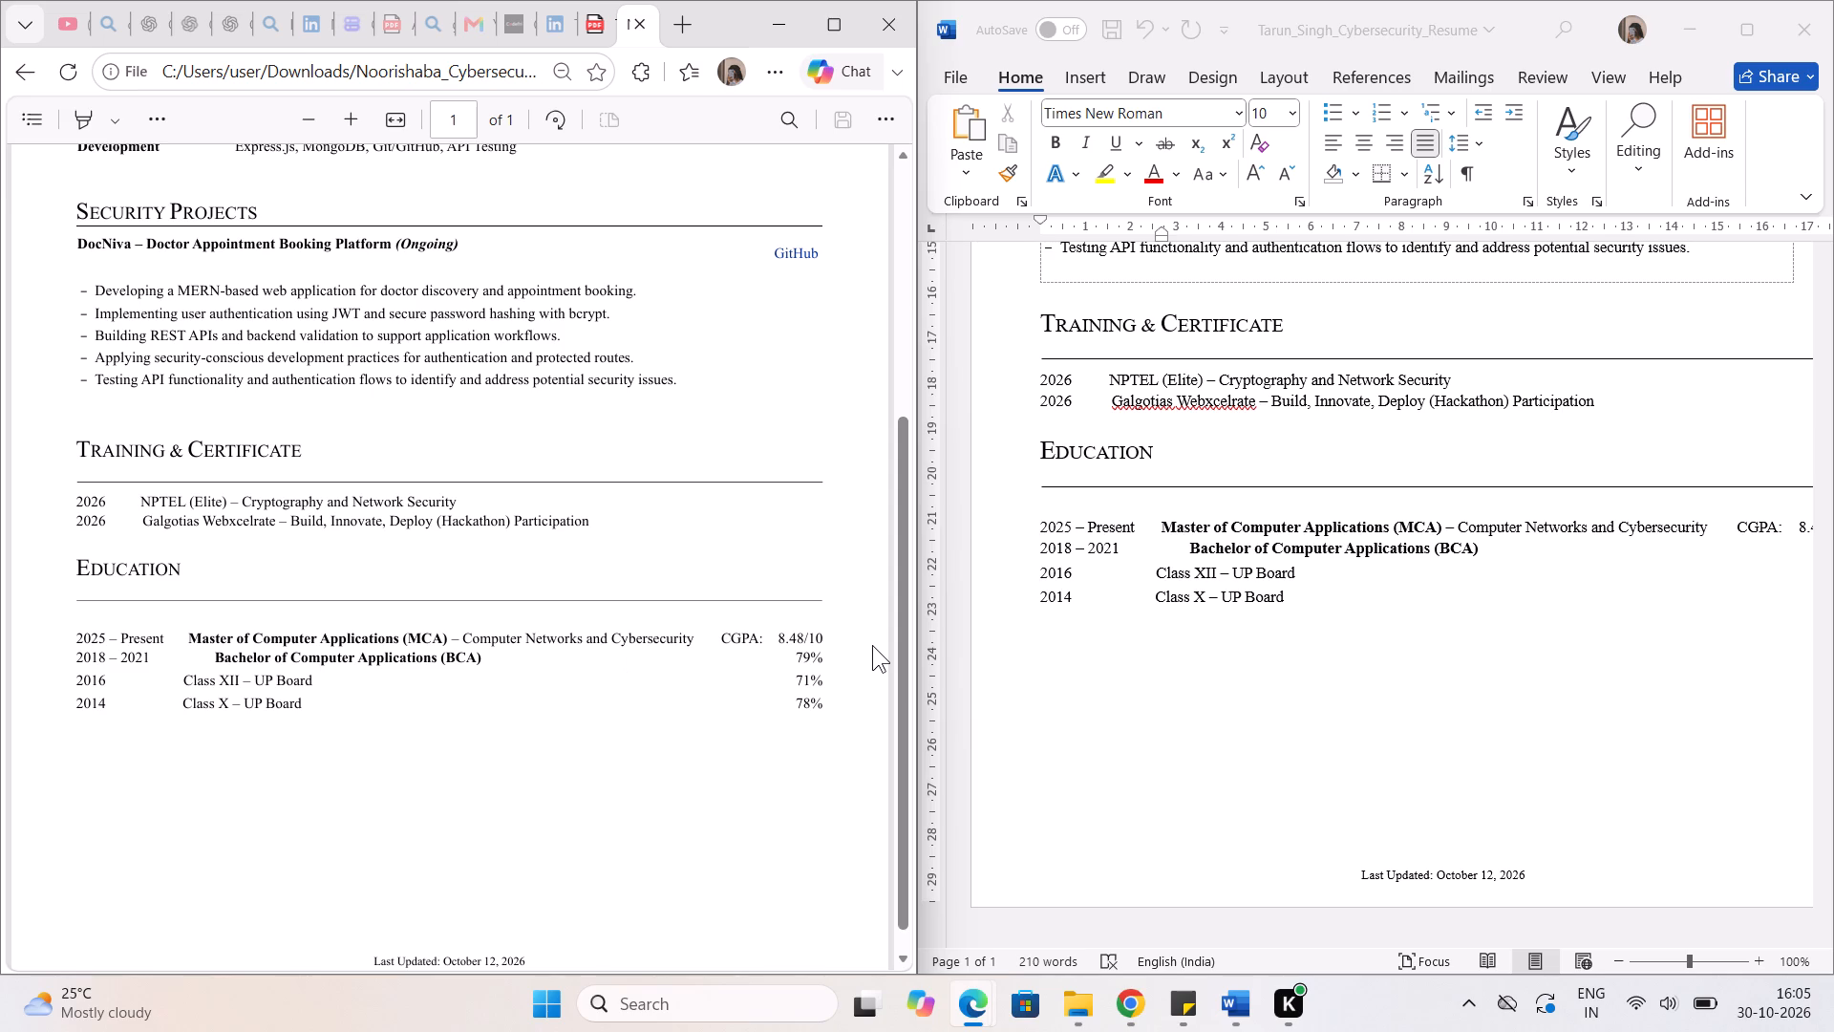
pyautogui.click(1141, 527)
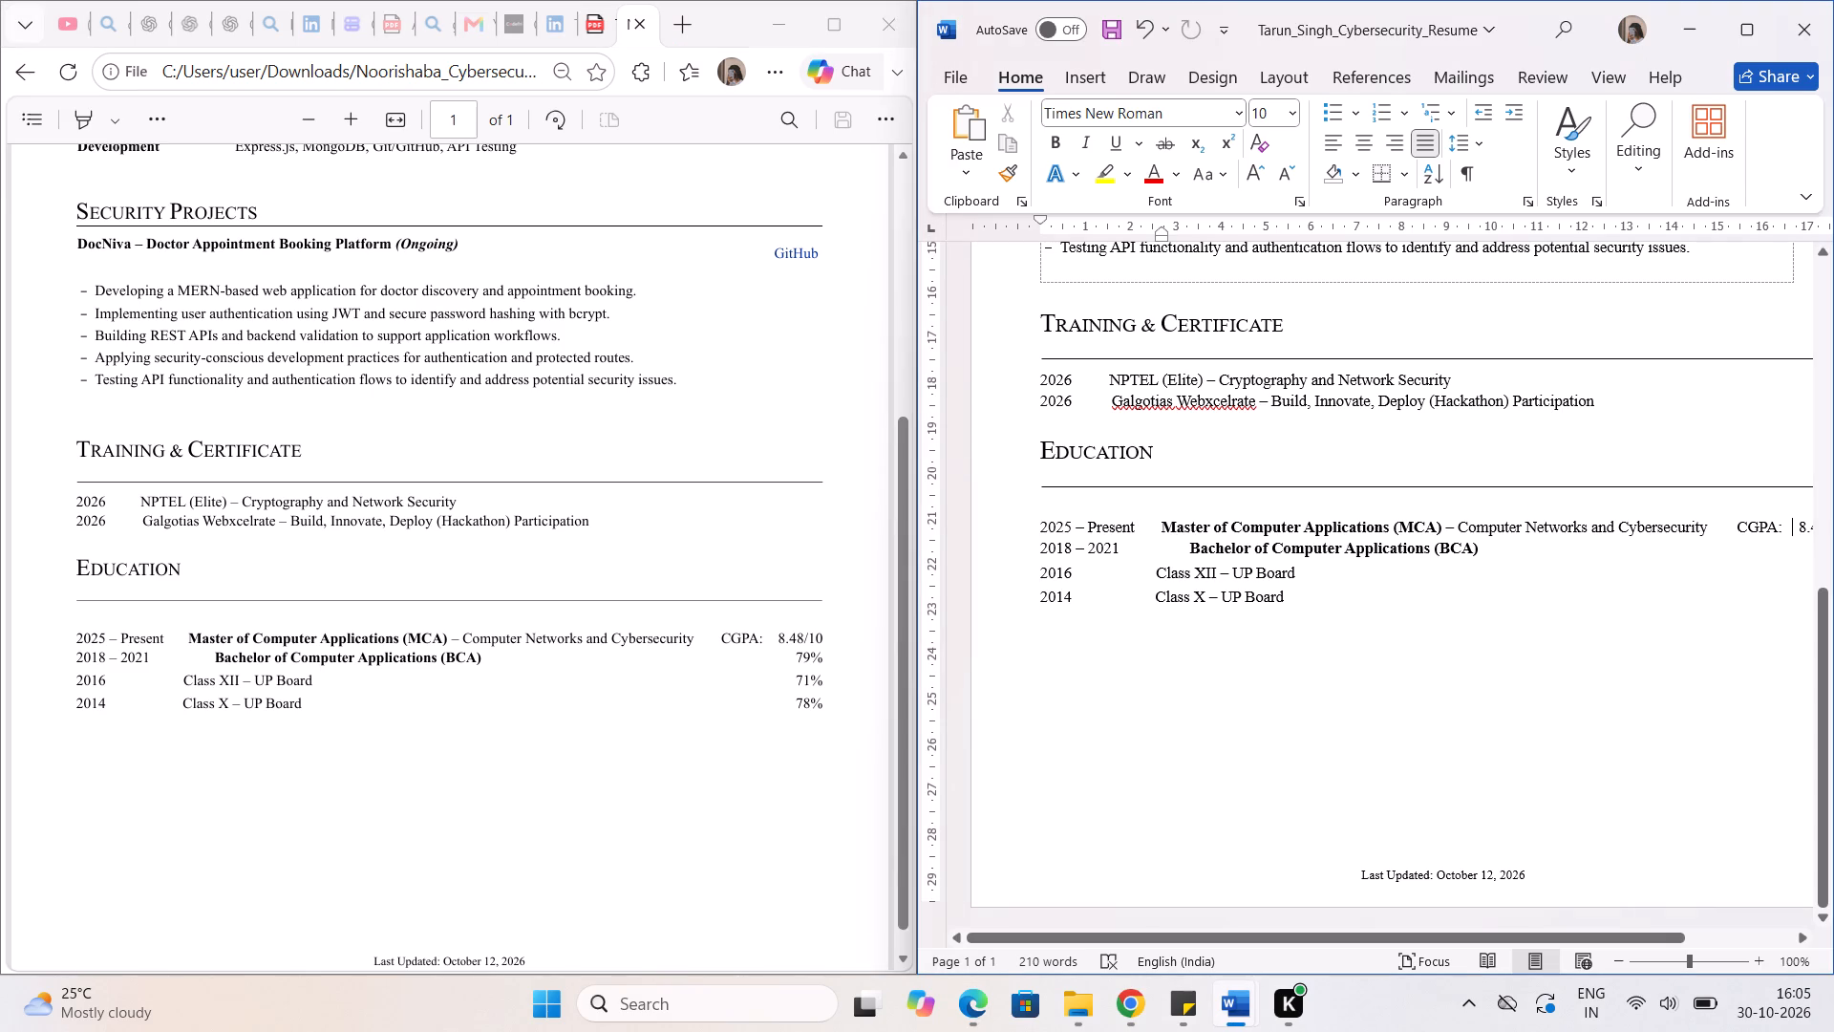
pyautogui.moveTo(1136, 527); pyautogui.dragTo(1053, 527)
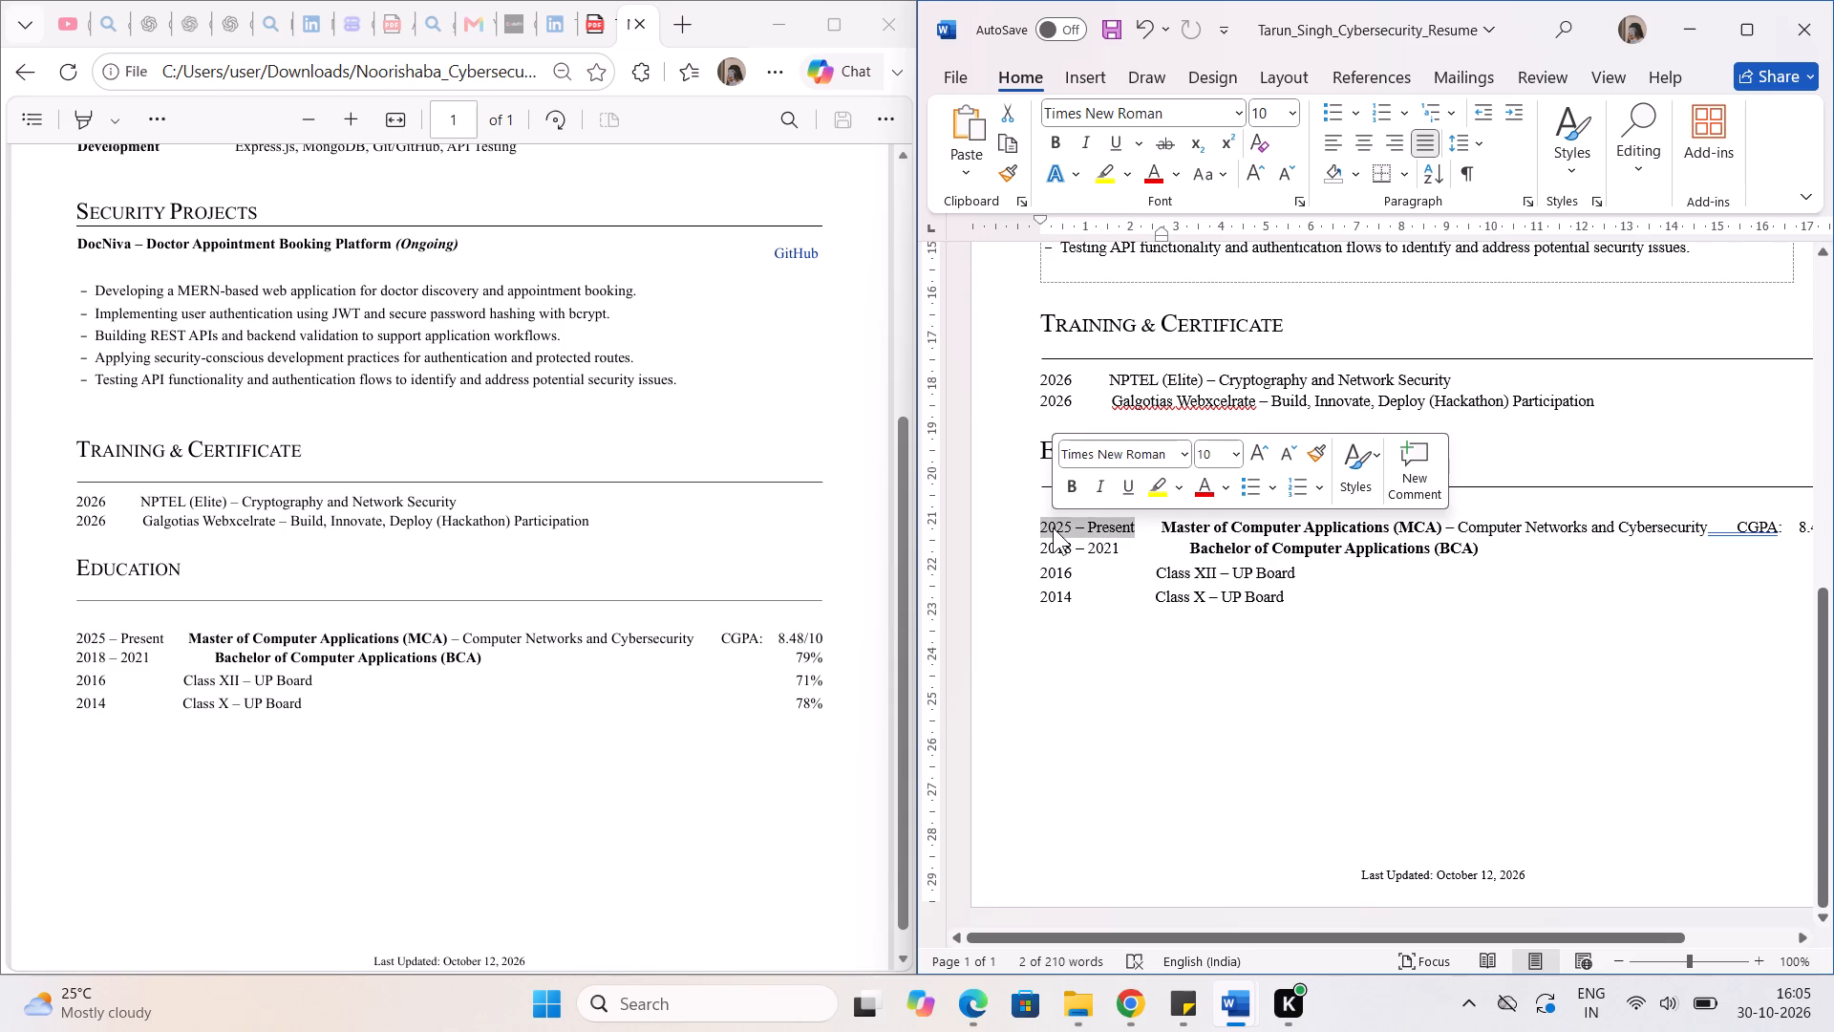
pyautogui.press('BackSpace')
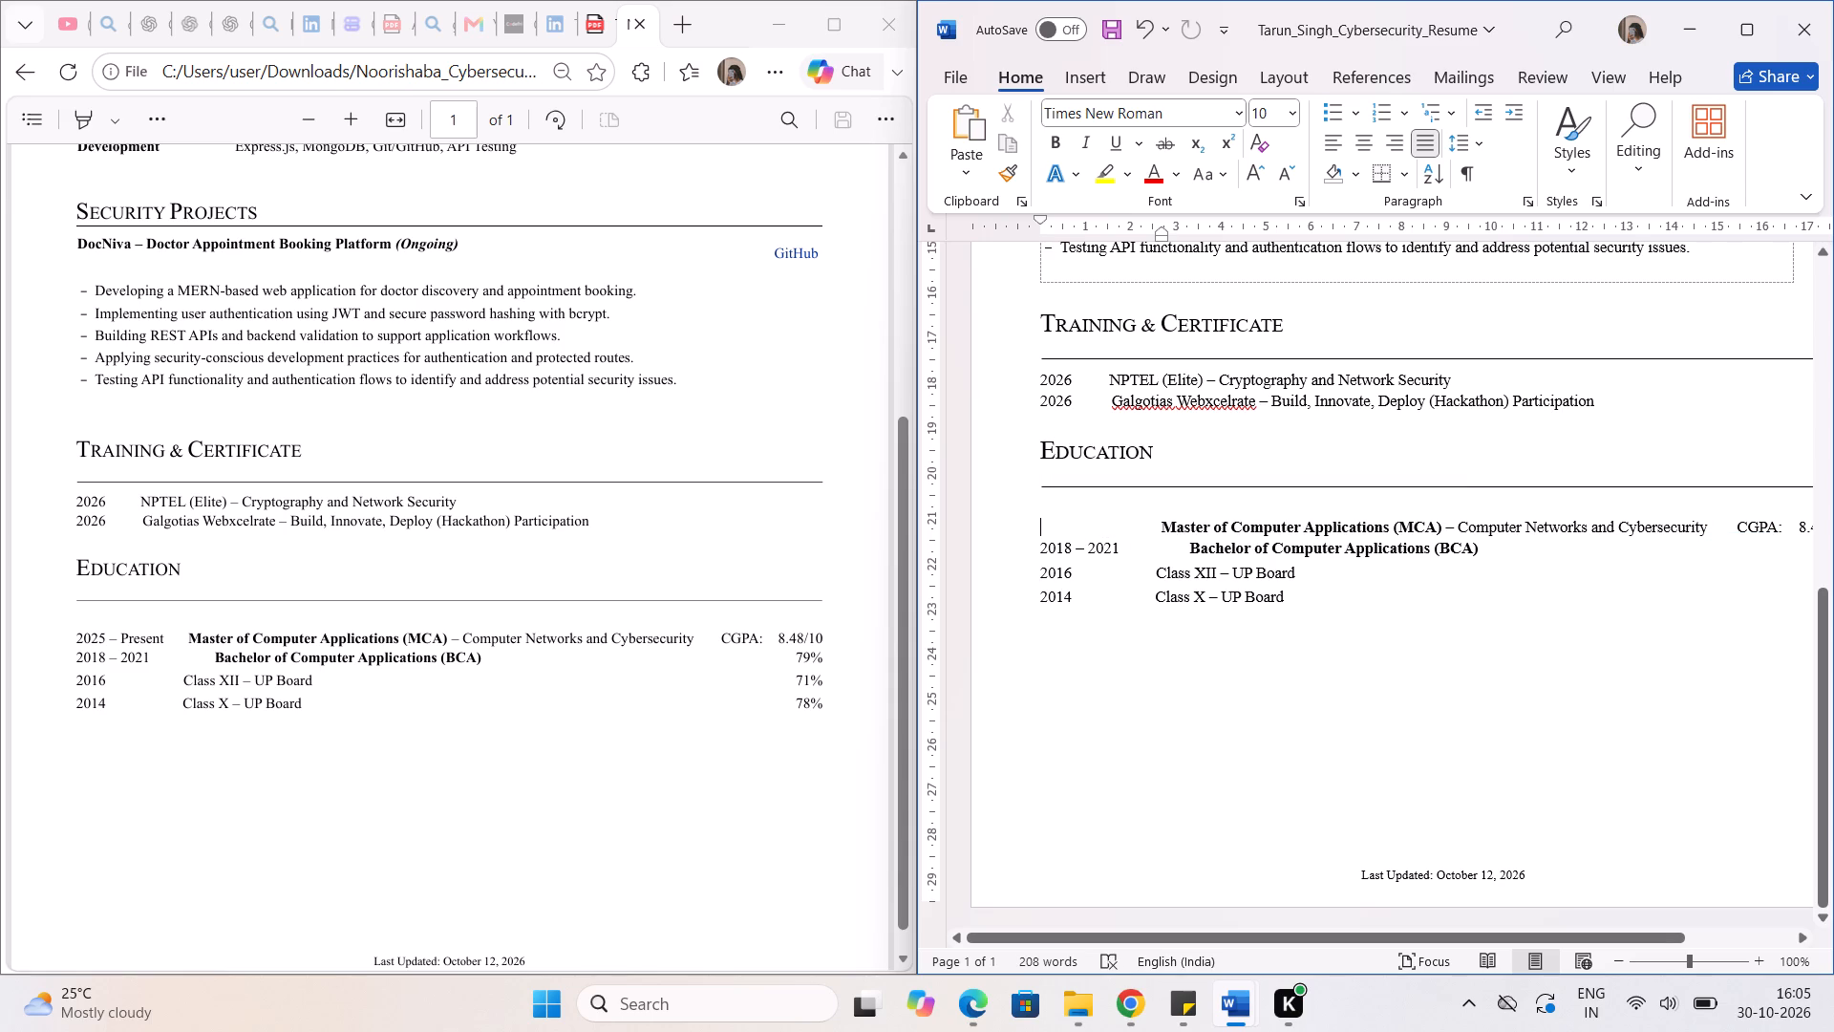
pyautogui.moveTo(1118, 548); pyautogui.dragTo(1043, 548)
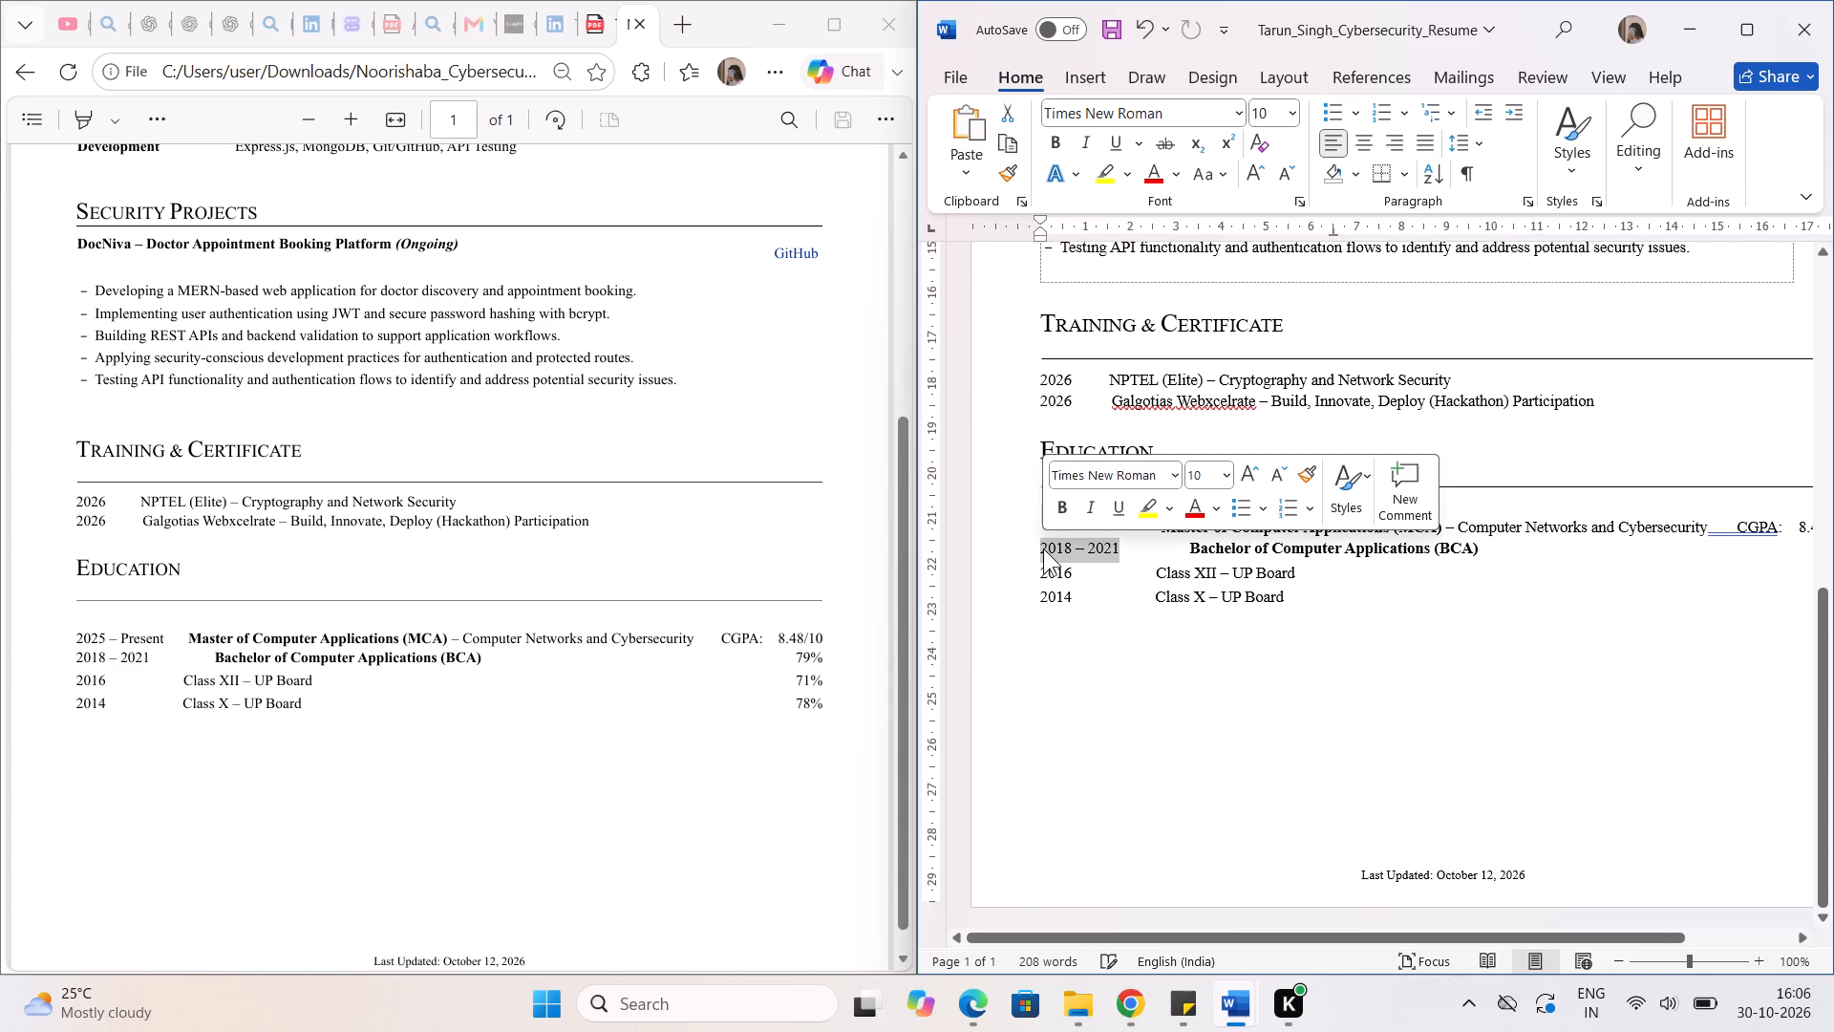
pyautogui.press('BackSpace')
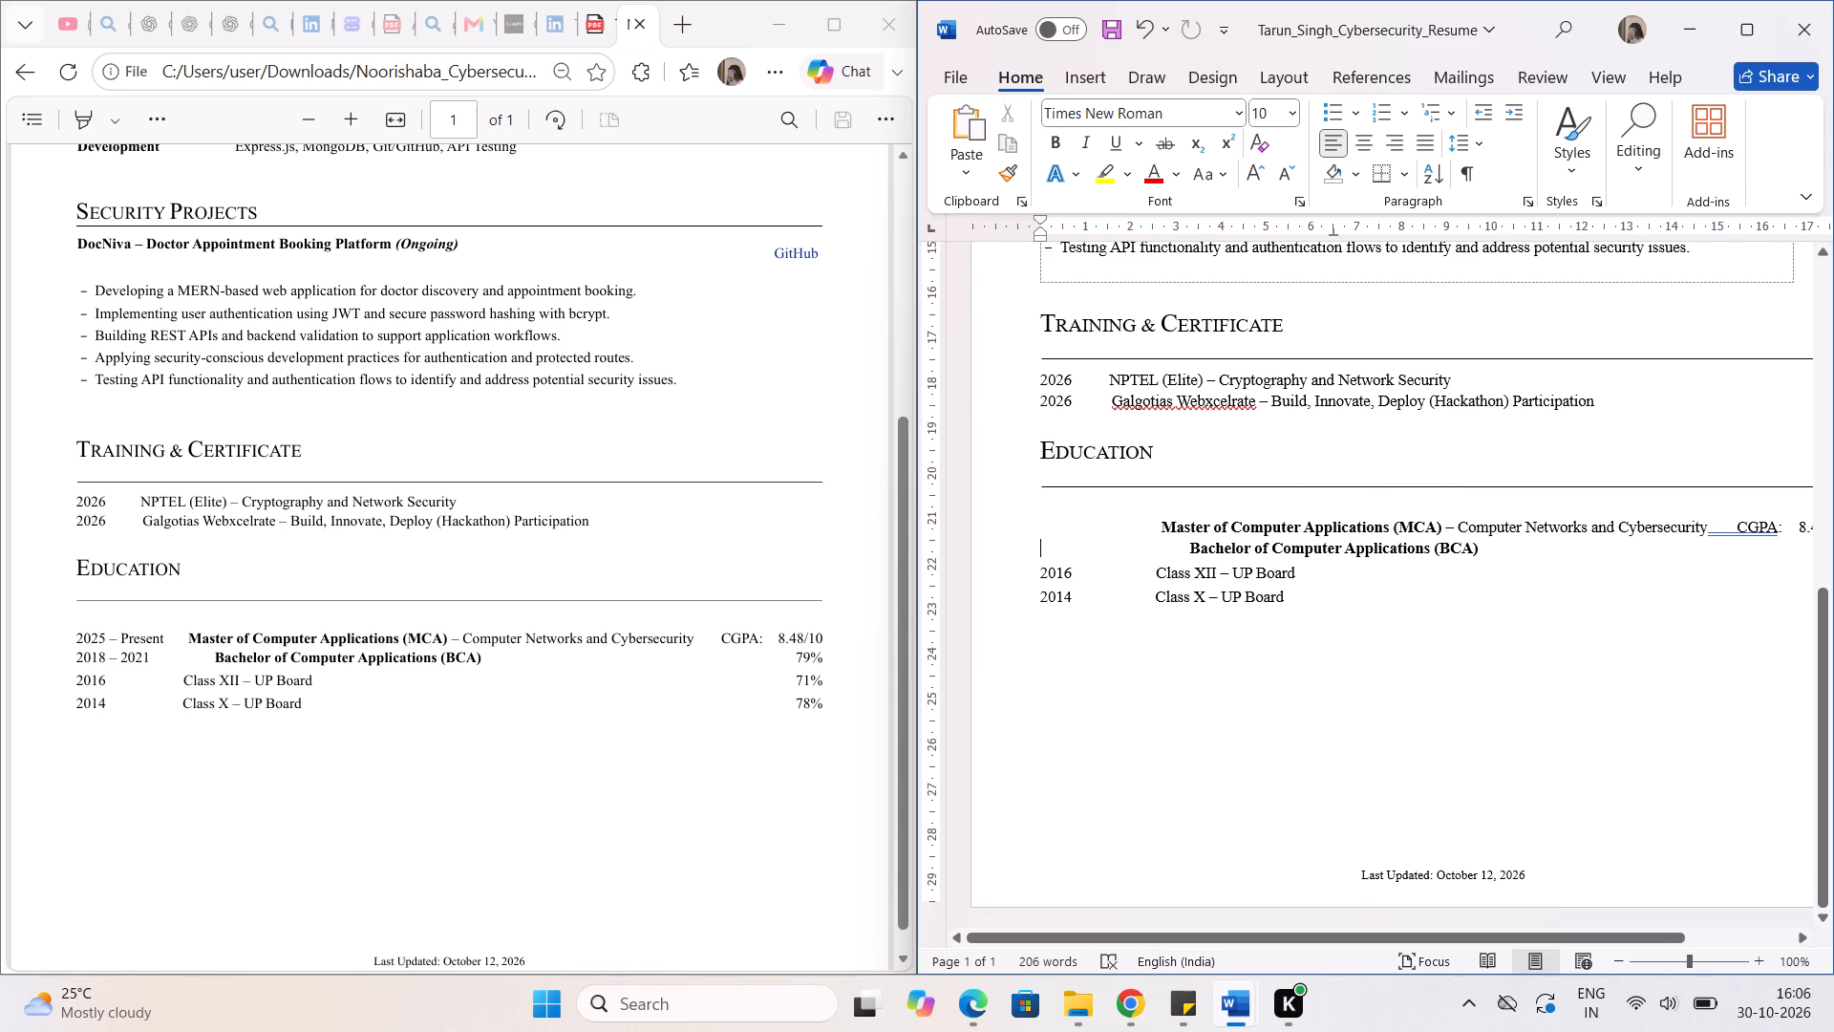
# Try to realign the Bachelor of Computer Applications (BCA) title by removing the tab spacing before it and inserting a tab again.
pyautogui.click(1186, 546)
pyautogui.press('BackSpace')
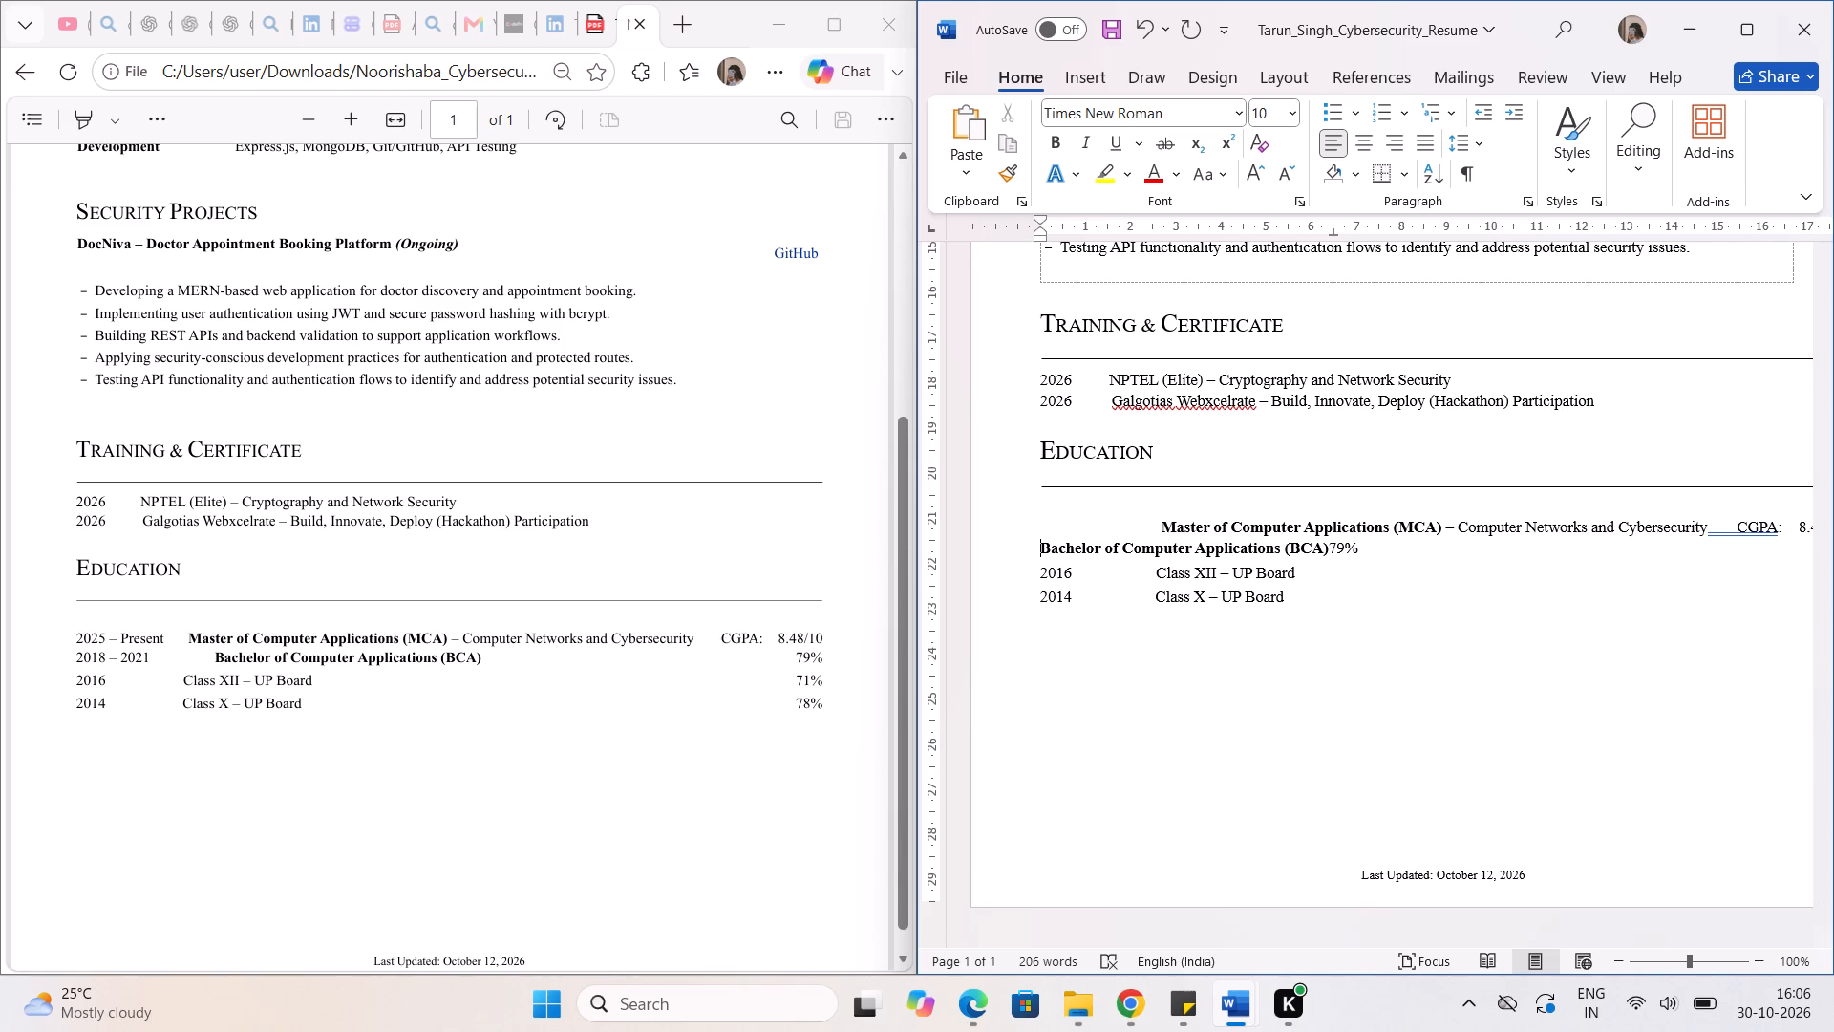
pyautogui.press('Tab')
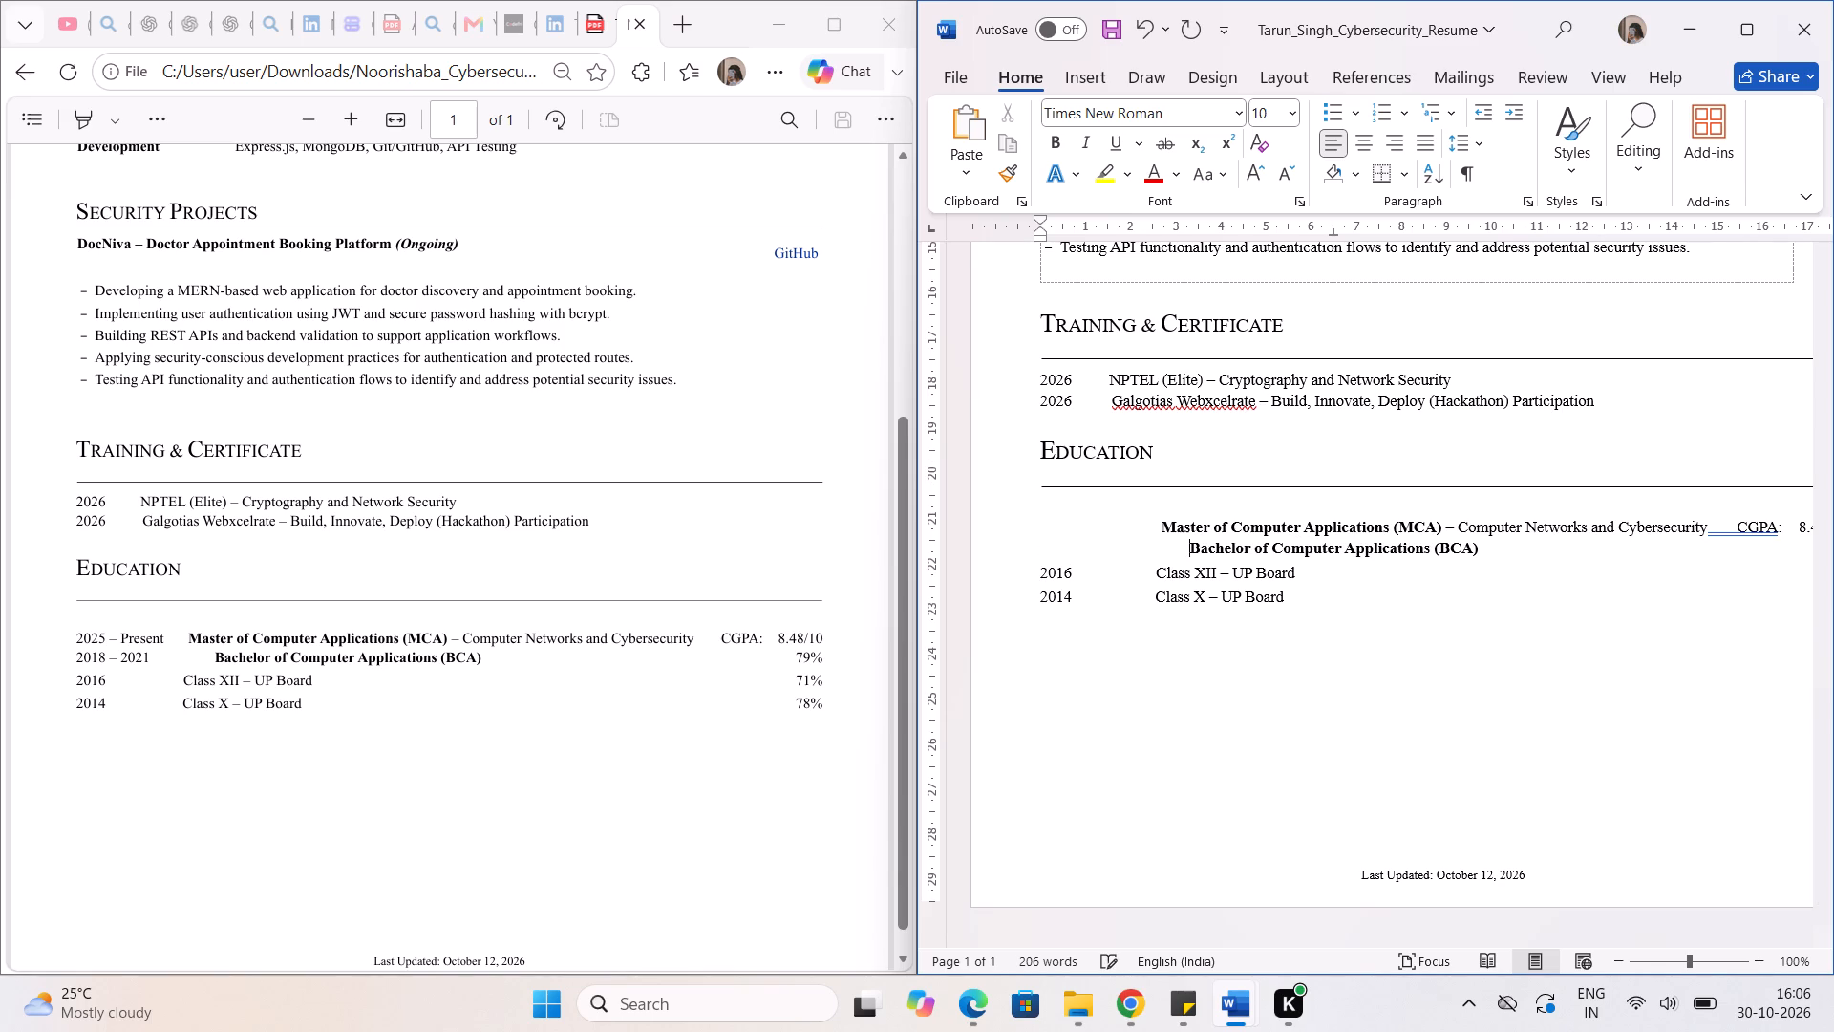
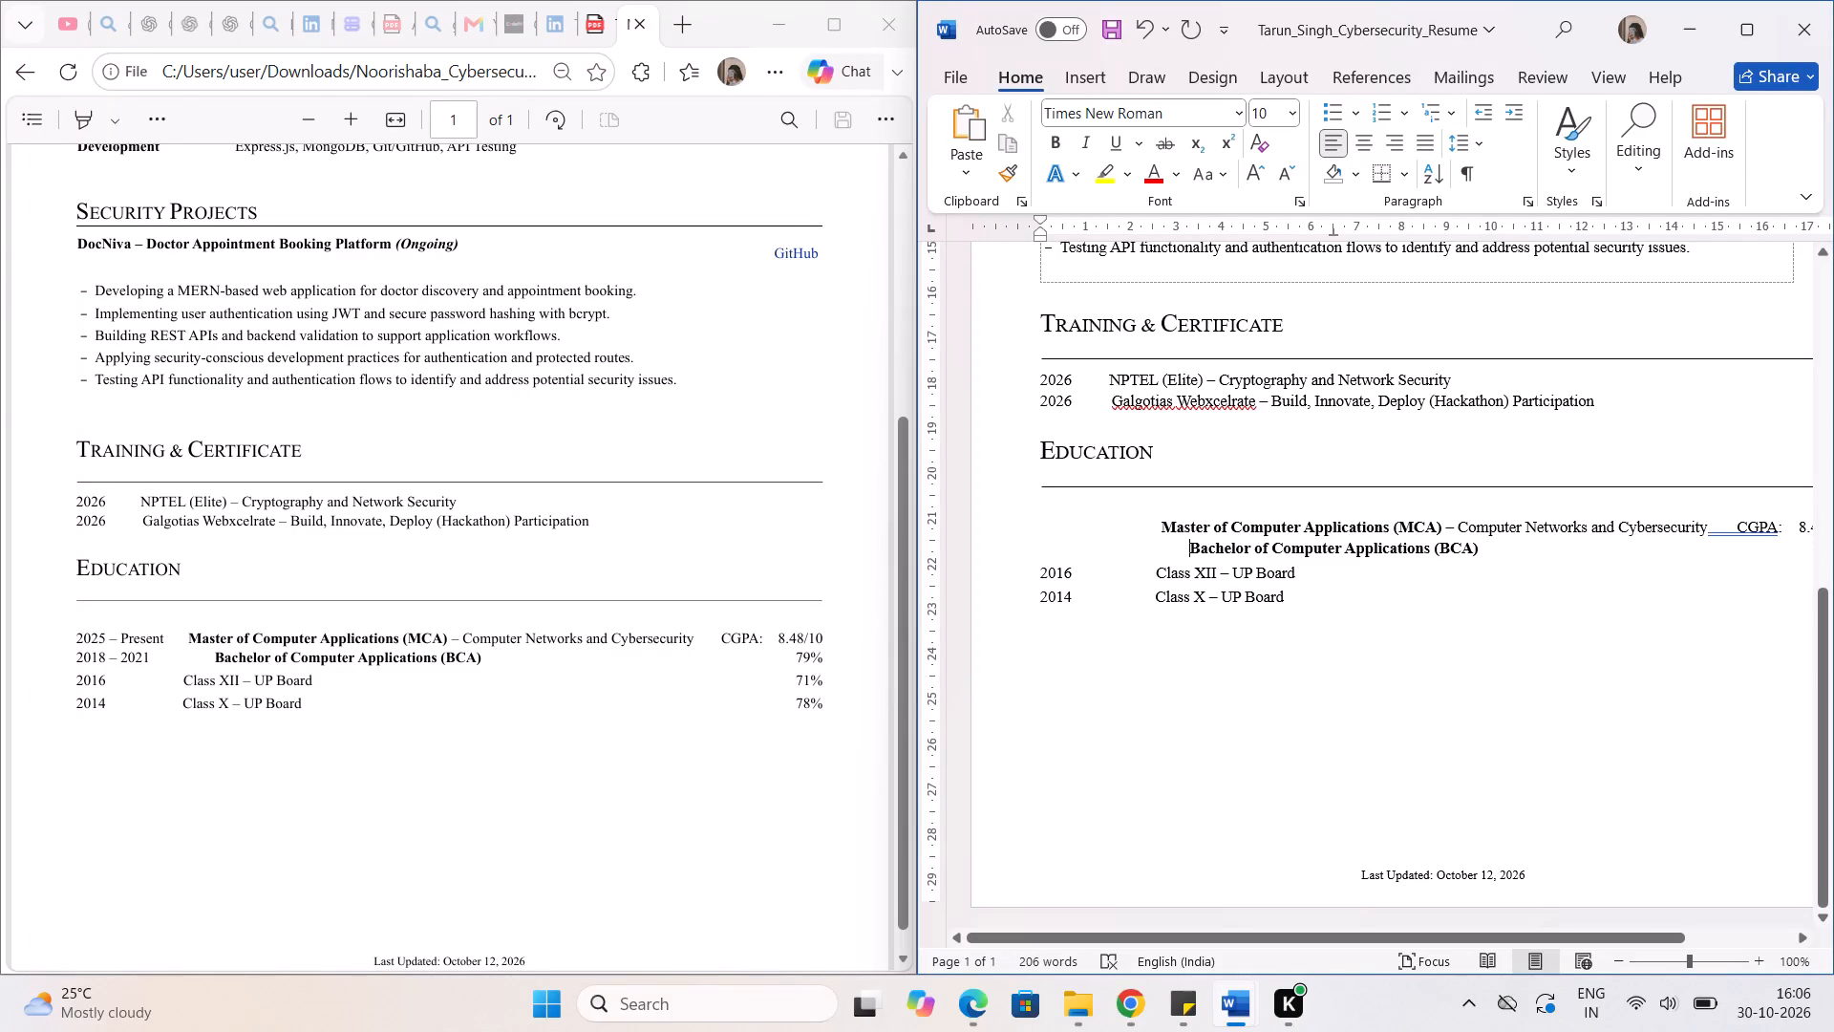
# Delete the years 2014 and 2016 from the Class X and Class XII entries in the Education section.
pyautogui.moveTo(1068, 598); pyautogui.dragTo(1032, 602)
pyautogui.press('BackSpace')
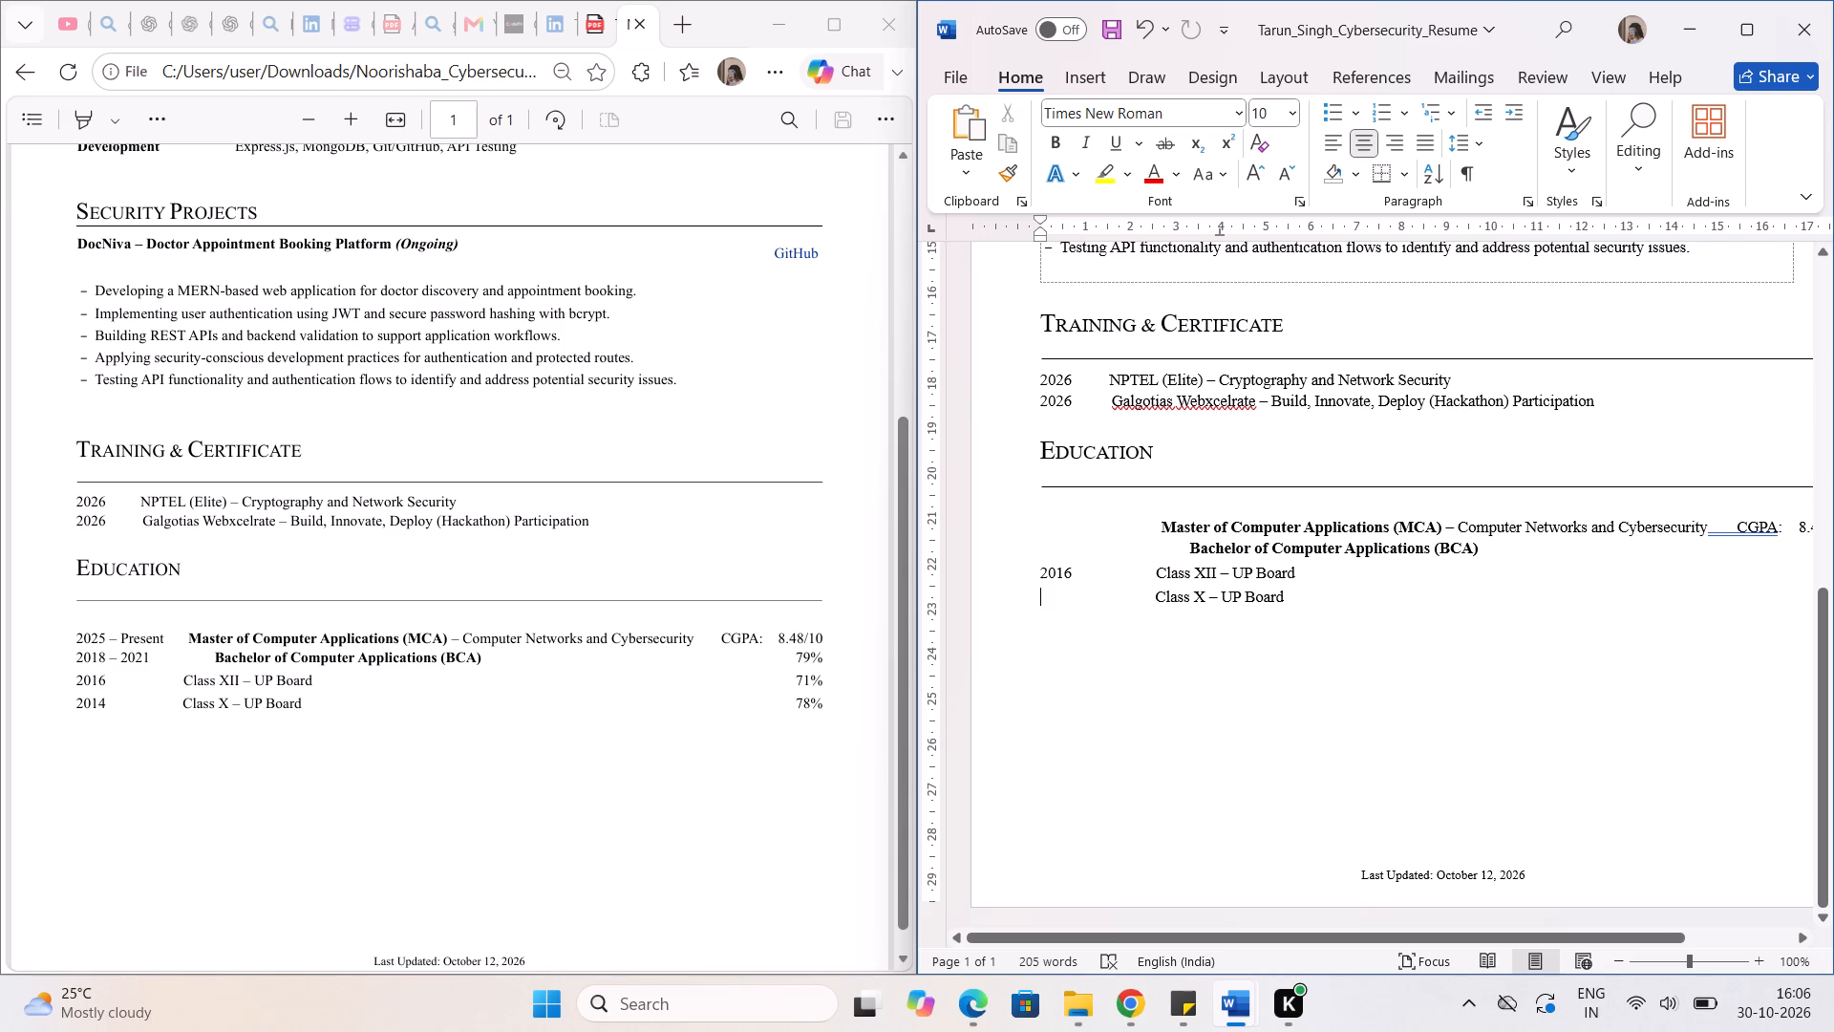
pyautogui.moveTo(1072, 568); pyautogui.dragTo(1040, 568)
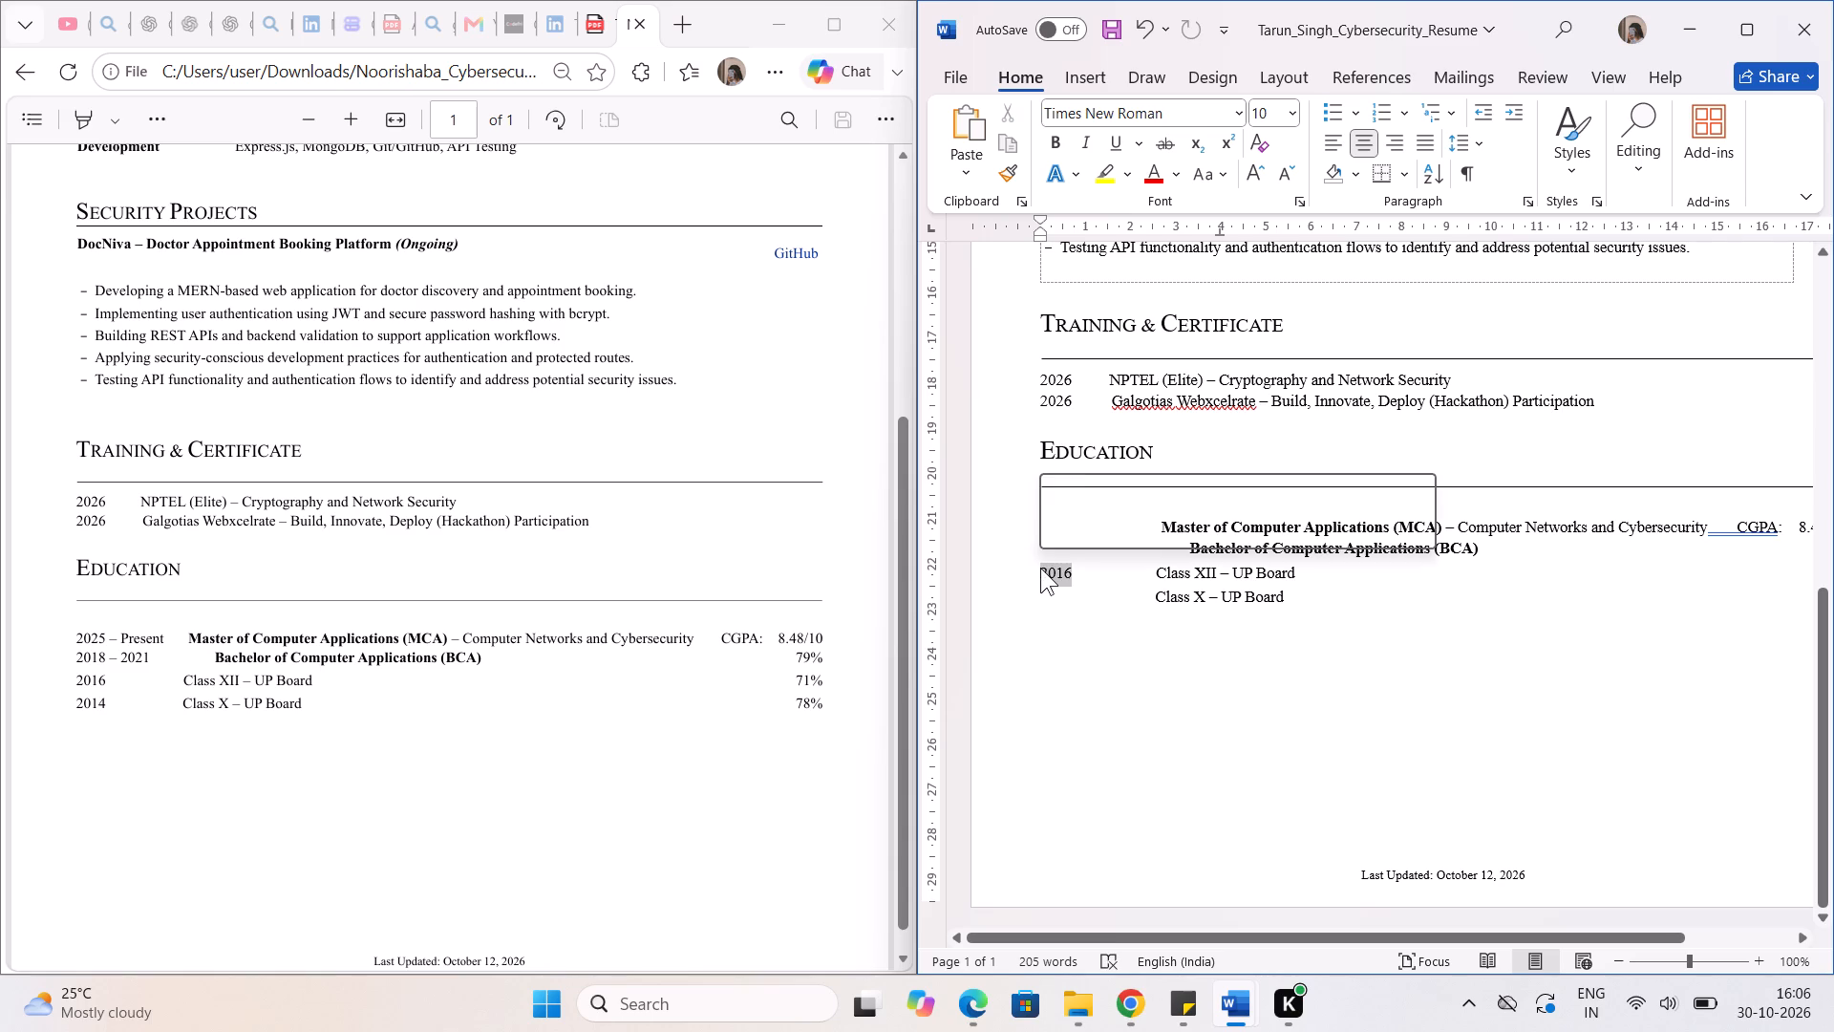
pyautogui.press('BackSpace')
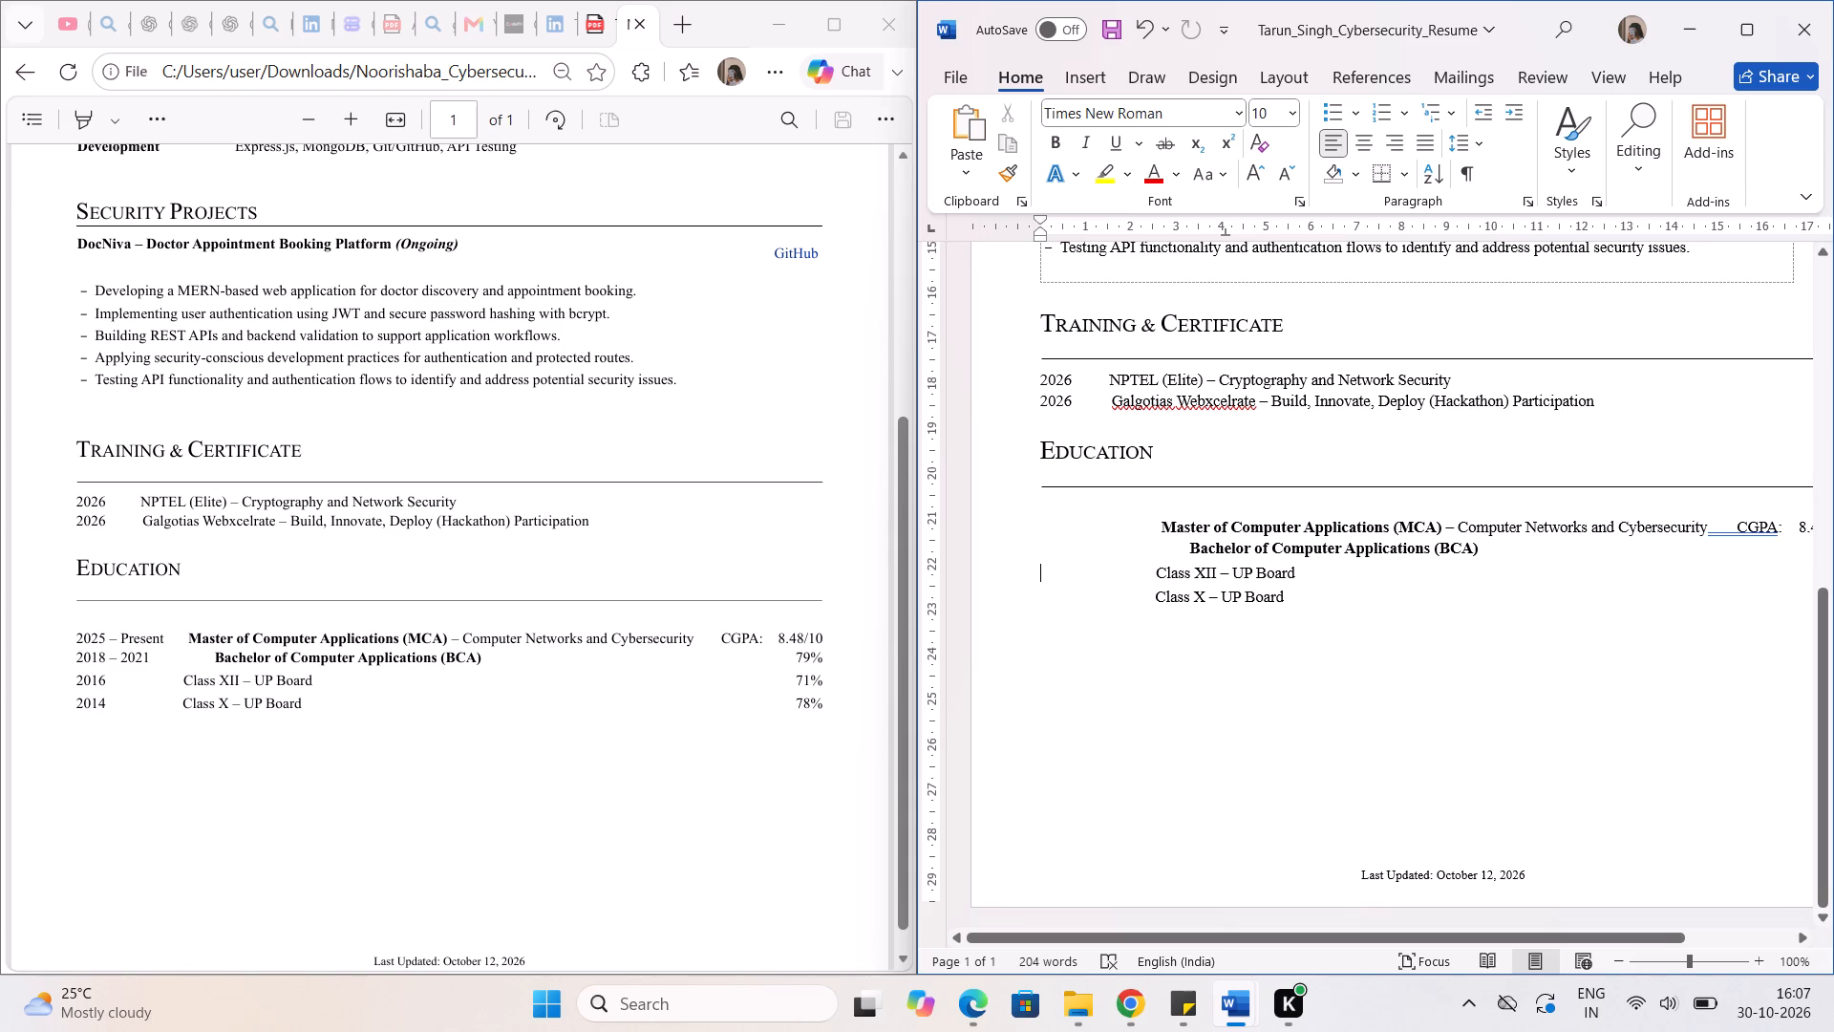
# Replace the tab before the Bachelor of Computer Applications (BCA) title with spaces so it lines up under the MCA title.
pyautogui.click(1190, 541)
pyautogui.scroll(1, 1190, 541)
pyautogui.hscroll(-2, 1190, 541)
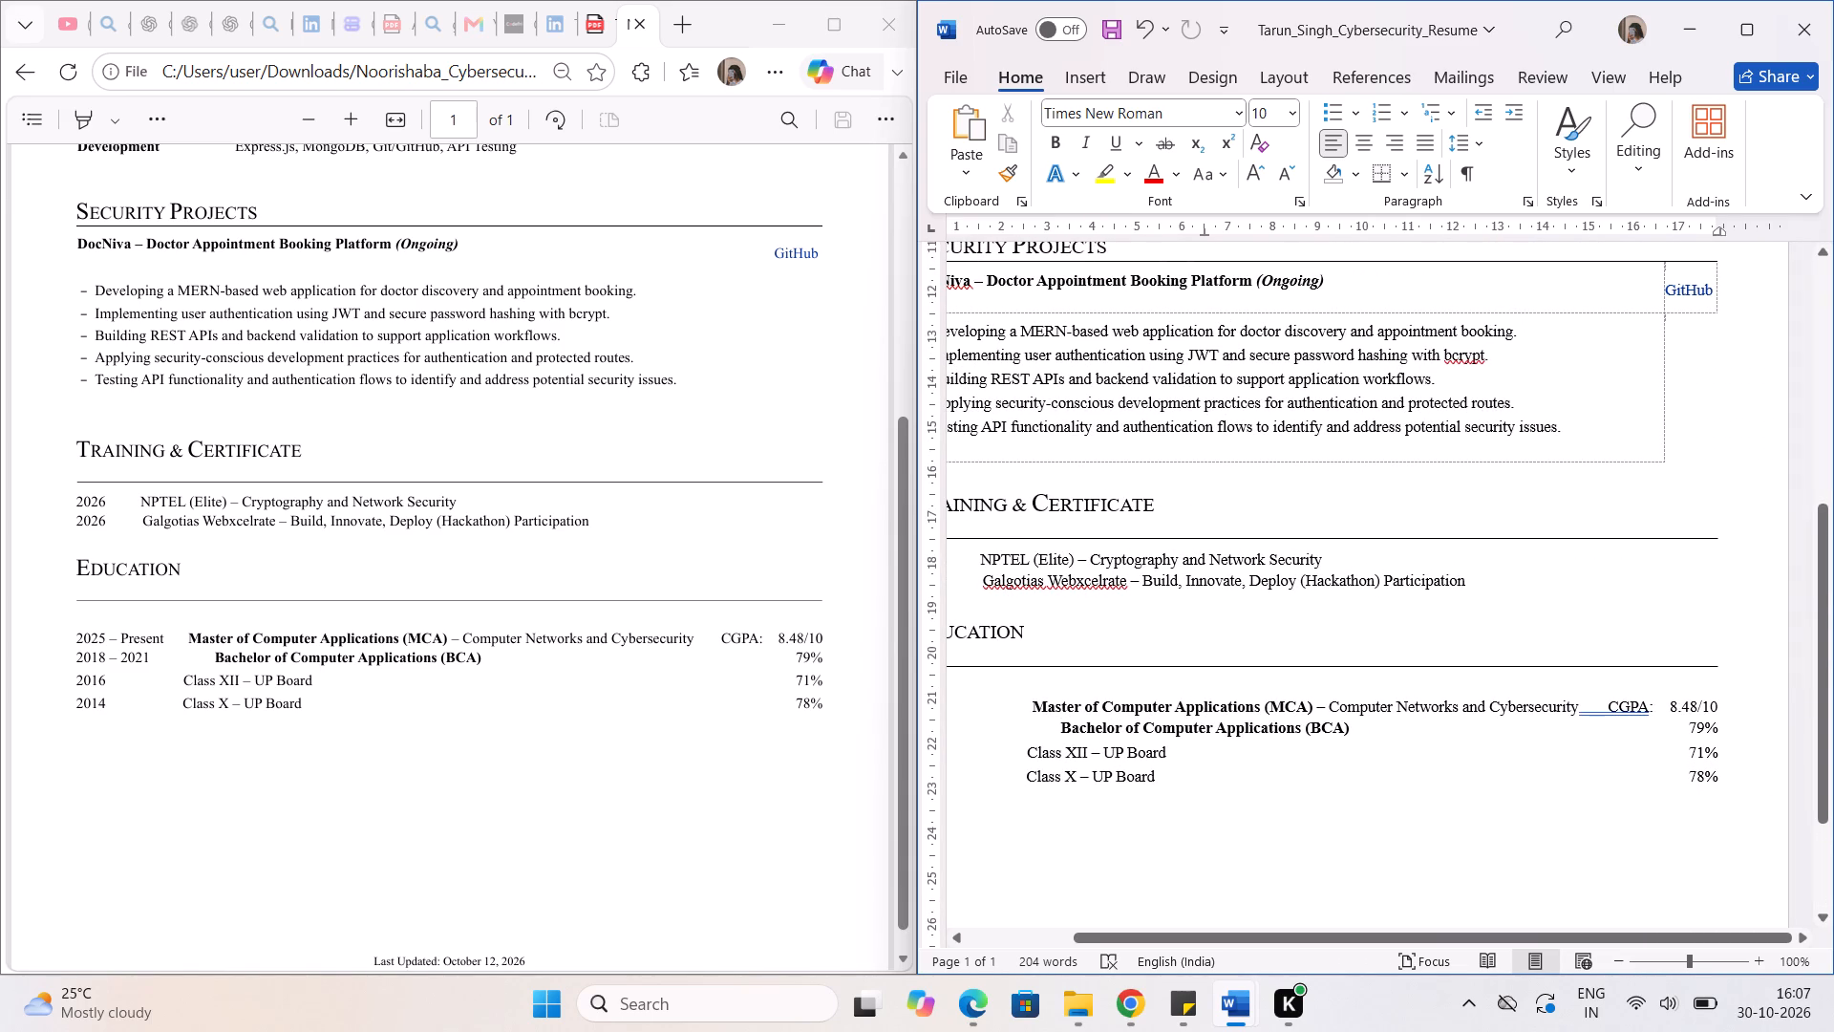
pyautogui.hscroll(1, 1131, 703)
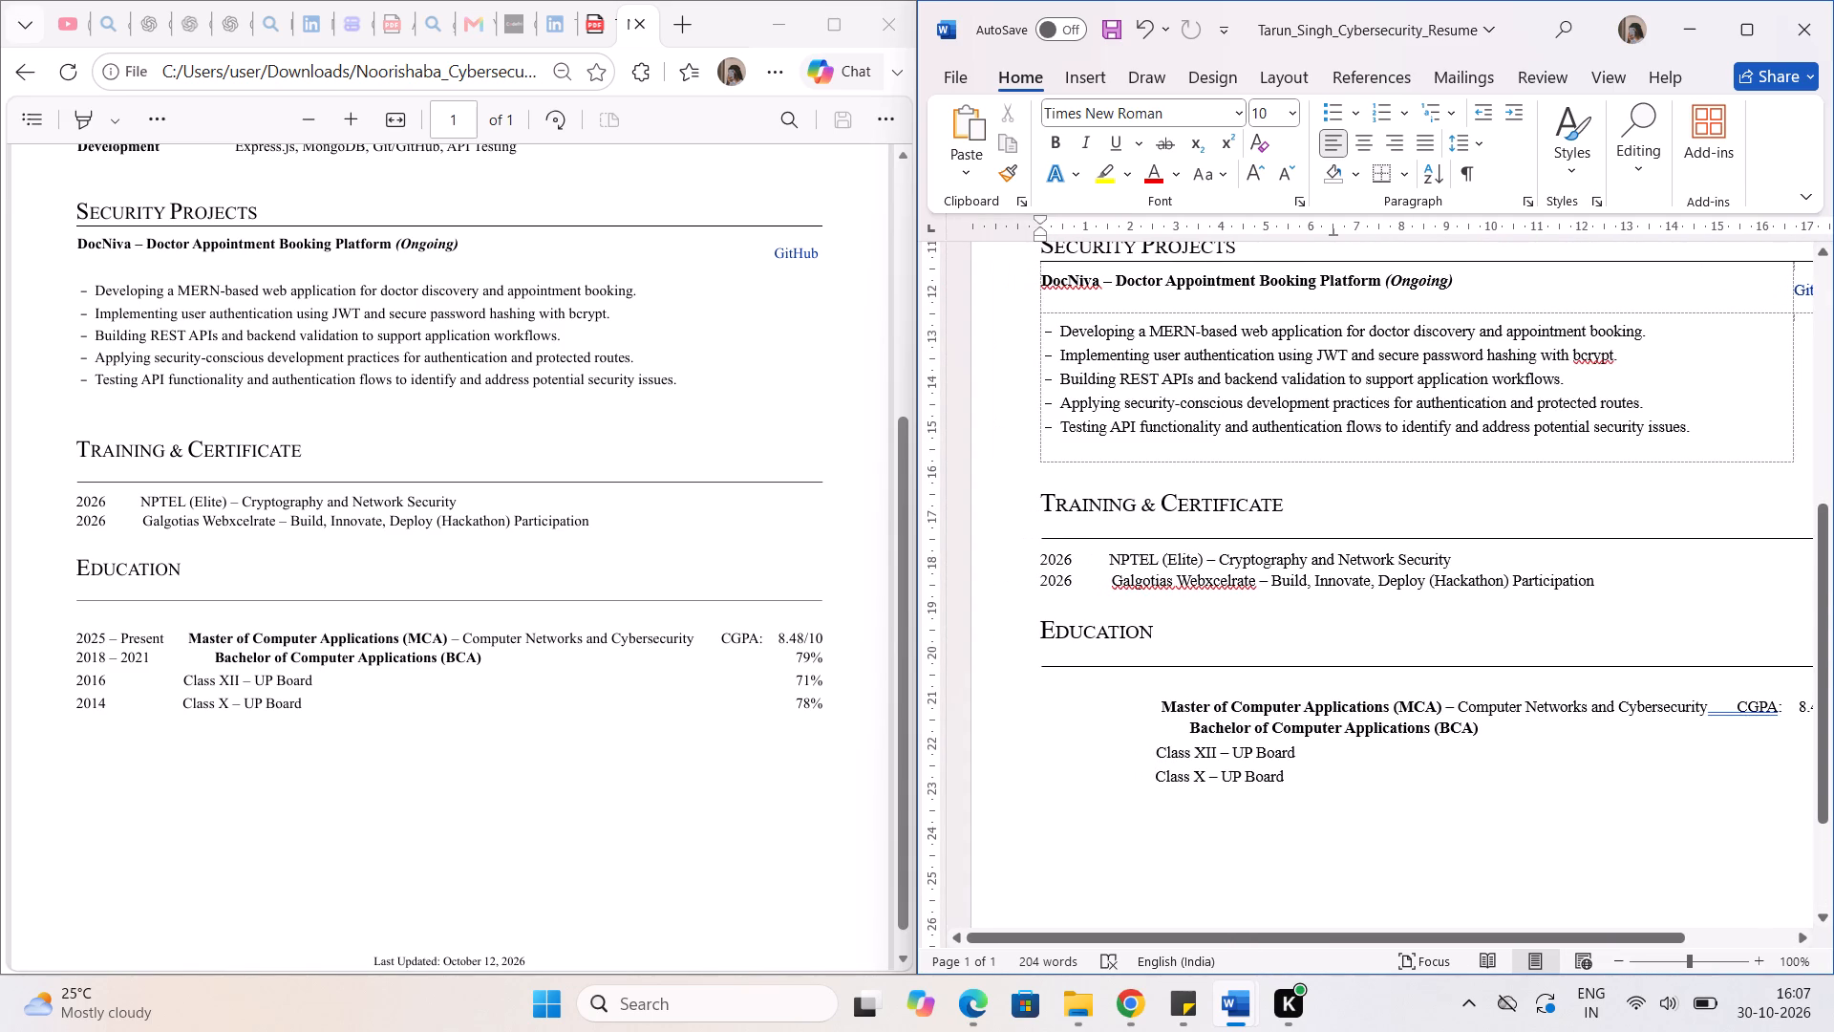
pyautogui.scroll(1, 1131, 703)
pyautogui.keyDown('ctrl'); pyautogui.scroll(-1, 1131, 703); pyautogui.keyUp('ctrl')
pyautogui.keyDown('ctrl'); pyautogui.scroll(1, 1131, 703); pyautogui.keyUp('ctrl')
pyautogui.keyDown('ctrl'); pyautogui.scroll(-1, 1131, 703); pyautogui.keyUp('ctrl')
pyautogui.keyDown('ctrl'); pyautogui.scroll(1, 1131, 703); pyautogui.keyUp('ctrl')
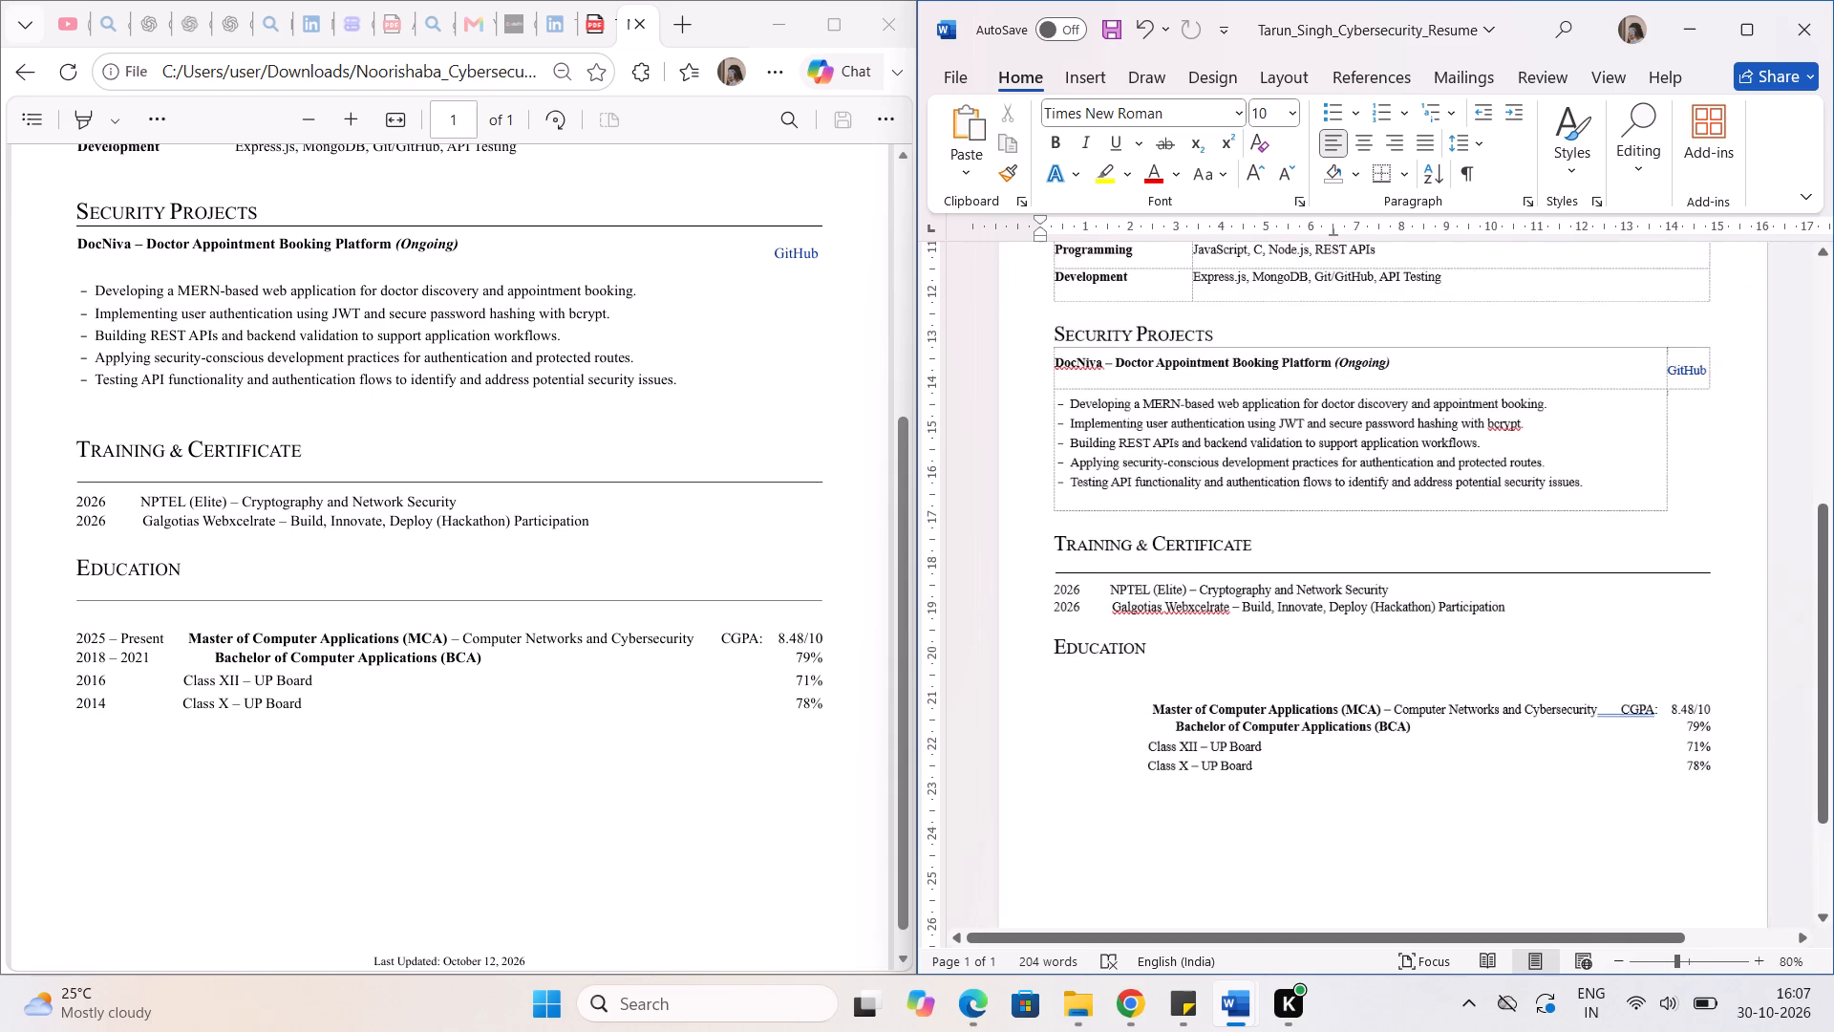
pyautogui.click(1762, 959)
pyautogui.click(1762, 959)
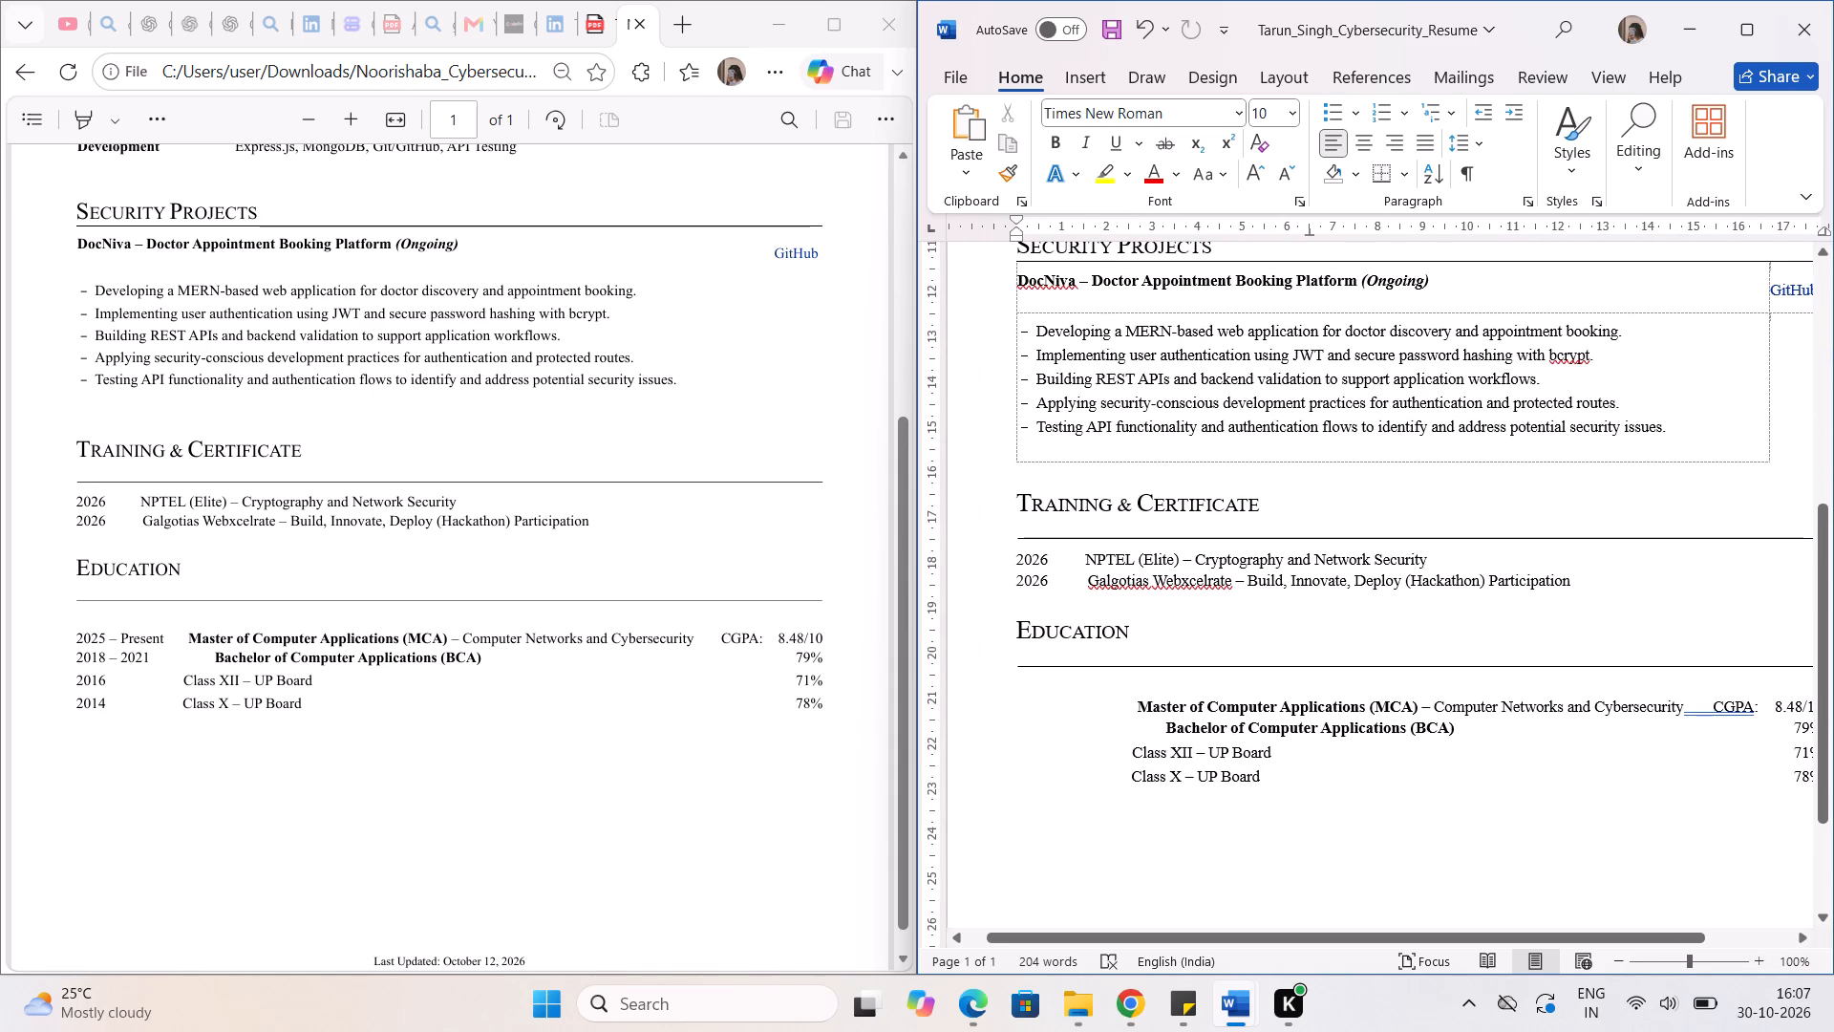
pyautogui.press('BackSpace')
pyautogui.press('space')
pyautogui.press('space')
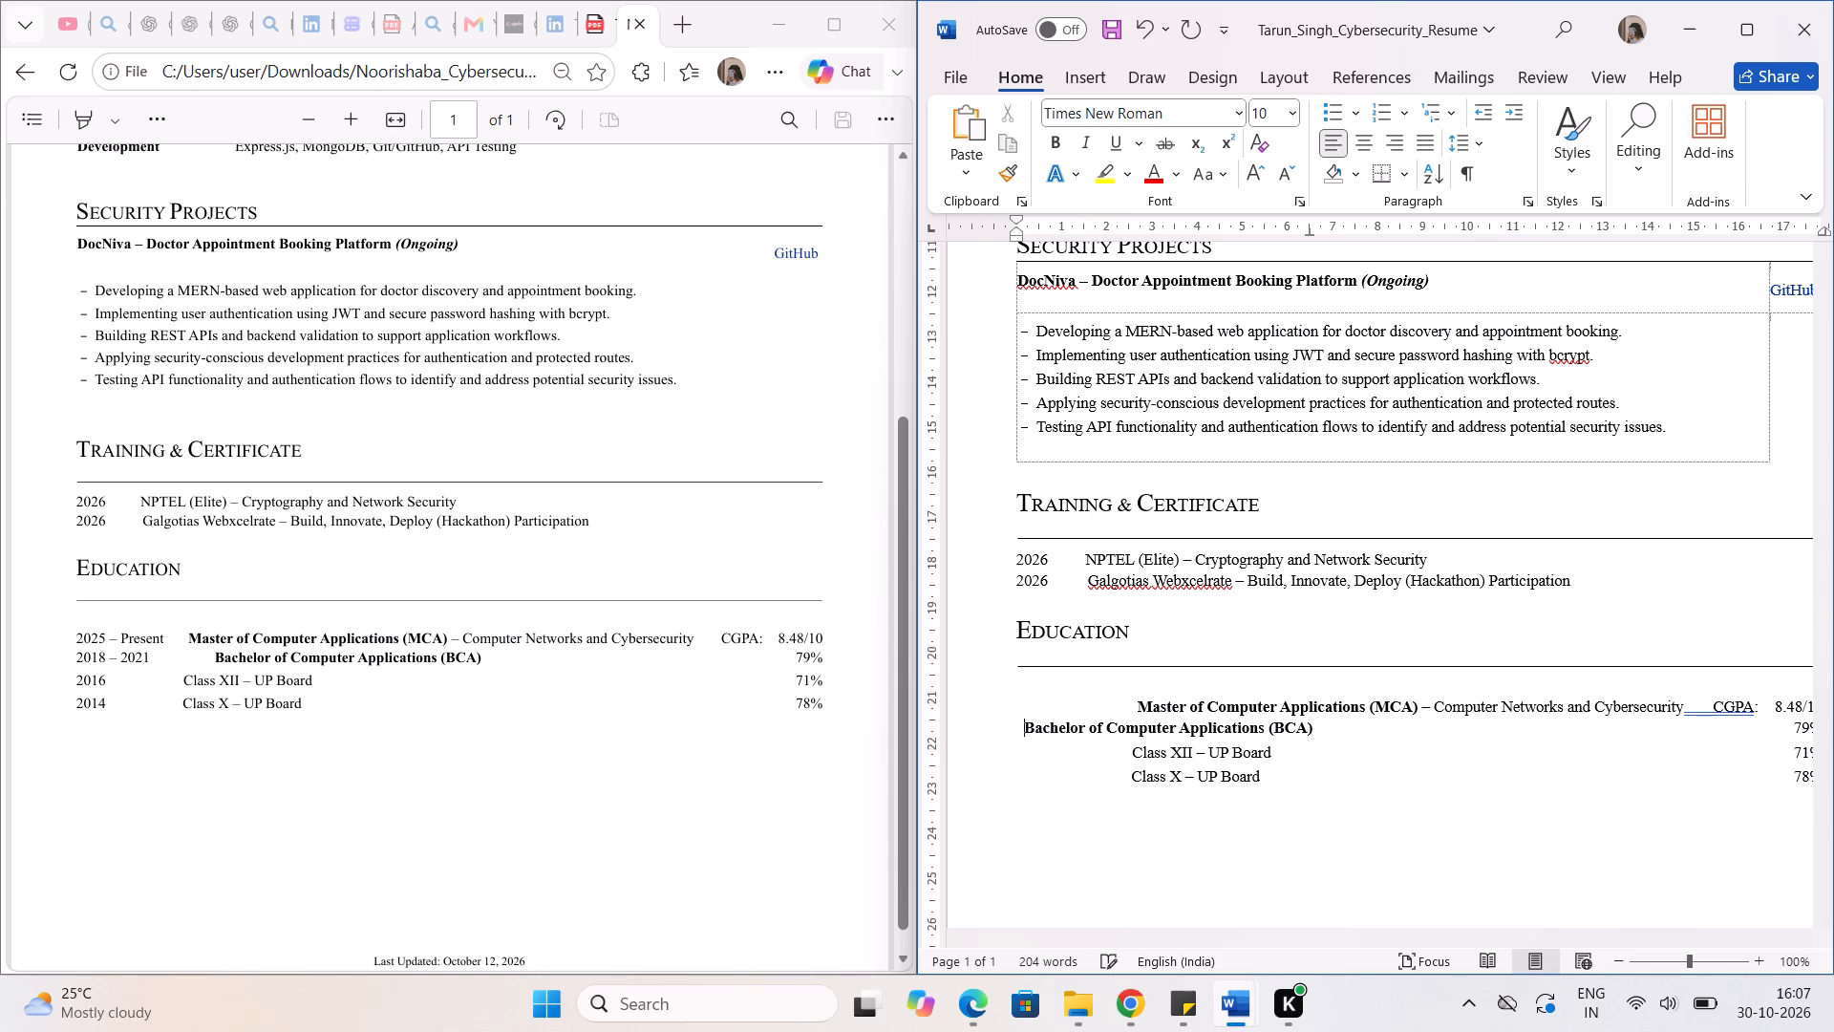
pyautogui.press('space')
pyautogui.press('space')
pyautogui.press('space')
pyautogui.press('space')
pyautogui.press('space')
pyautogui.press('space')
pyautogui.press('space')
pyautogui.press('space')
pyautogui.press('space')
pyautogui.press('space')
pyautogui.press('space')
pyautogui.press('space')
pyautogui.press('space')
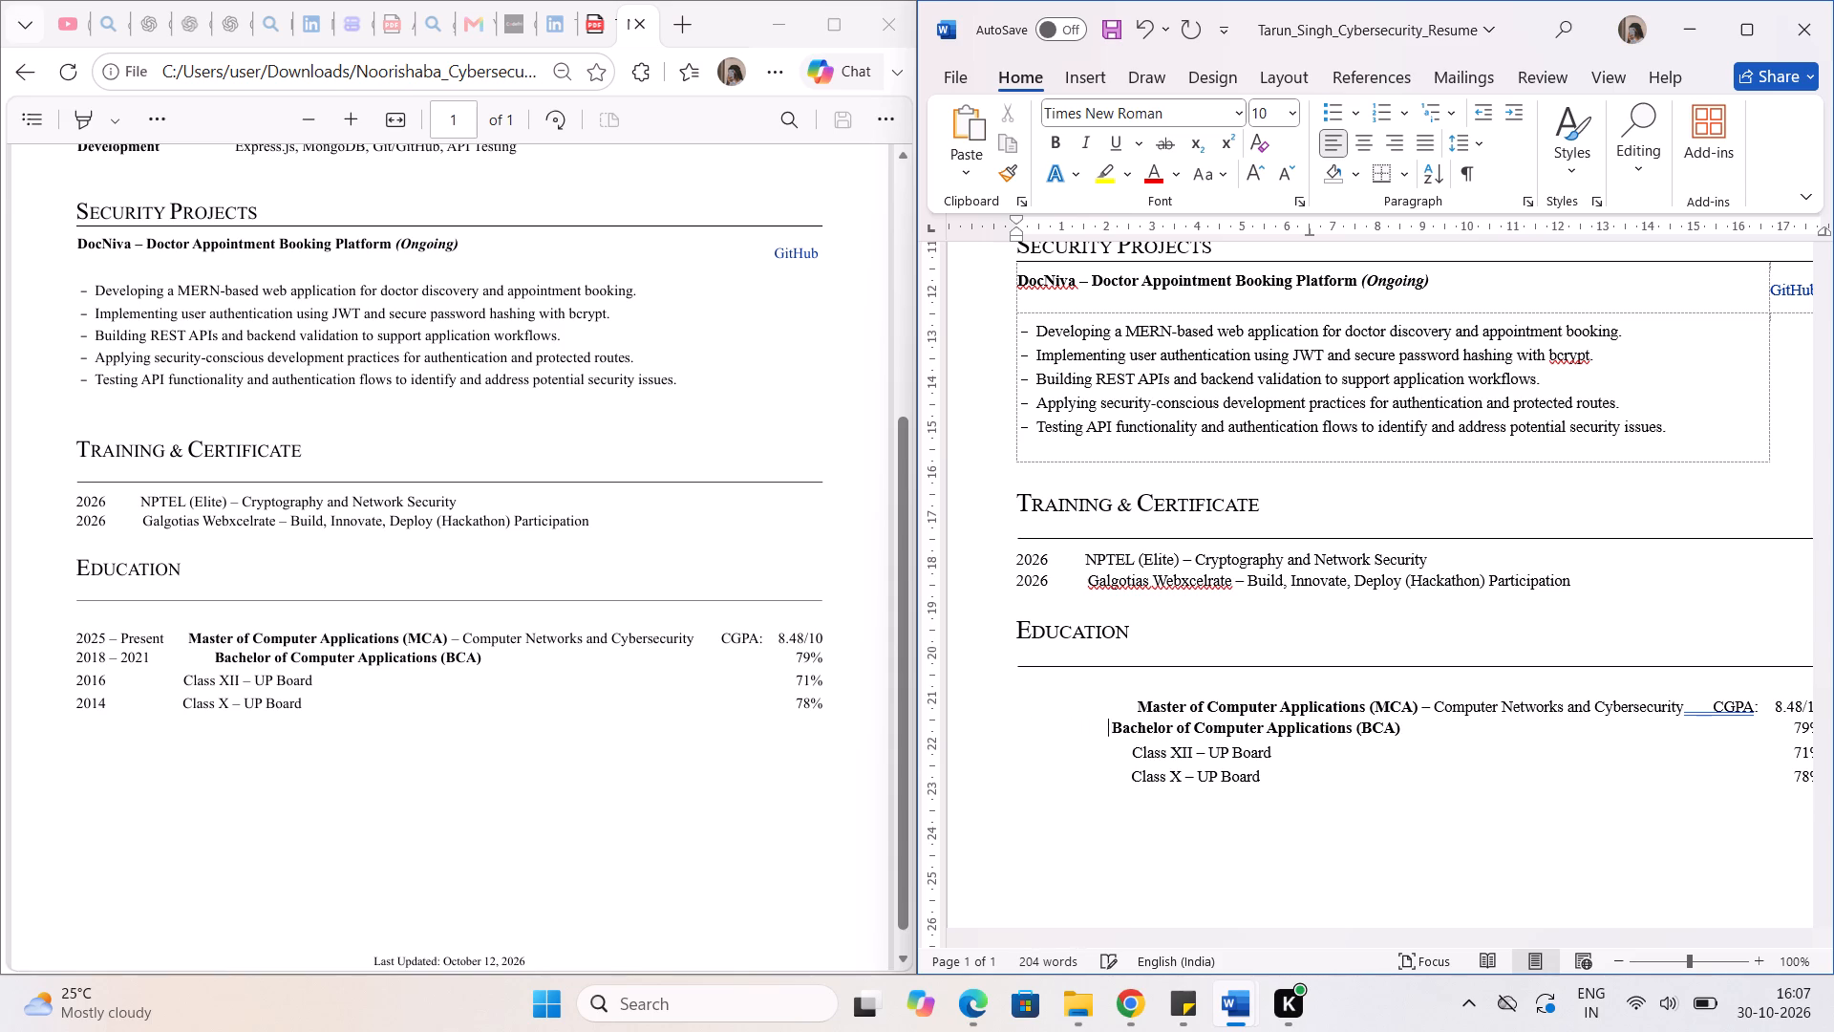
pyautogui.press('space')
pyautogui.press('space')
pyautogui.press('space')
pyautogui.press('space')
pyautogui.press('space')
pyautogui.press('space')
pyautogui.press('space')
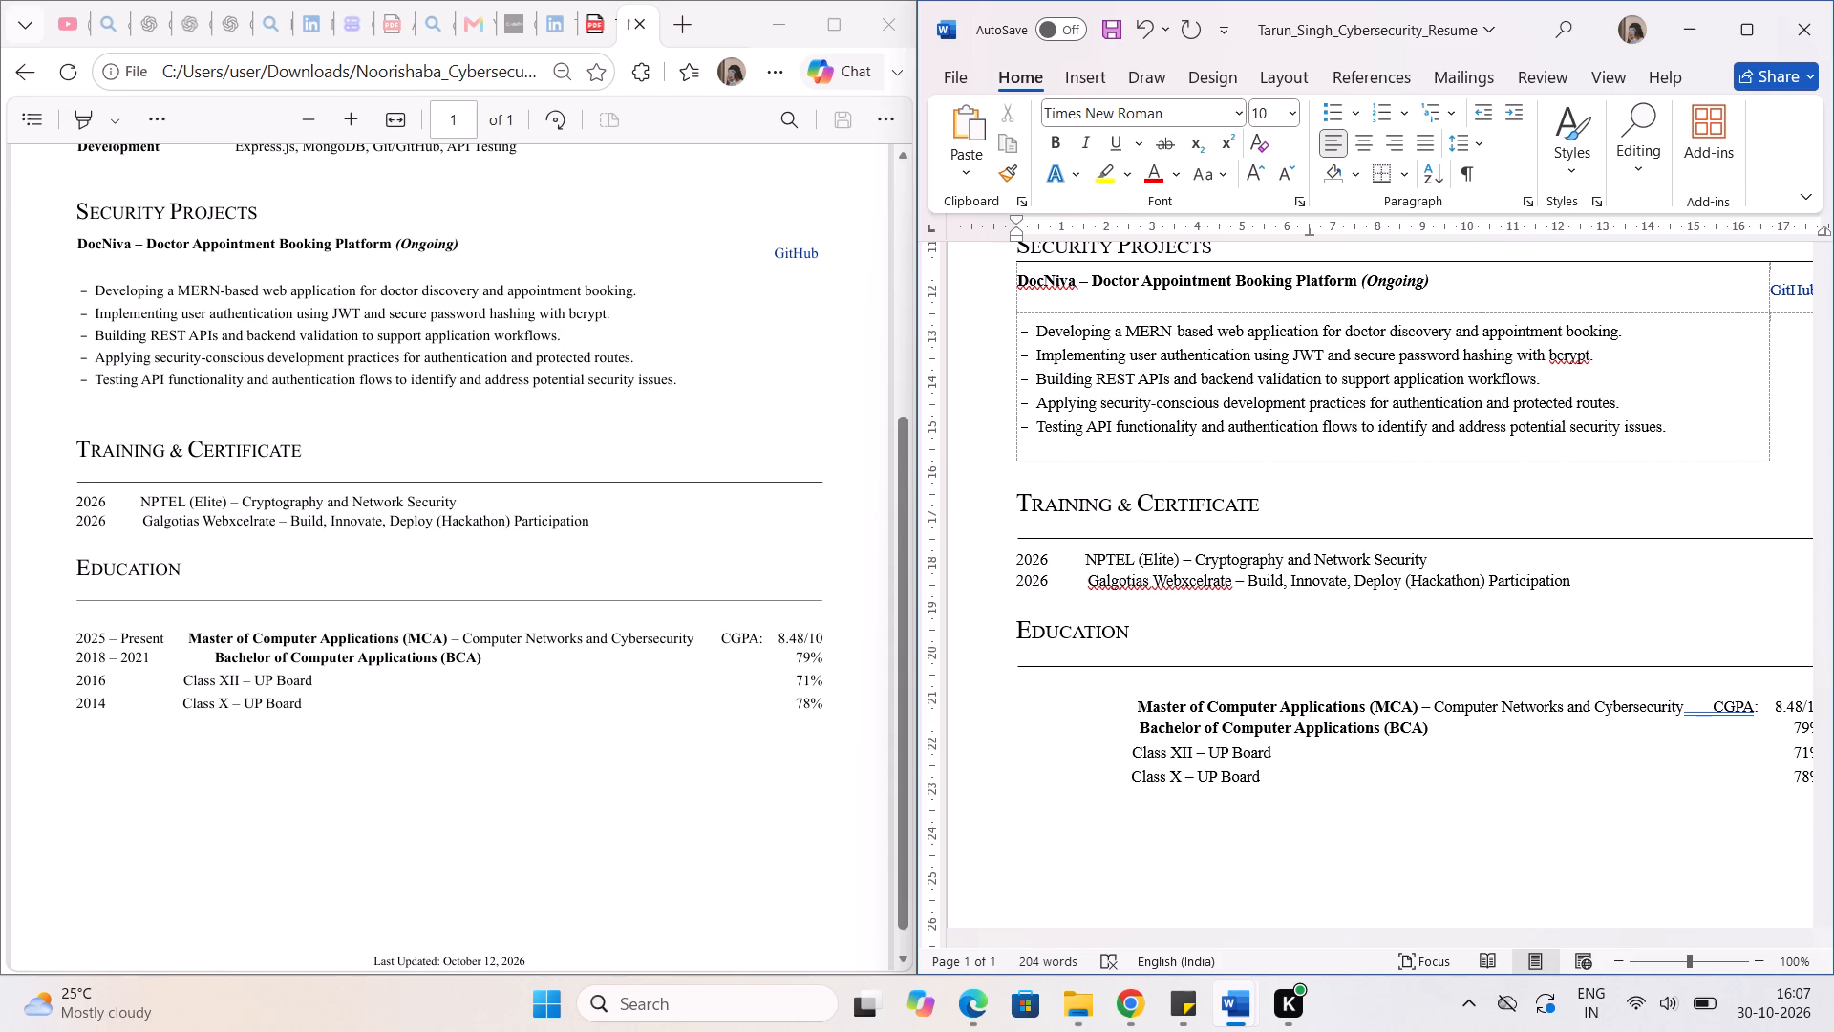
# Indent the Class XII – UP Board and Class X – UP Board entries with extra spaces to line up under the BCA title.
pyautogui.scroll(1, 1407, 858)
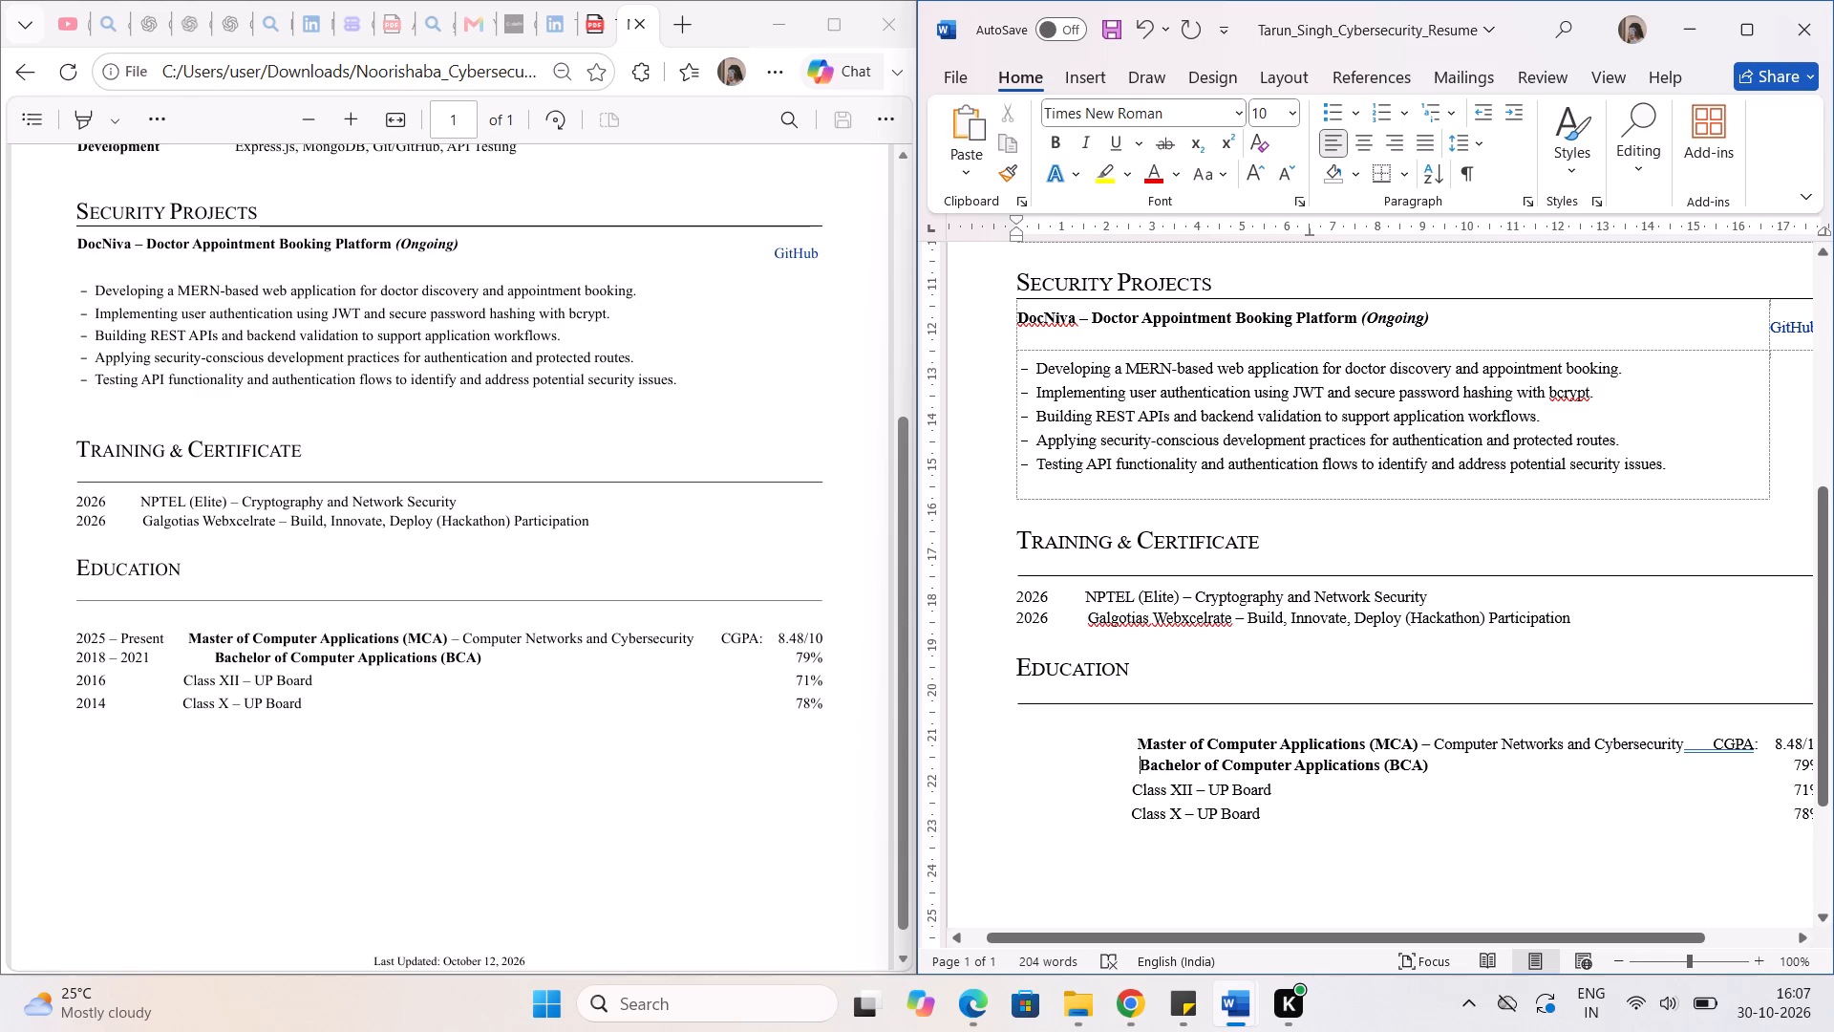
pyautogui.click(1131, 786)
pyautogui.press('space')
pyautogui.press('space')
pyautogui.press('space')
pyautogui.press('space')
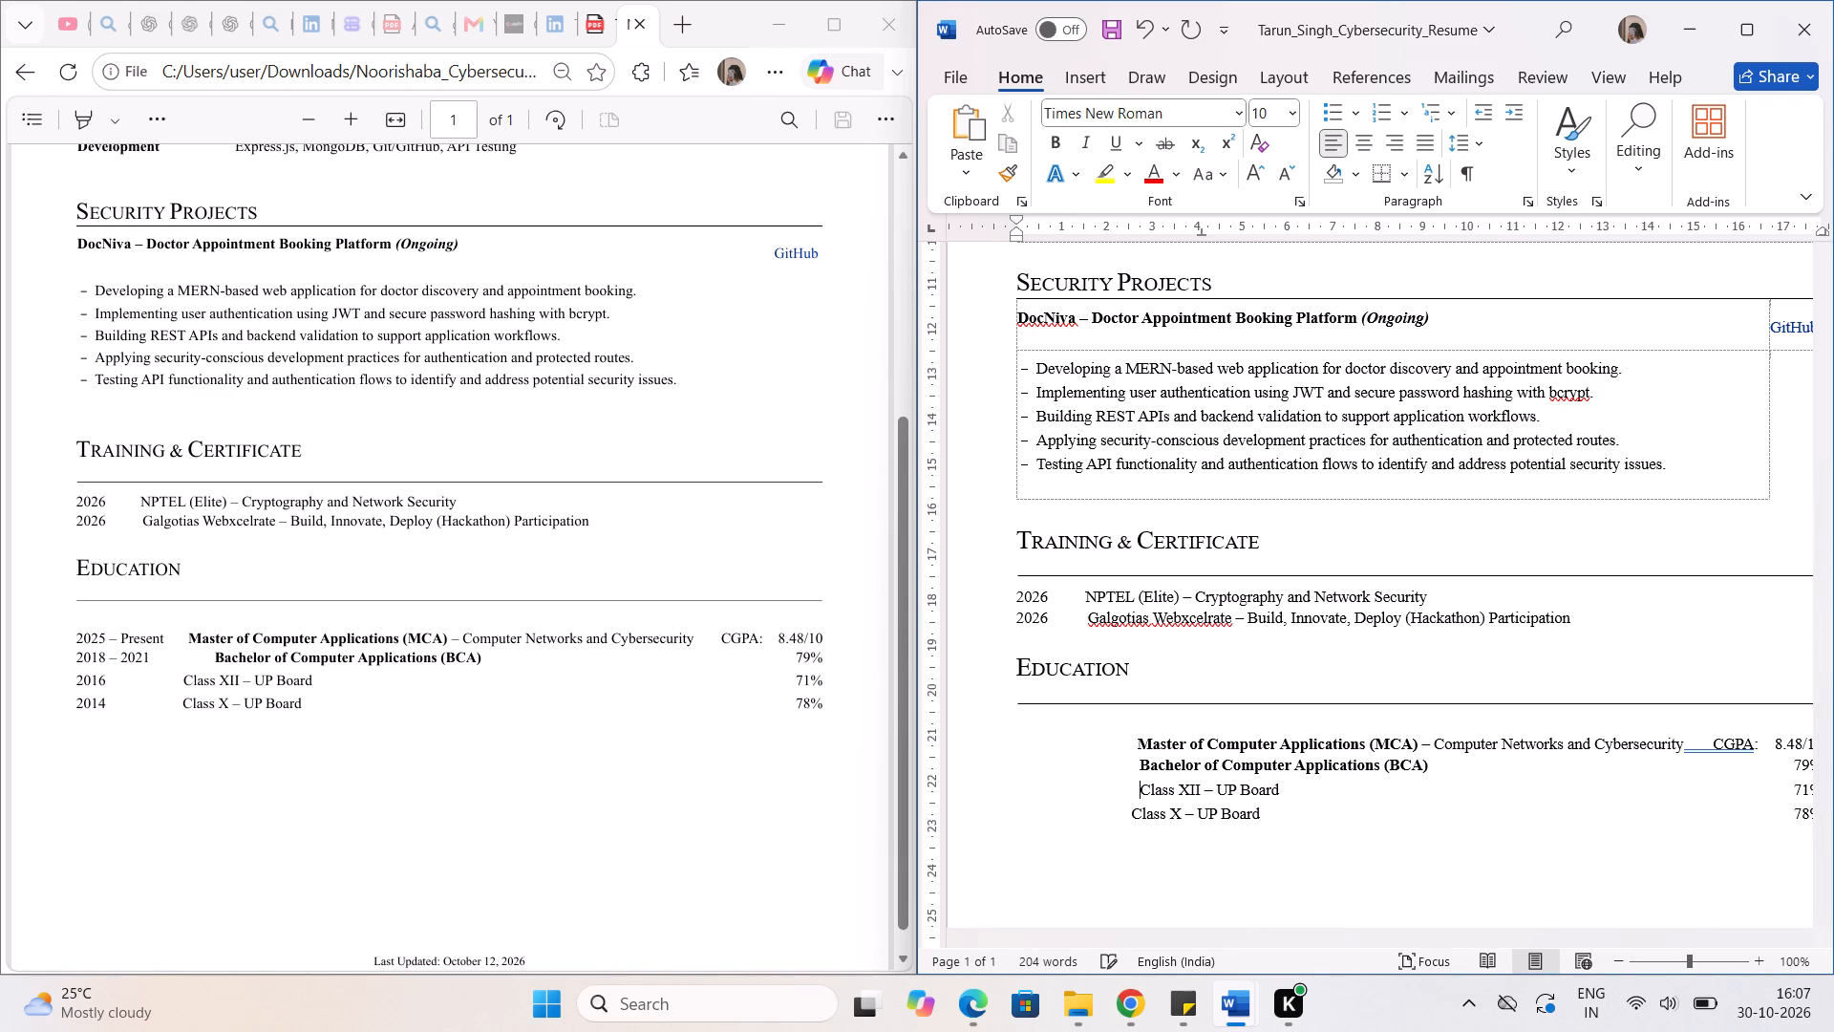
pyautogui.click(1130, 808)
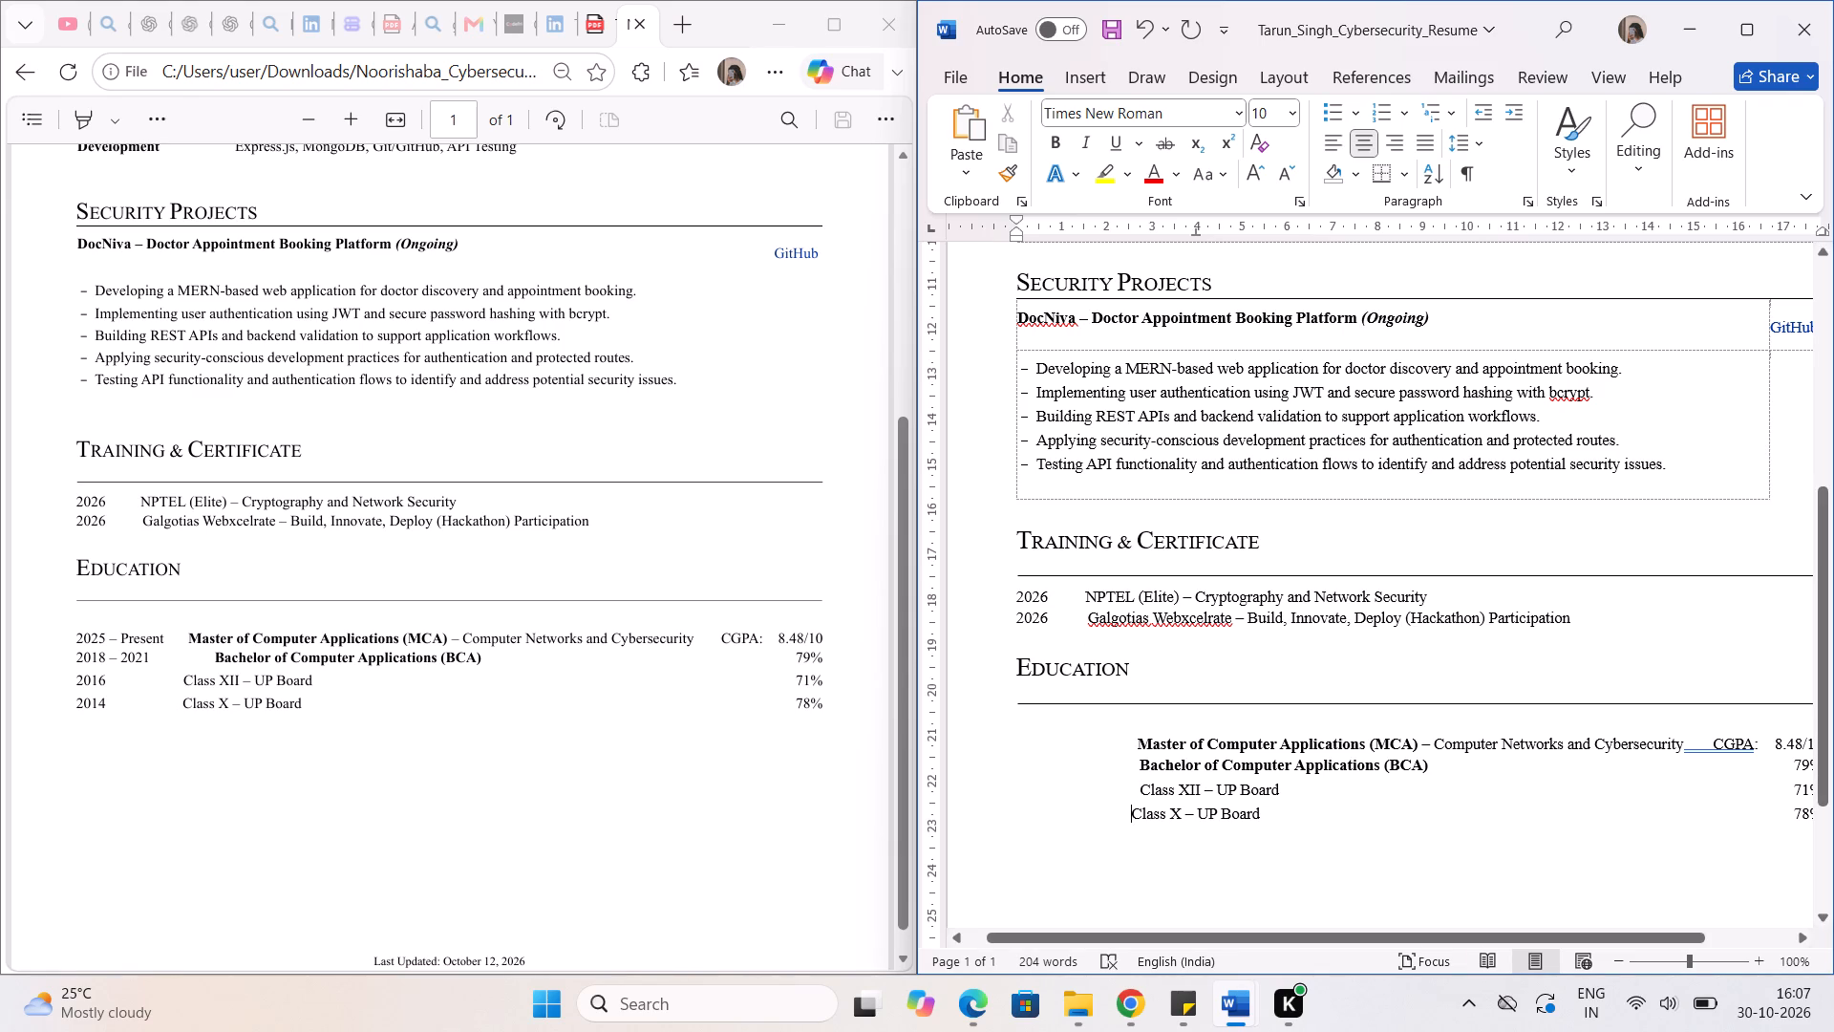
pyautogui.press('space')
pyautogui.press('space')
pyautogui.press('space')
pyautogui.press('space')
pyautogui.press('space')
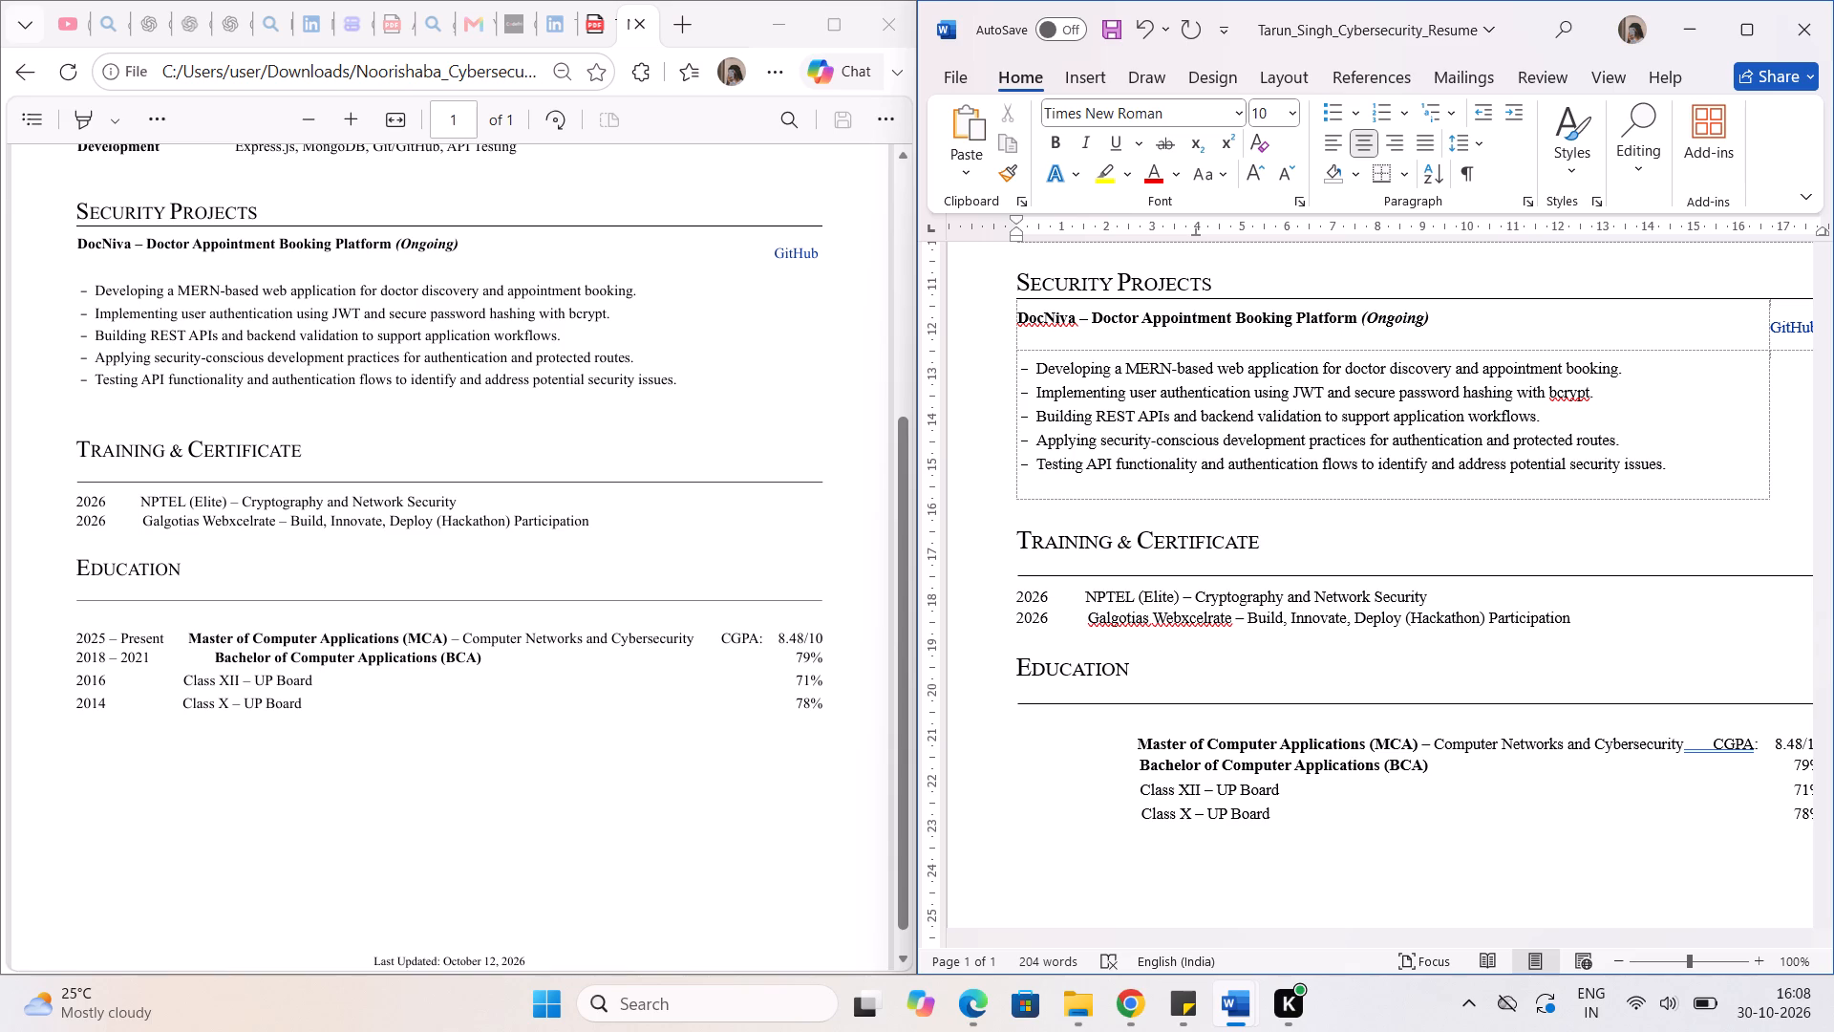
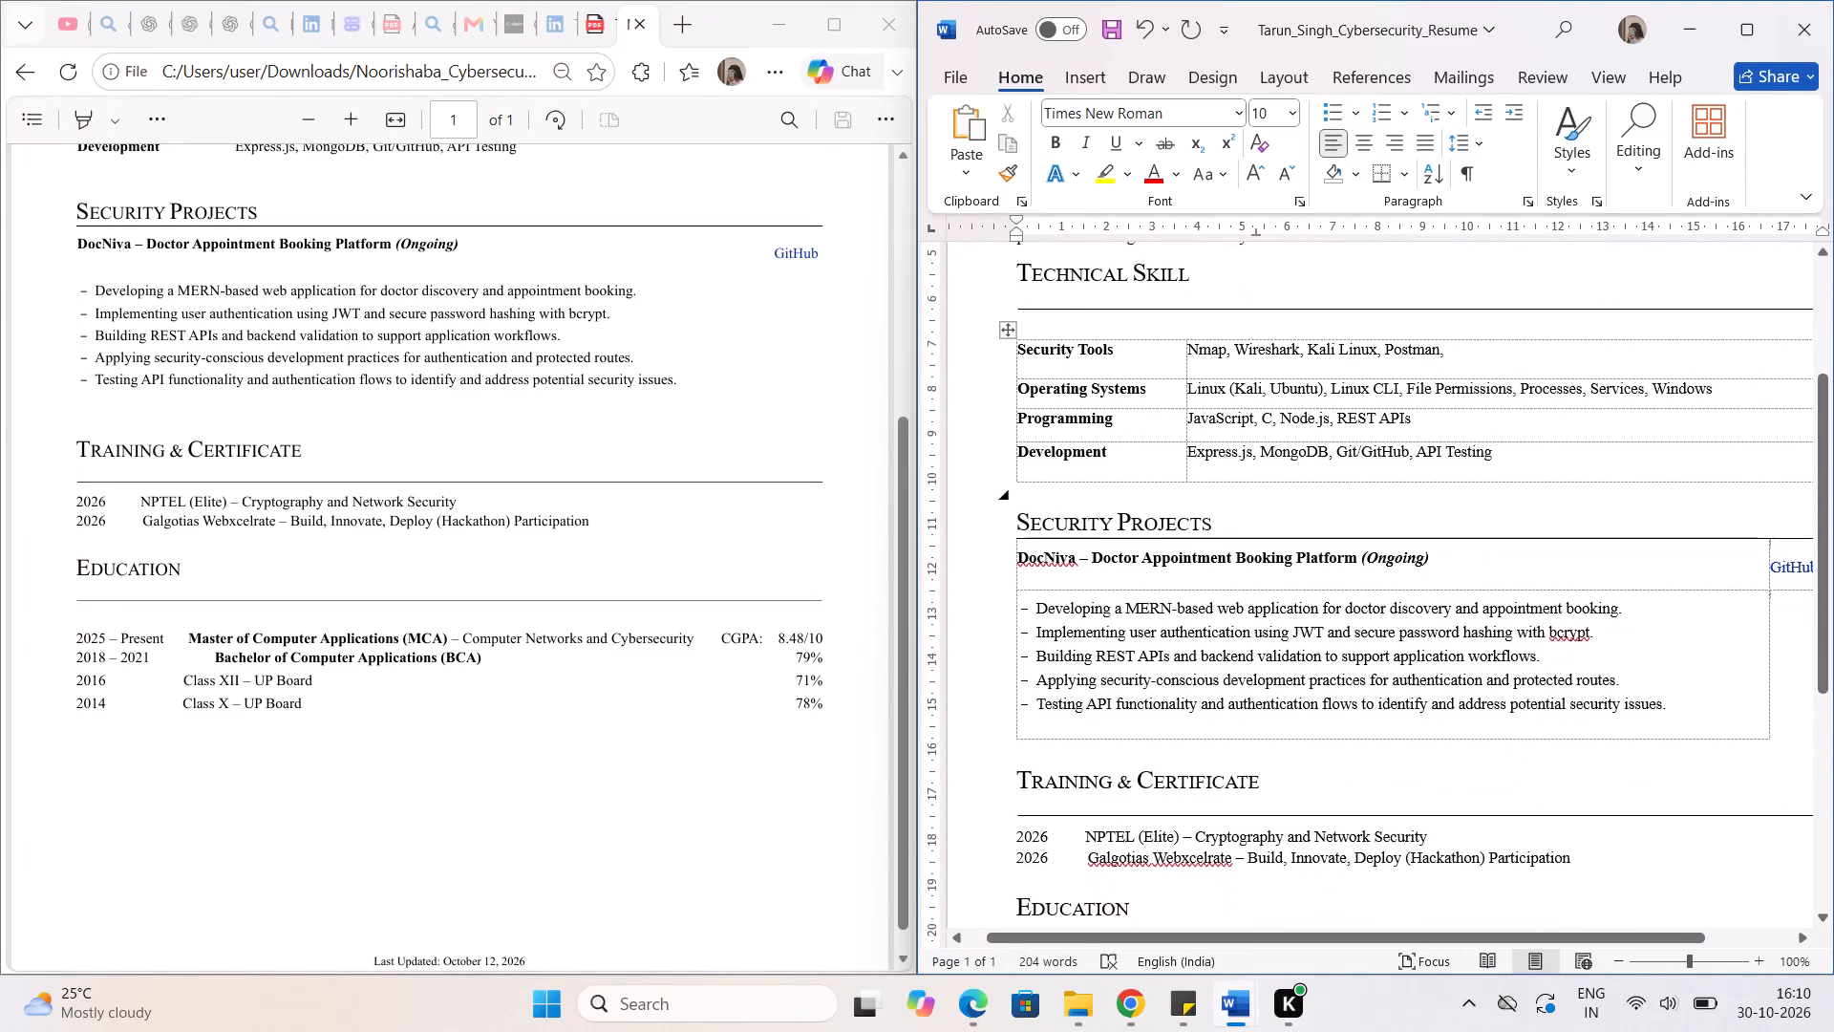
# Review the exported resume PDF alongside the Word document, from the header down to the Education section.
pyautogui.scroll(-3, 1404, 487)
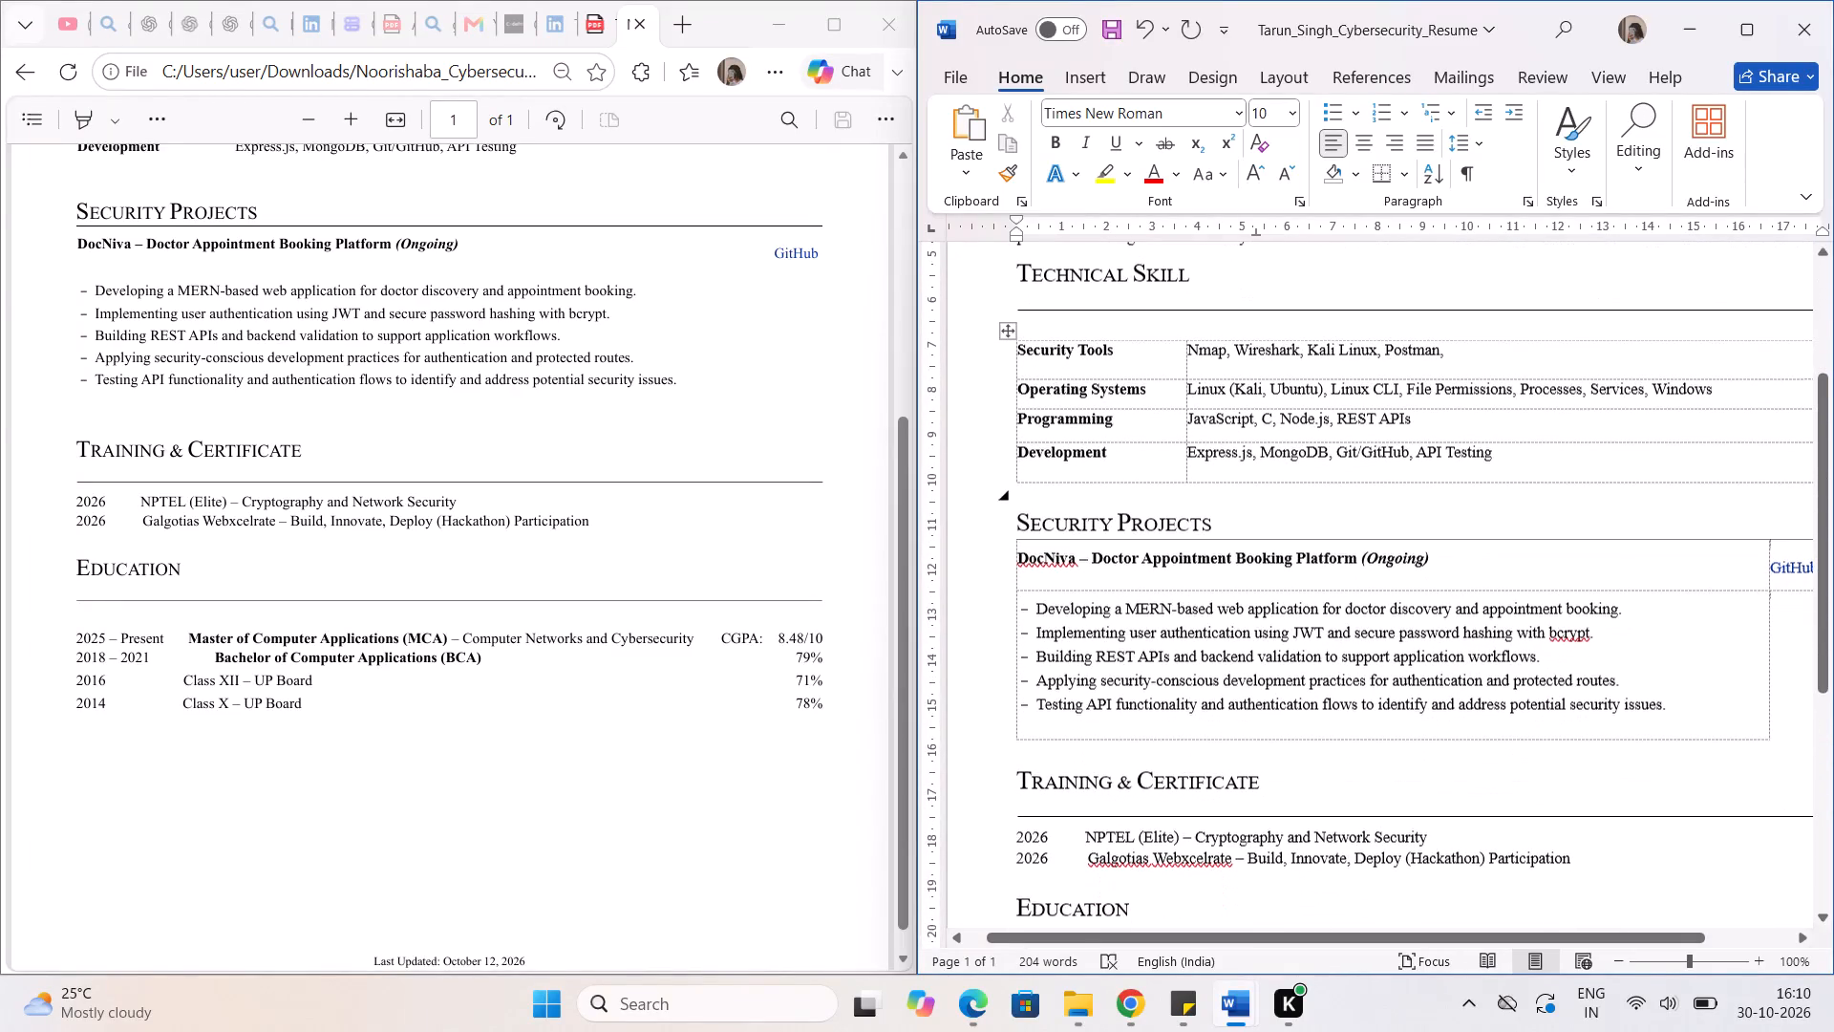
pyautogui.scroll(-2, 1404, 487)
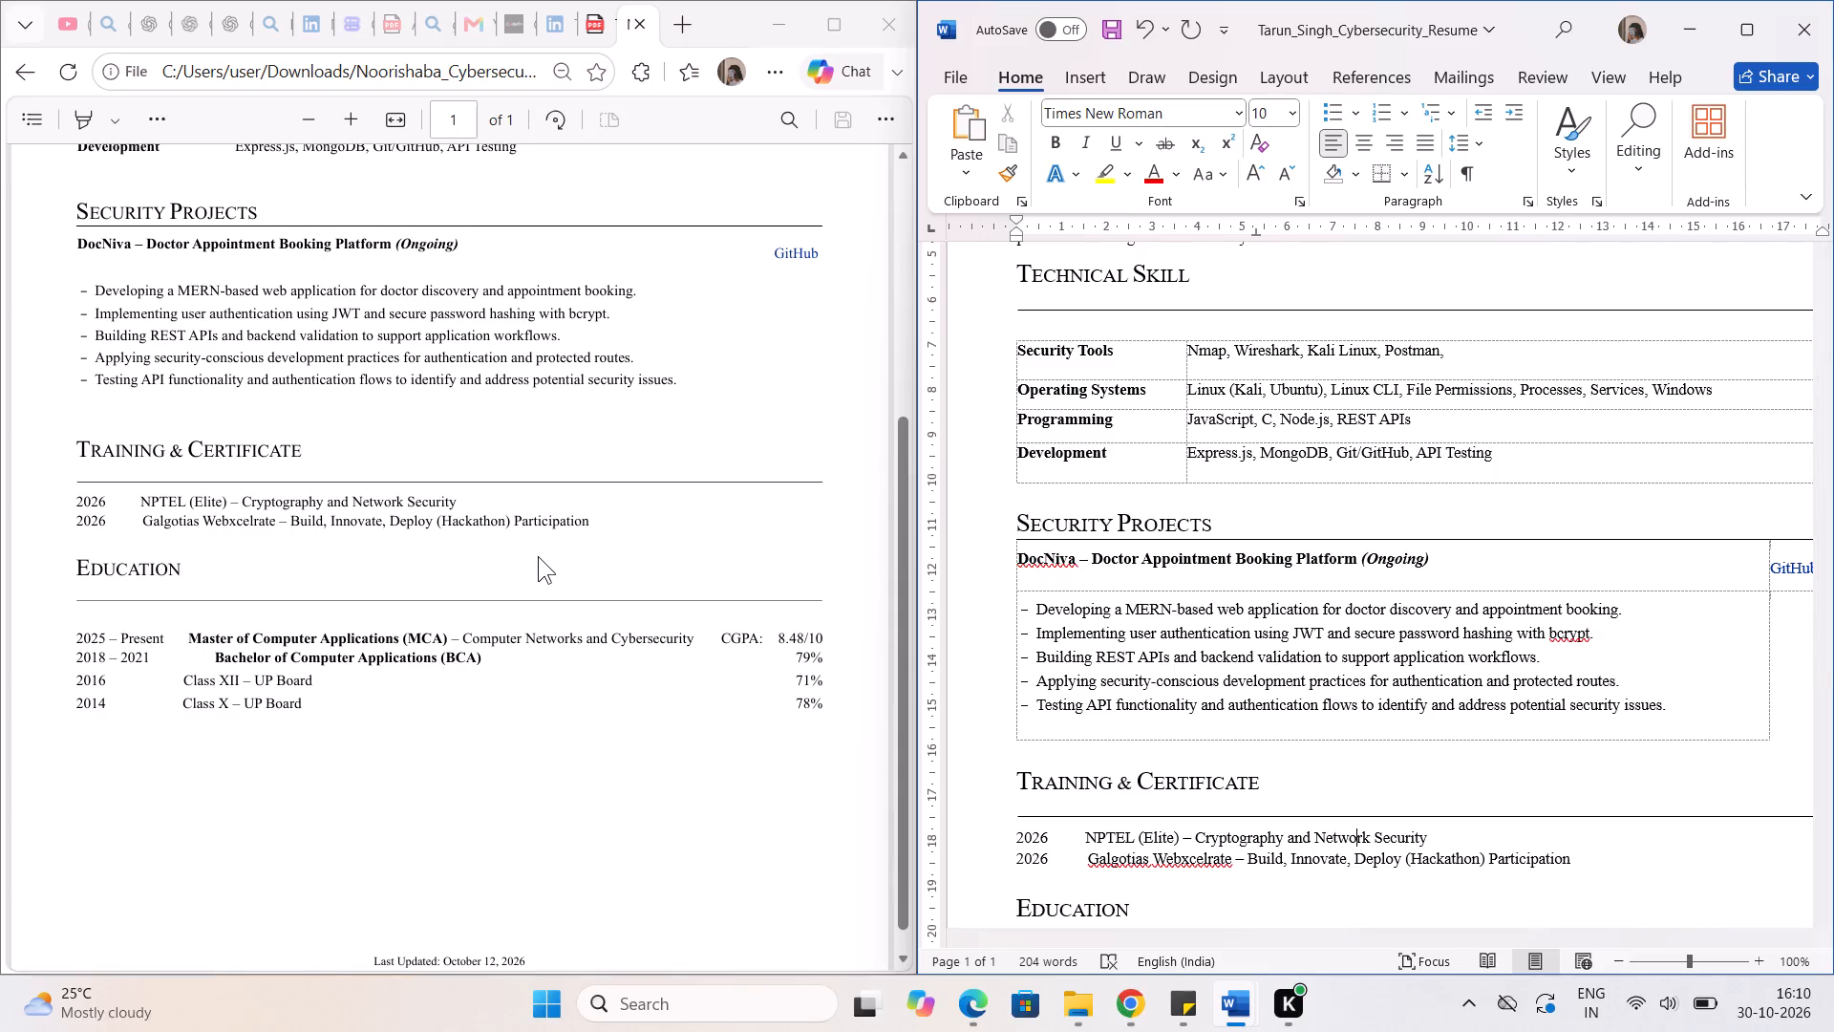
pyautogui.scroll(5, 538, 556)
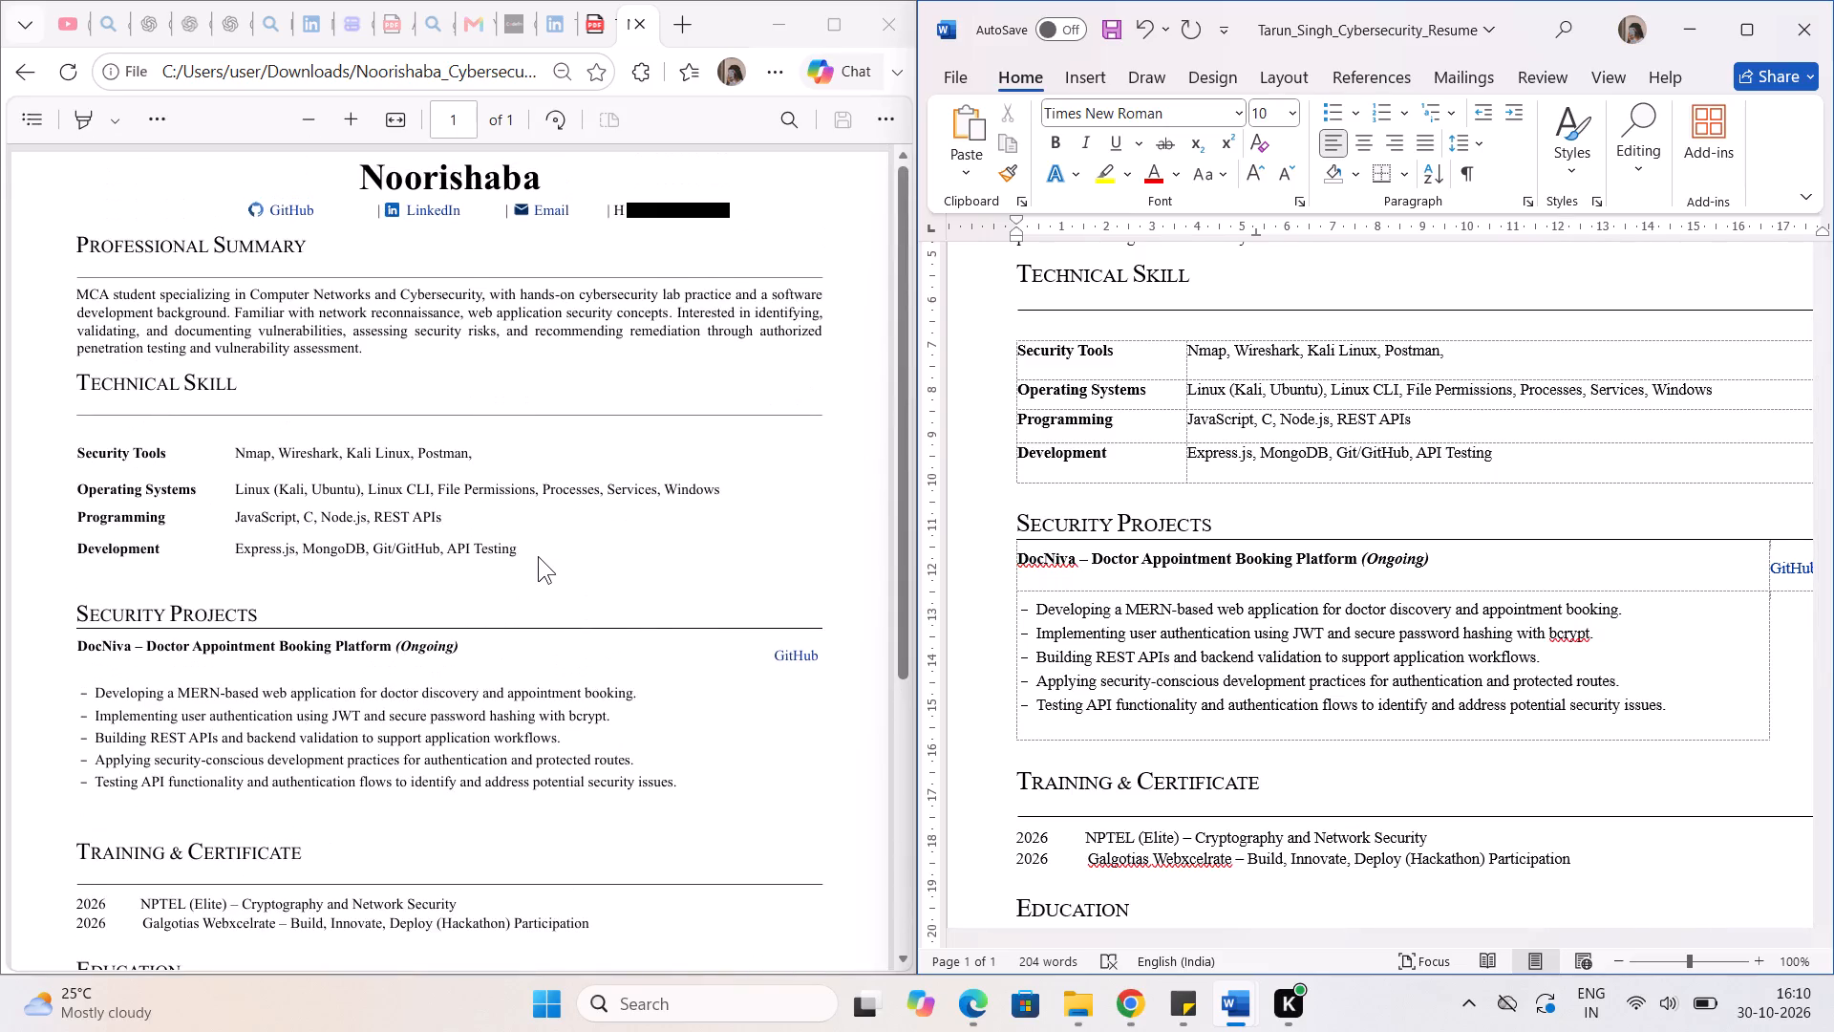
pyautogui.scroll(-1, 538, 556)
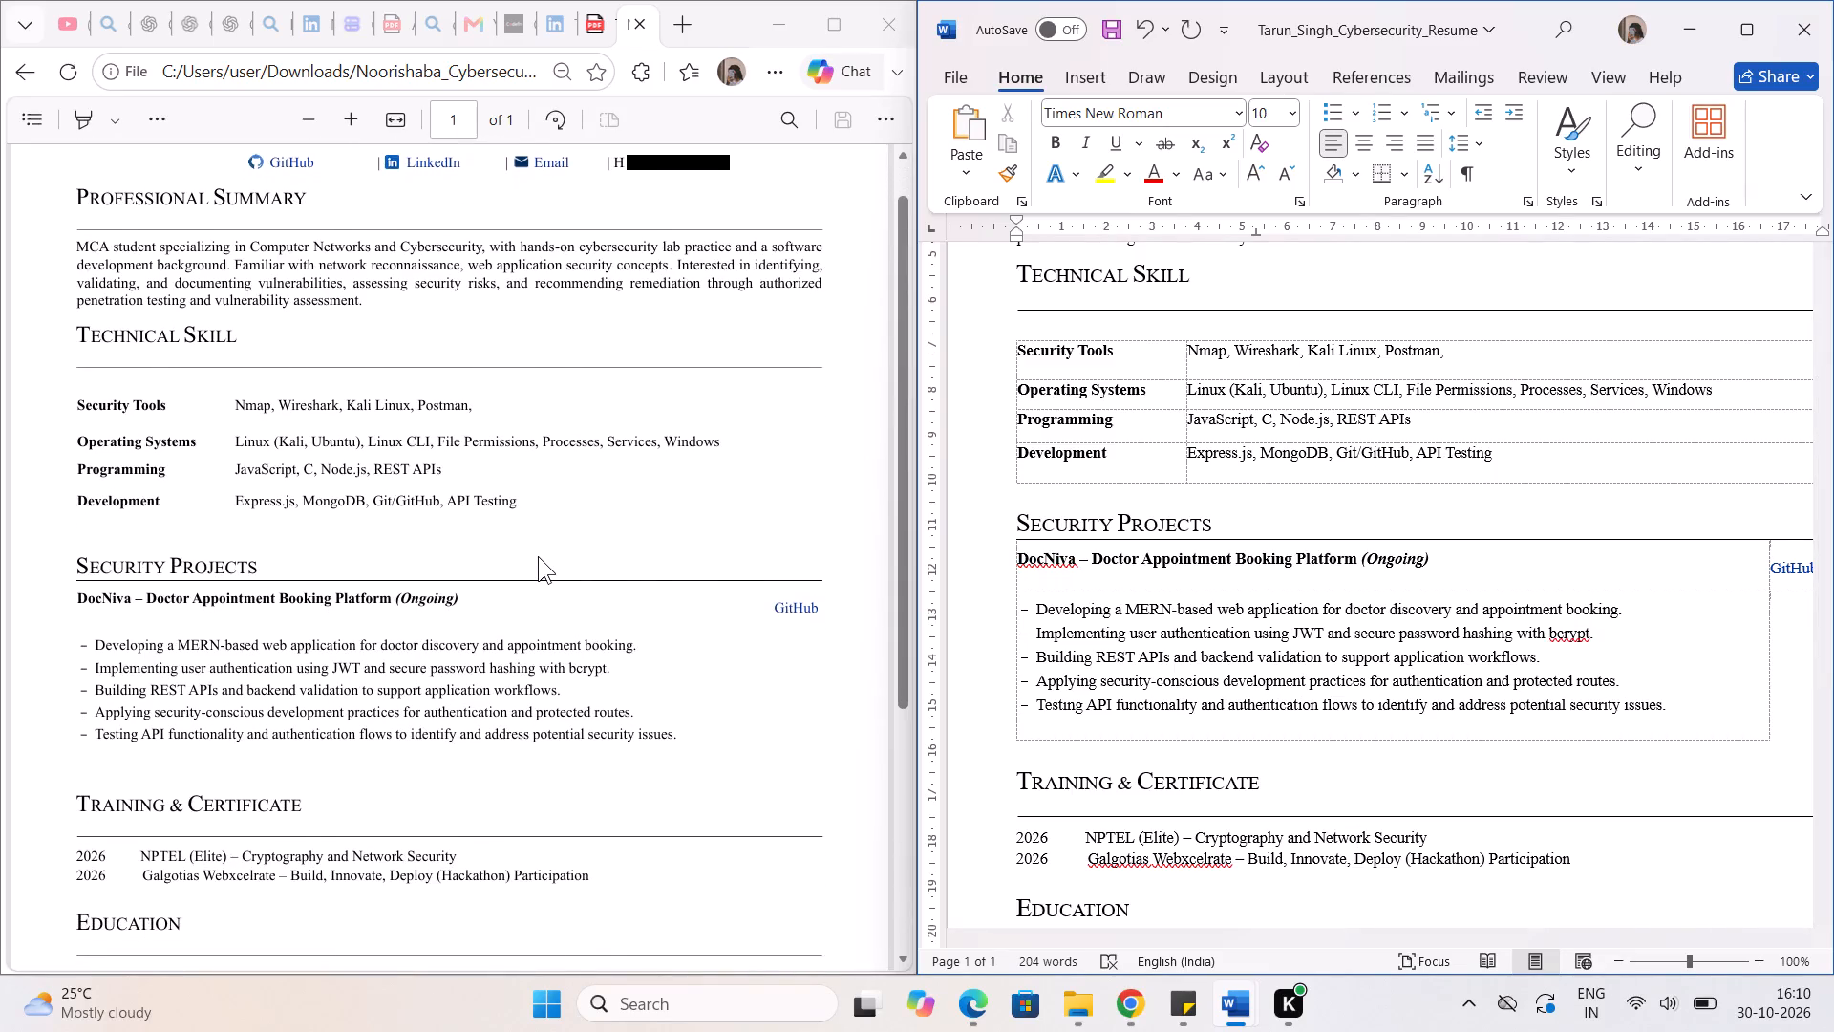
pyautogui.scroll(-3, 538, 556)
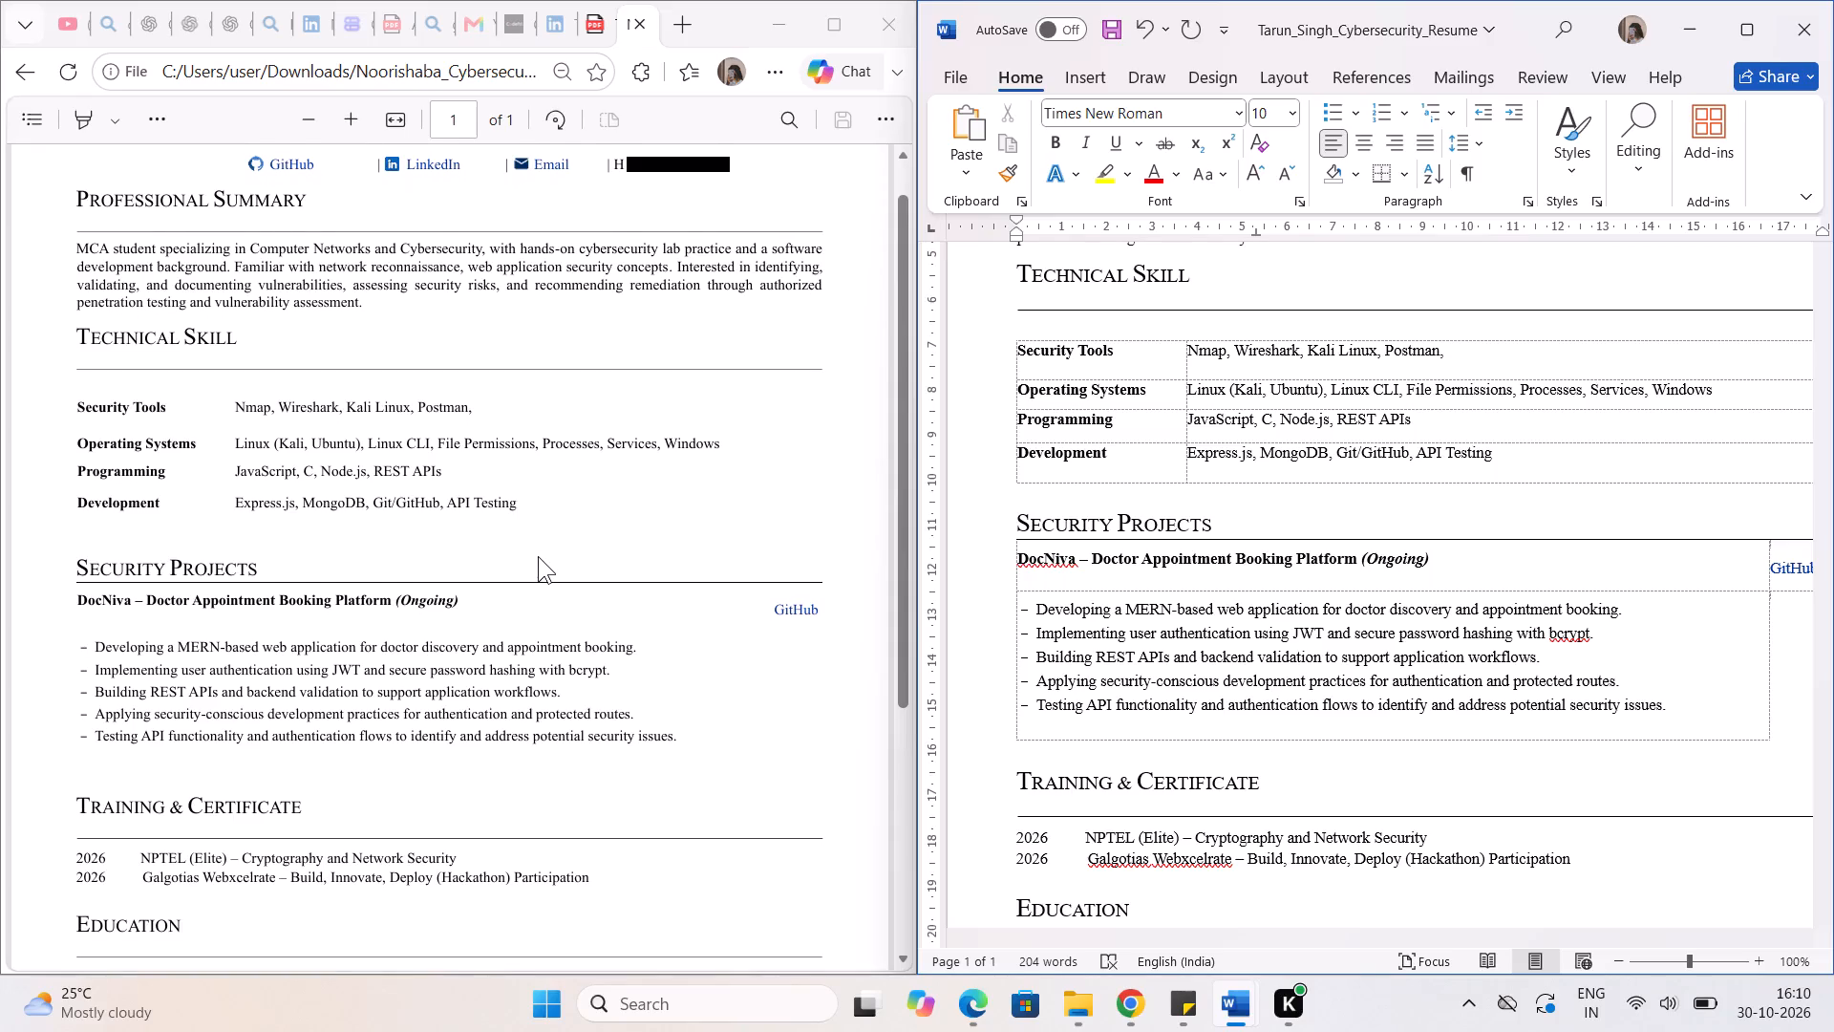
pyautogui.scroll(-2, 538, 556)
# Close the outdated exported resume PDF and delete its file, dated today, from the Downloads folder.
pyautogui.click(632, 24)
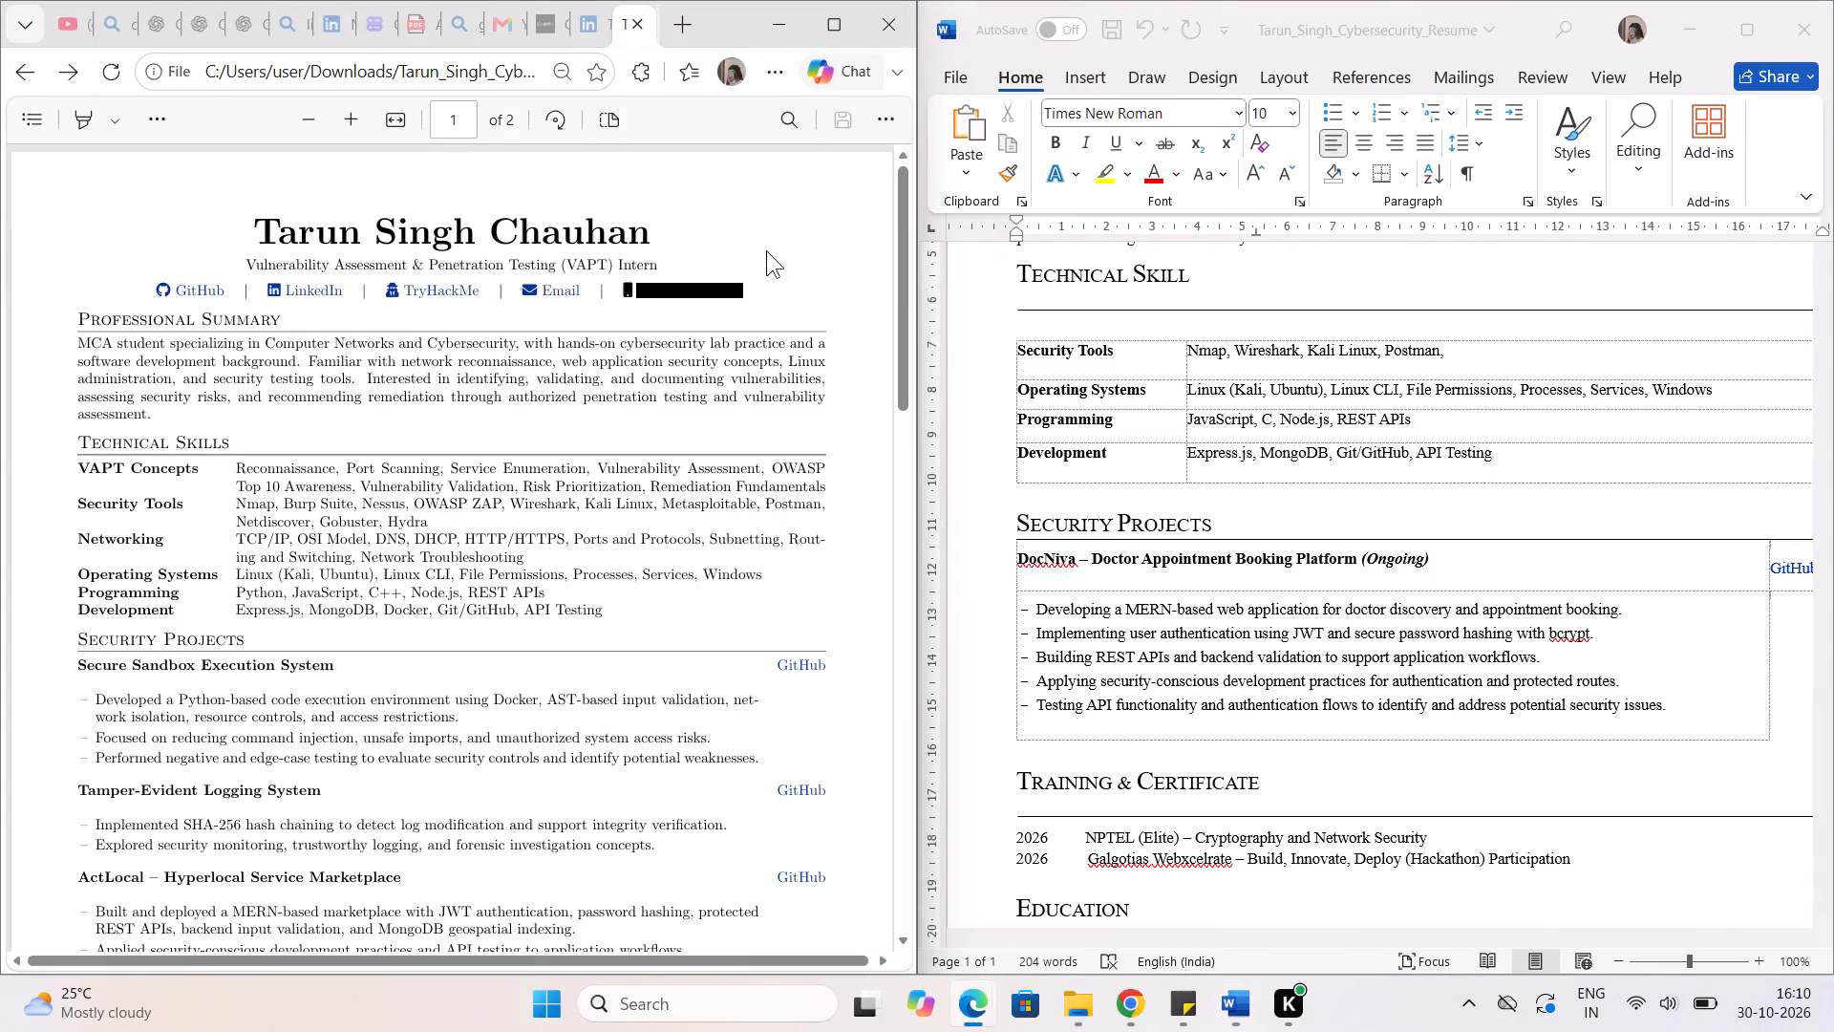
pyautogui.click(1087, 1004)
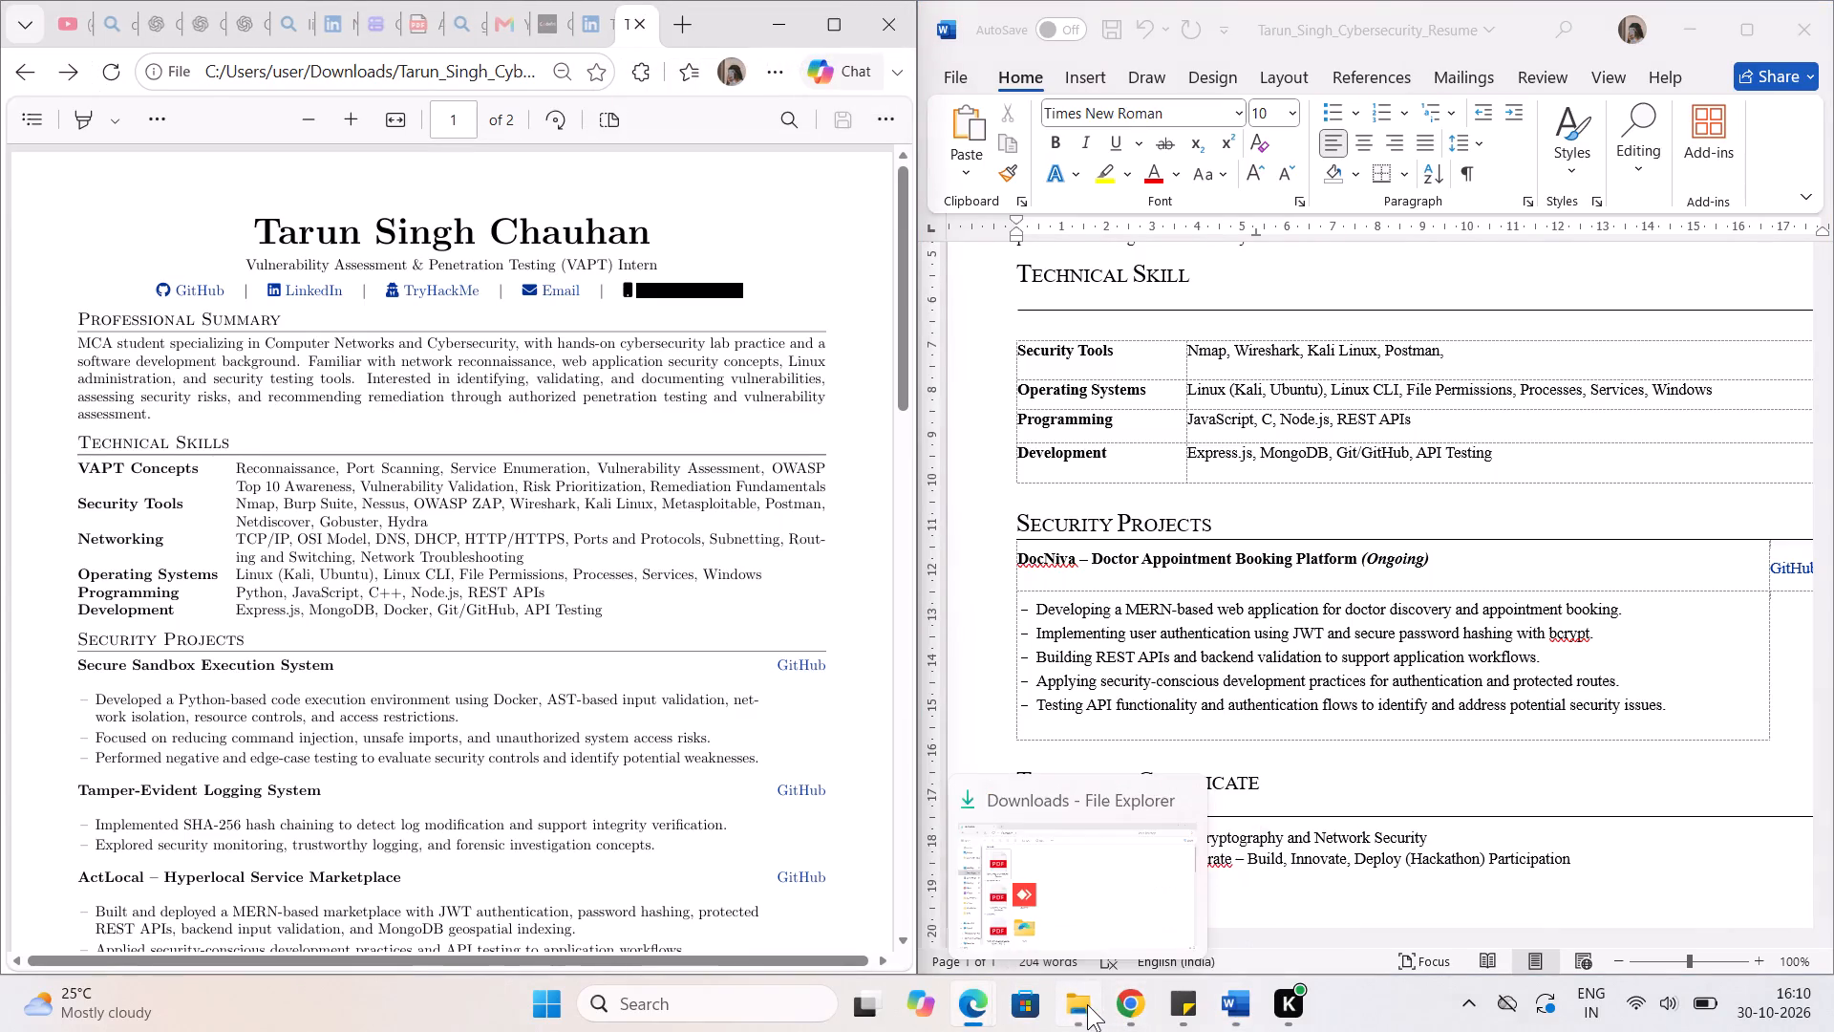
pyautogui.click(299, 301)
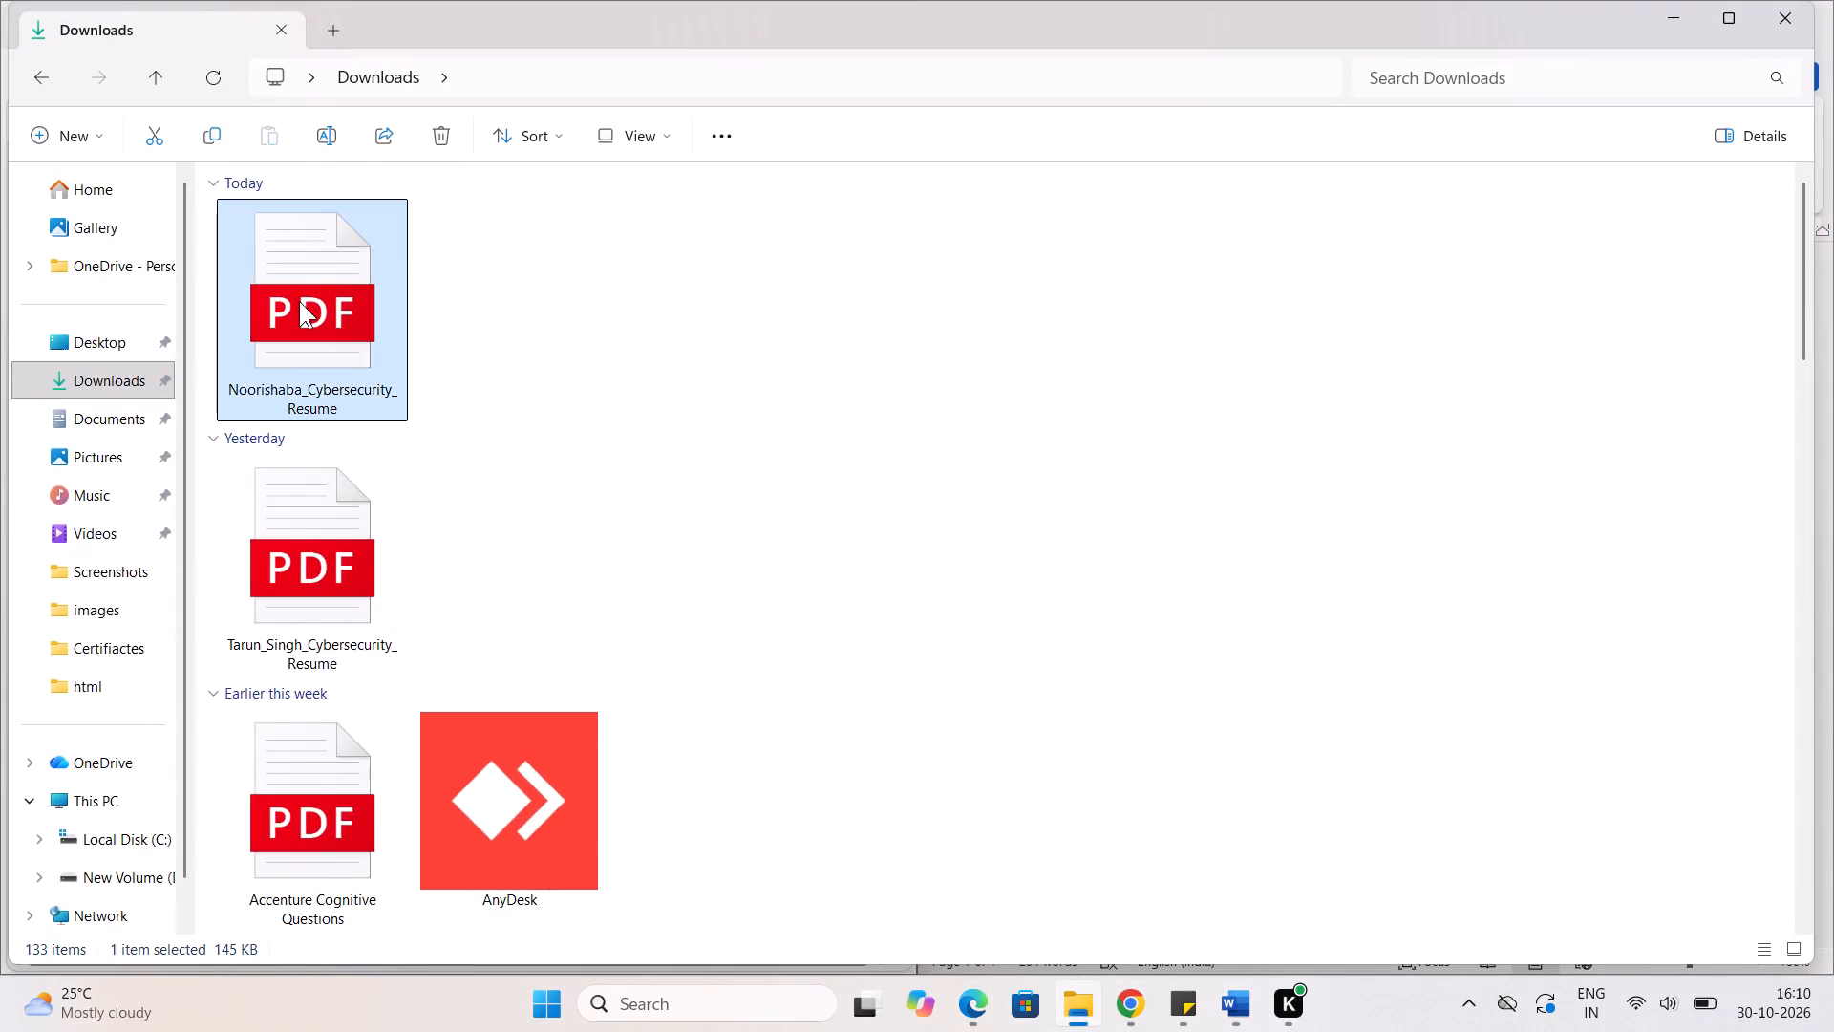
pyautogui.press('Delete')
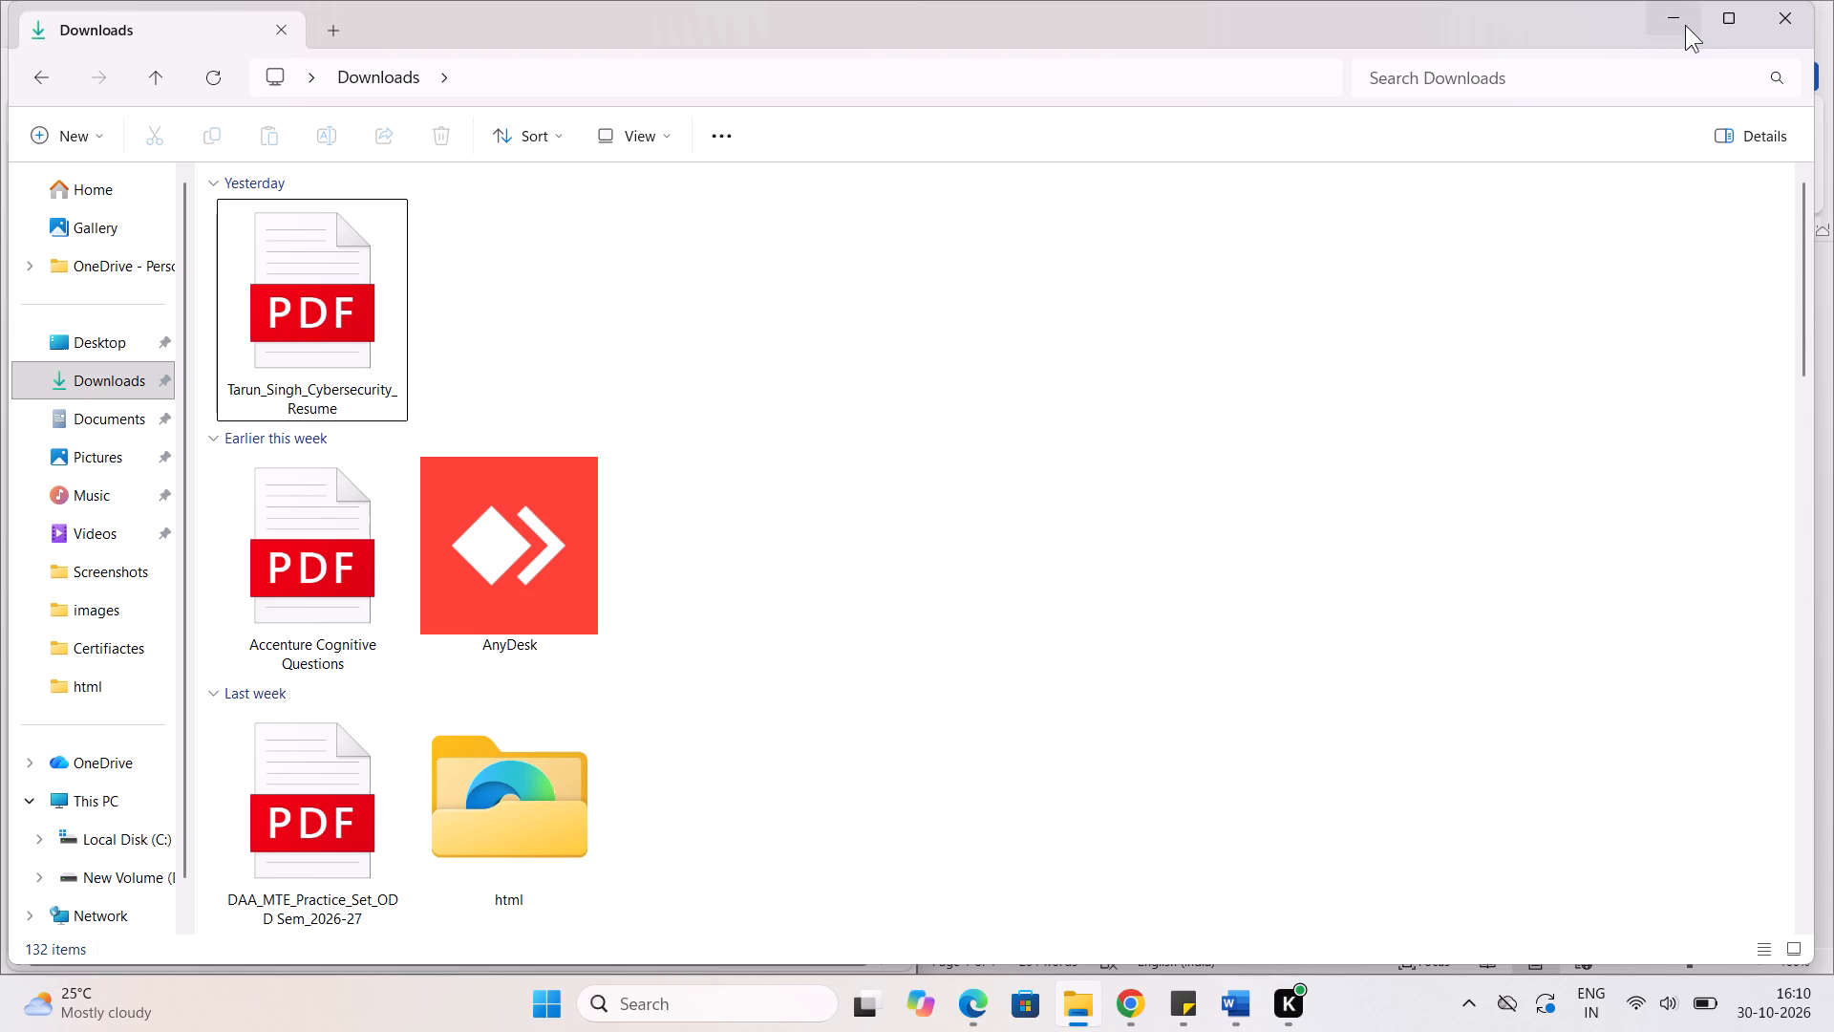
pyautogui.click(1684, 22)
# Open the Recycle Bin and permanently delete the first row of items, from the packet-tracer file through the first .gitignore.
pyautogui.click(739, 1008)
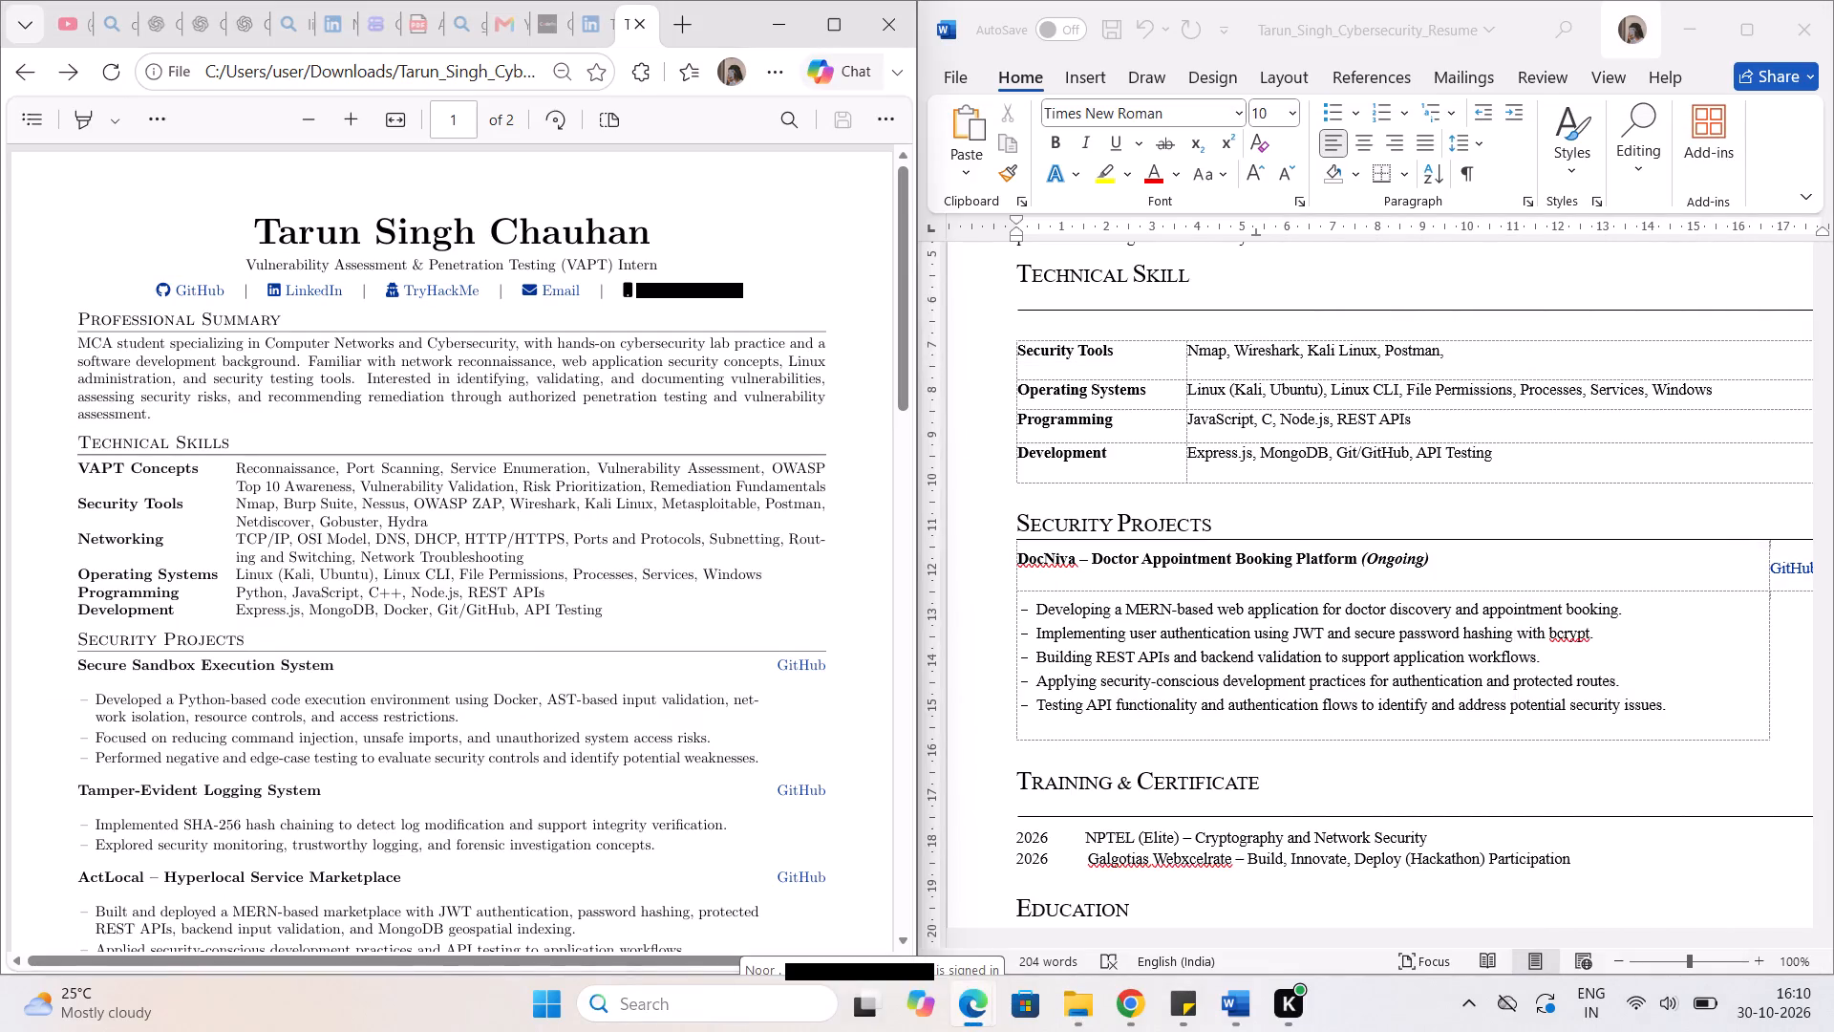
pyautogui.write('bin')
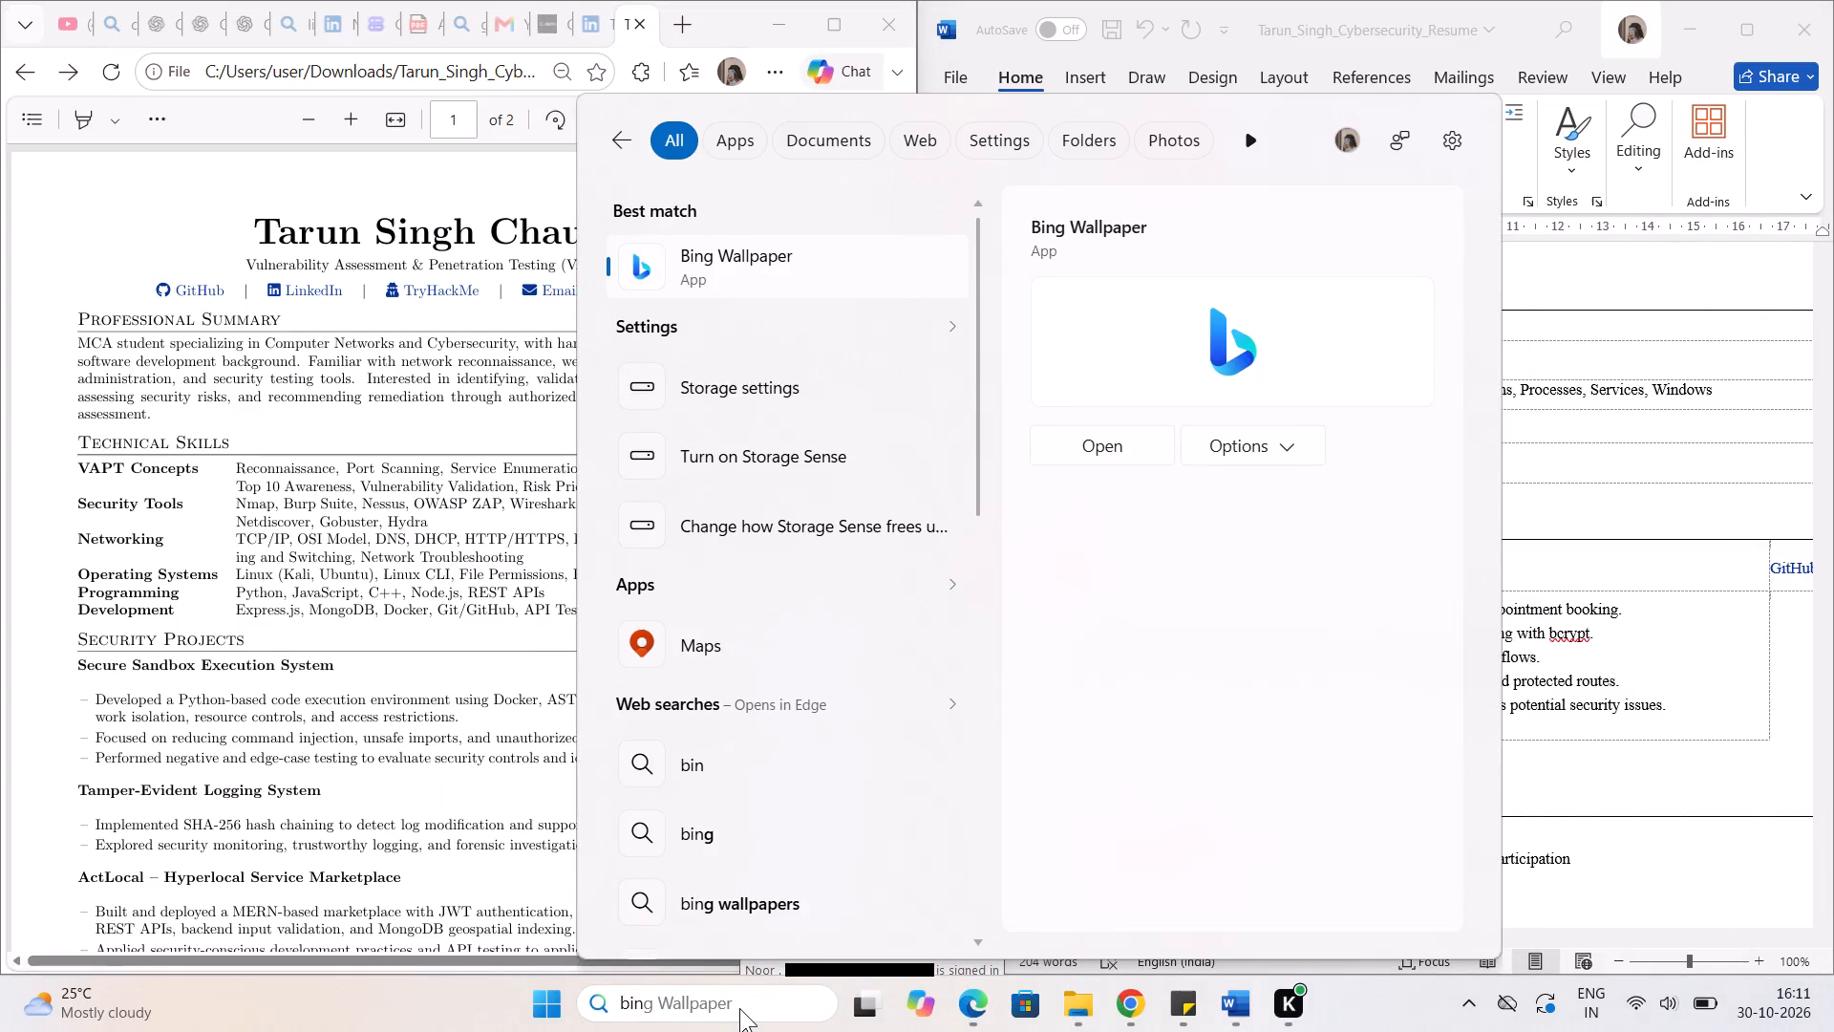
pyautogui.press('BackSpace')
pyautogui.press('BackSpace')
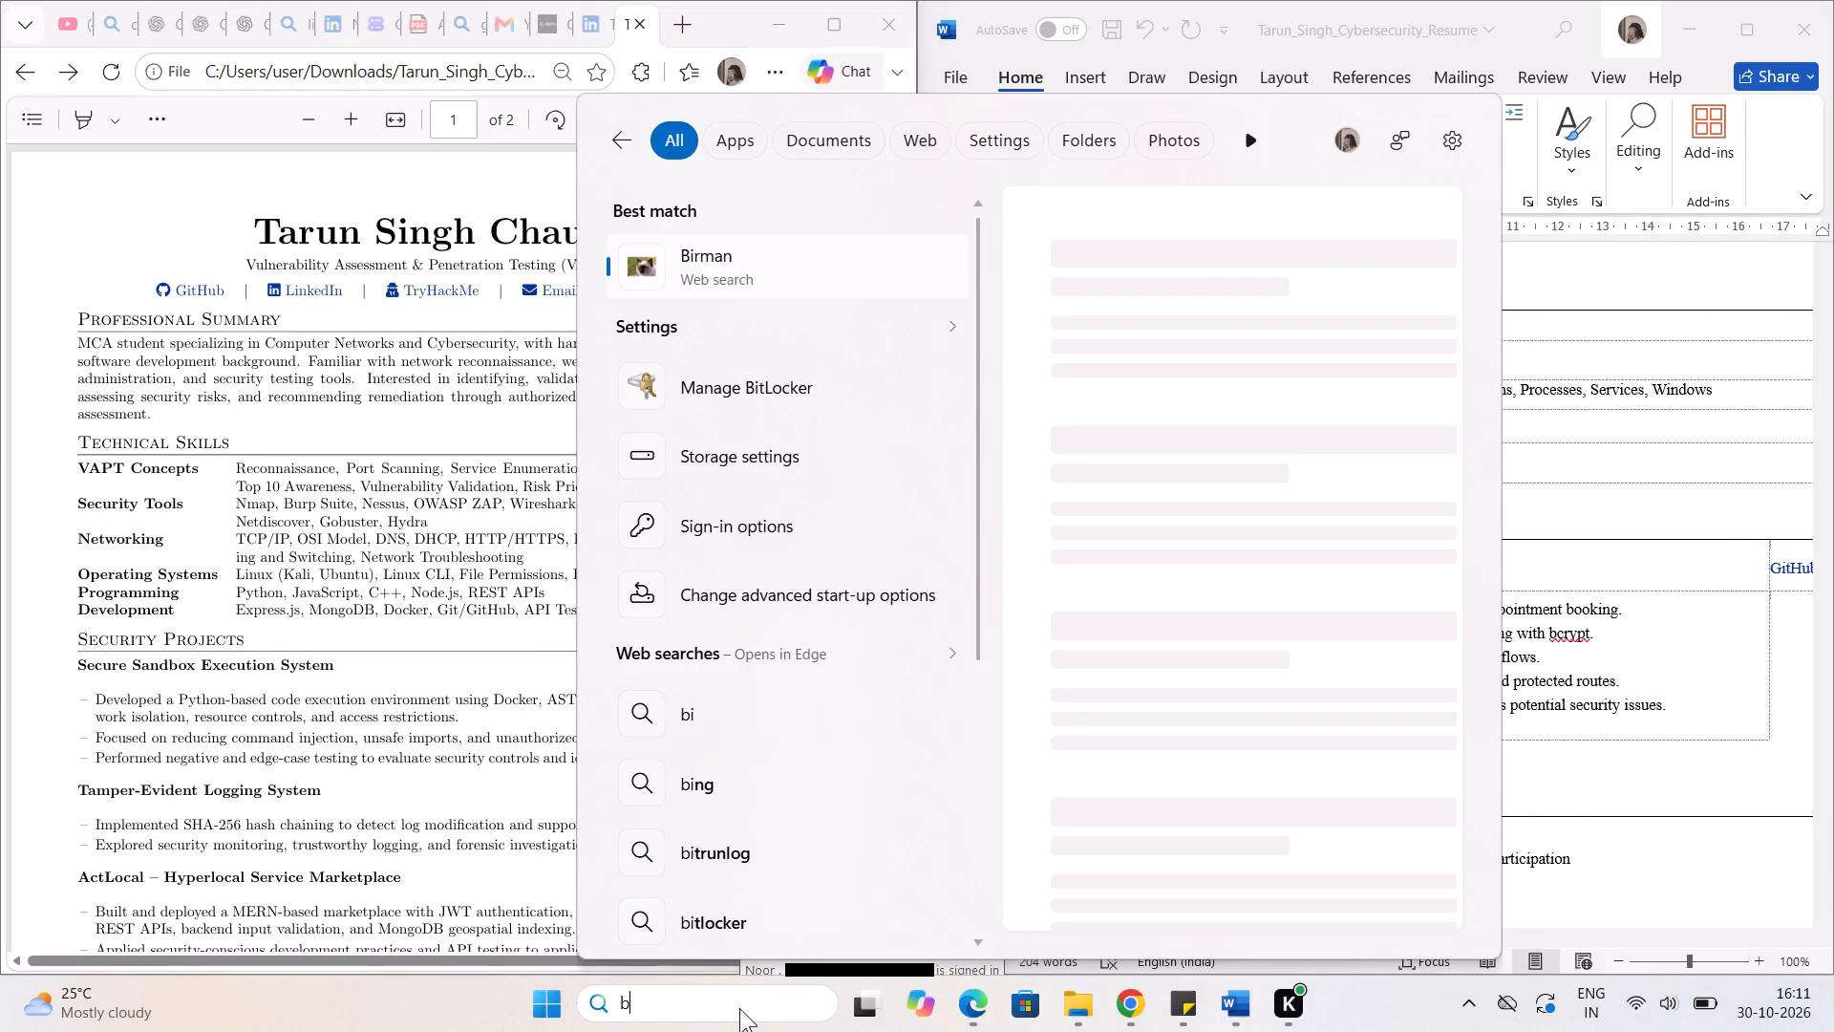
pyautogui.press('BackSpace')
pyautogui.write('recyv')
pyautogui.press('Return')
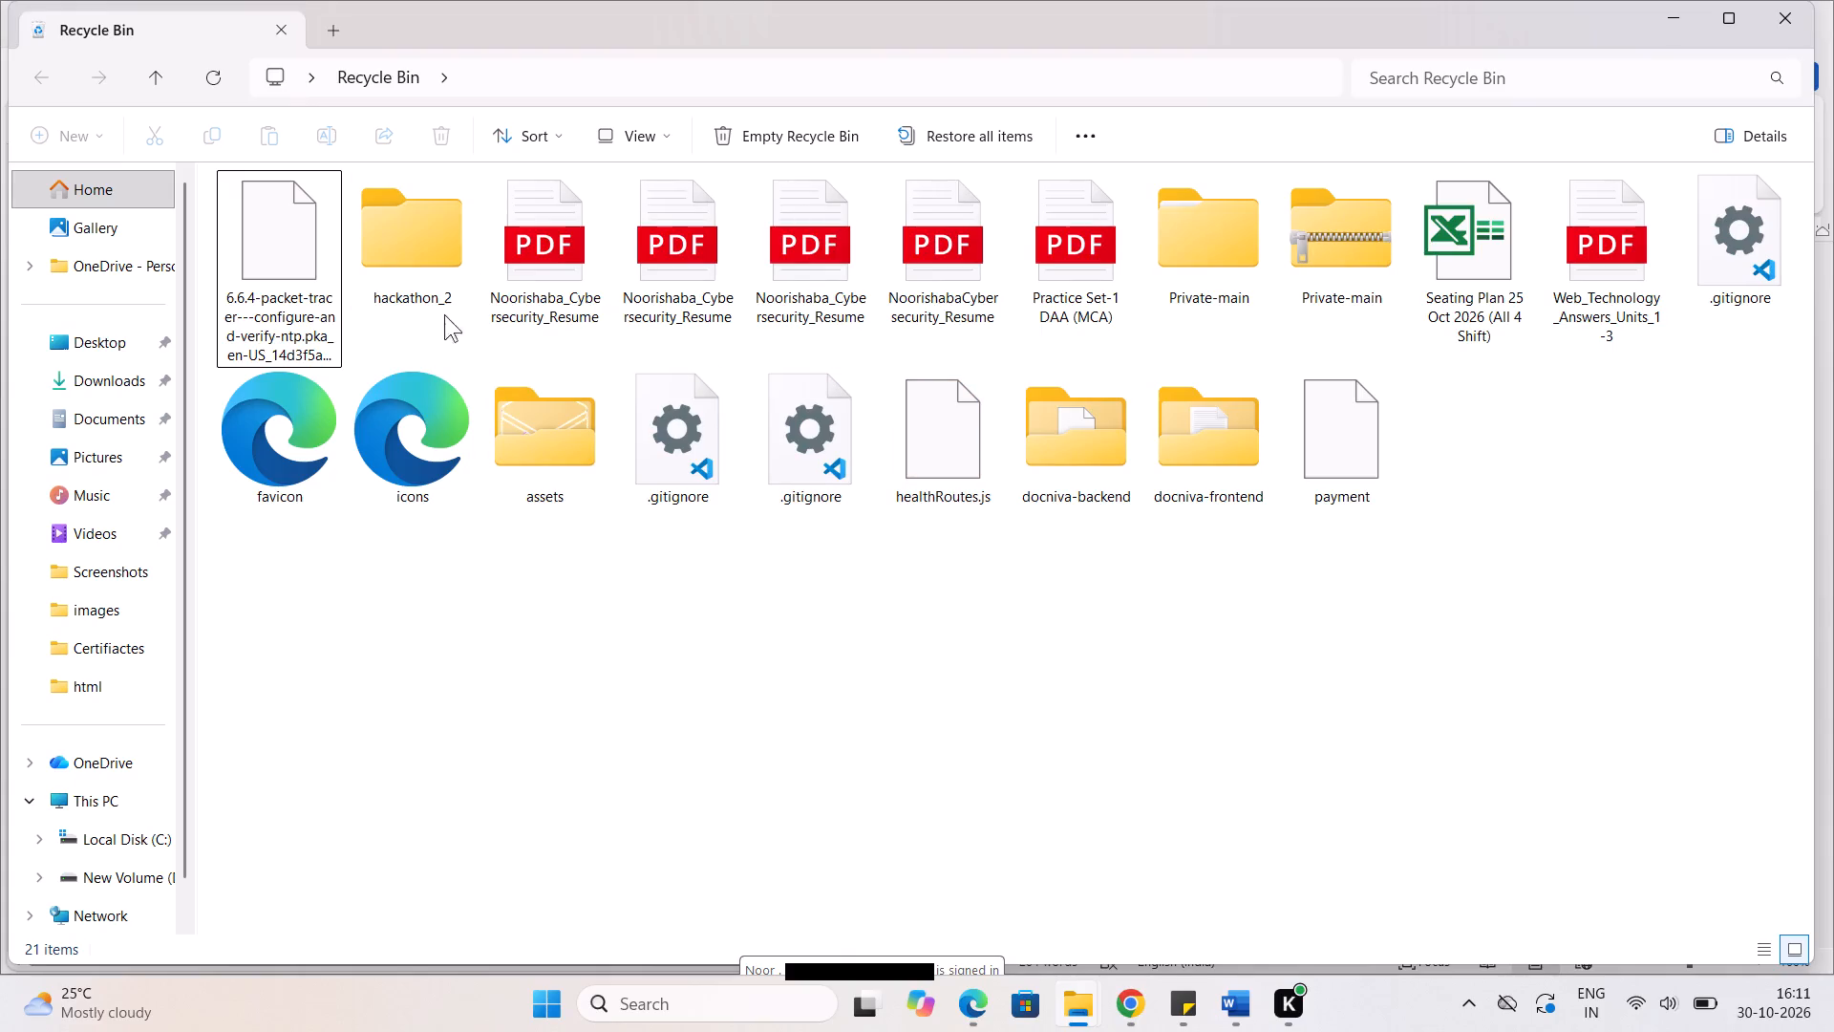
pyautogui.click(296, 275)
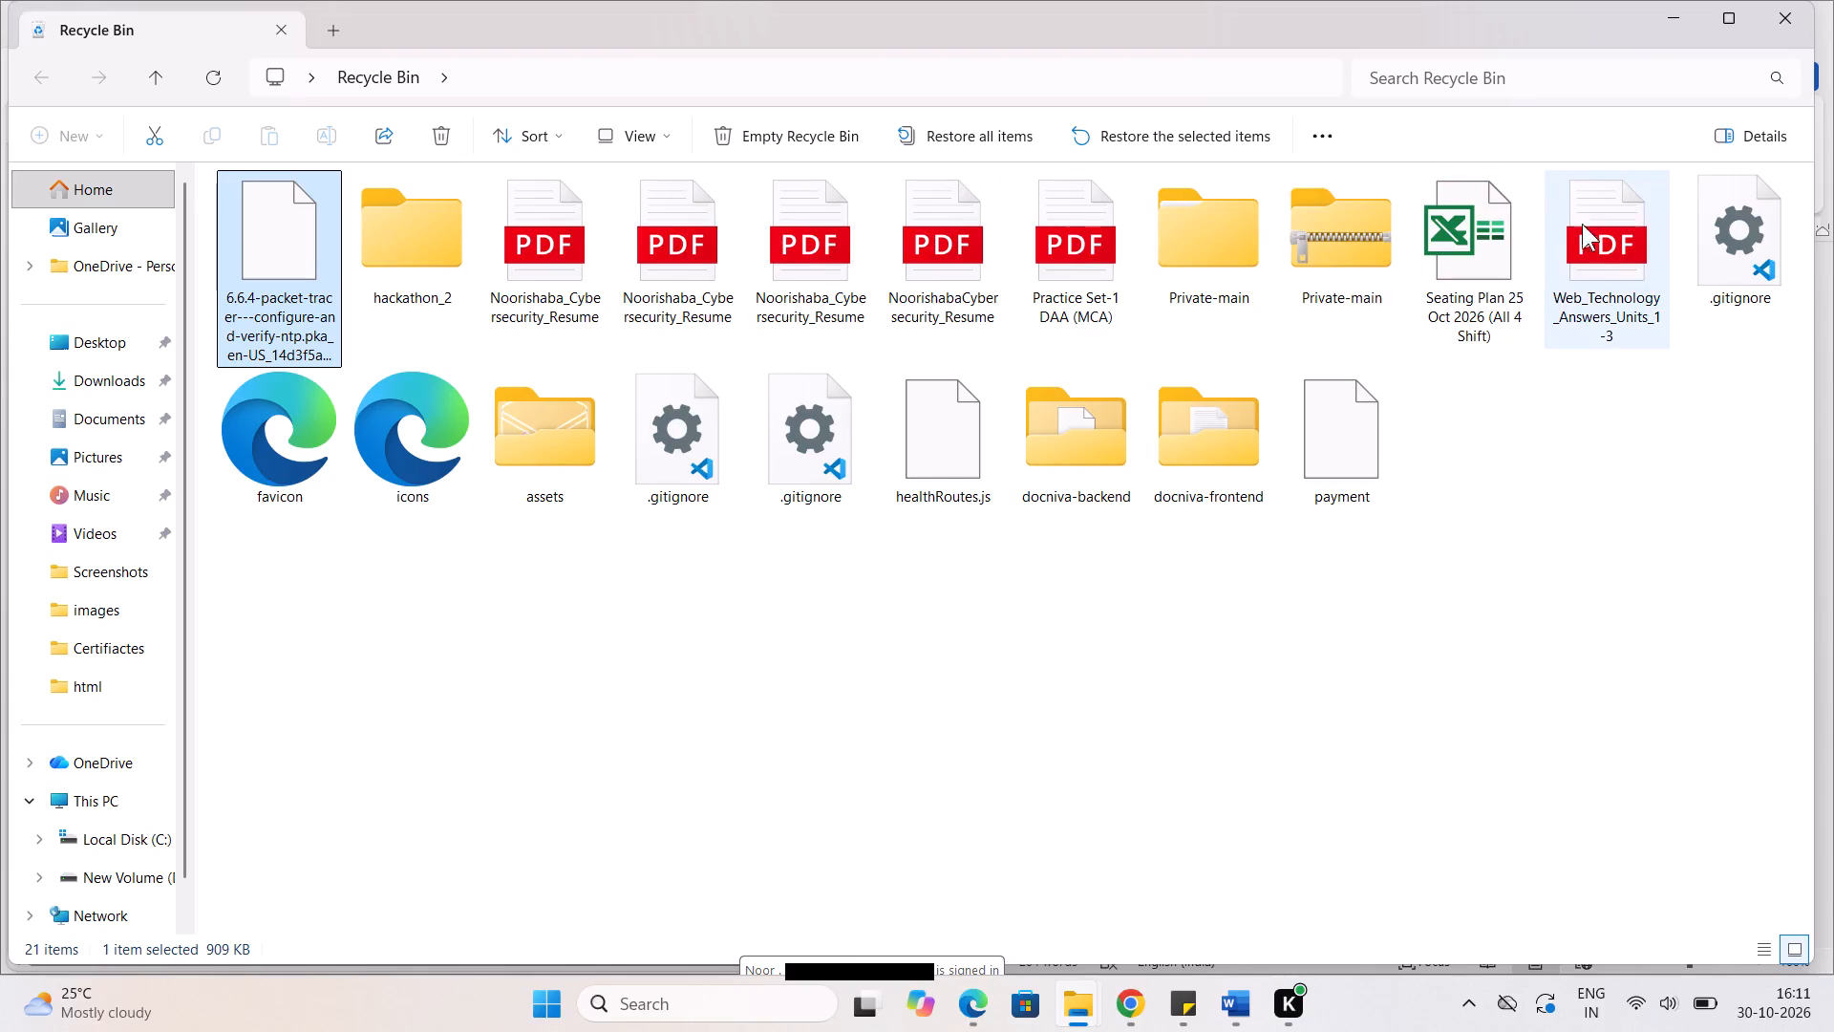
pyautogui.keyDown('shift'); pyautogui.click(1705, 244); pyautogui.keyUp('shift')
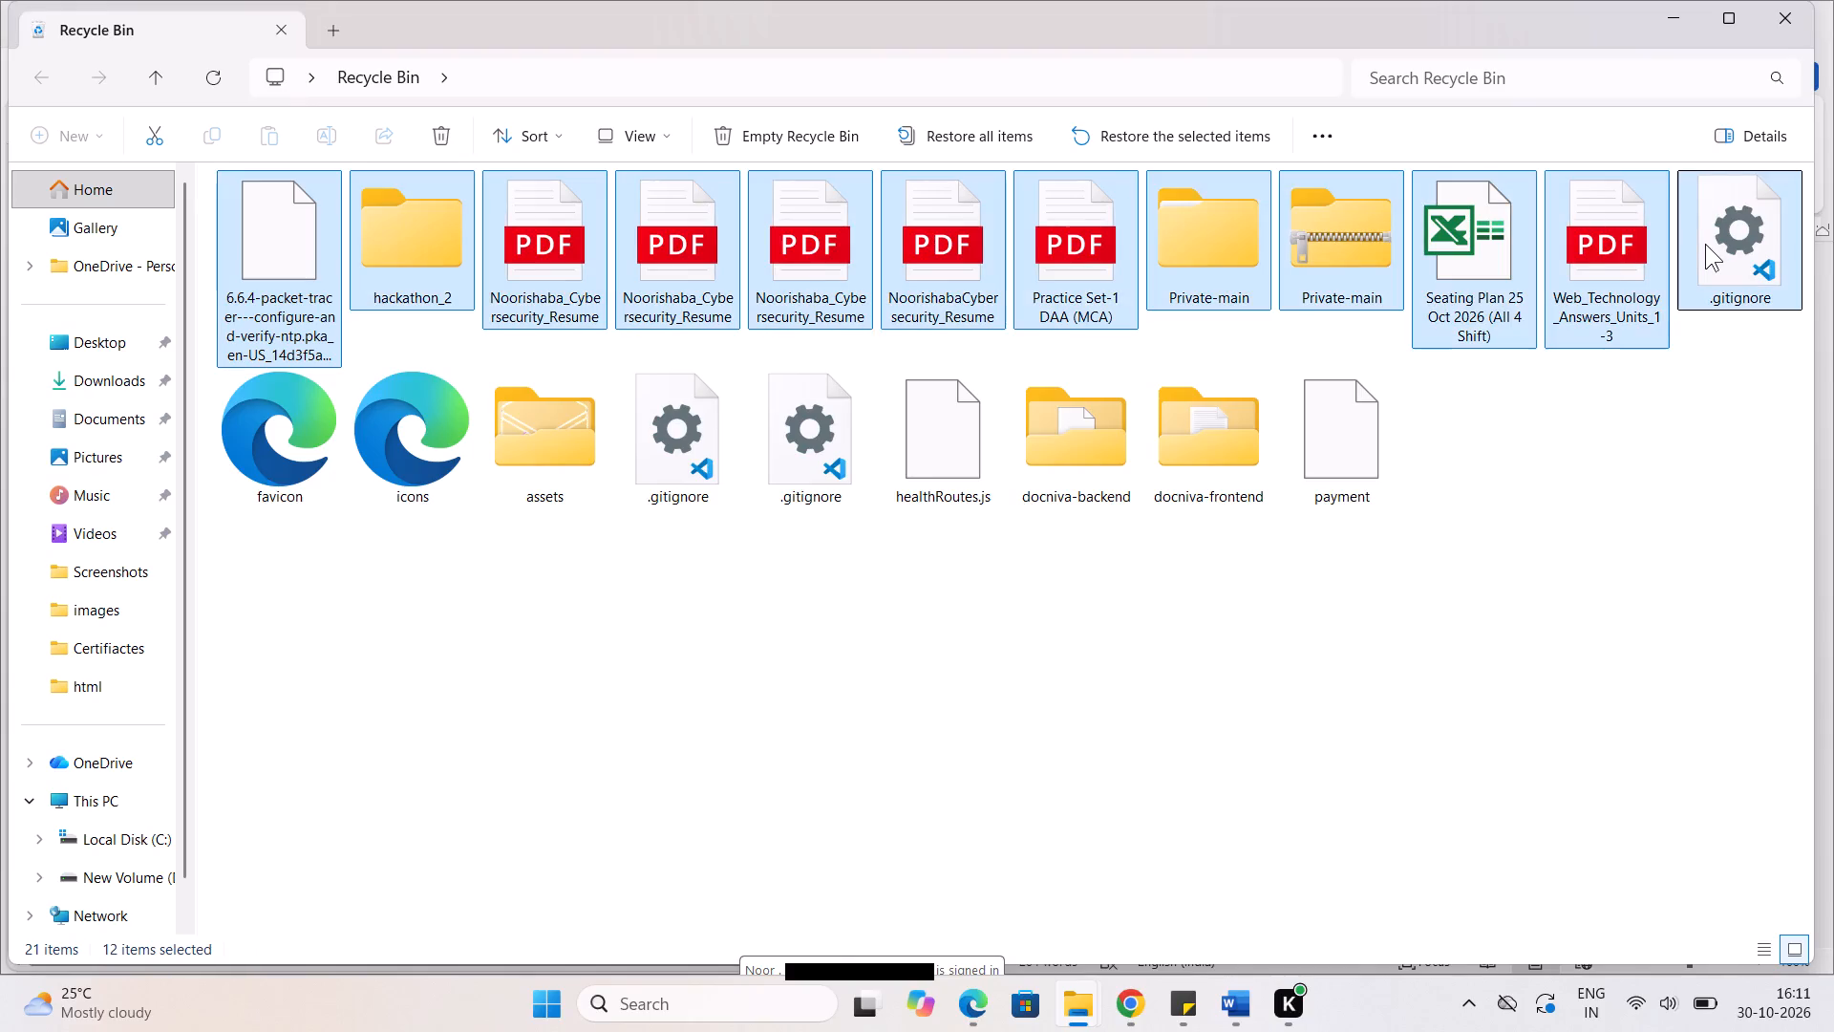
pyautogui.press('Delete')
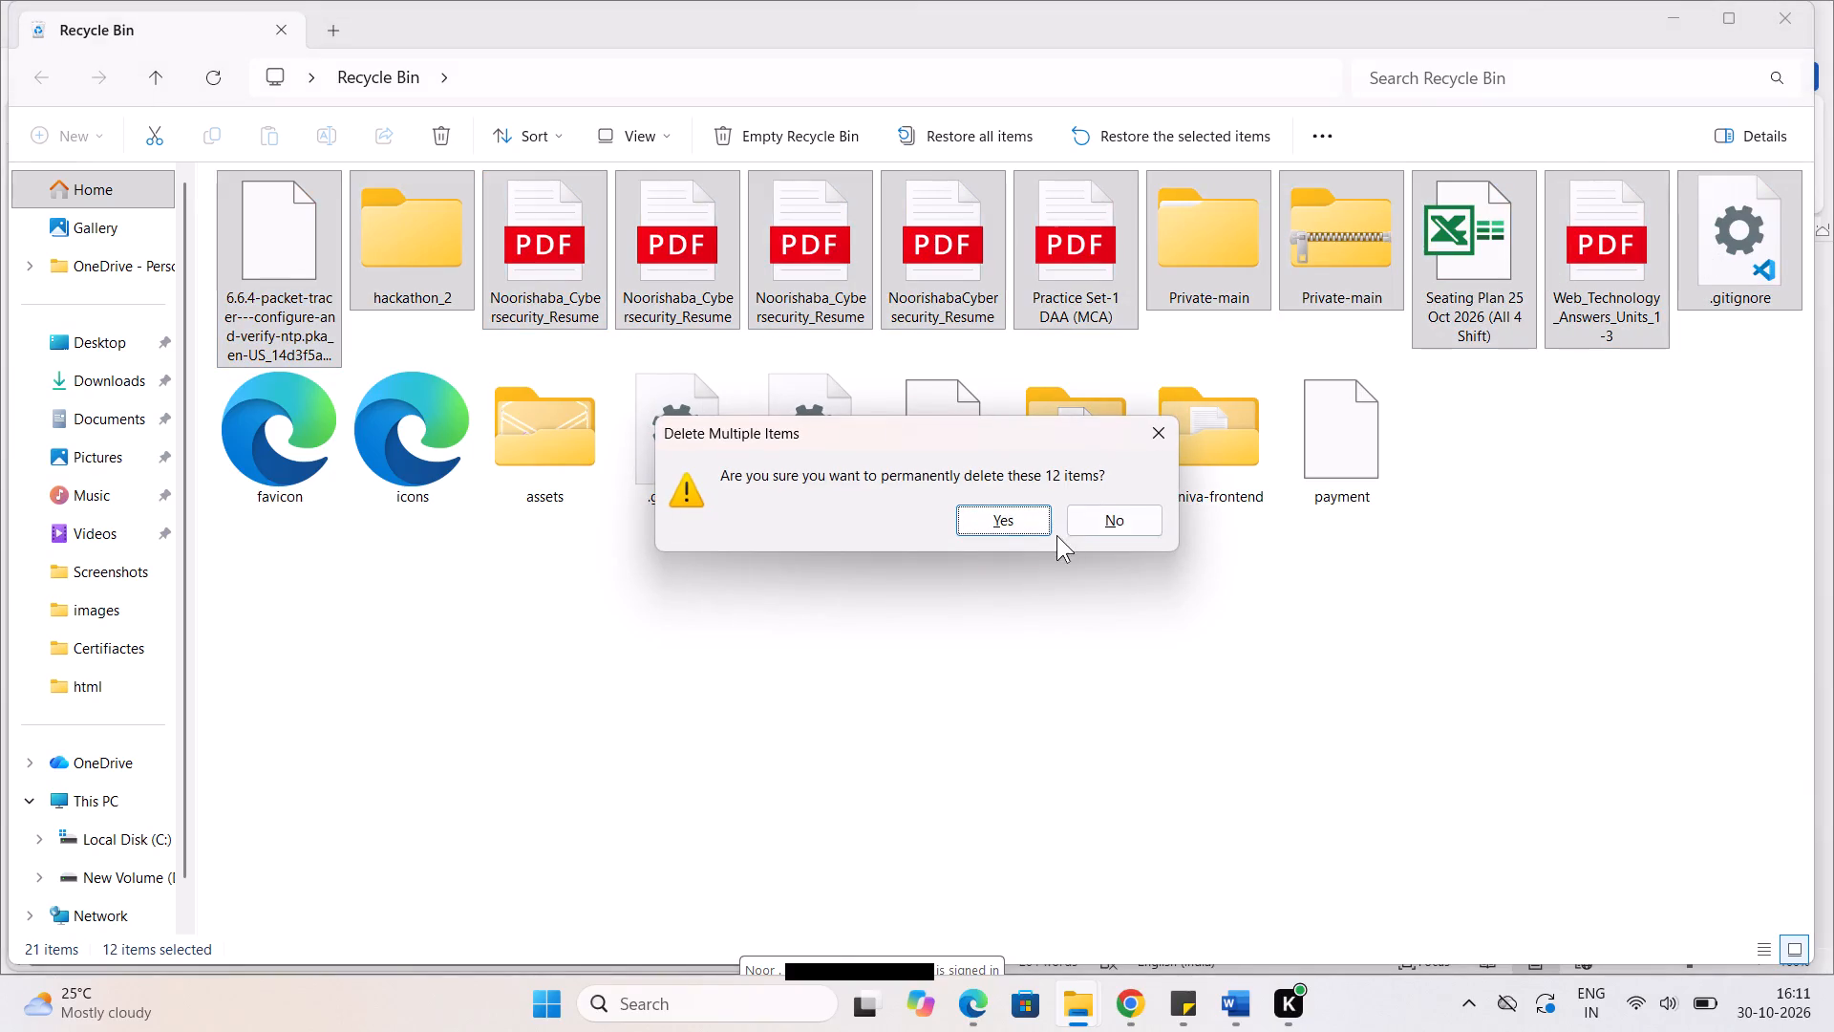
pyautogui.click(1033, 525)
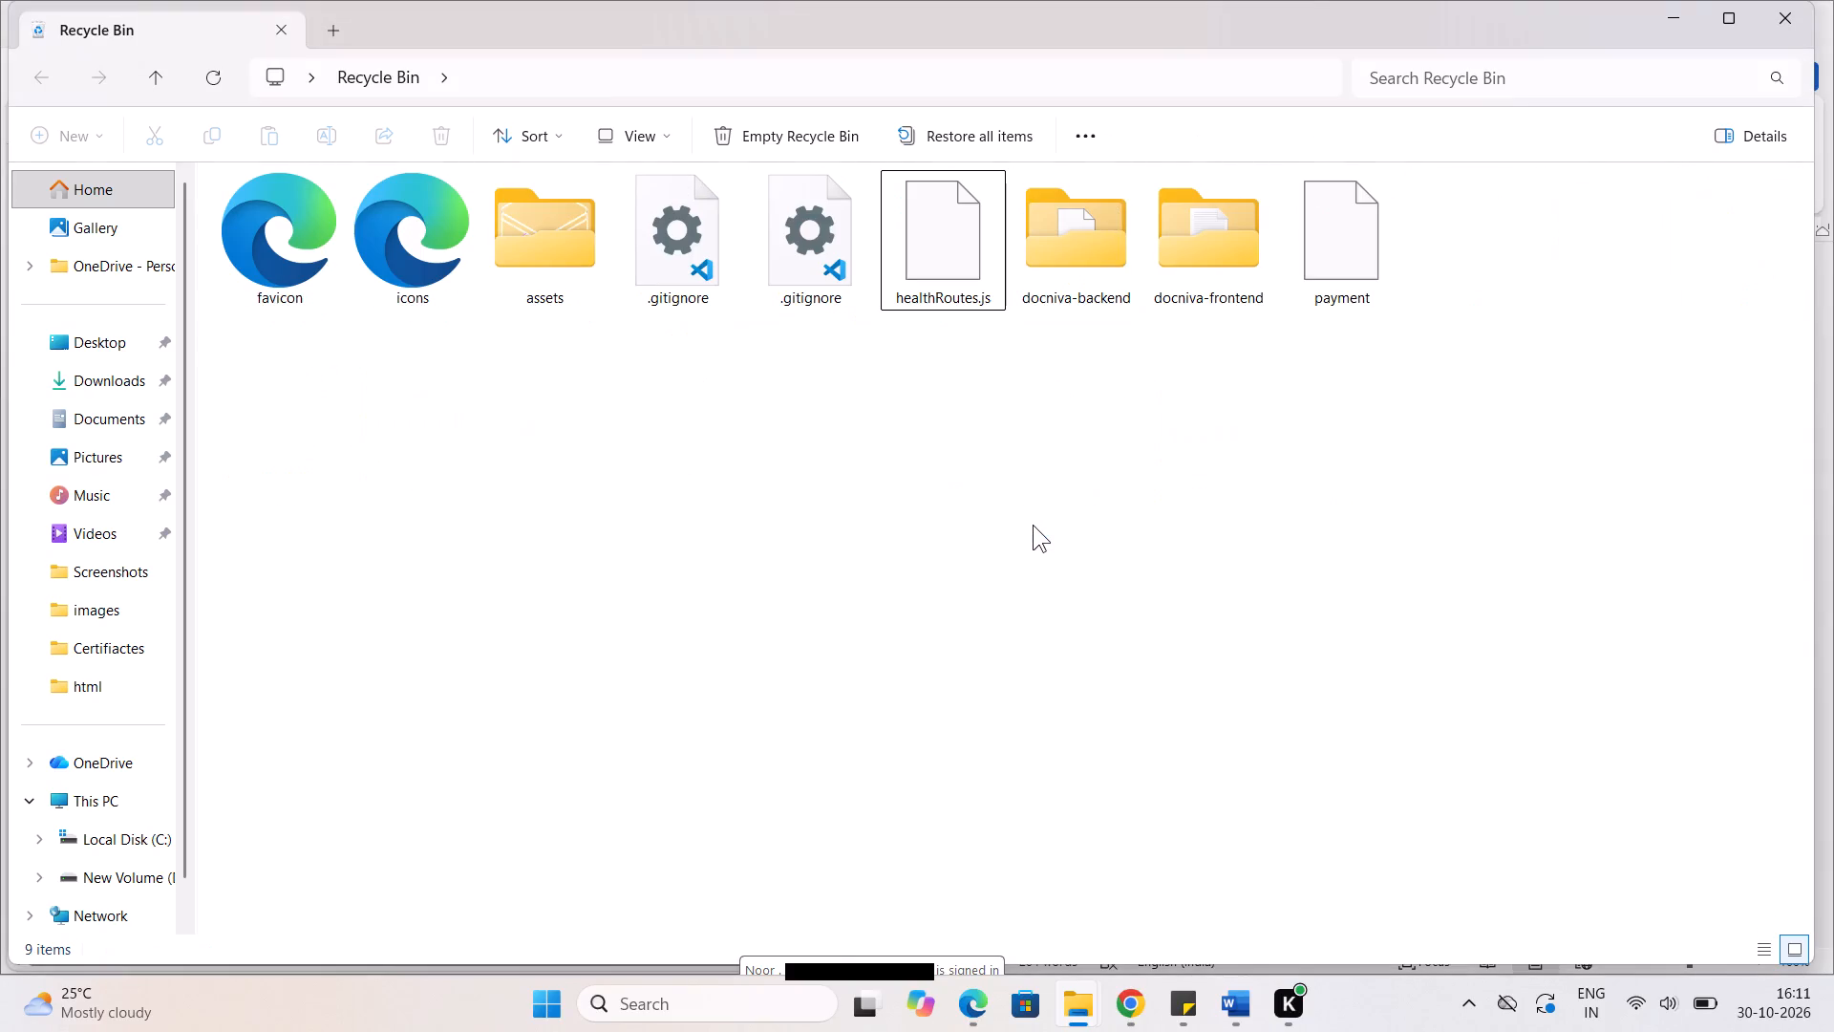
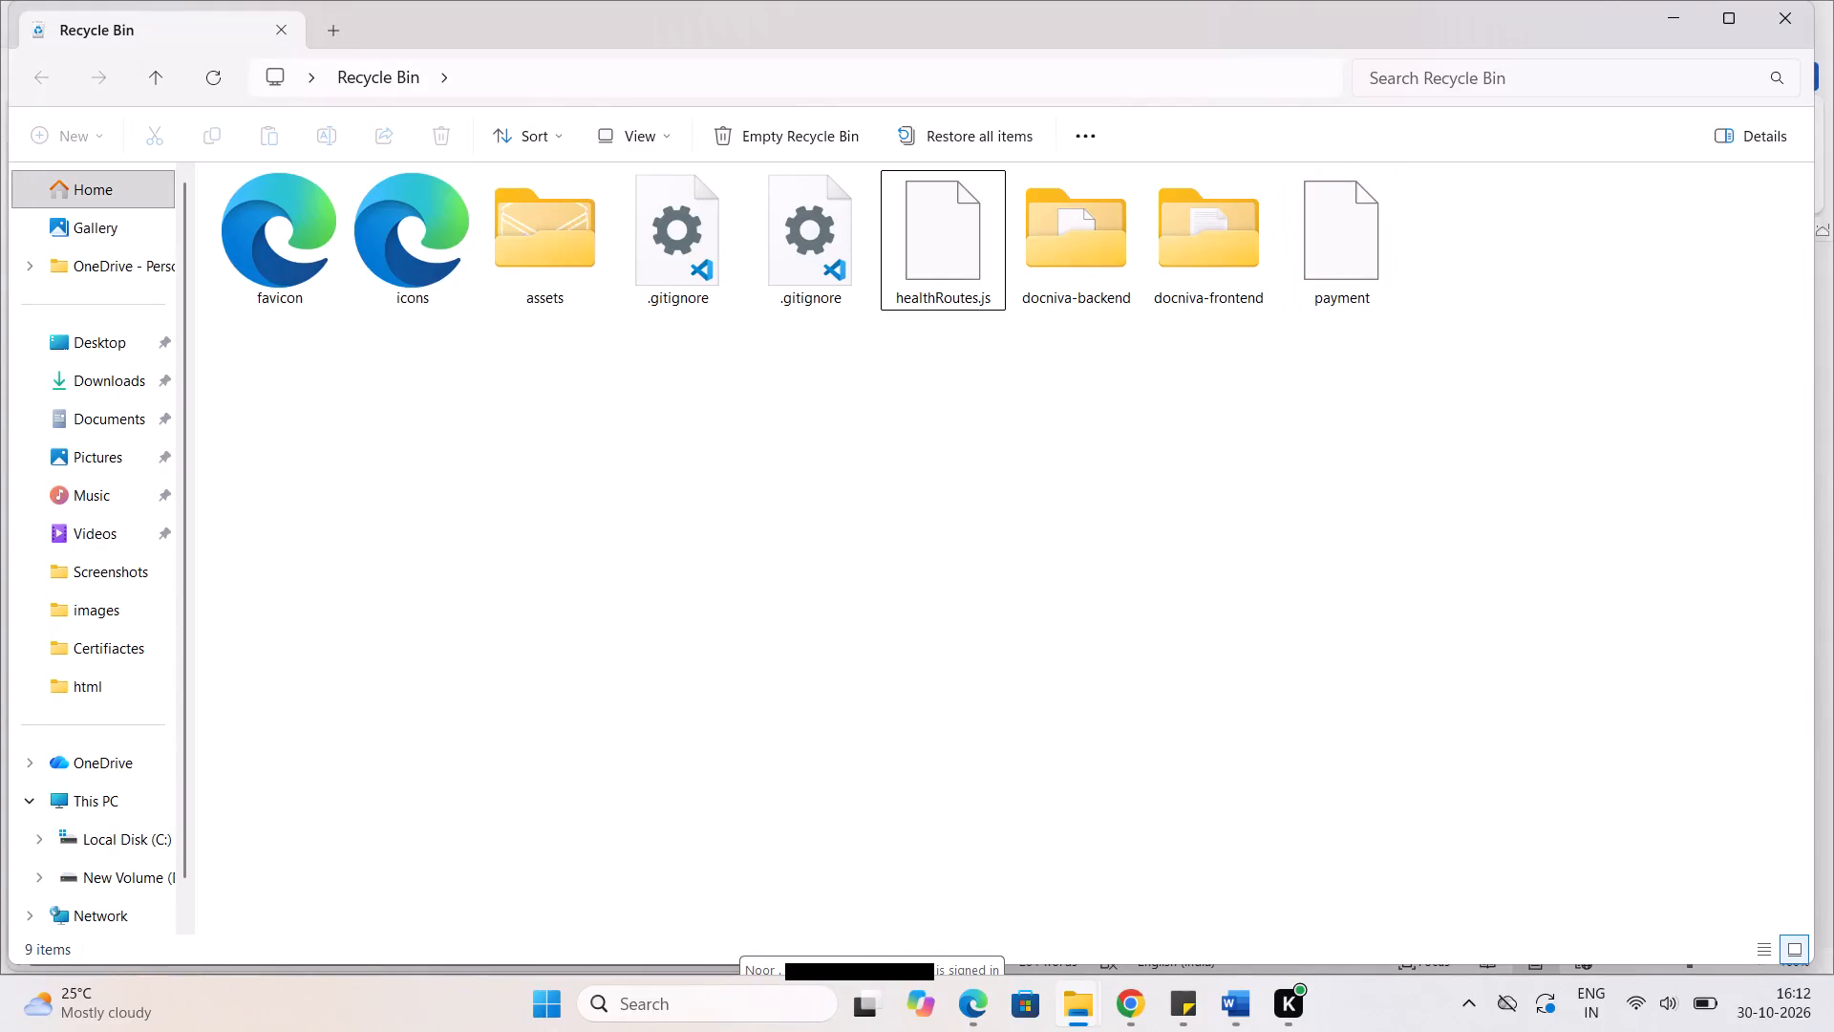
# Close the Recycle Bin window to return to the resume documents.
pyautogui.click(1803, 16)
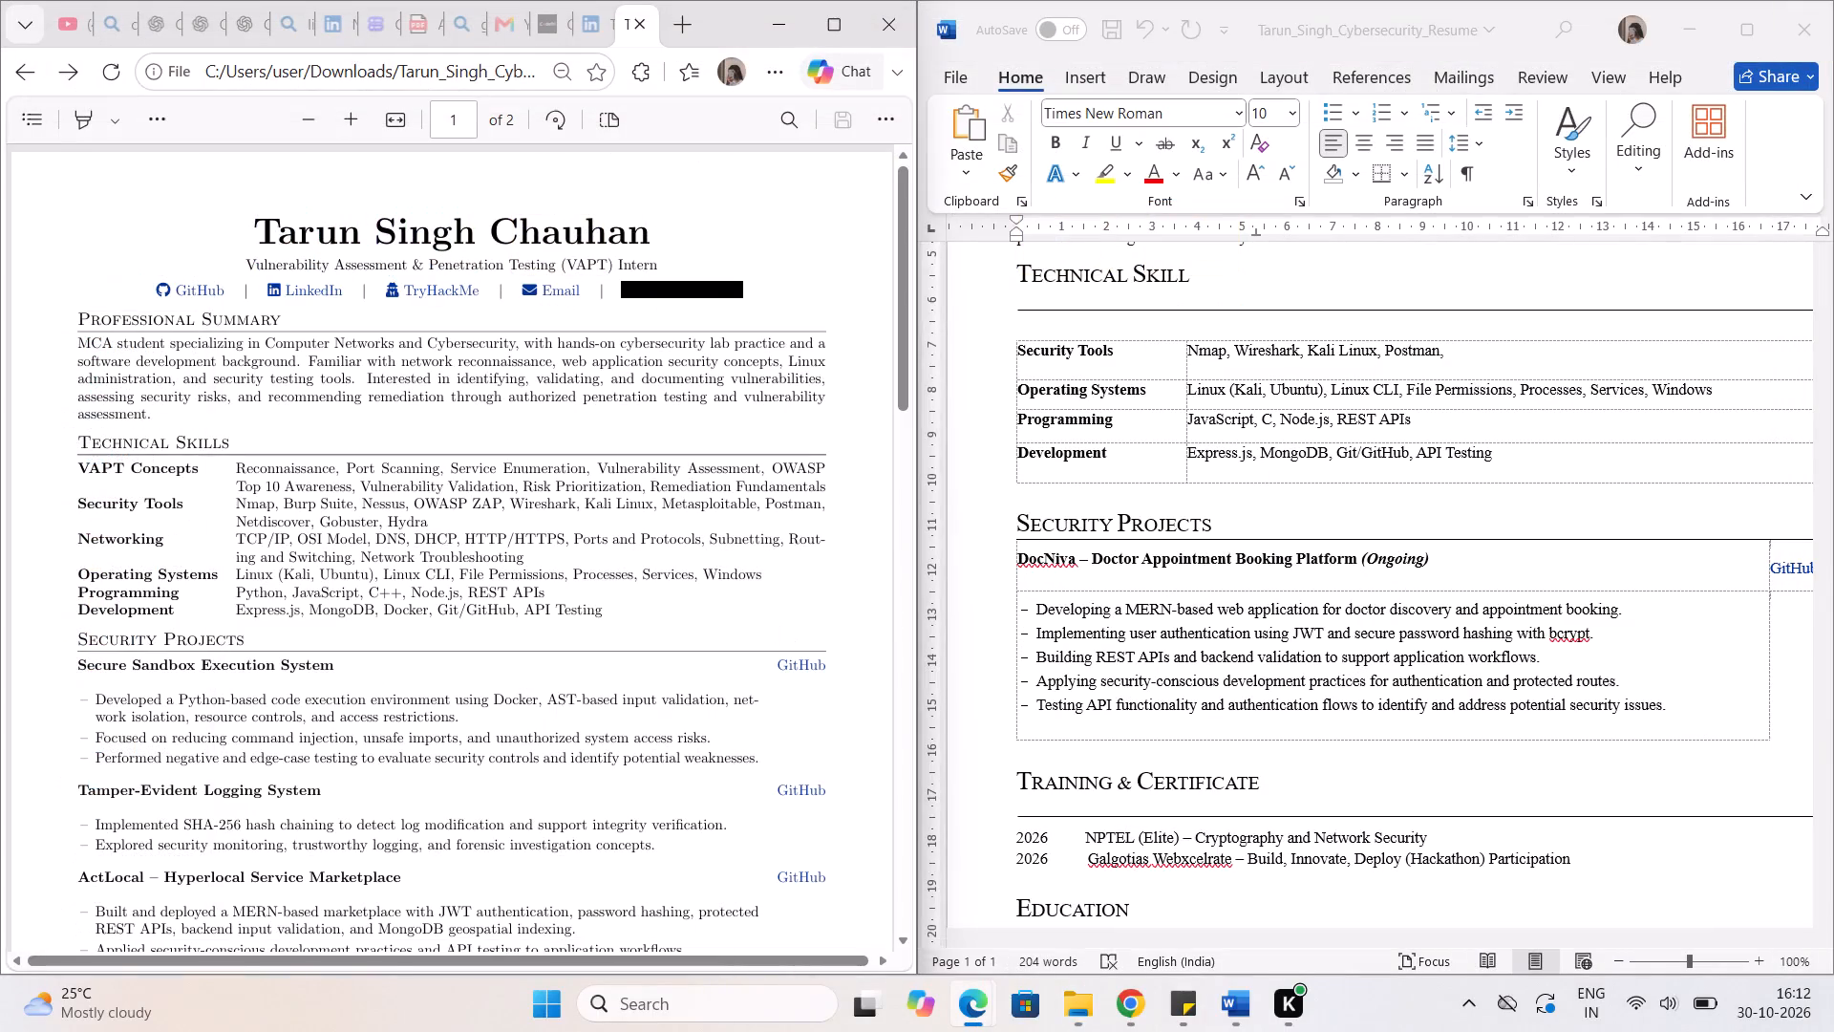
# Review the Word resume from Security Projects down to the end of the Education section, checking the entries and their alignment.
pyautogui.scroll(-3, 1029, 740)
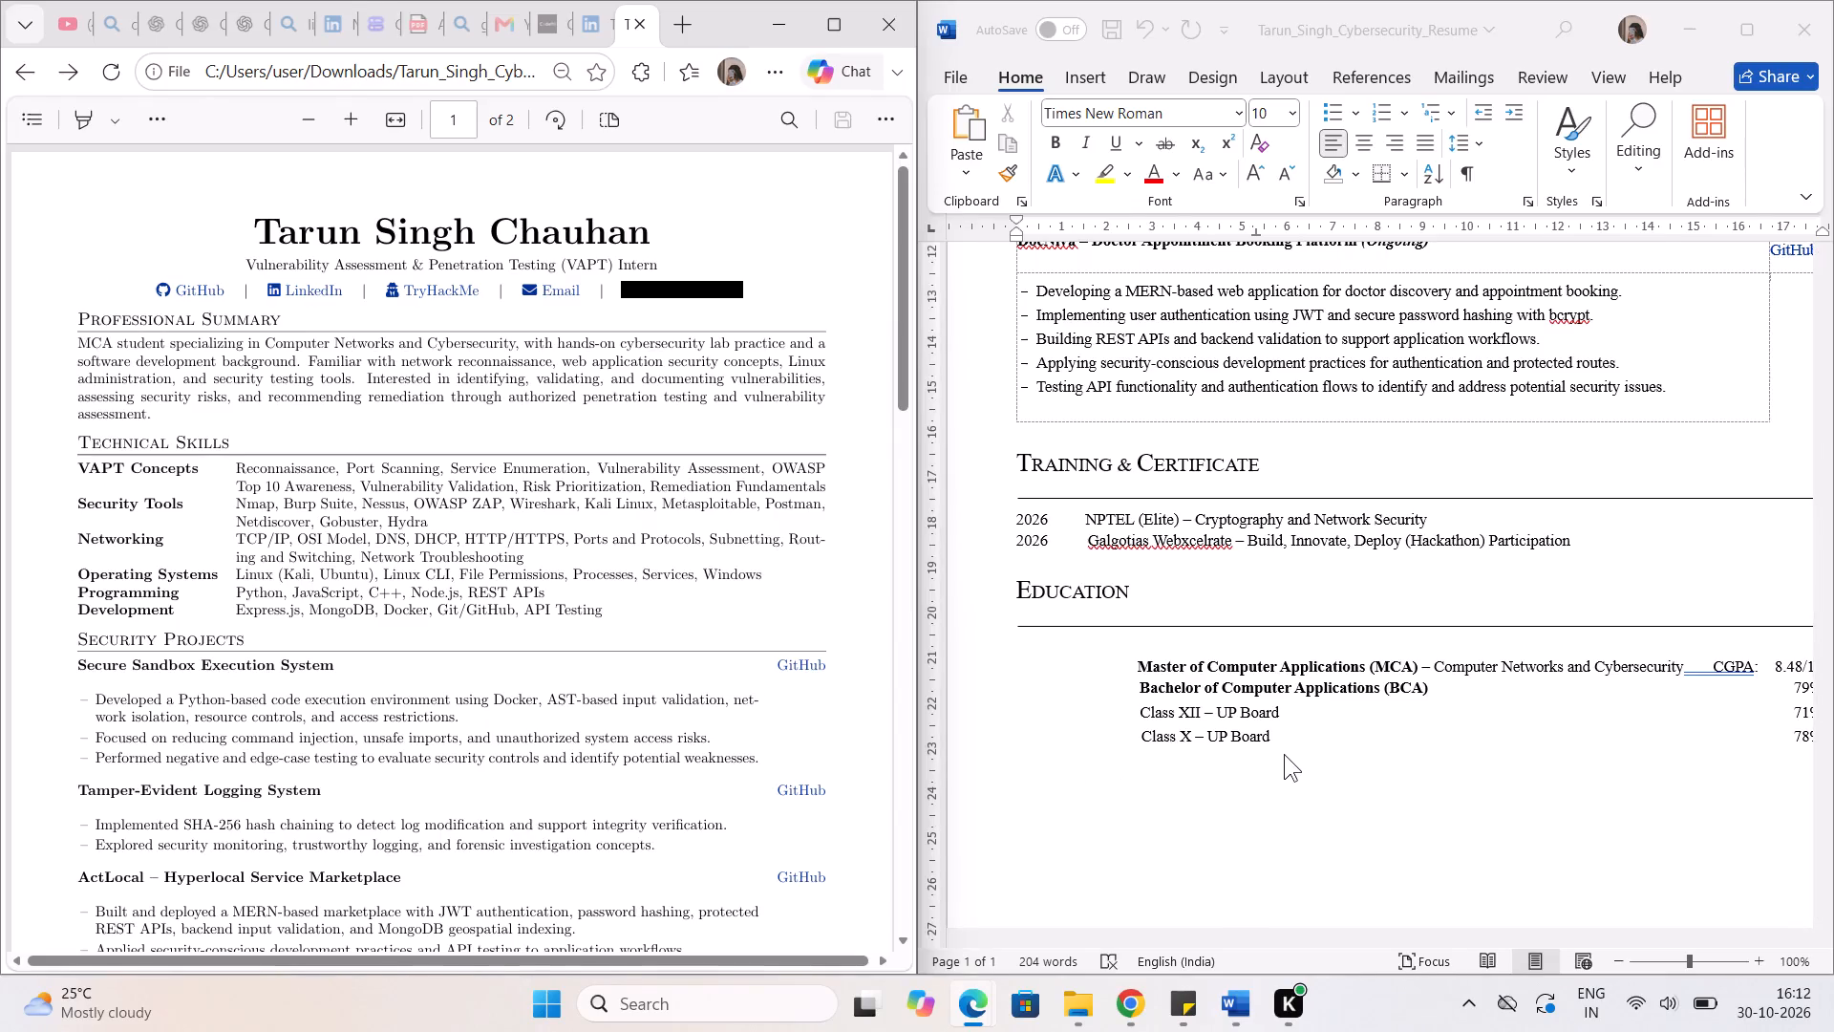
pyautogui.hscroll(-1, 1284, 754)
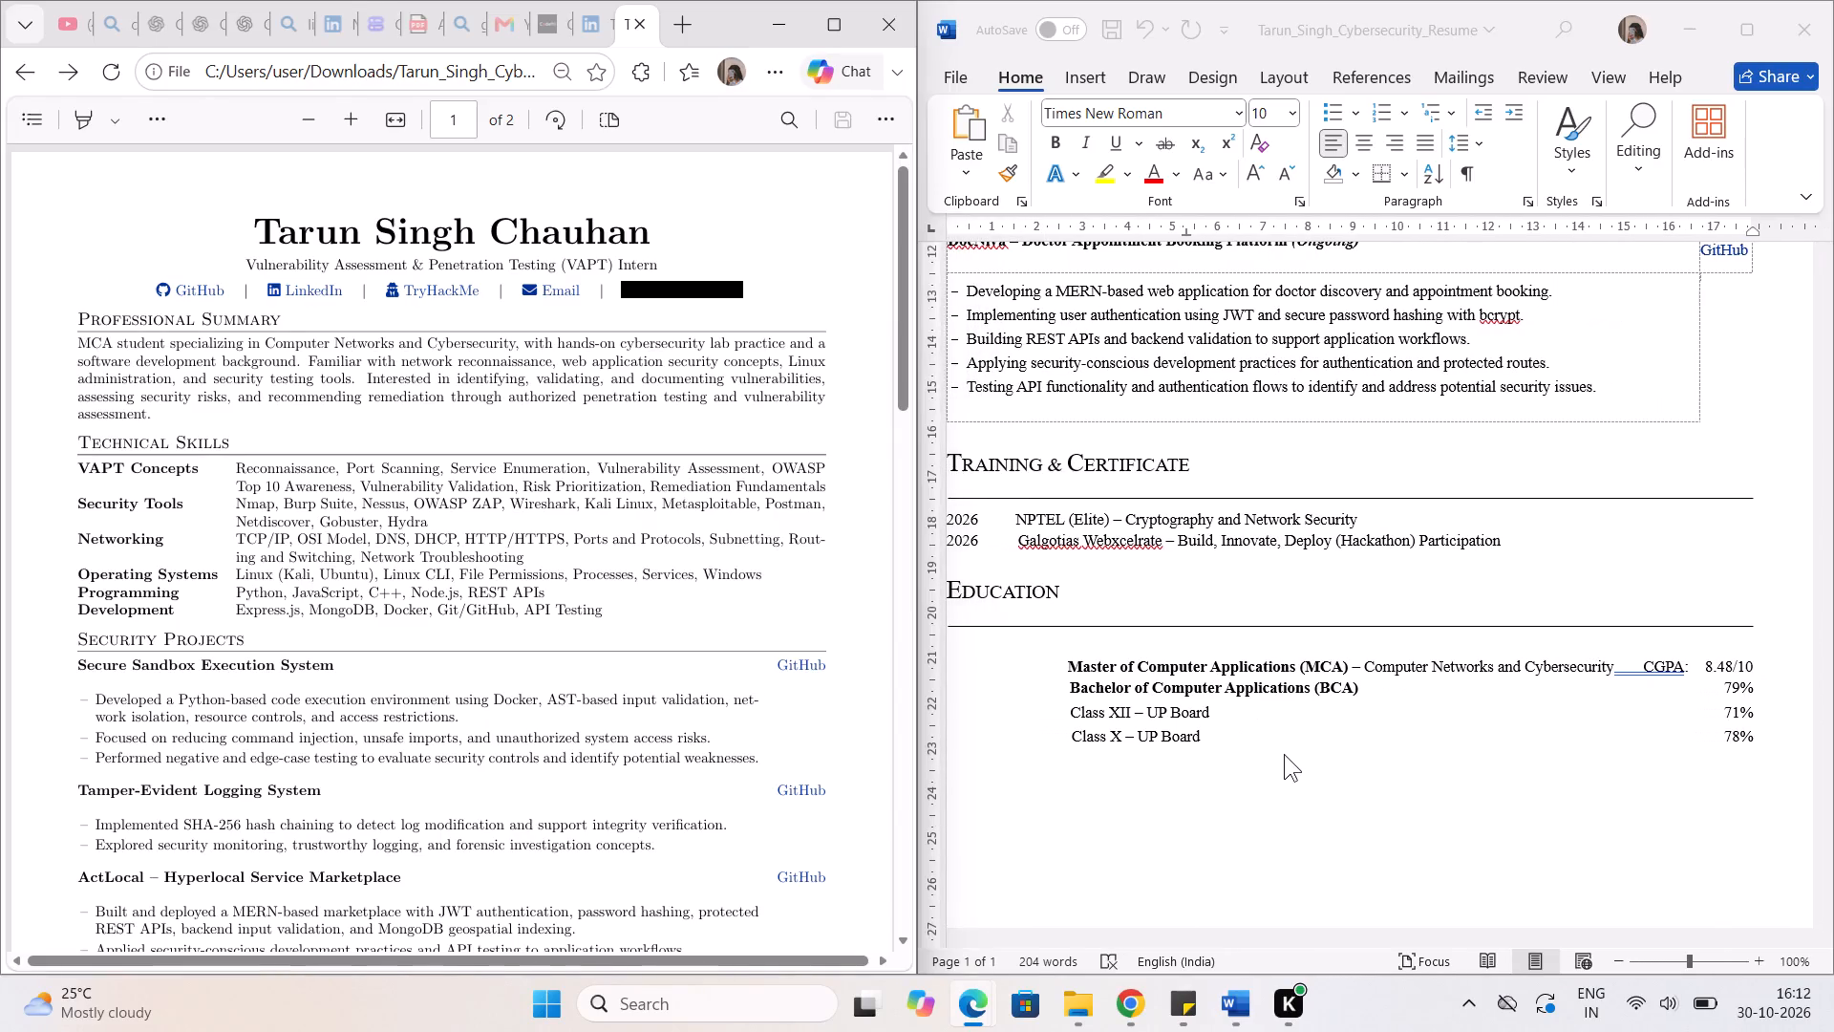
pyautogui.hscroll(-1, 1284, 754)
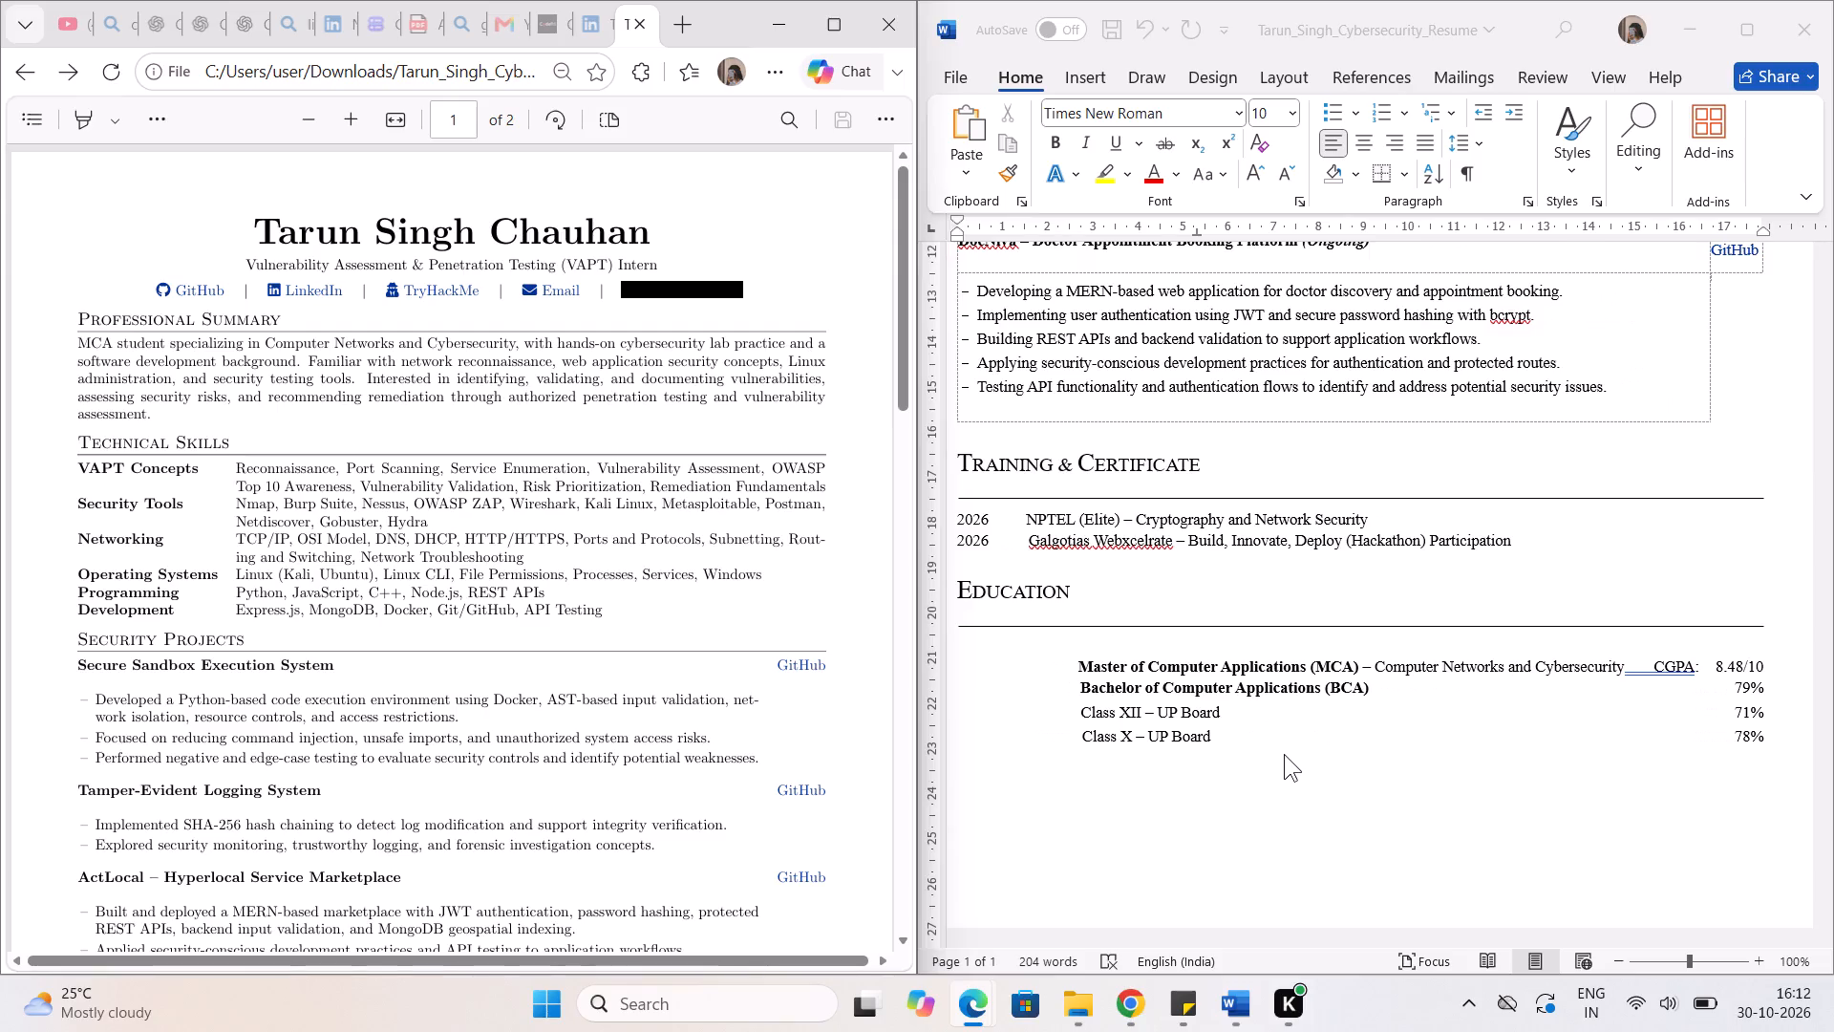
pyautogui.keyDown('ctrl'); pyautogui.scroll(-1, 1174, 726); pyautogui.keyUp('ctrl')
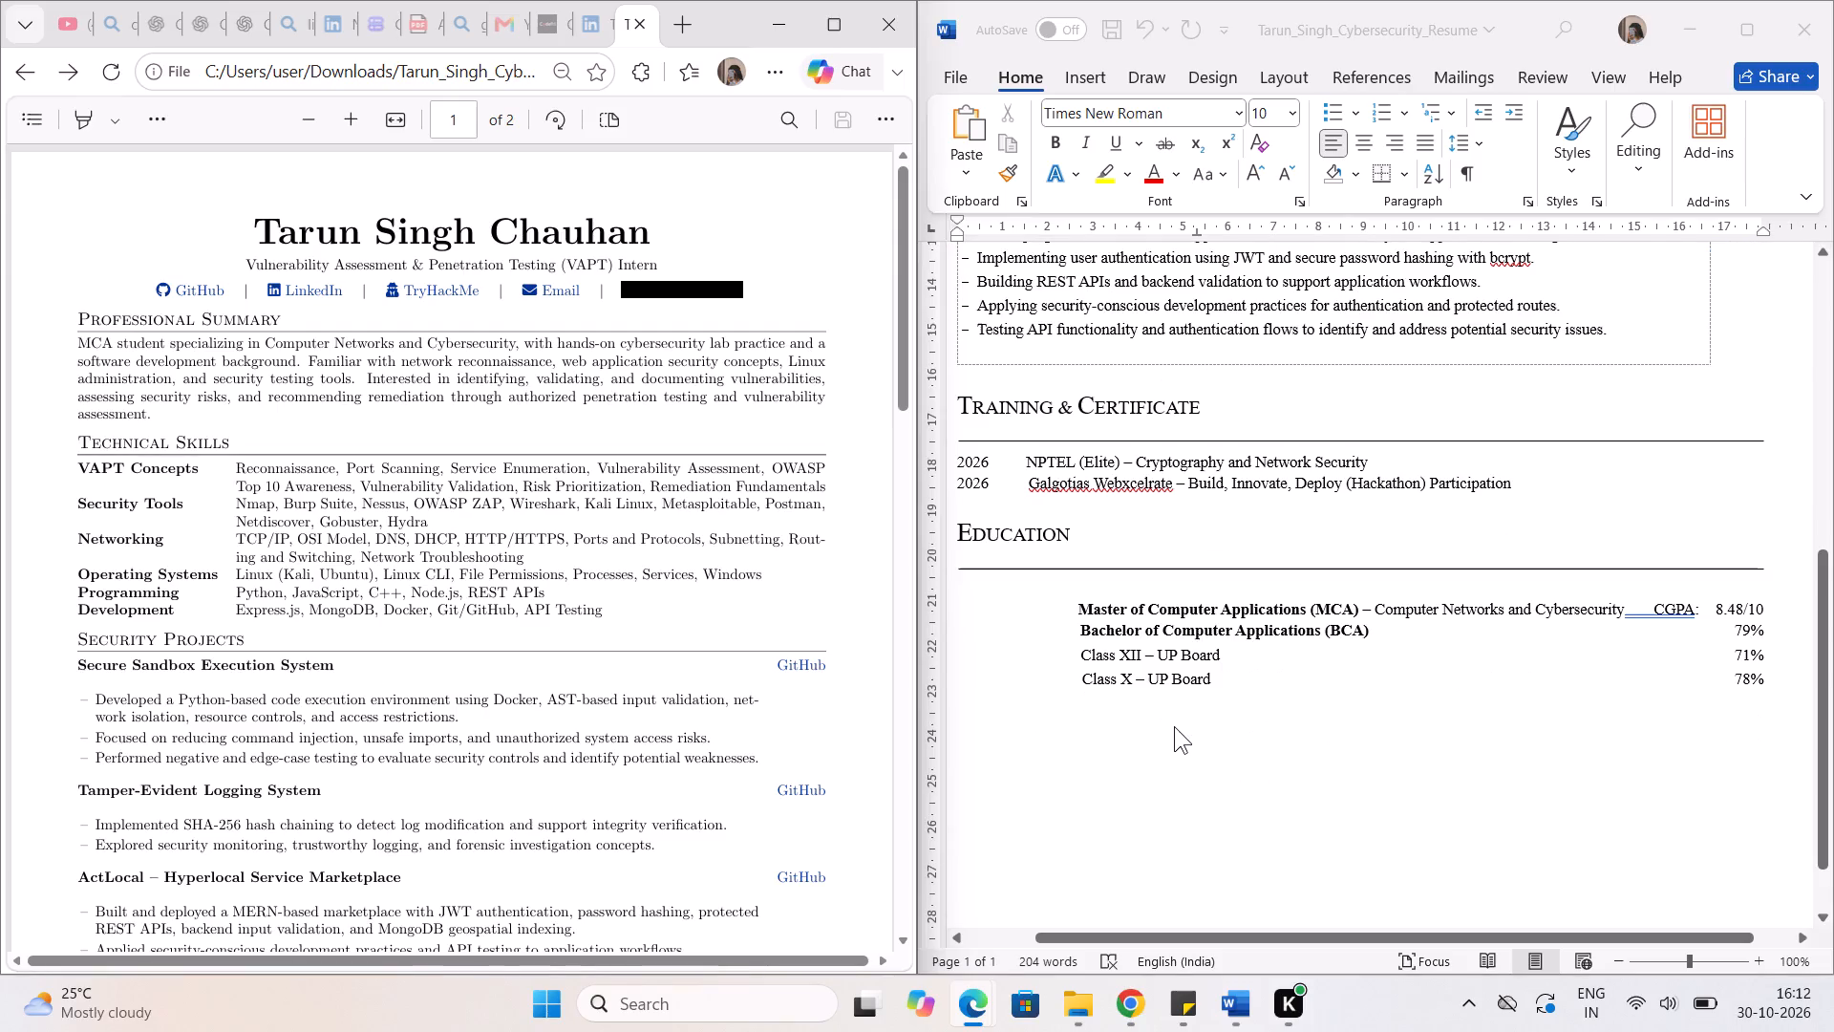
pyautogui.hscroll(1, 1174, 726)
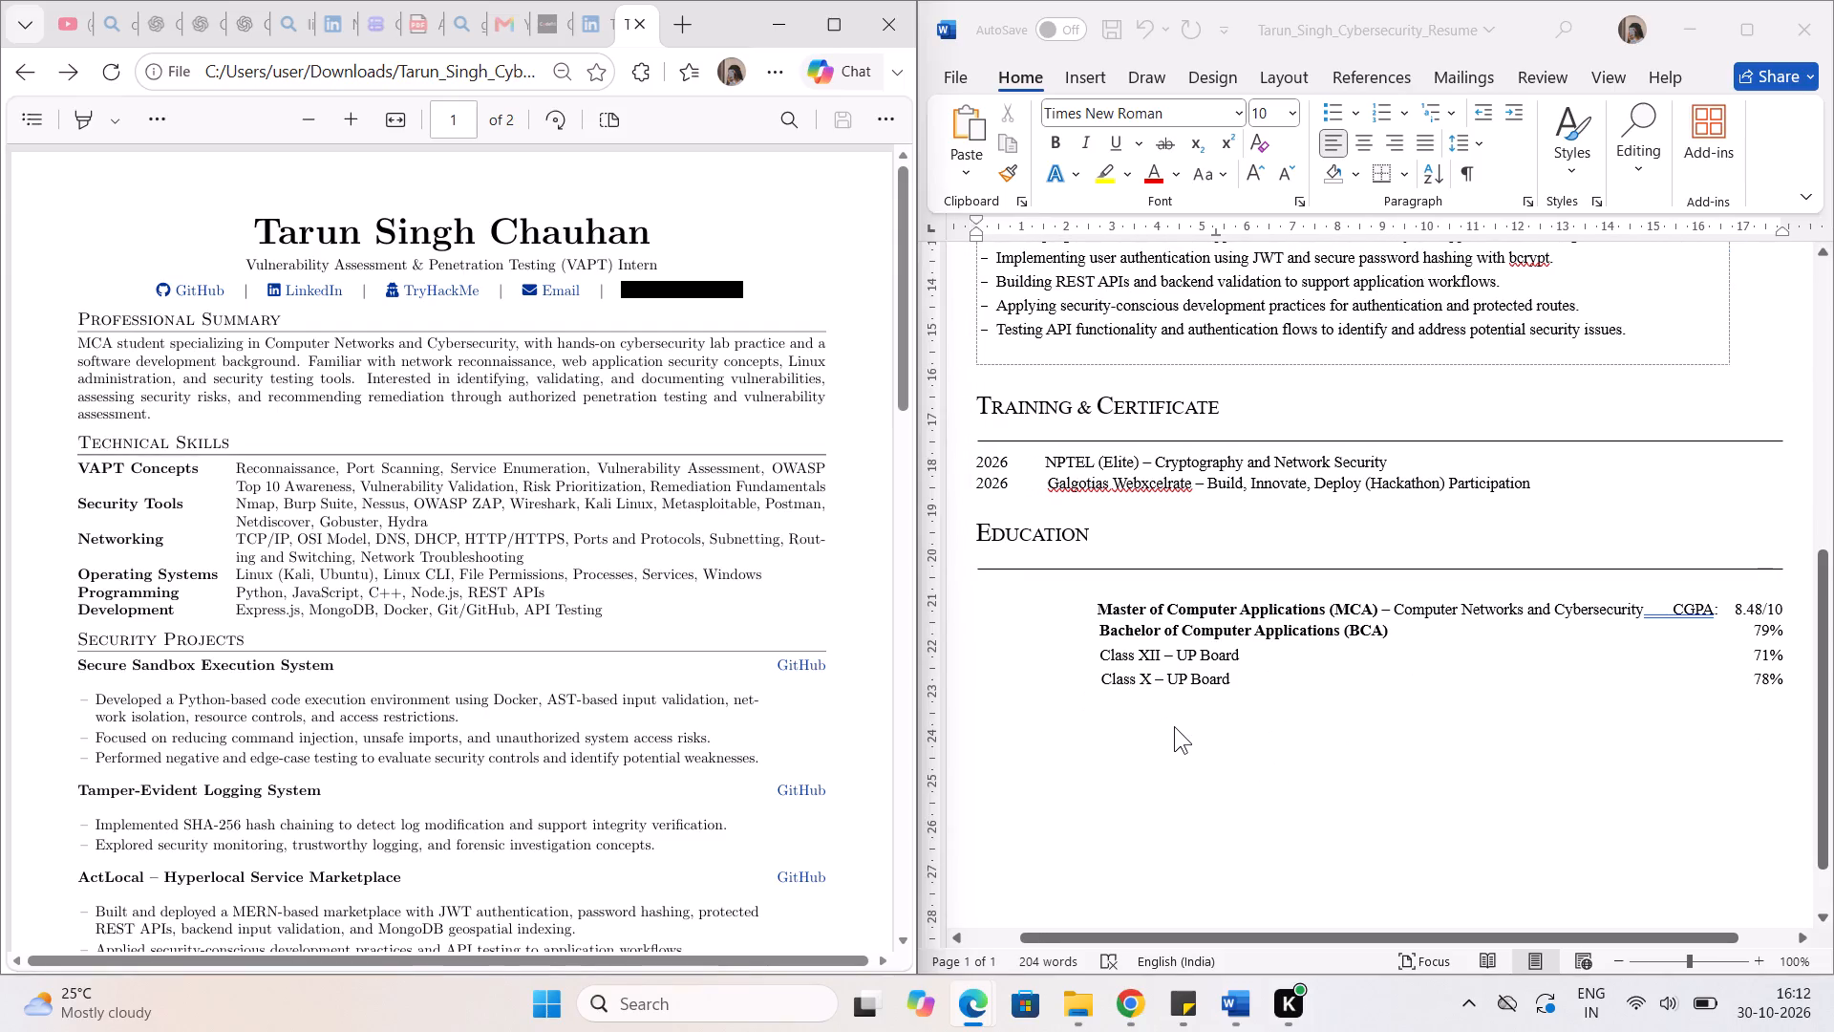
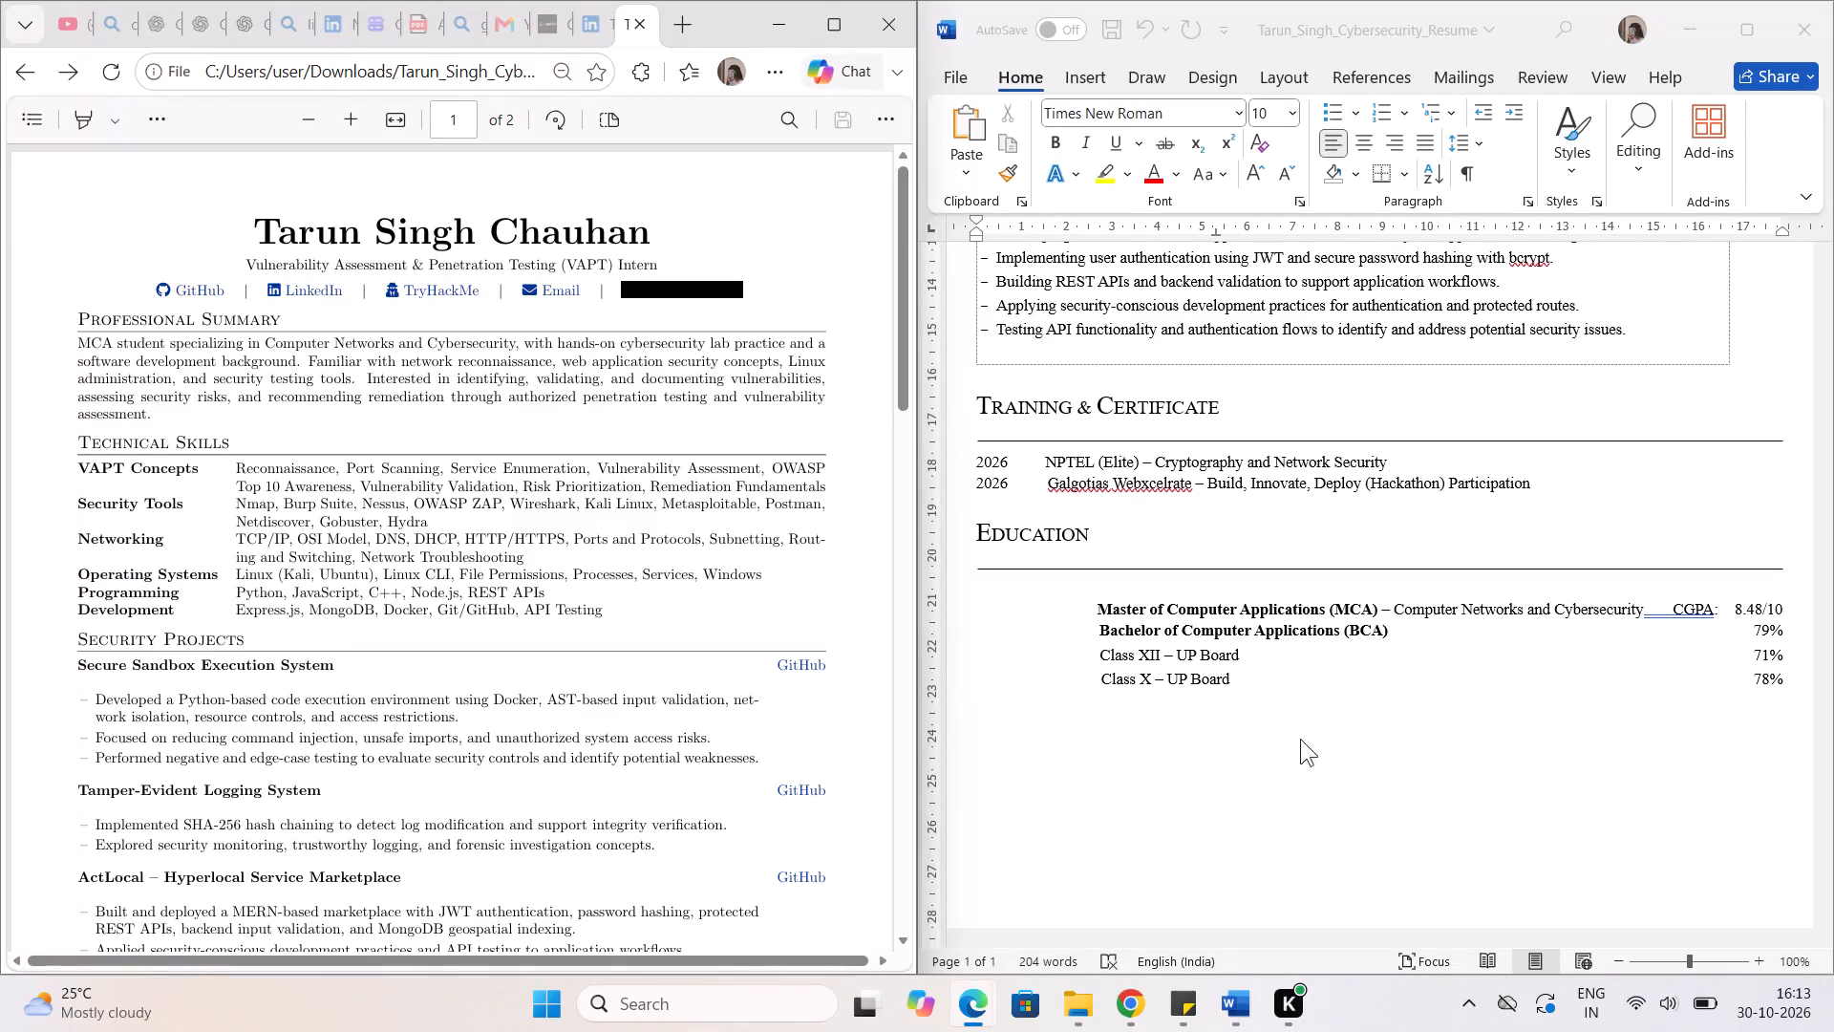
# Reduce the Master of Computer Applications (MCA) line's indent in Education to one tab stop from the margin.
pyautogui.click(1091, 600)
pyautogui.click(1098, 607)
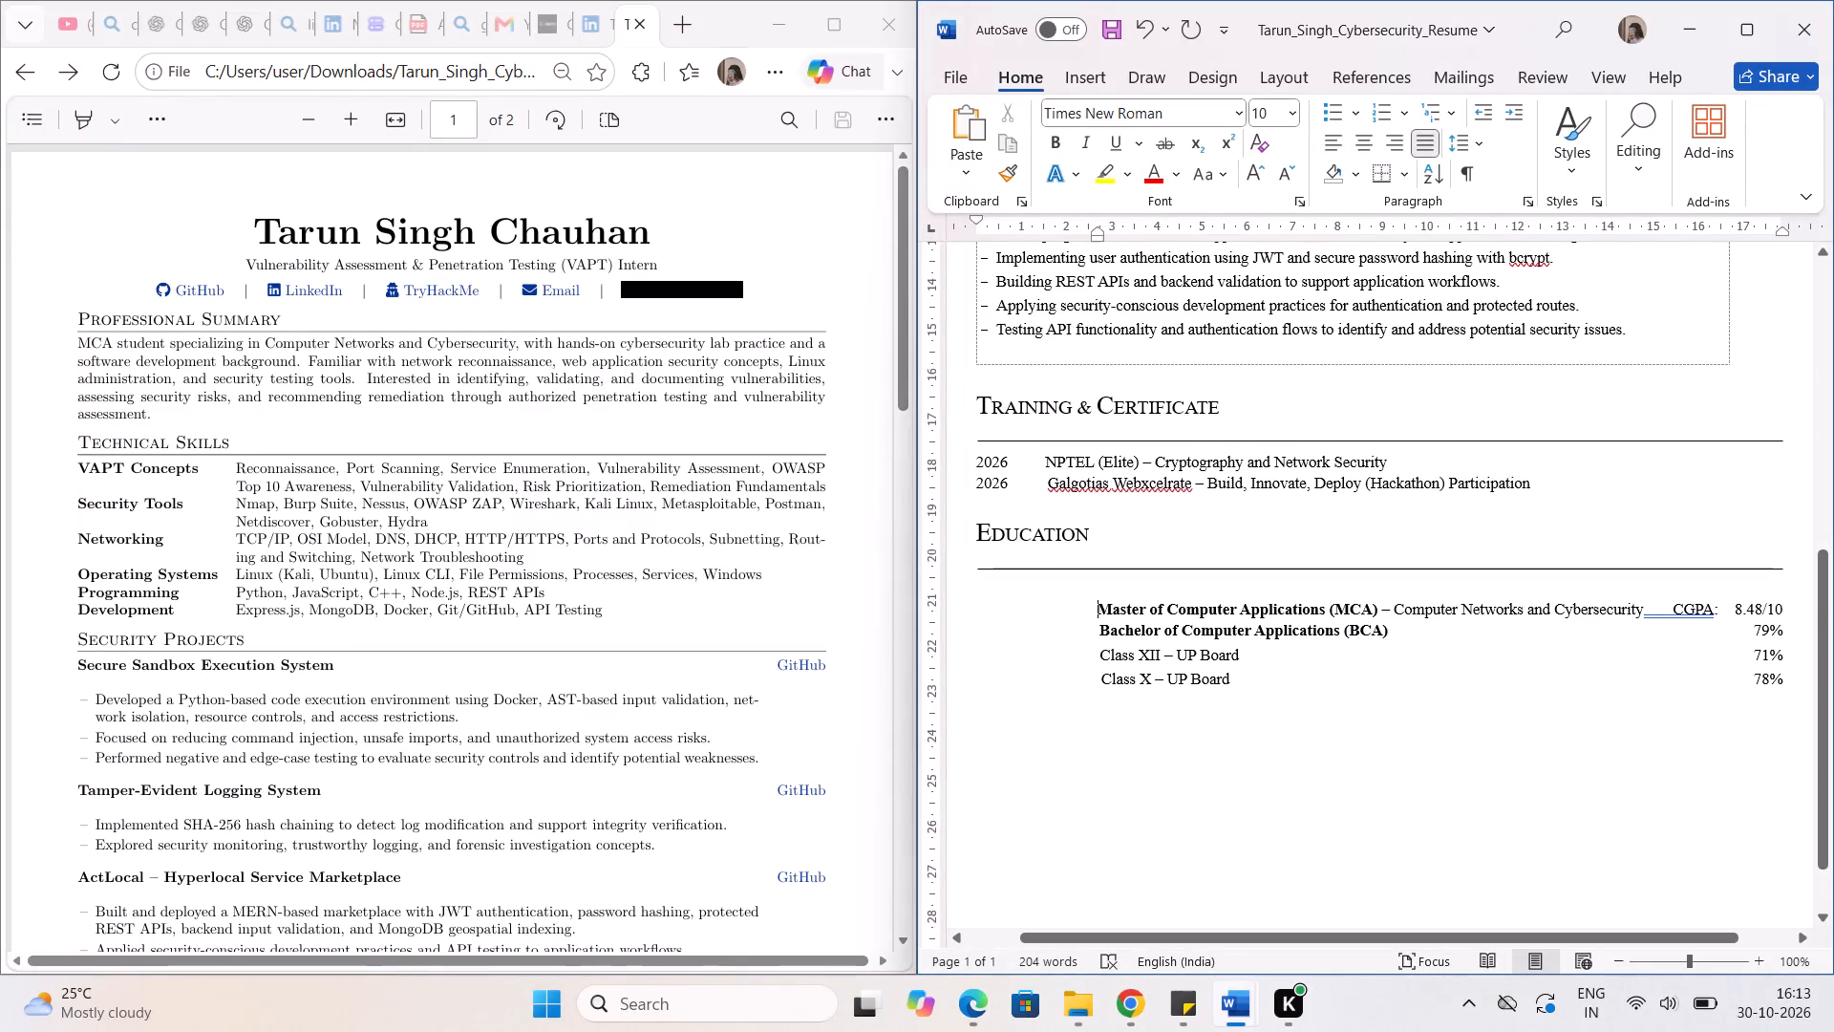
pyautogui.press('BackSpace')
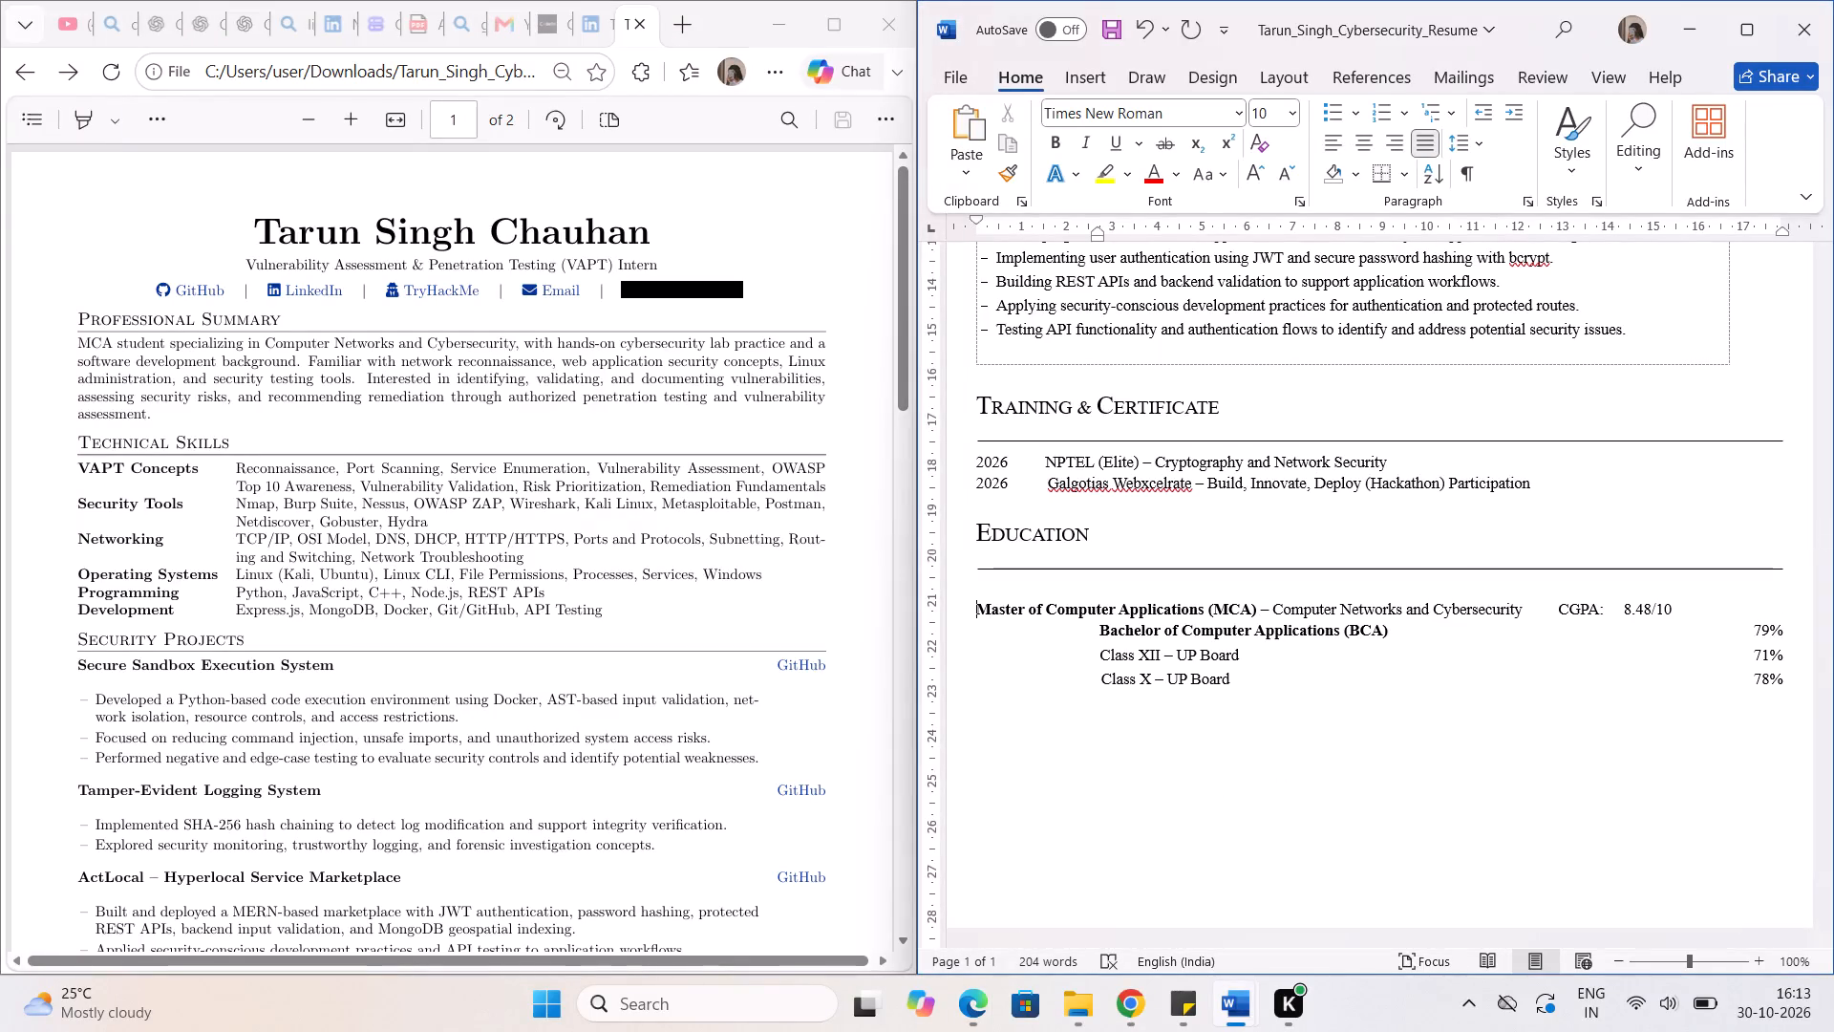
pyautogui.press('Tab')
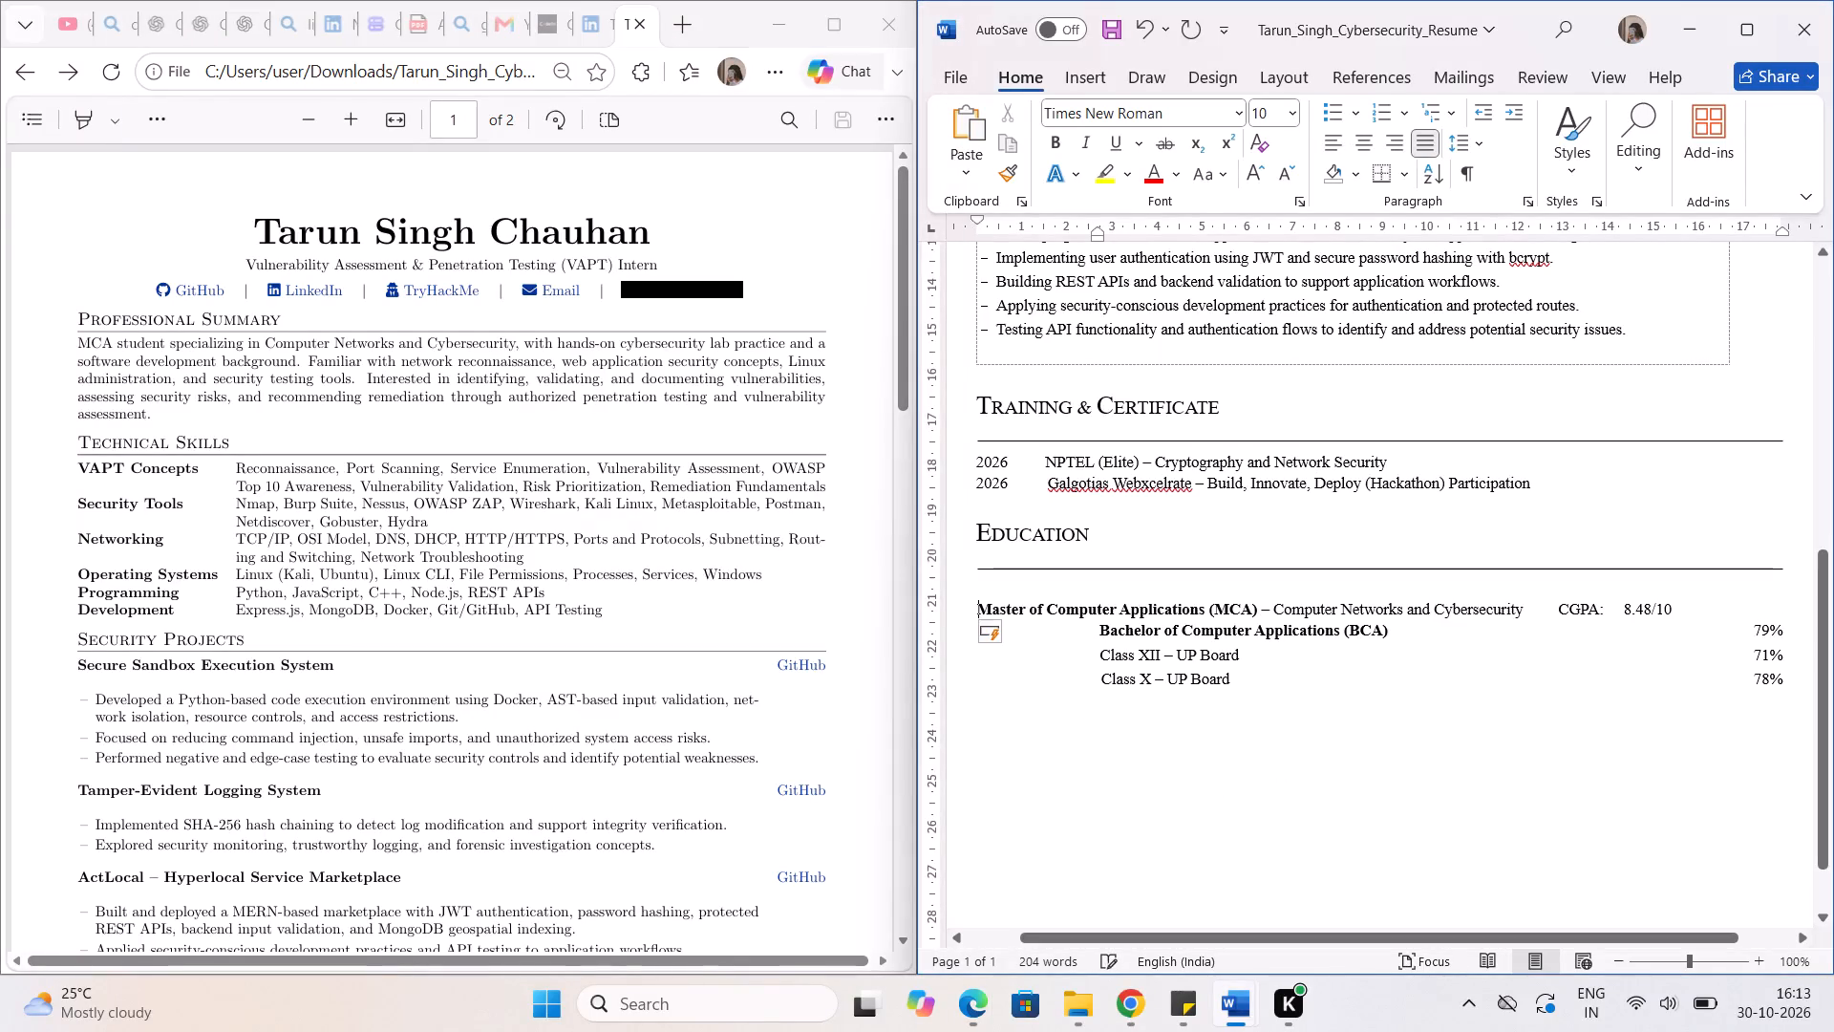
pyautogui.press('Tab')
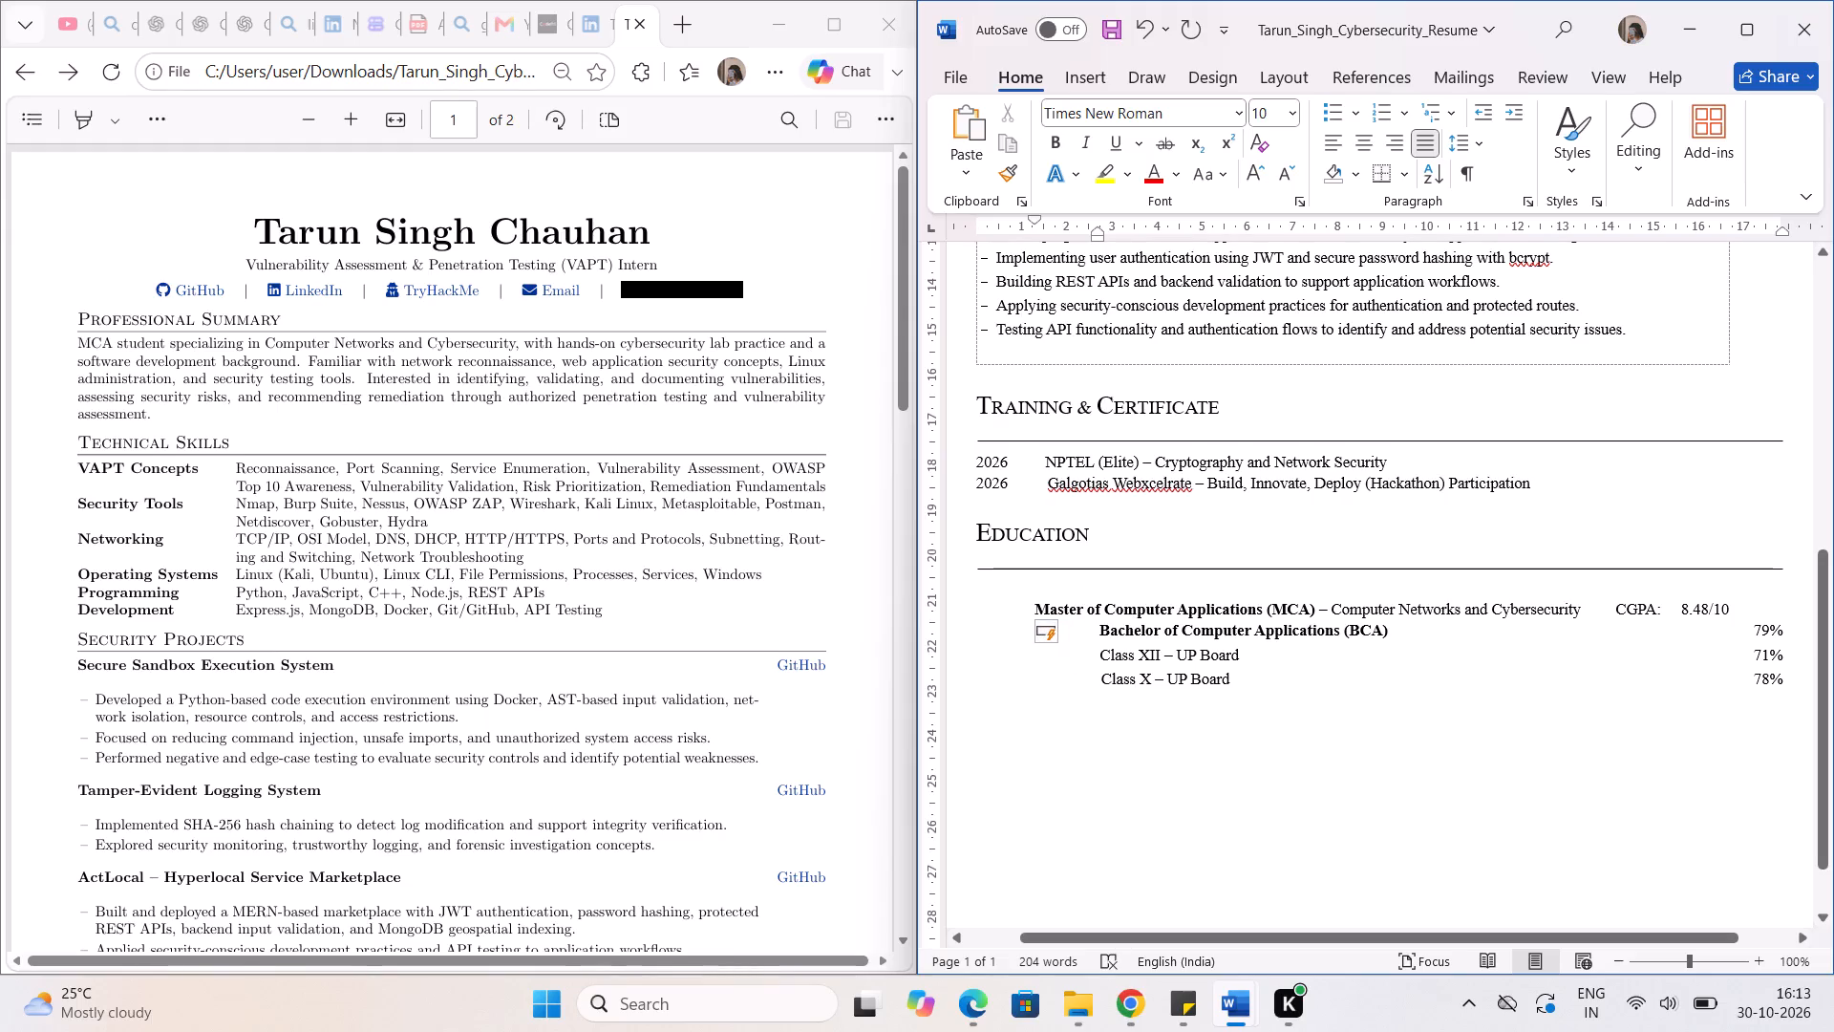
# Remove all the blank space before the Bachelor of Computer Applications (BCA) entry so it starts at the page margin.
pyautogui.click(1097, 629)
pyautogui.press('Right')
pyautogui.press('BackSpace')
pyautogui.press('BackSpace')
pyautogui.press('BackSpace')
pyautogui.press('BackSpace')
pyautogui.press('BackSpace')
pyautogui.press('BackSpace')
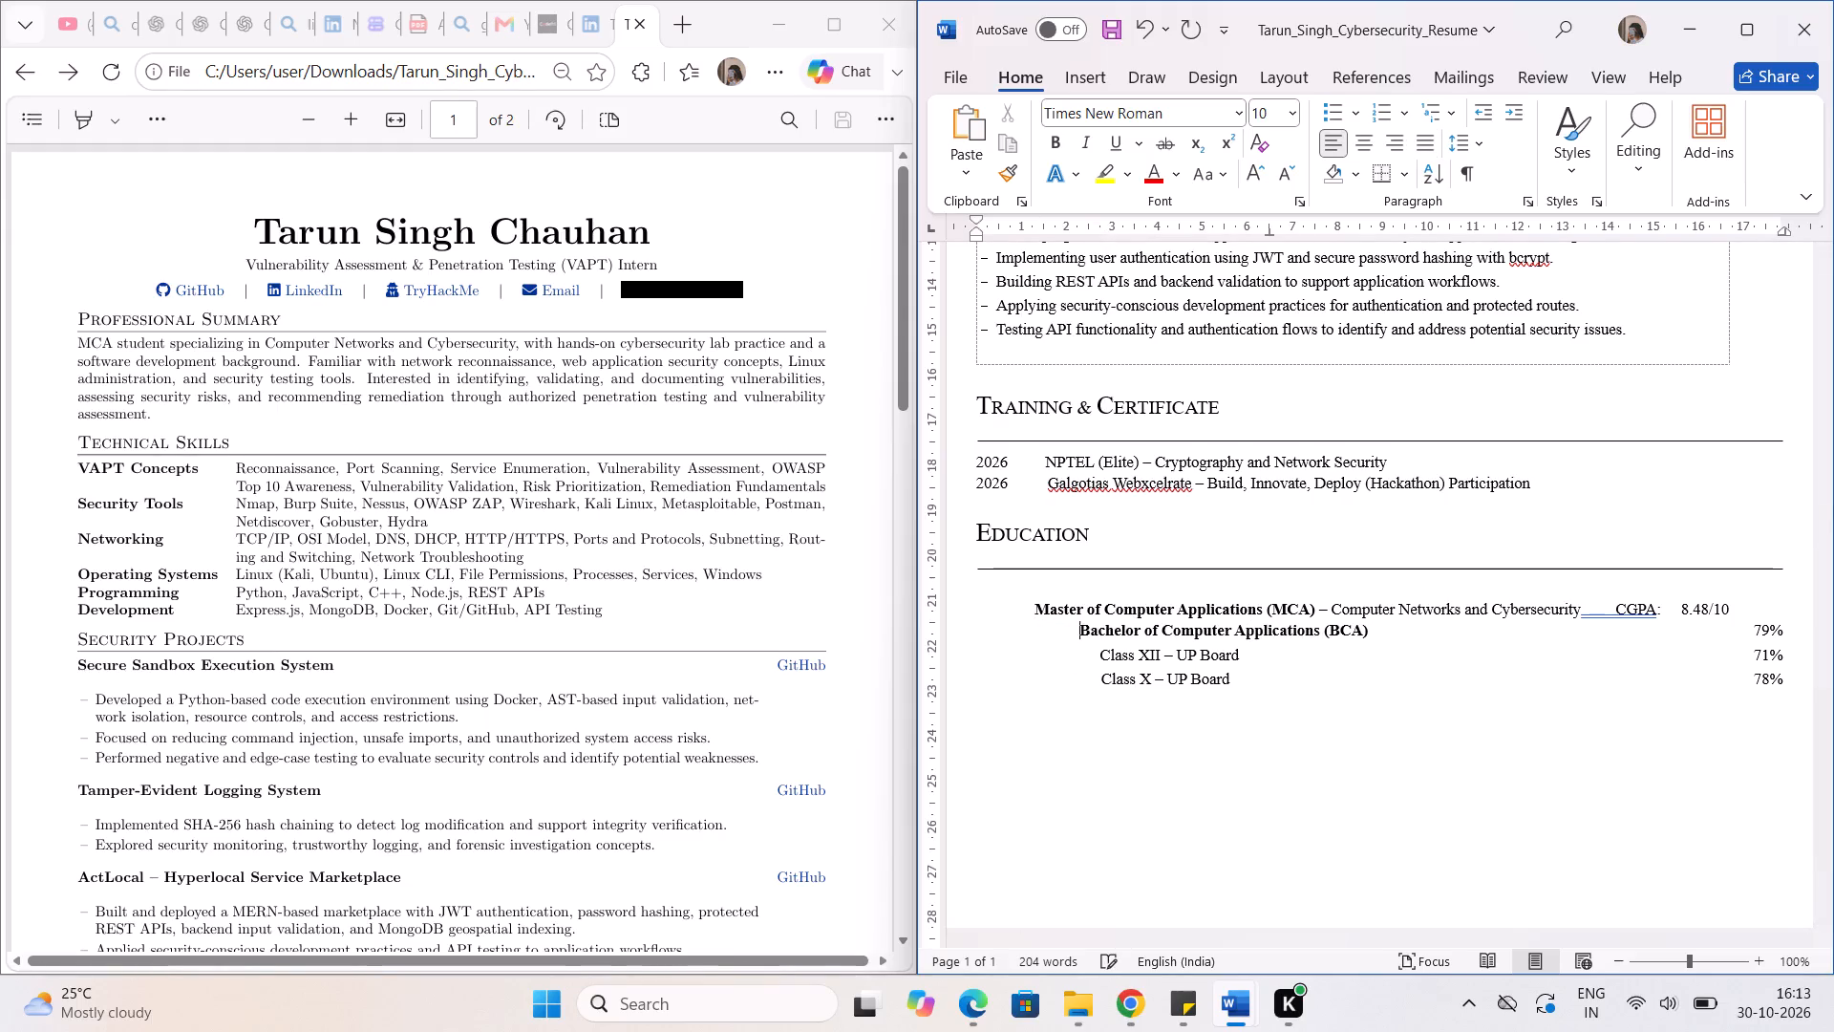
pyautogui.press('BackSpace')
pyautogui.press('BackSpace')
pyautogui.press('BackSpace')
pyautogui.press('BackSpace')
pyautogui.press('BackSpace')
pyautogui.press('BackSpace')
pyautogui.press('BackSpace')
pyautogui.press('BackSpace')
pyautogui.press('BackSpace')
pyautogui.press('BackSpace')
pyautogui.press('BackSpace')
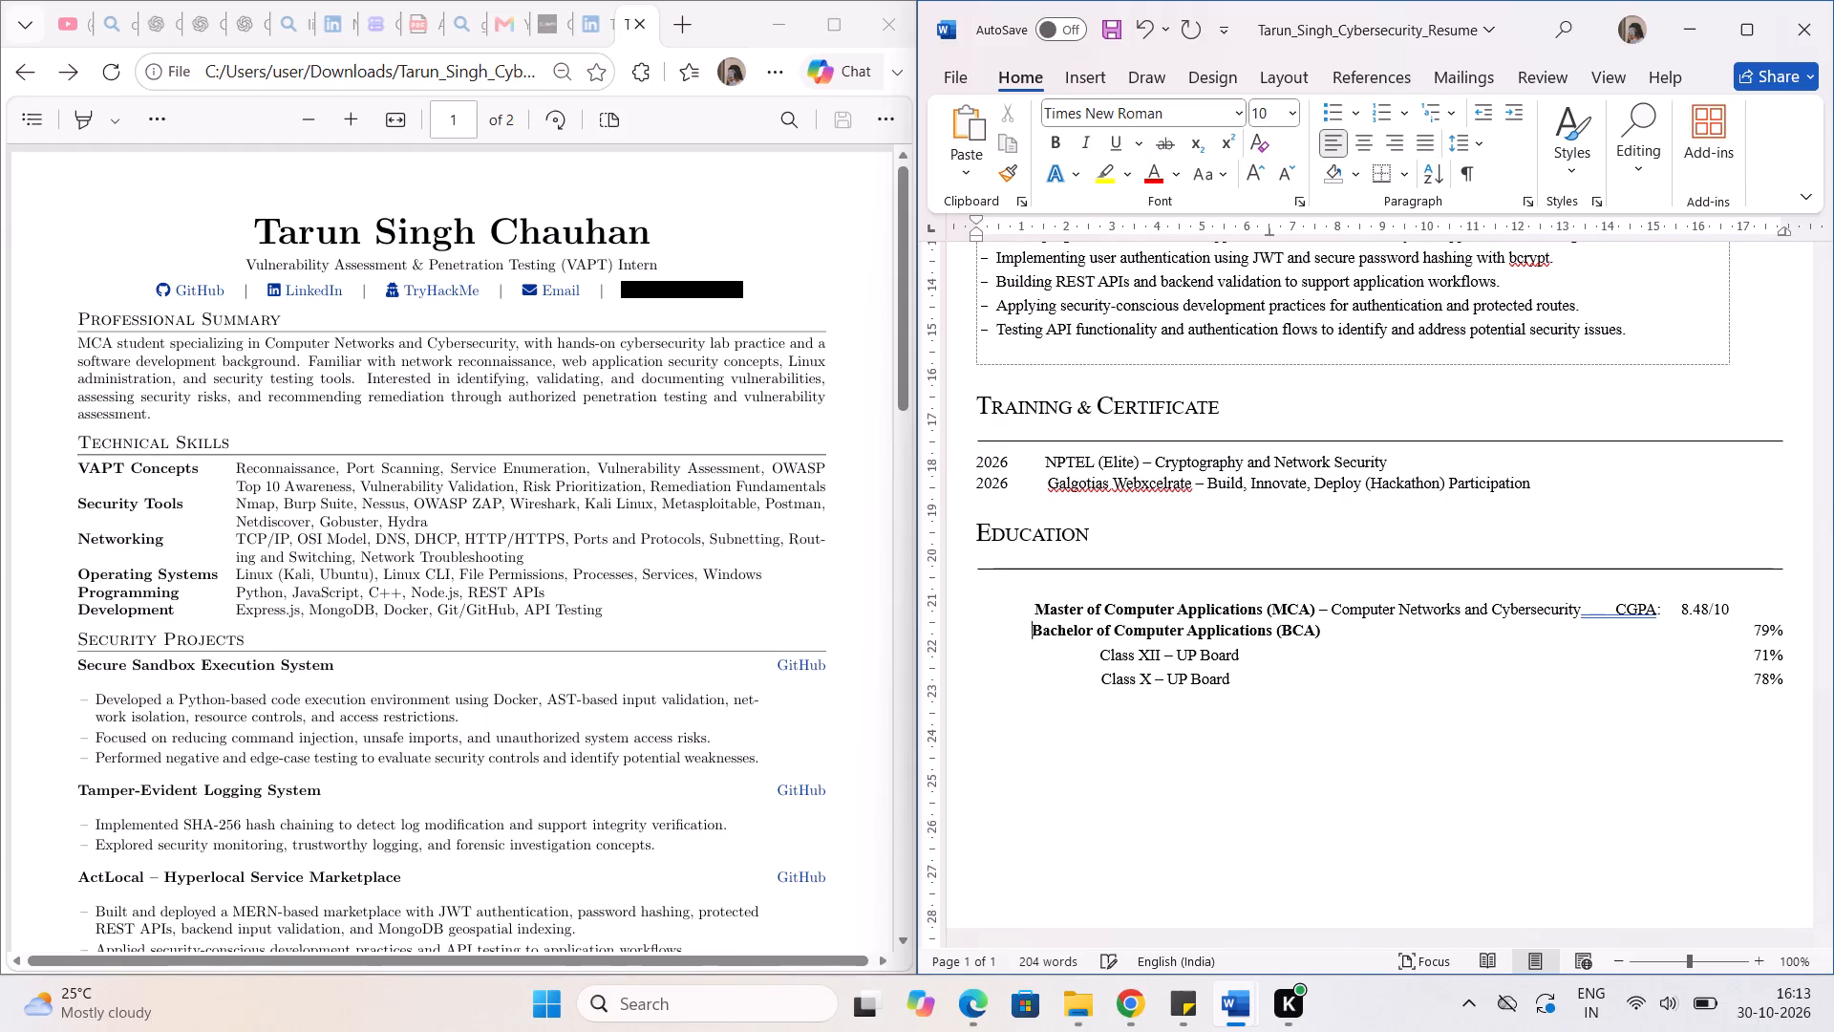
pyautogui.press('BackSpace')
pyautogui.press('BackSpace')
pyautogui.press('BackSpace')
pyautogui.press('BackSpace')
pyautogui.press('BackSpace')
pyautogui.press('BackSpace')
pyautogui.press('BackSpace')
pyautogui.press('BackSpace')
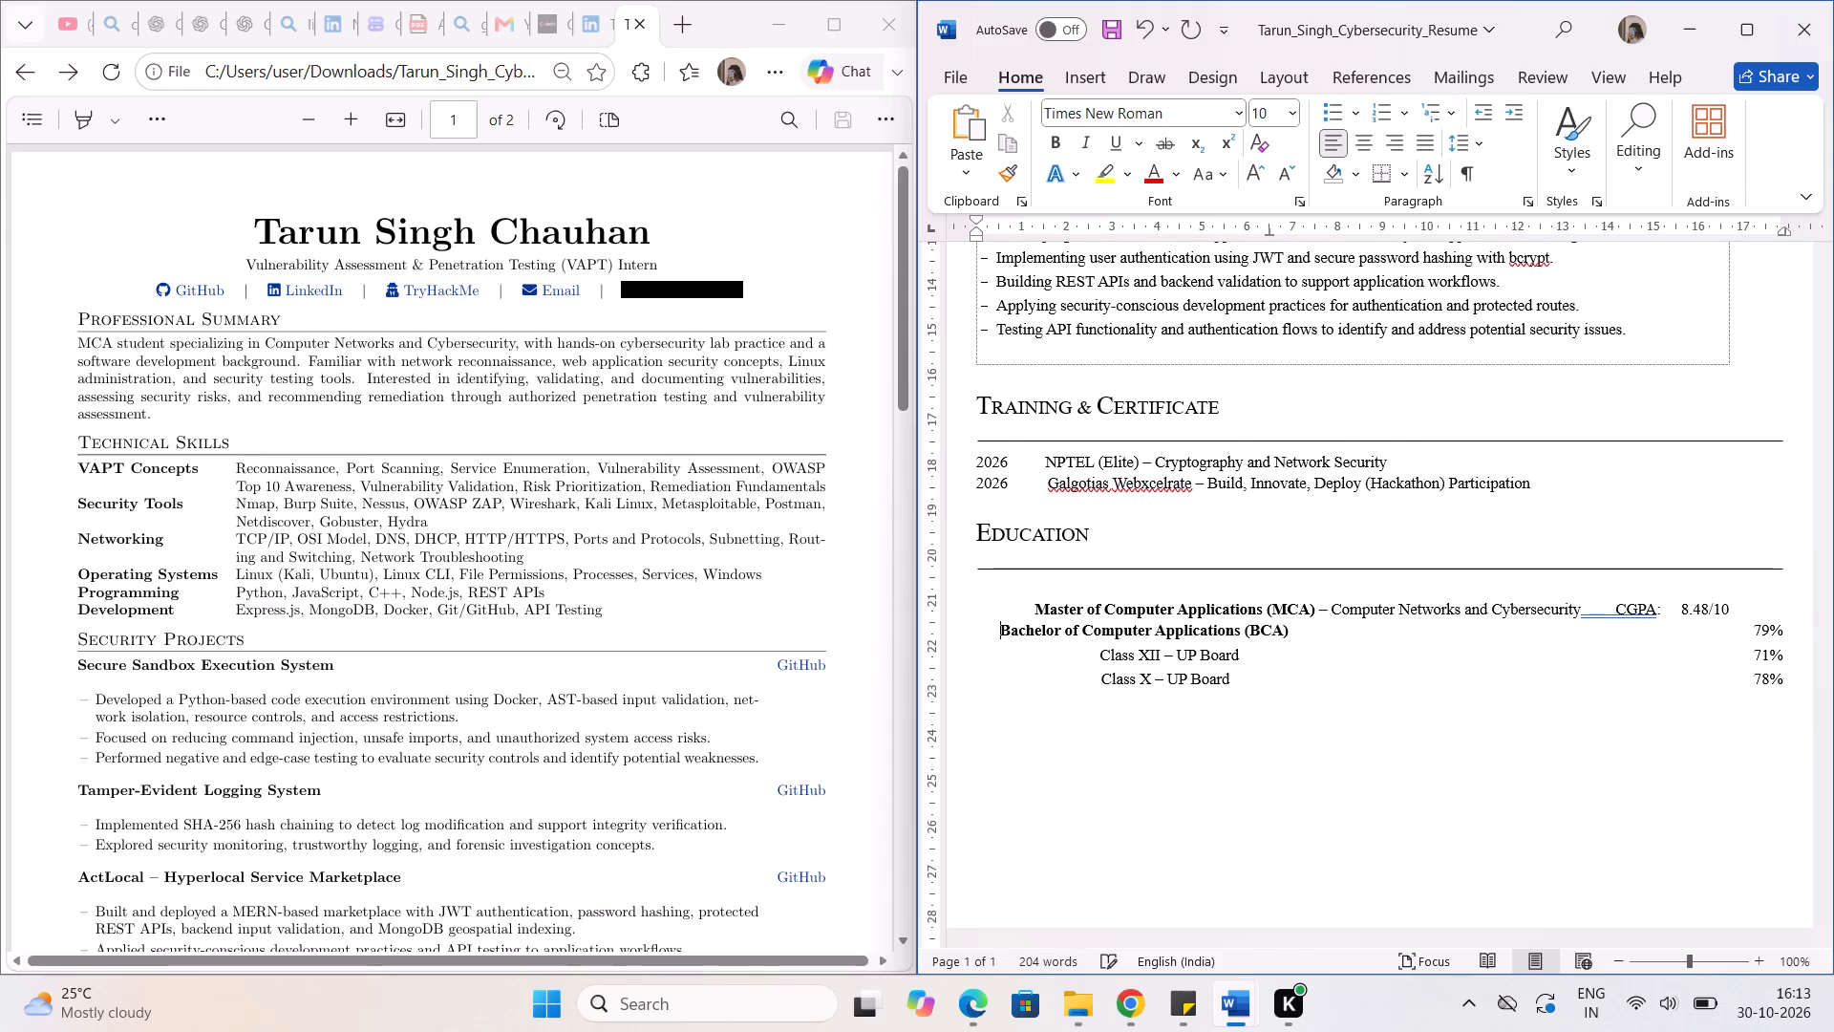
pyautogui.press('BackSpace')
pyautogui.press('BackSpace')
pyautogui.press('BackSpace')
pyautogui.press('BackSpace')
pyautogui.press('BackSpace')
pyautogui.press('BackSpace')
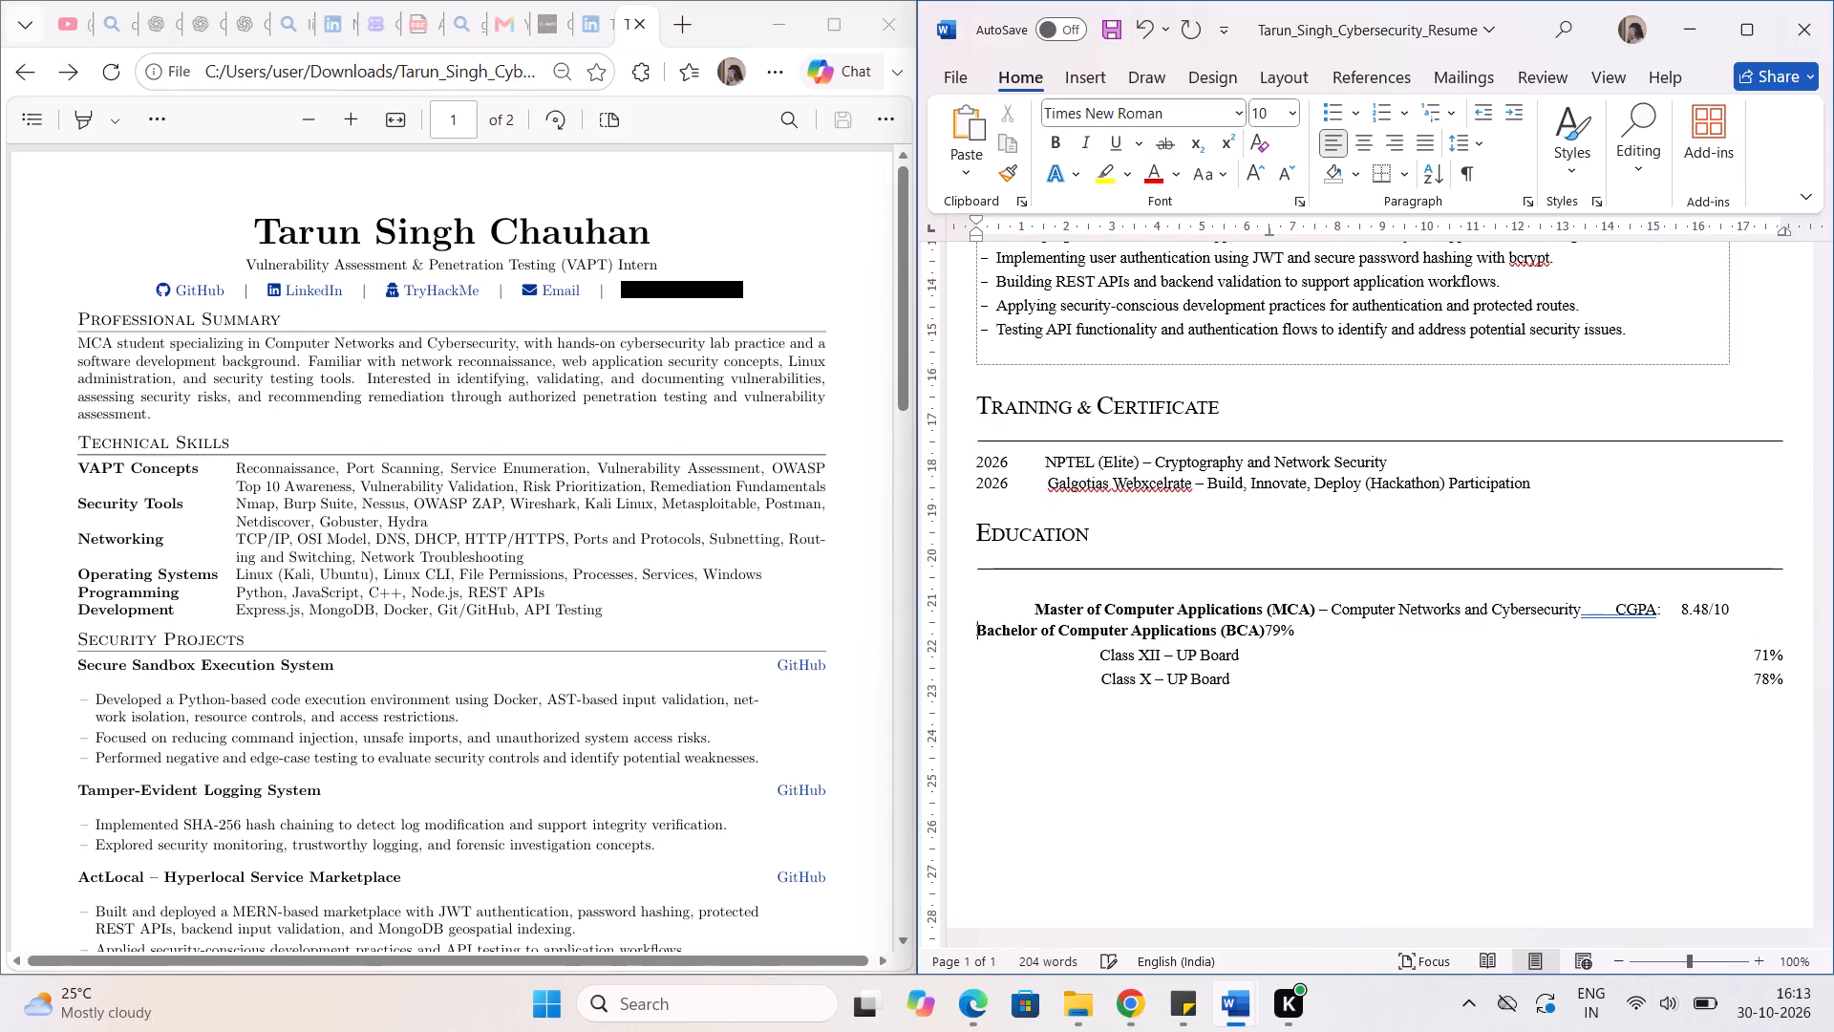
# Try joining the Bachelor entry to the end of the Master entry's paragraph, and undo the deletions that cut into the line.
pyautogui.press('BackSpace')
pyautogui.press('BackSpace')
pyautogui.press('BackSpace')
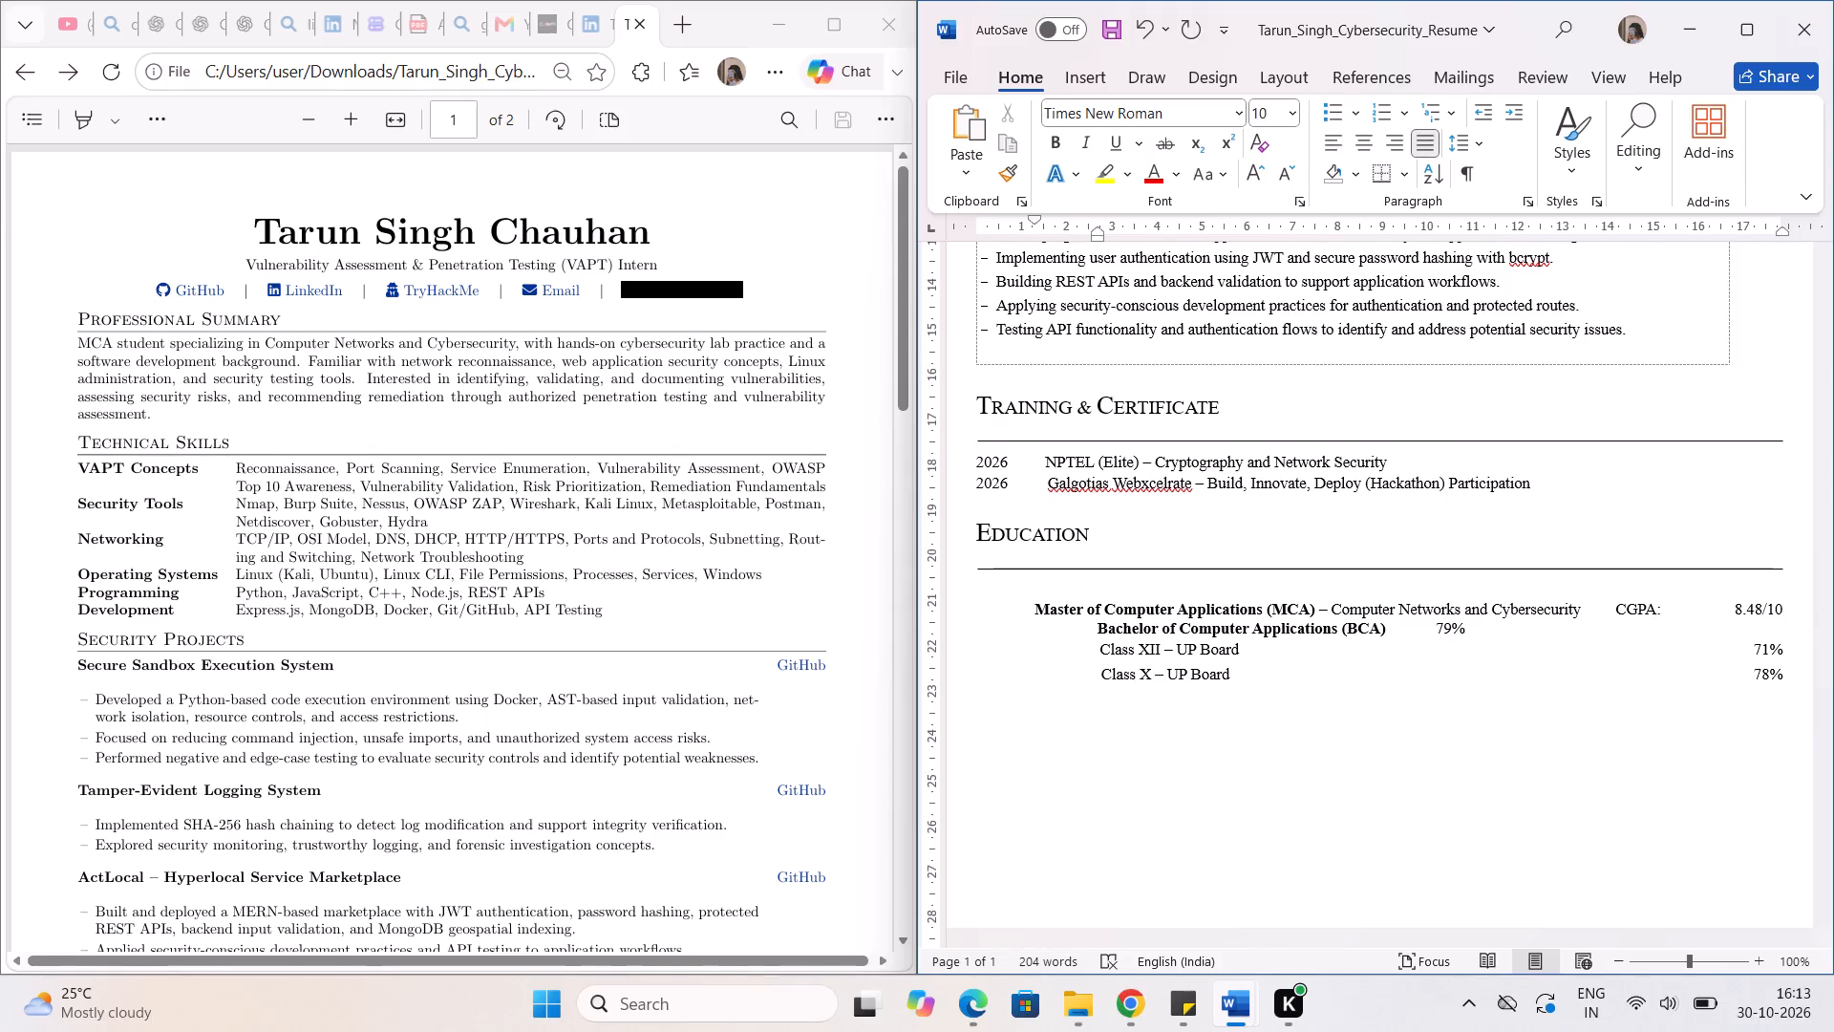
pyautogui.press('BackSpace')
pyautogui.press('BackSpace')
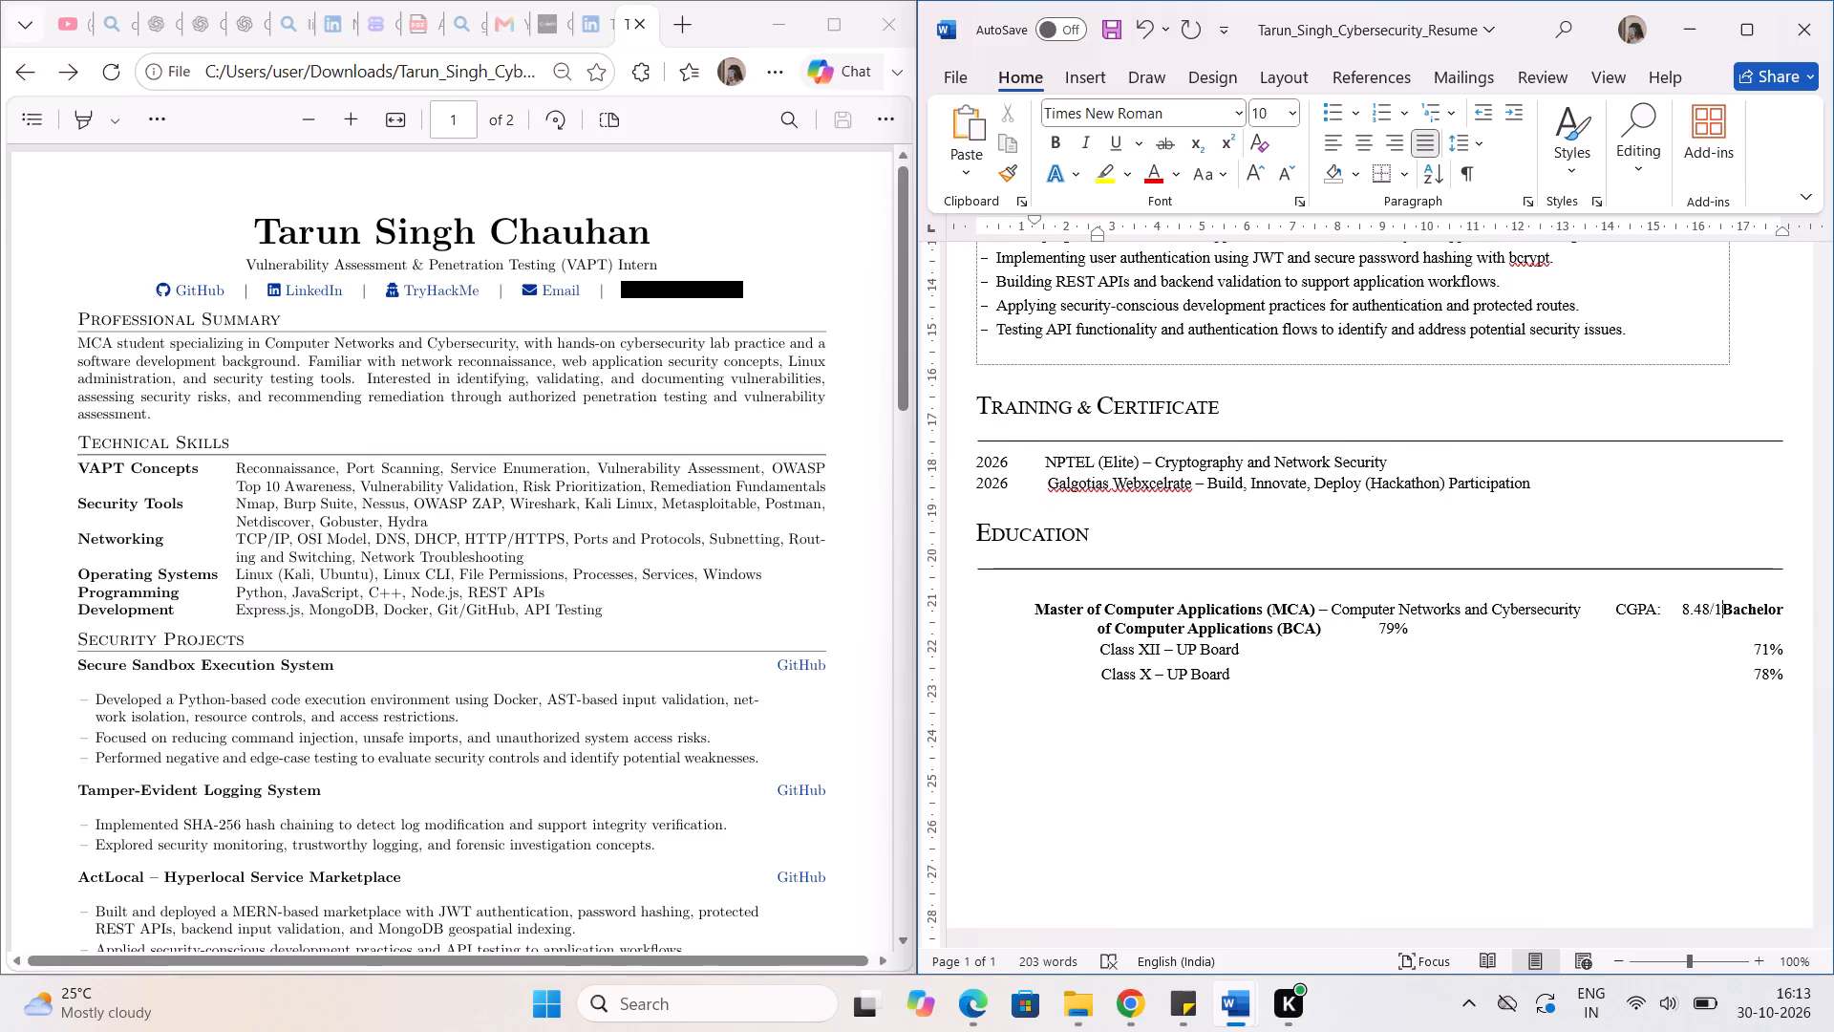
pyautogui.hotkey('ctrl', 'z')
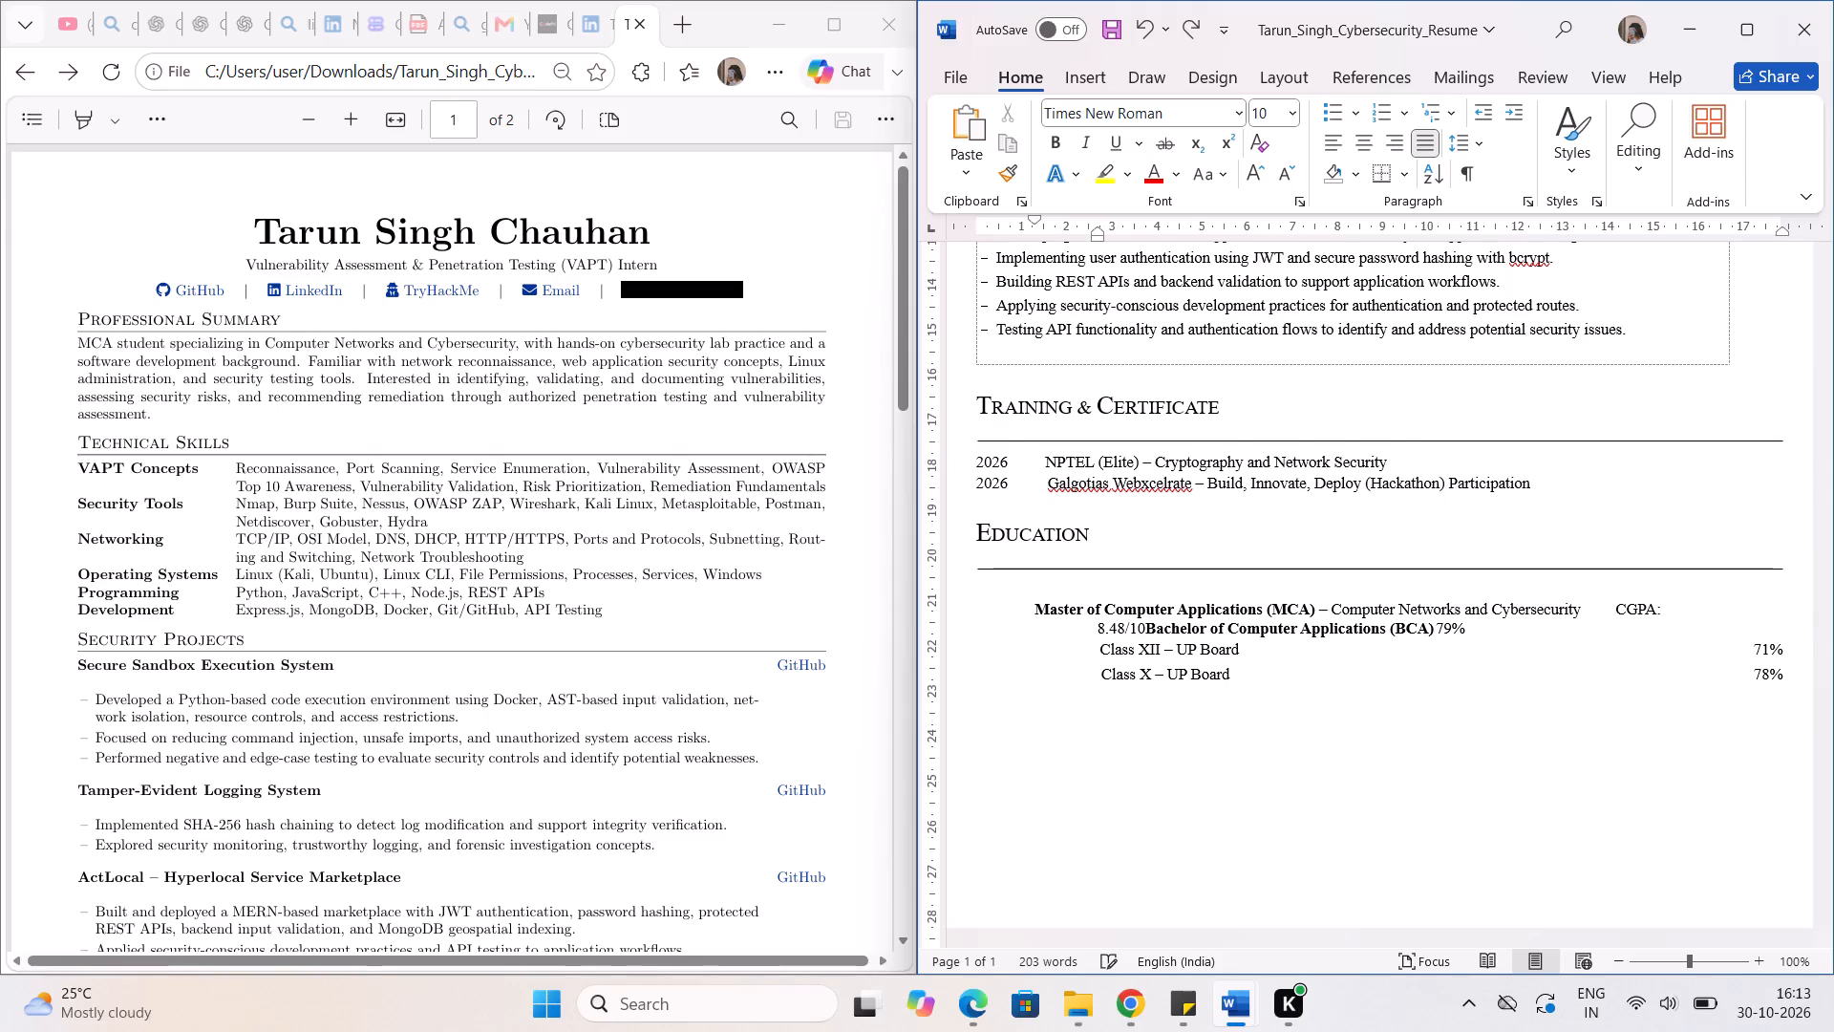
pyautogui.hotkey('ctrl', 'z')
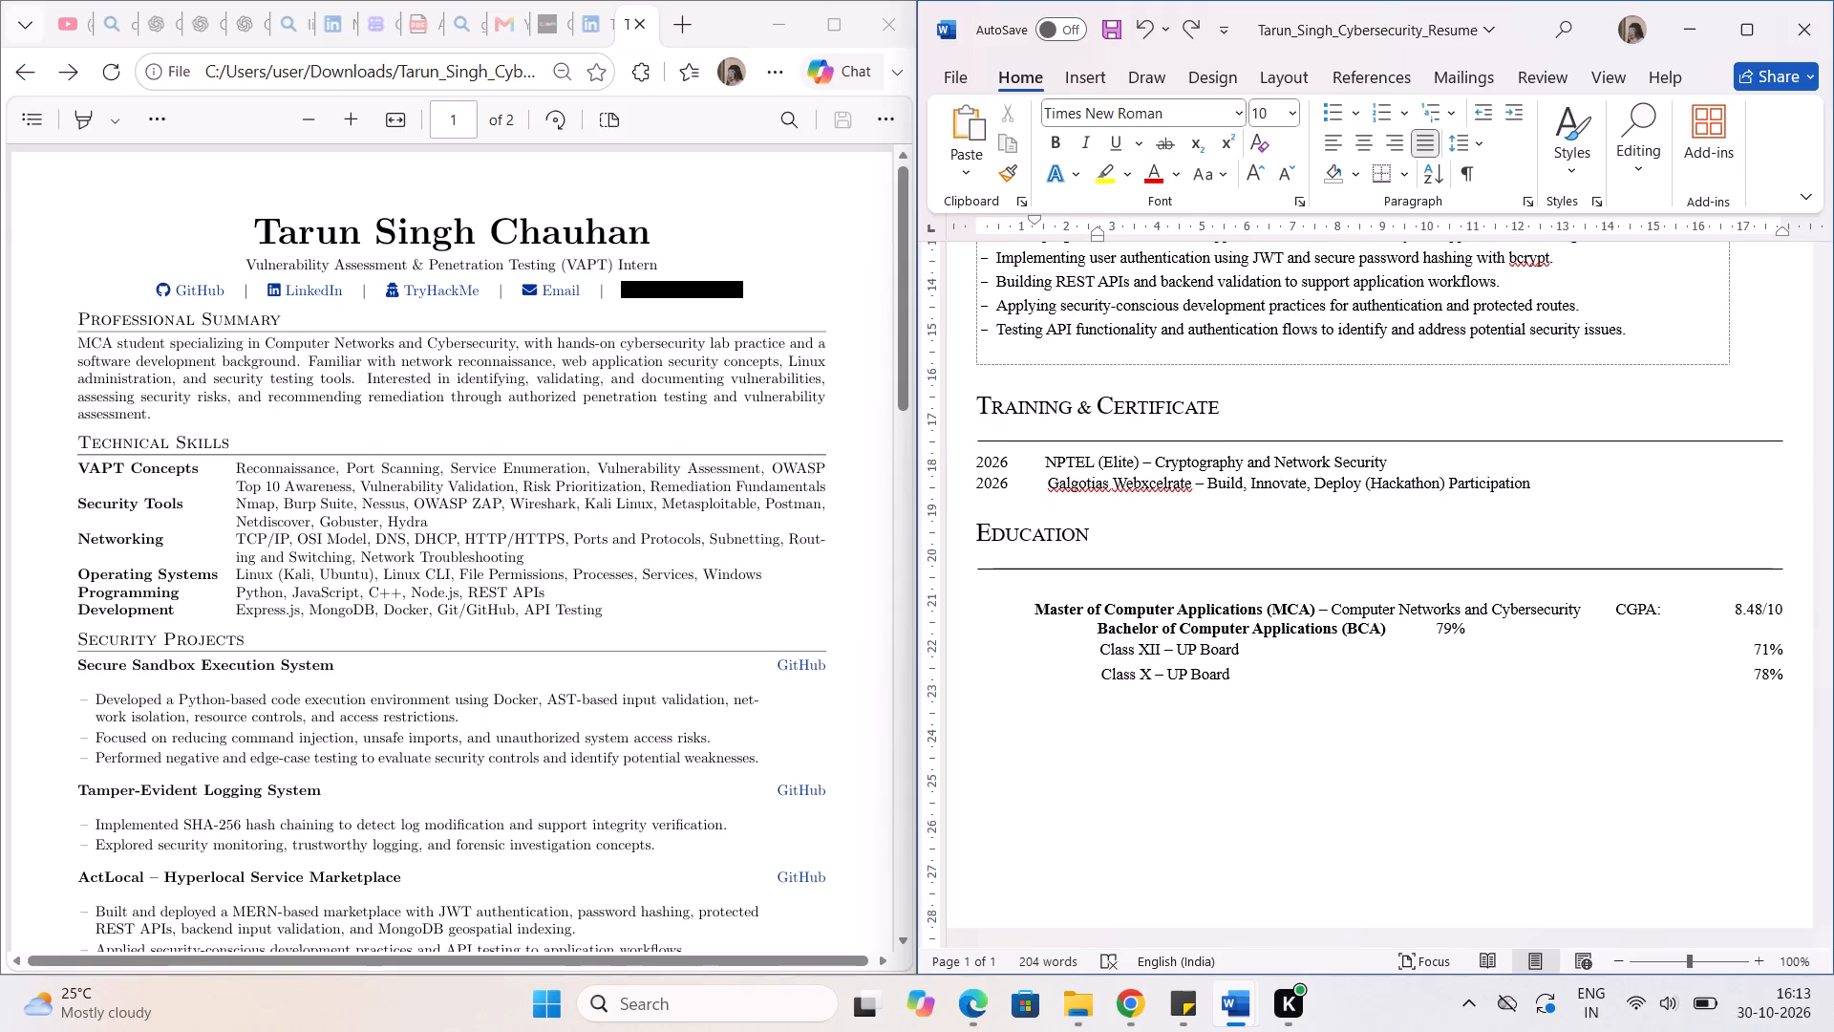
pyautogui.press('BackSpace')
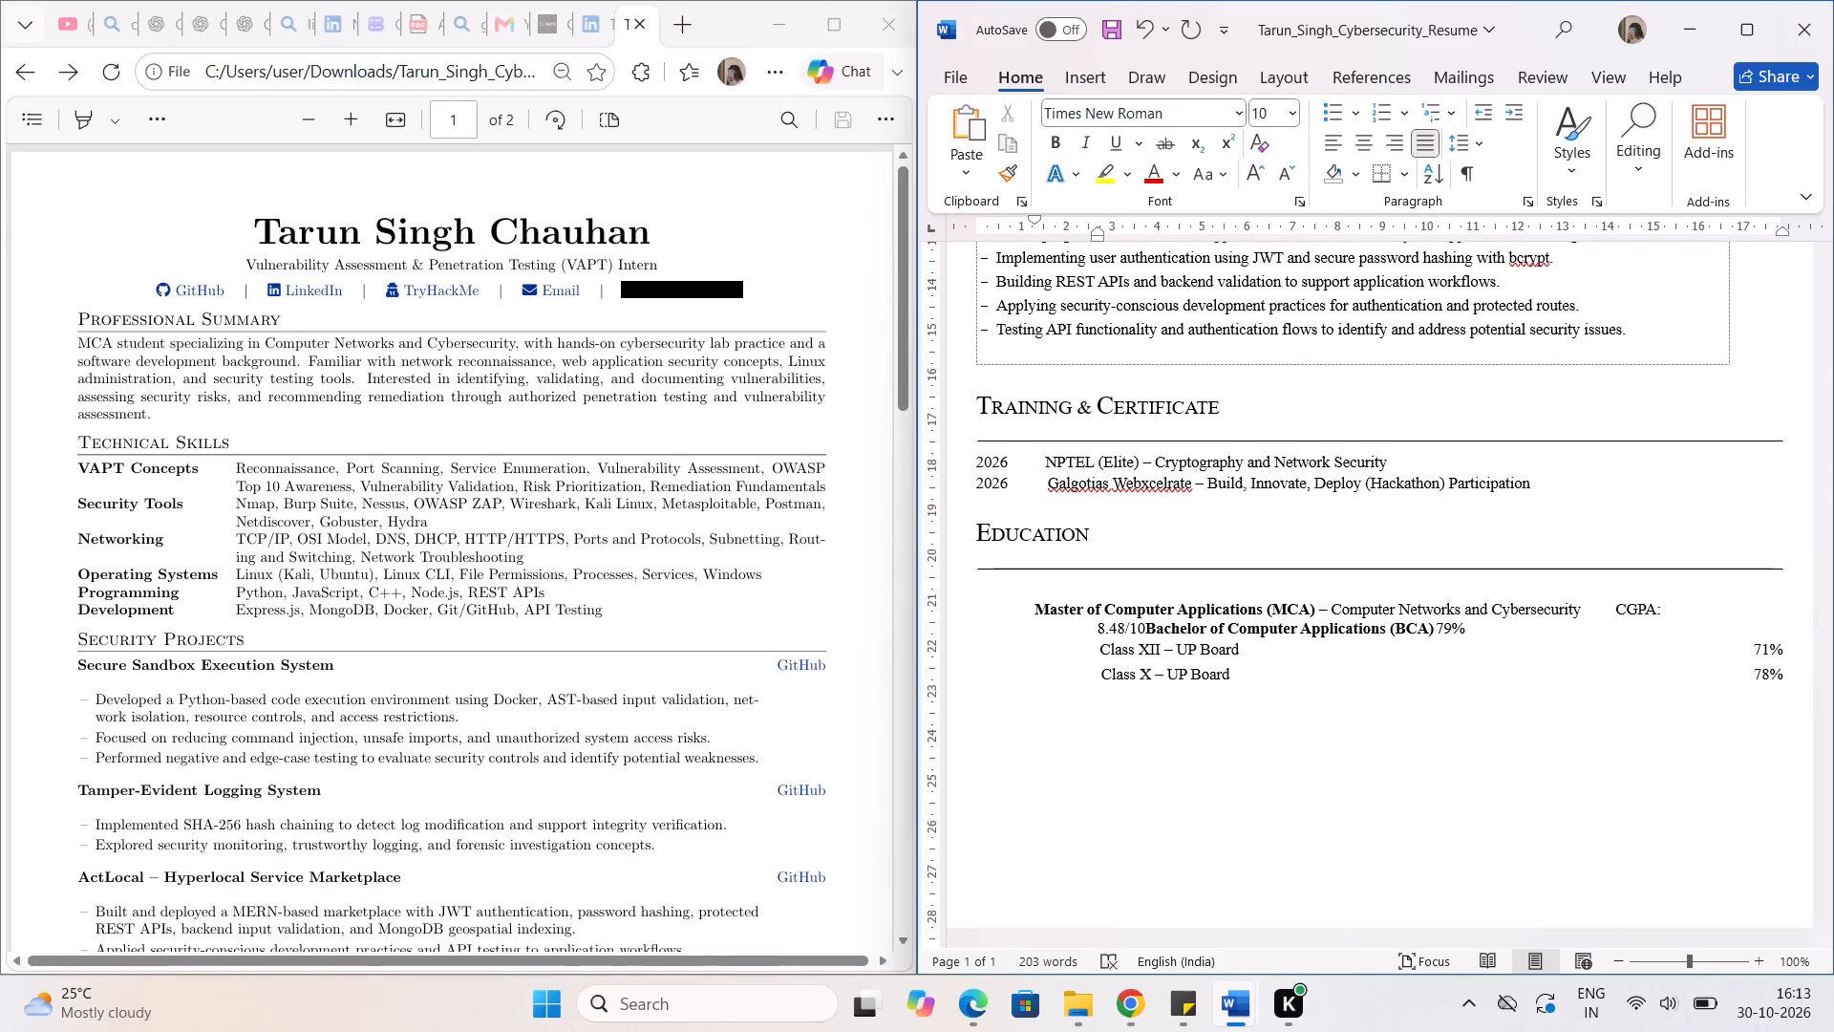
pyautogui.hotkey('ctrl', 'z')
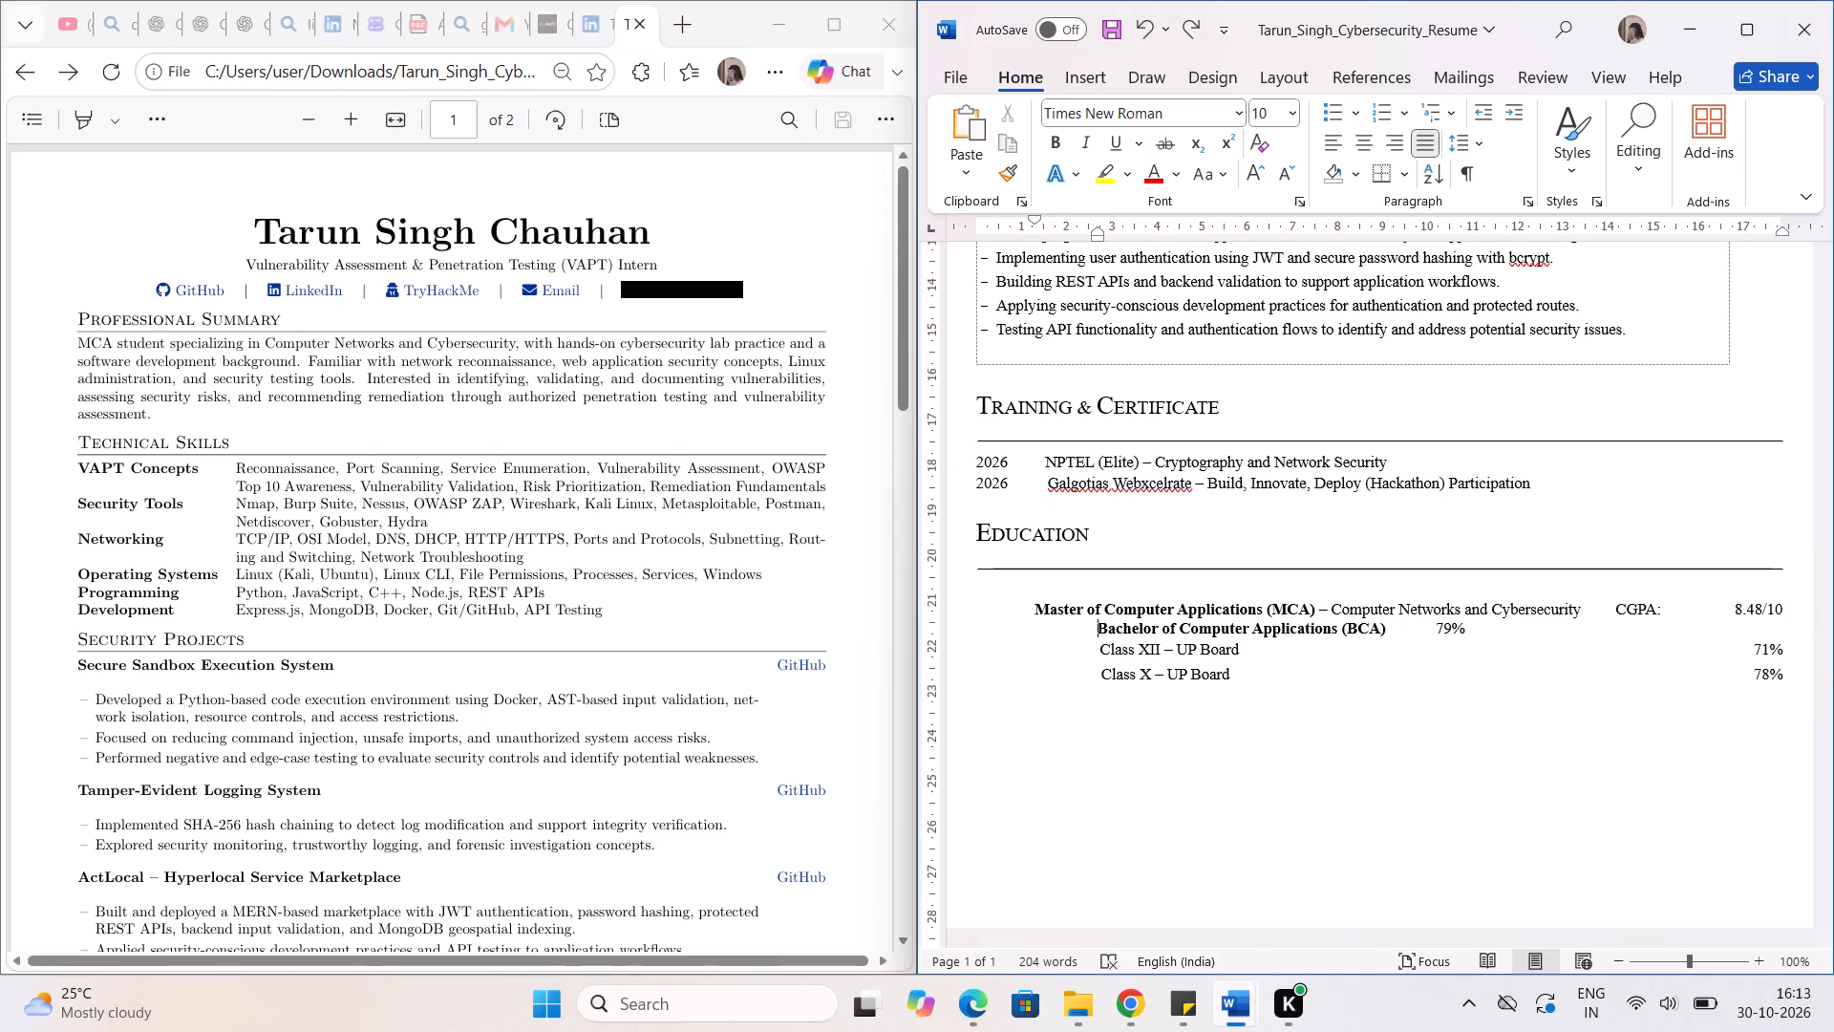
# Clear the indents from the joined Master and Bachelor text and split the Bachelor entry onto its own line at the margin.
pyautogui.press('Tab')
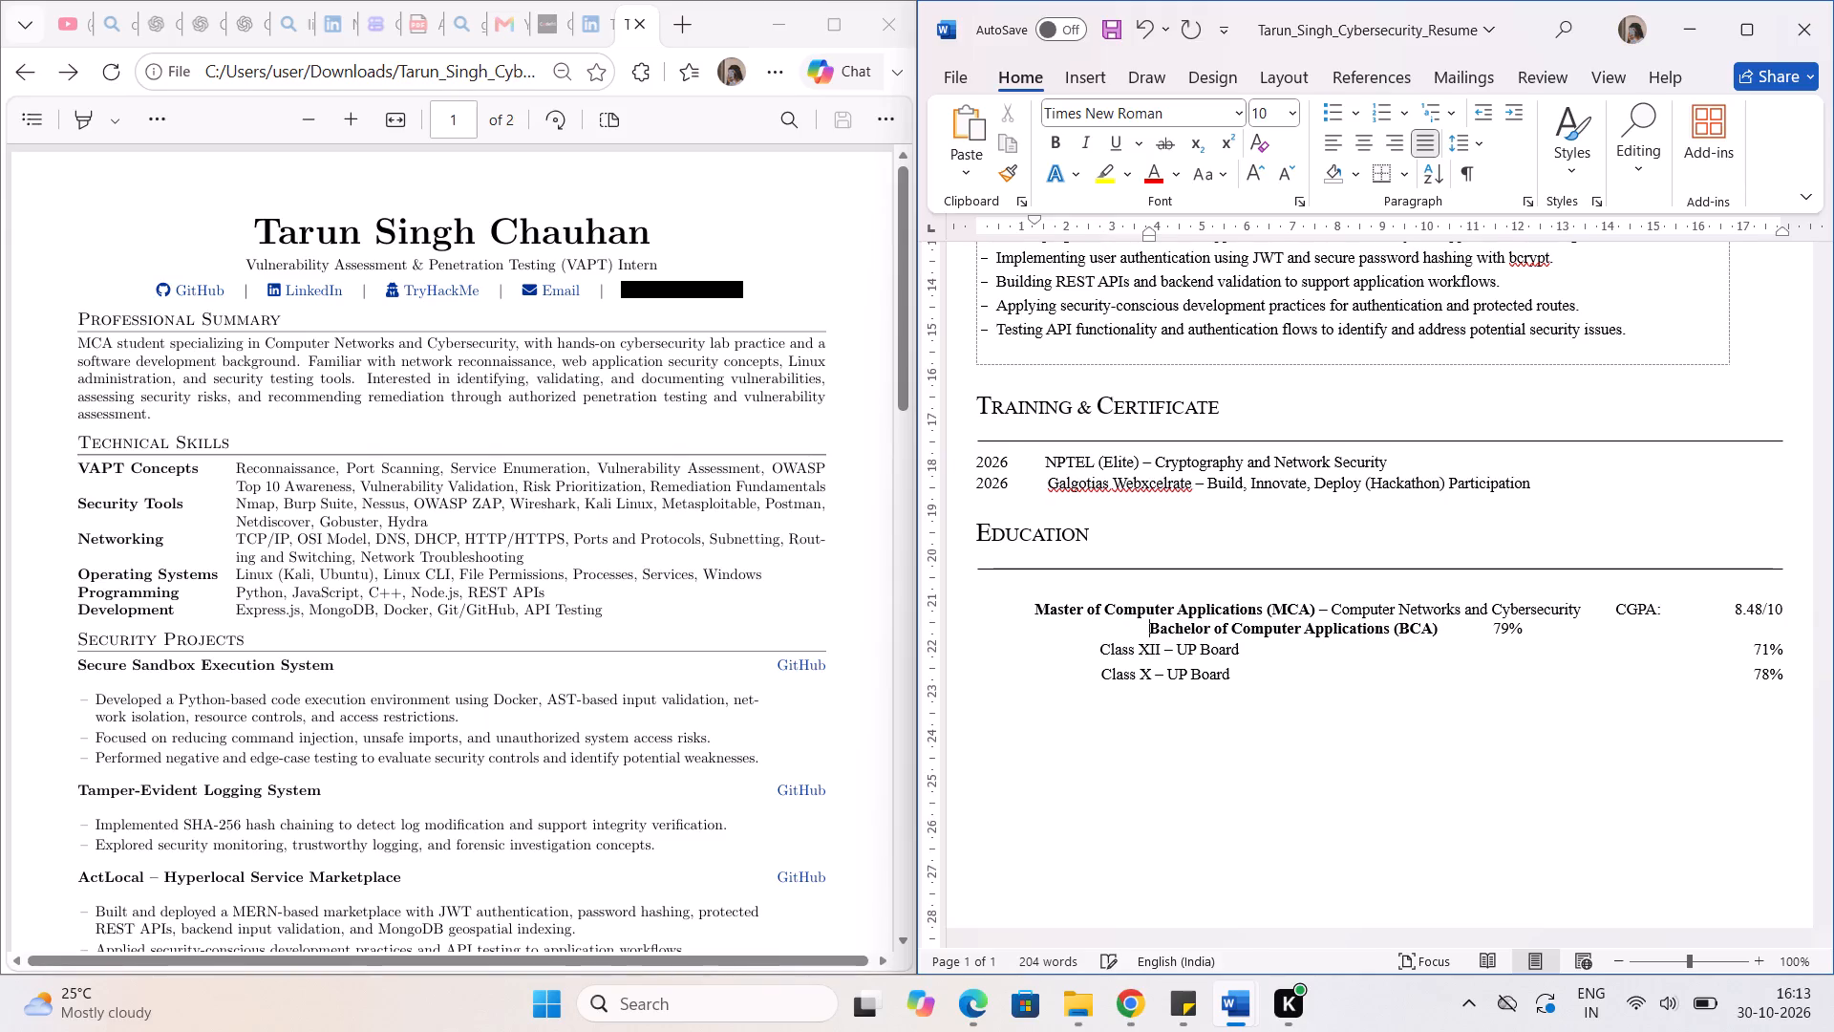
pyautogui.press('BackSpace')
pyautogui.press('BackSpace')
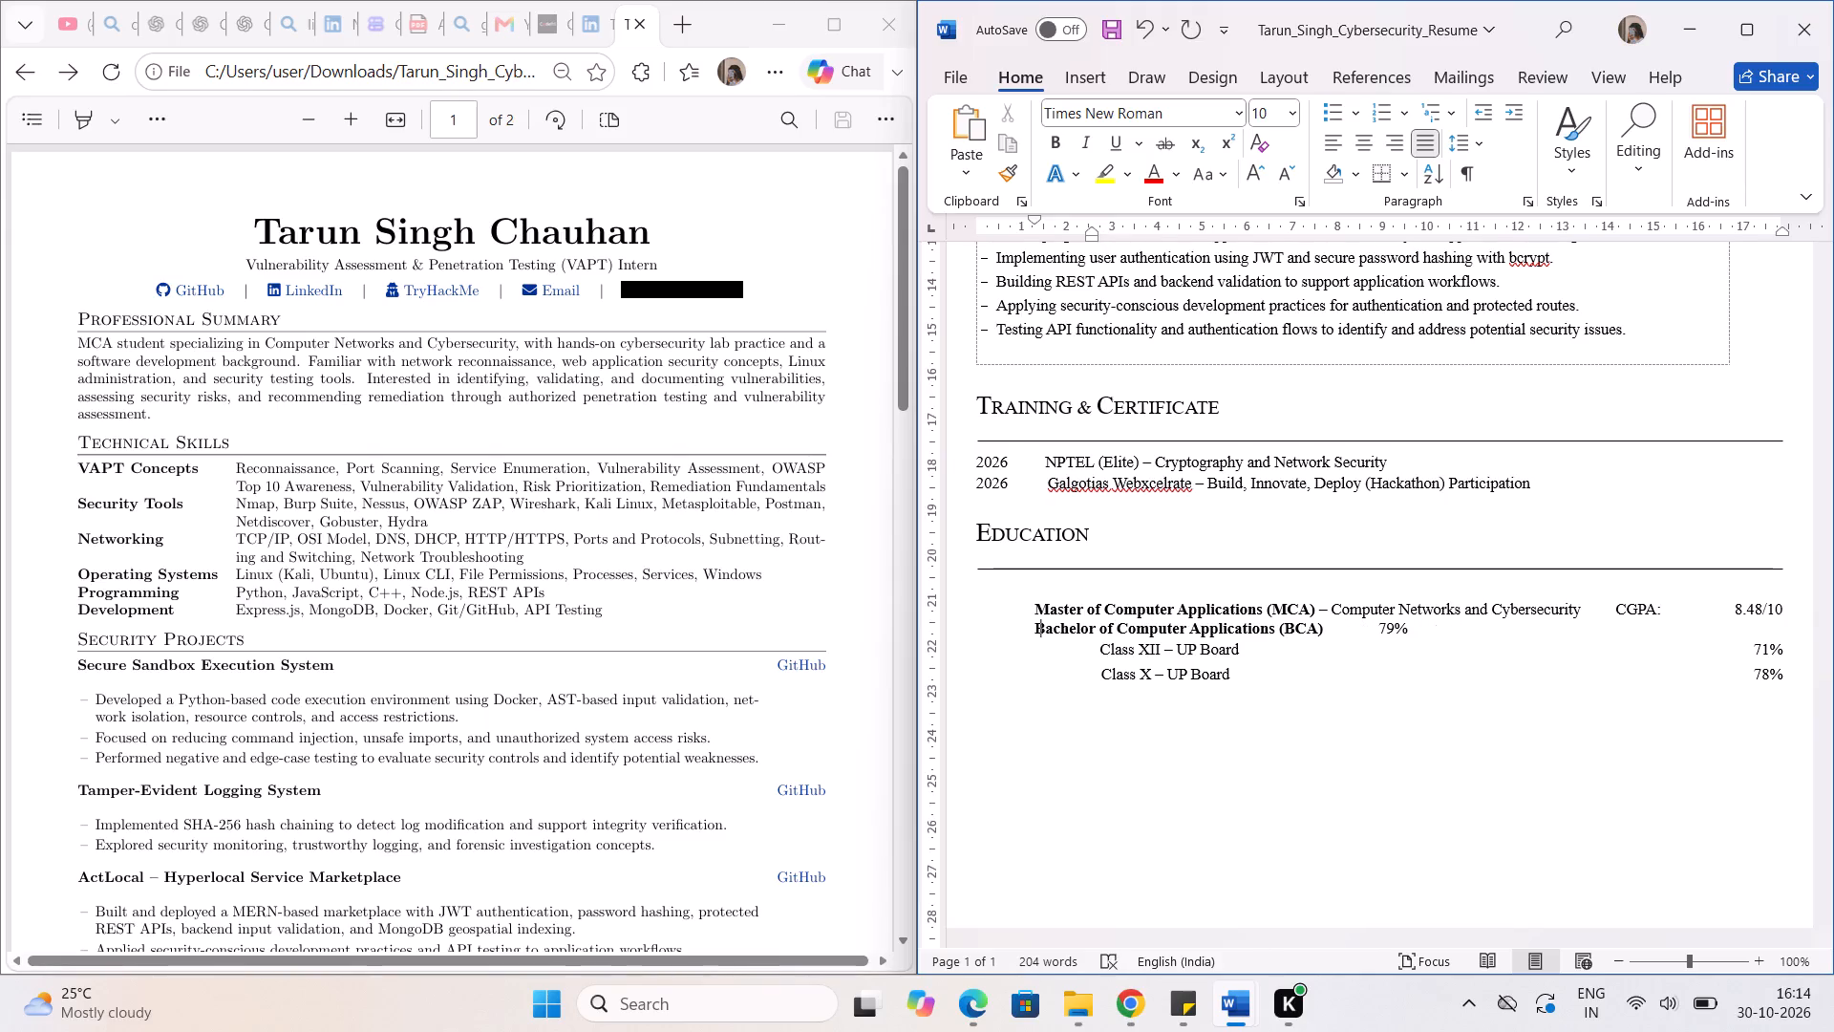
pyautogui.press('BackSpace')
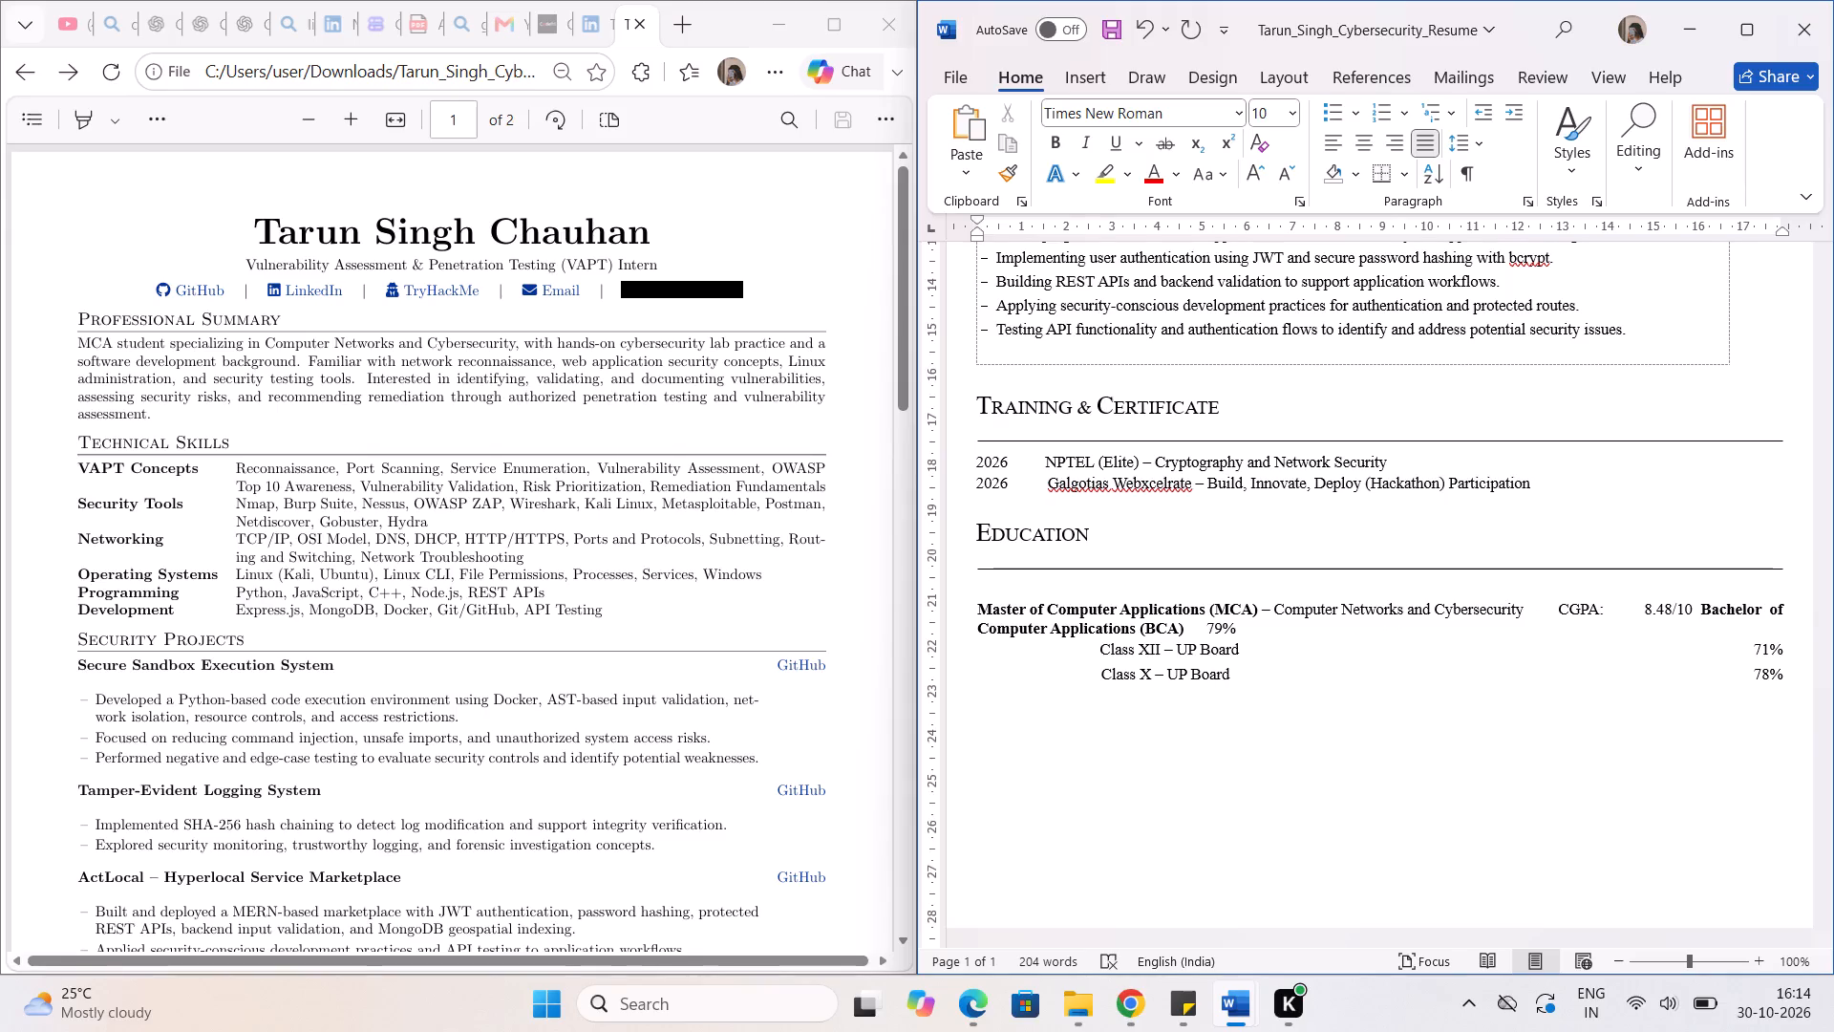
pyautogui.press('Tab')
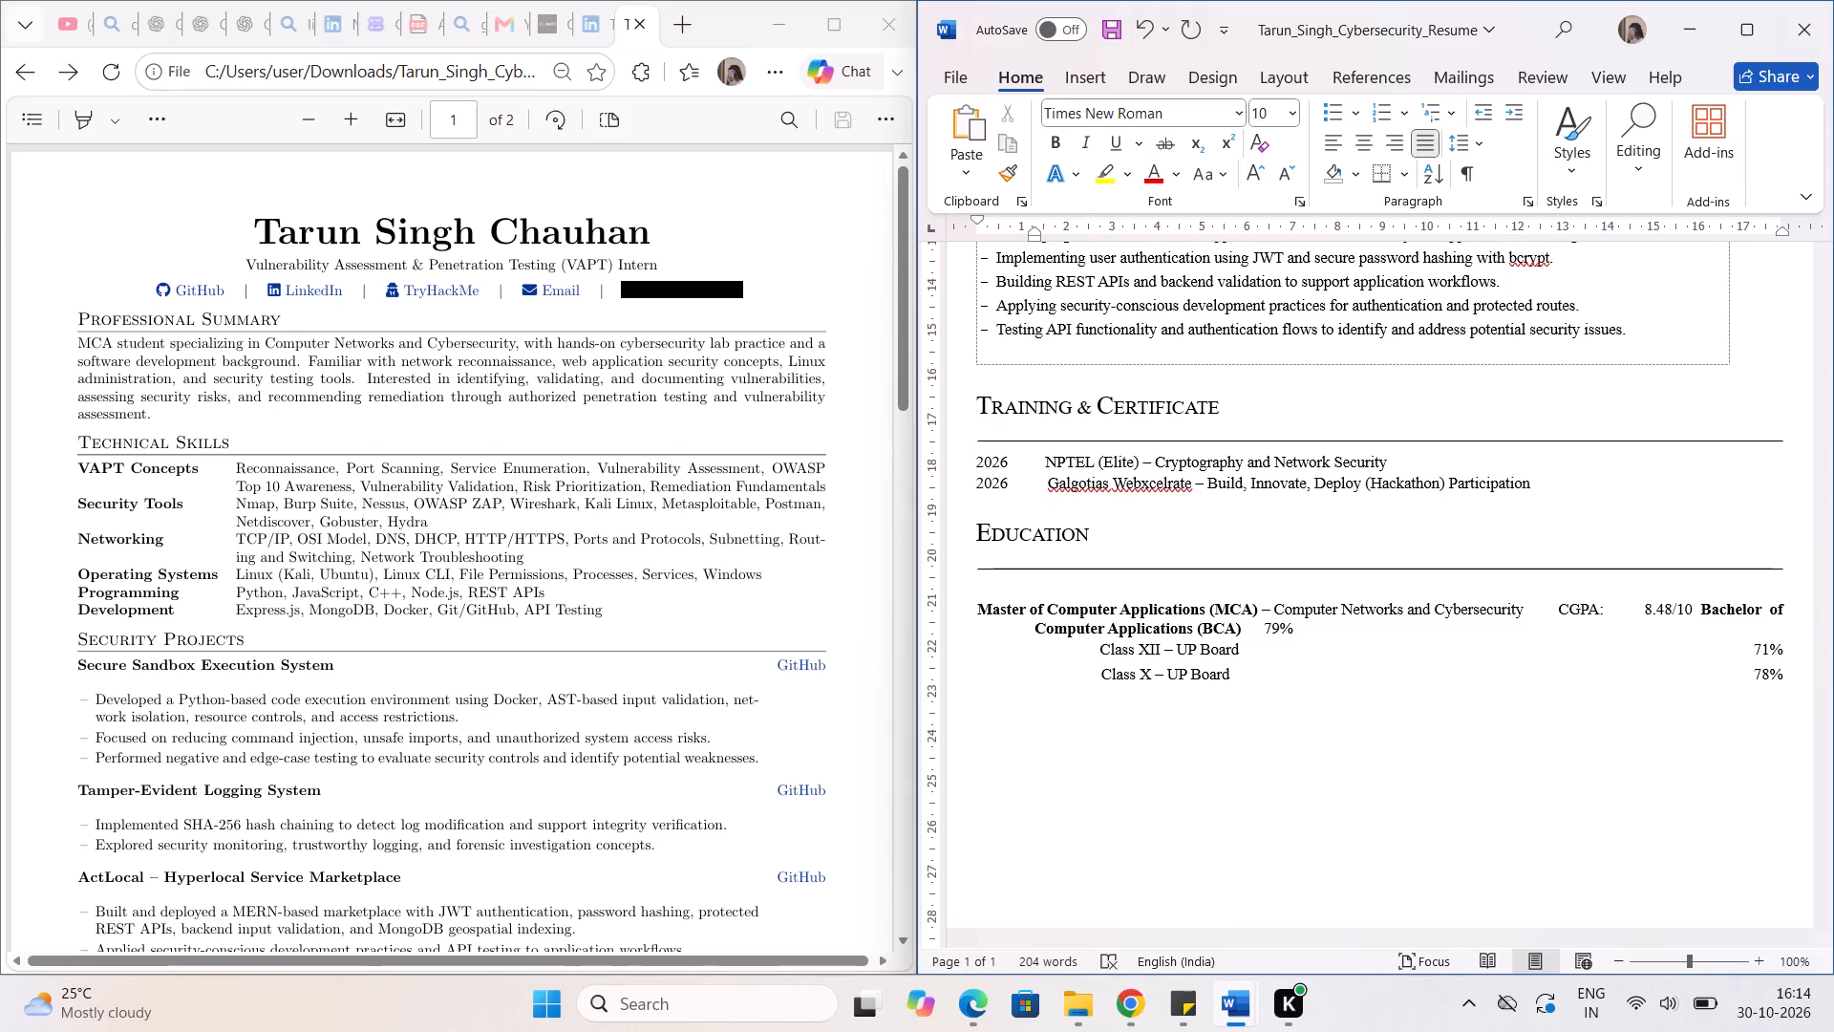
pyautogui.press('Tab')
pyautogui.press('Tab')
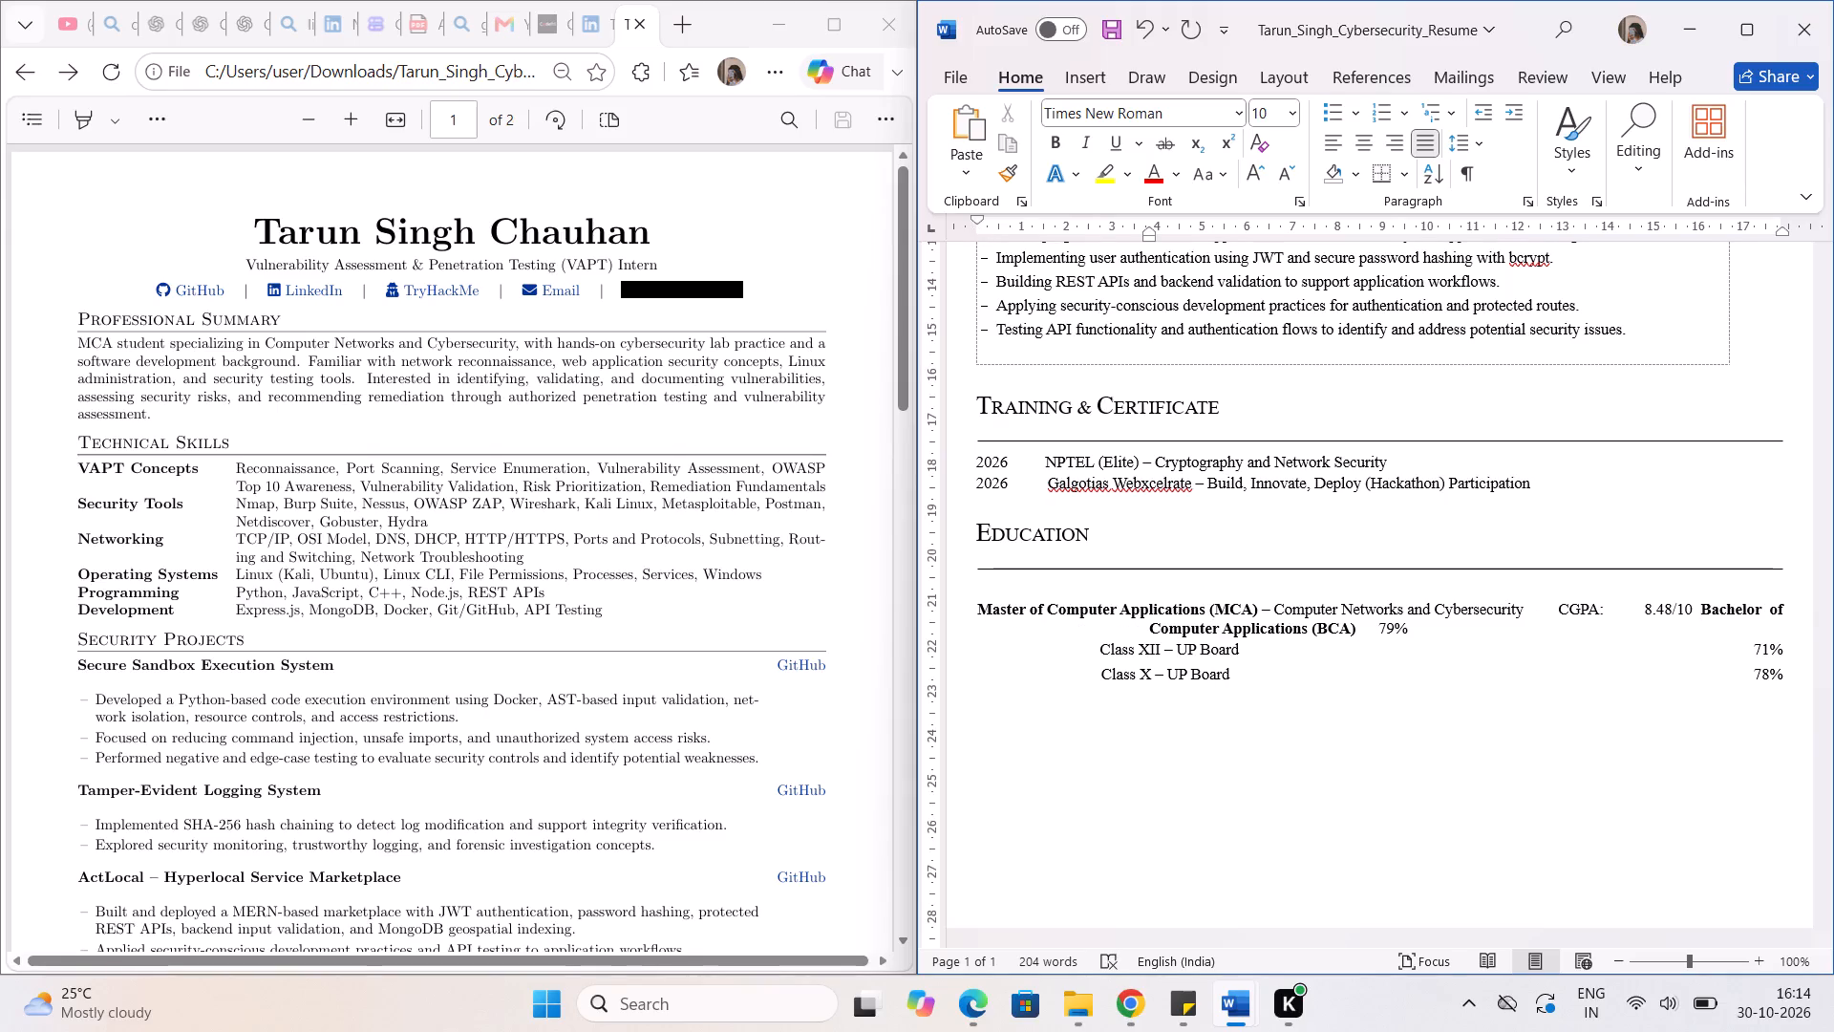
pyautogui.press('BackSpace')
pyautogui.press('BackSpace')
pyautogui.press('BackSpace')
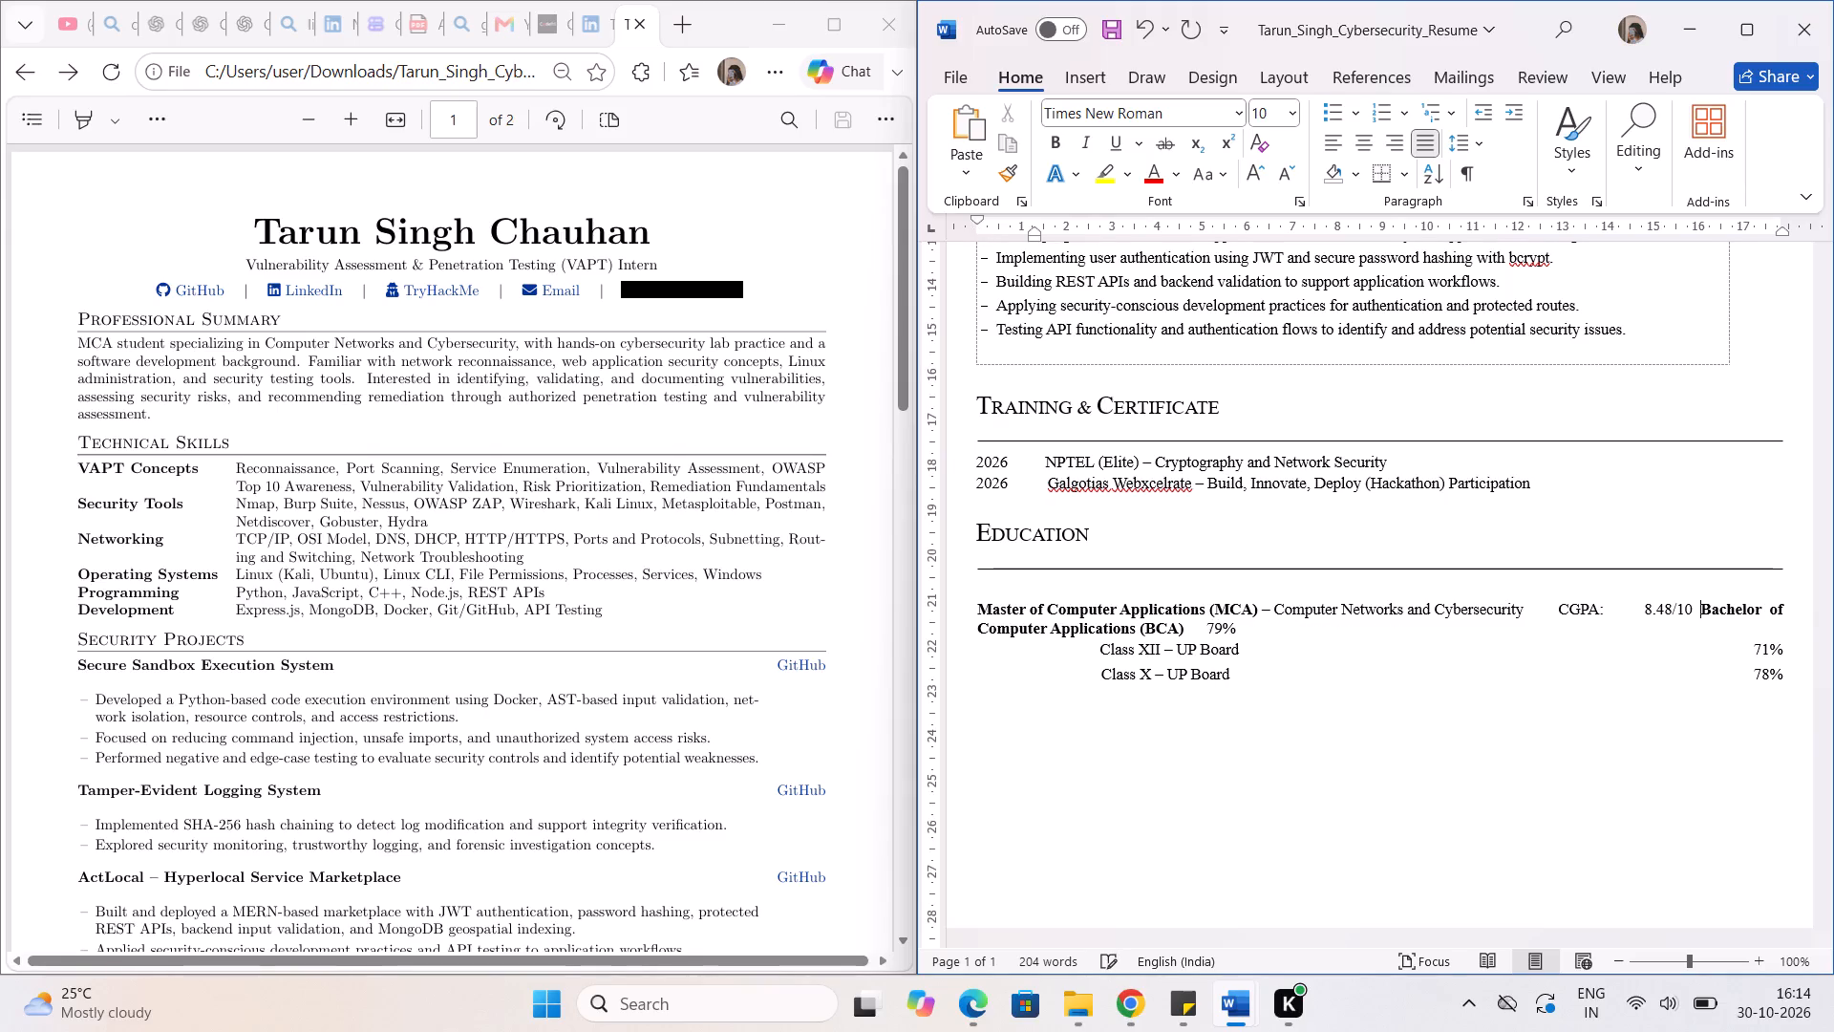
pyautogui.press('BackSpace')
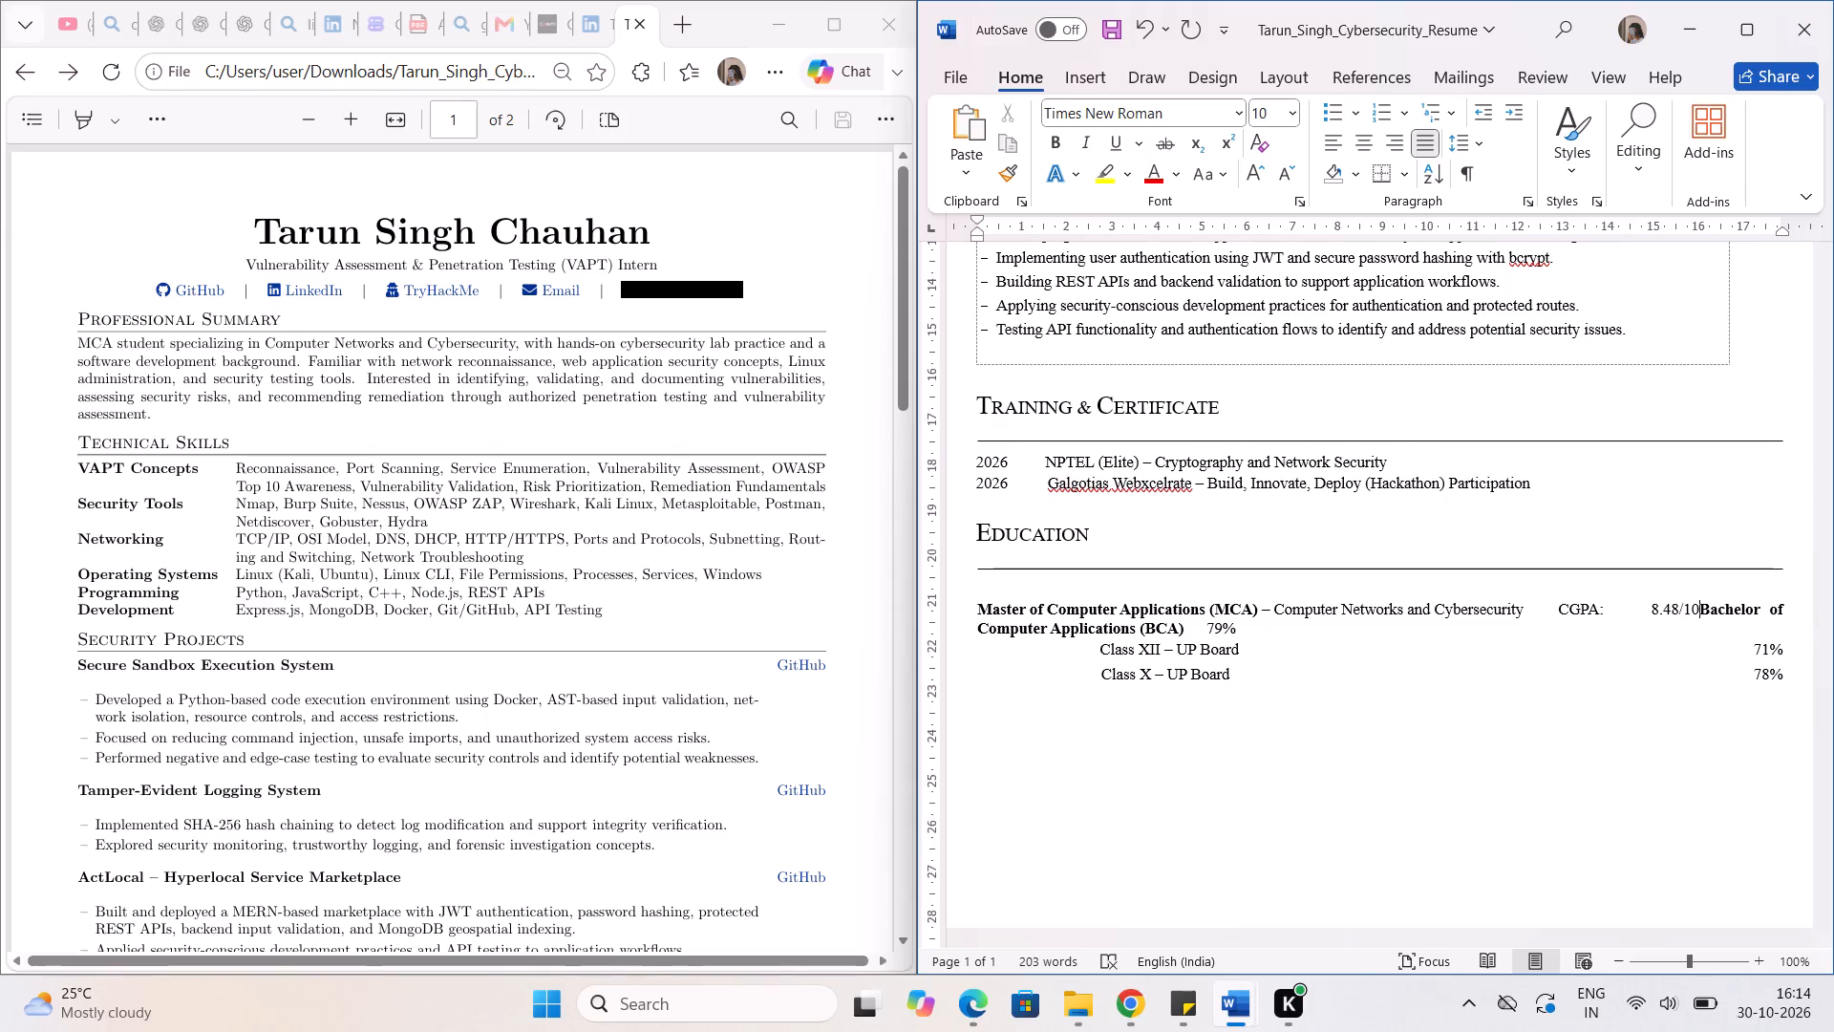
pyautogui.press('space')
pyautogui.press('Return')
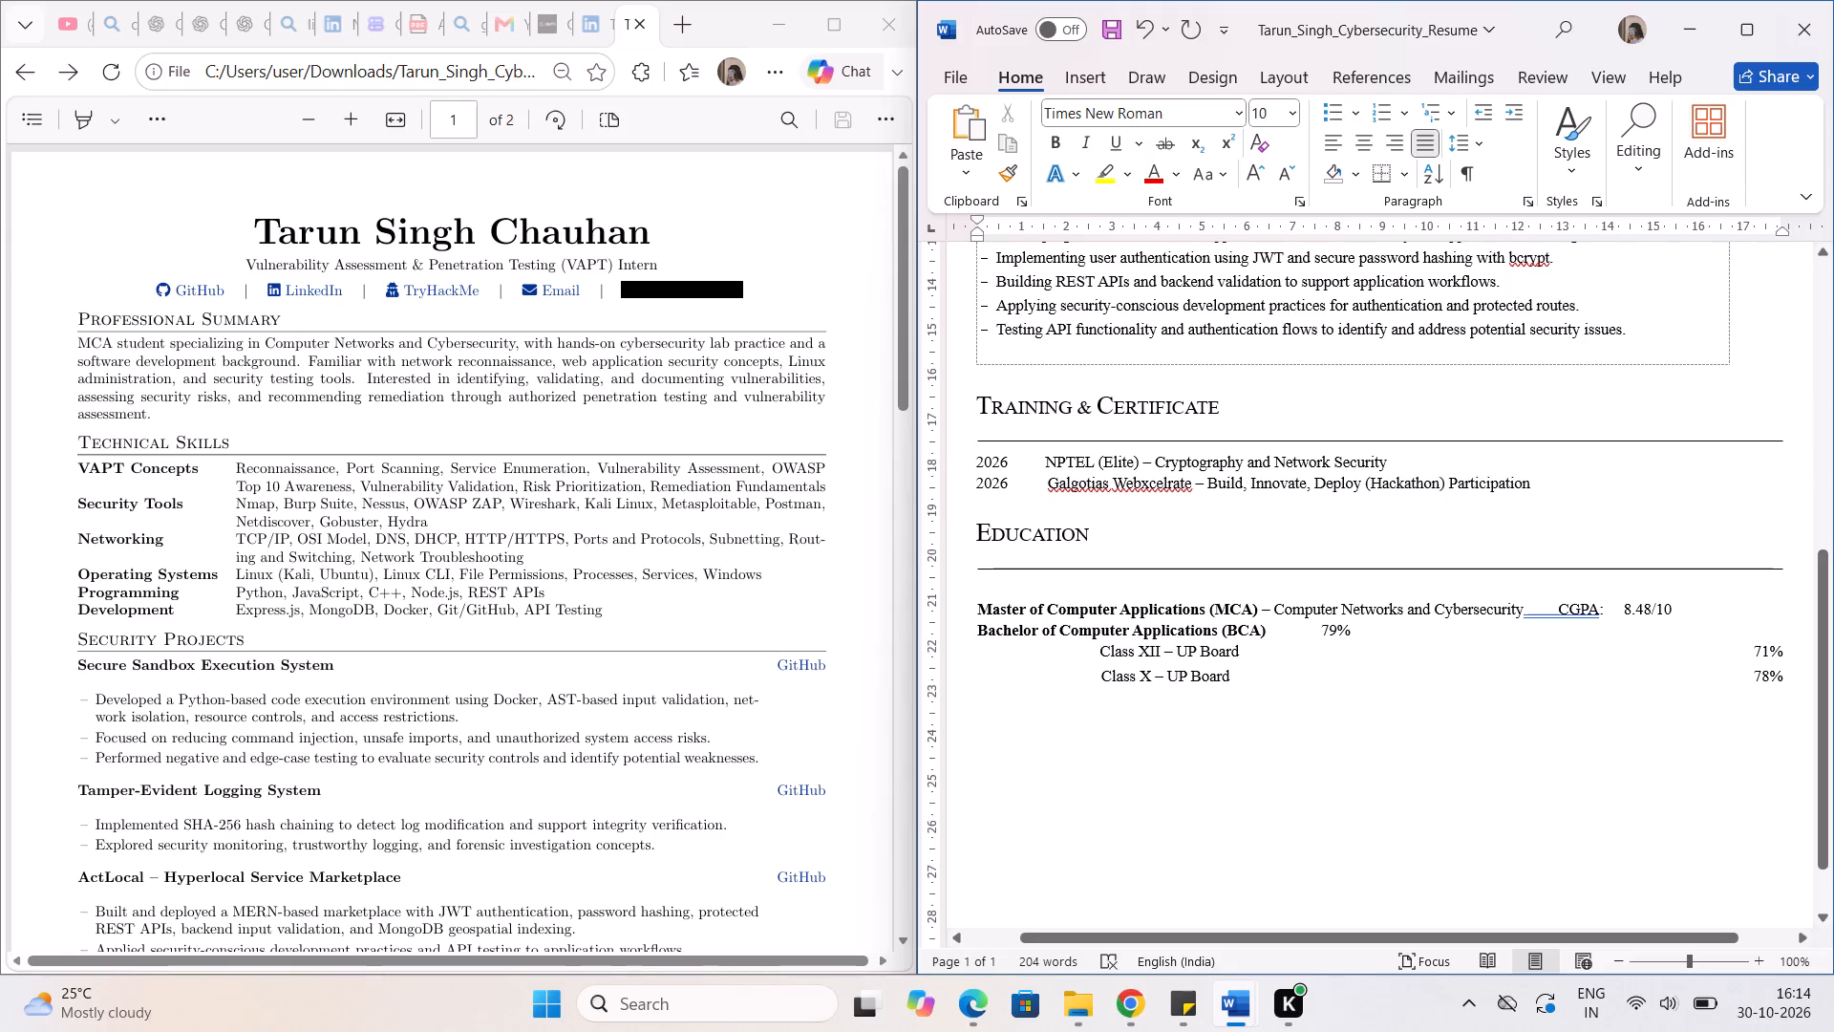
# Indent the Bachelor (BCA) and Master (MCA) lines by one tab stop so their starts line up.
pyautogui.press('Tab')
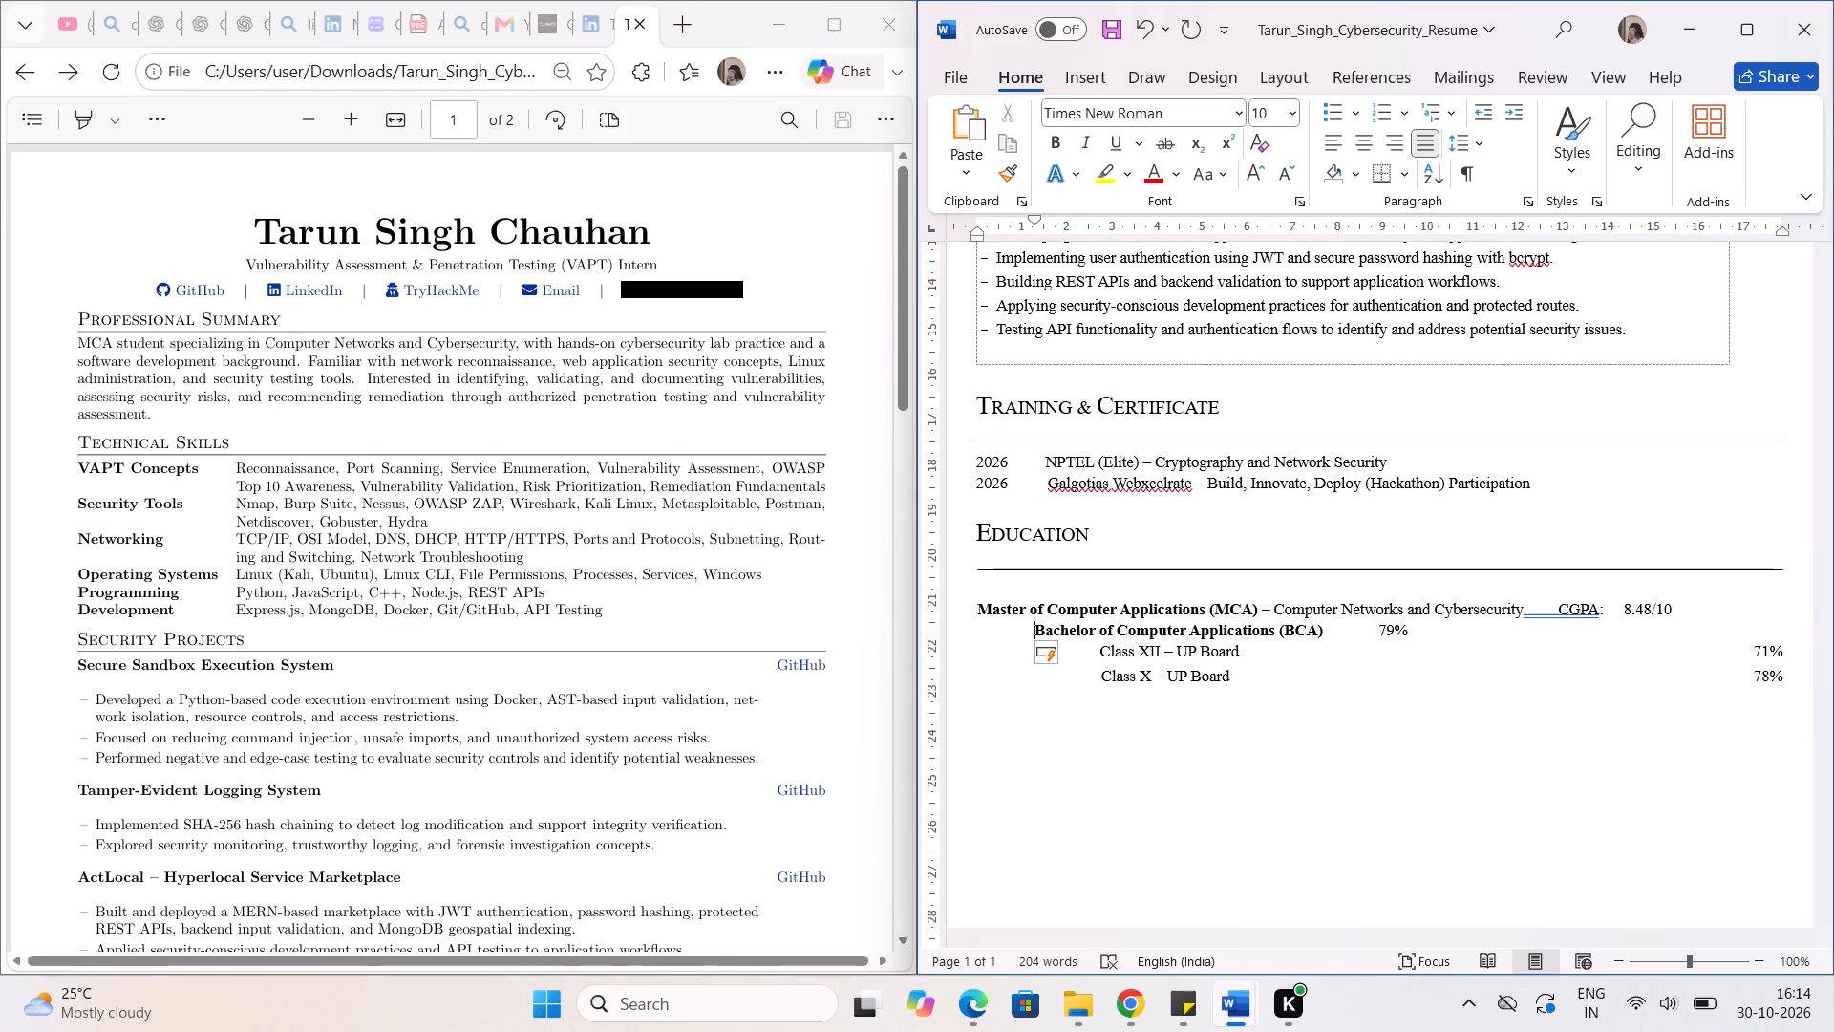
pyautogui.press('Tab')
pyautogui.press('BackSpace')
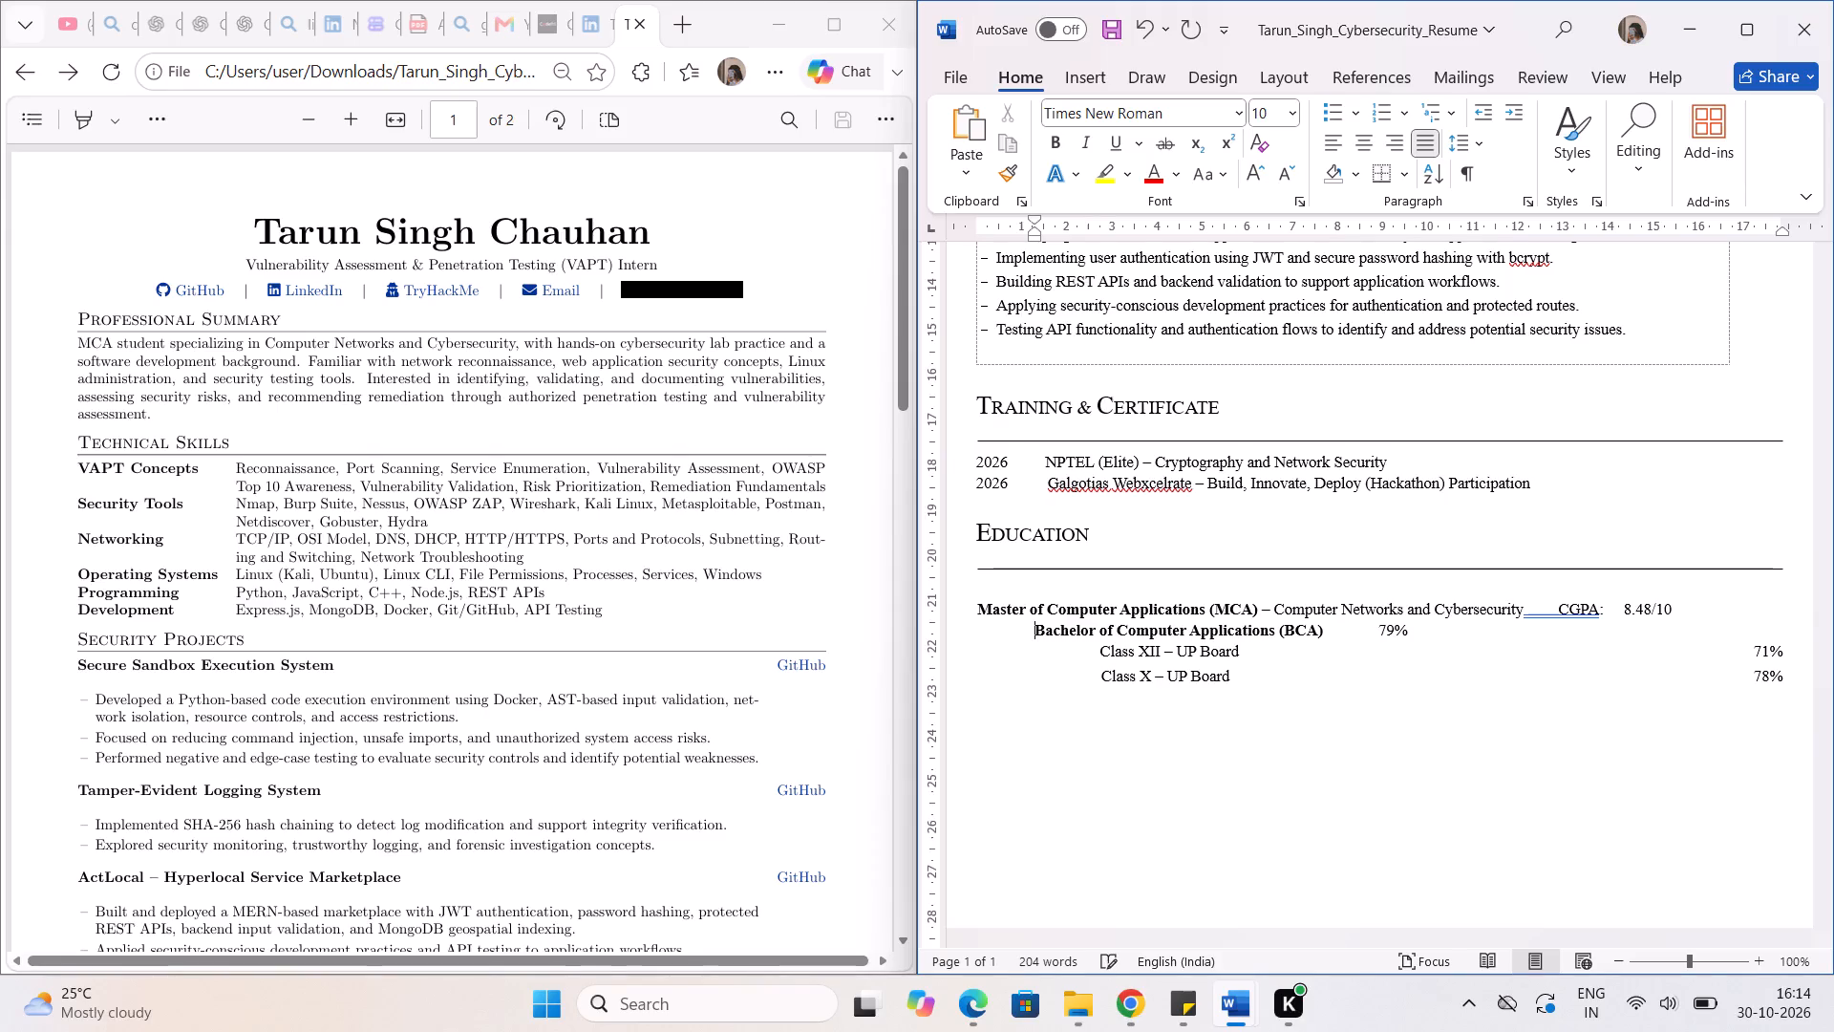
pyautogui.click(977, 607)
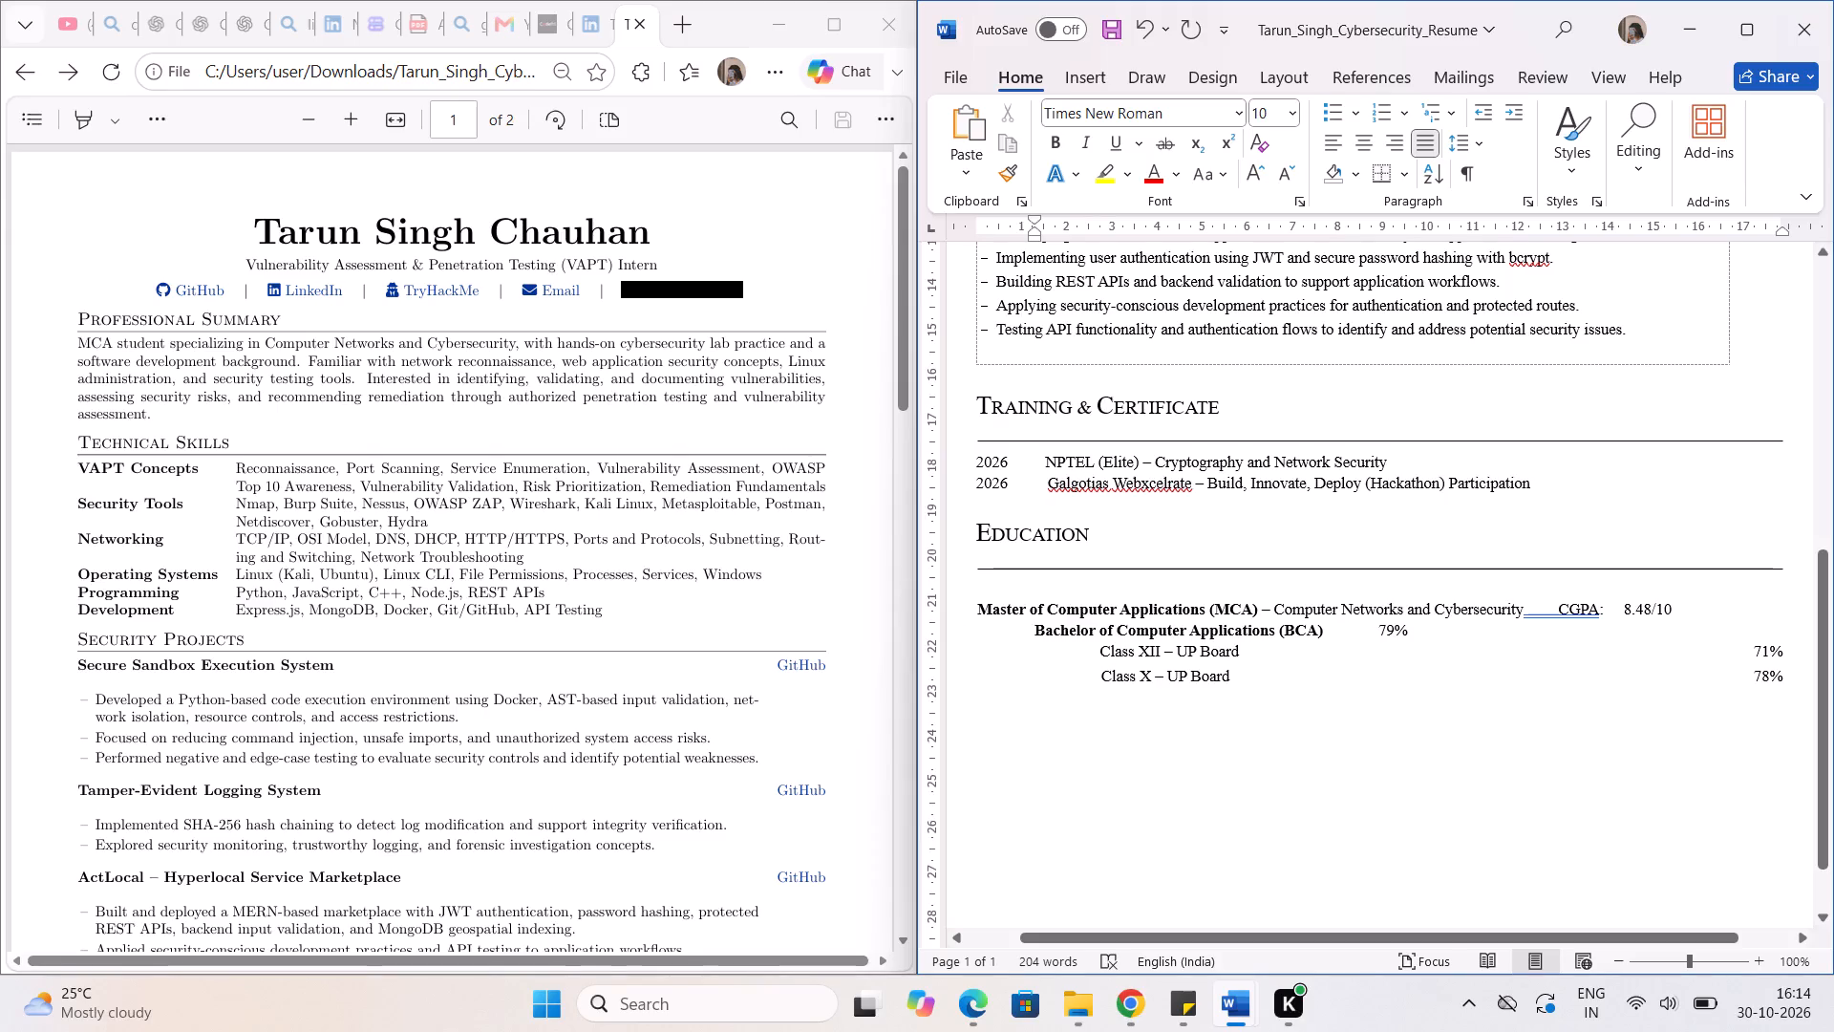
pyautogui.press('Tab')
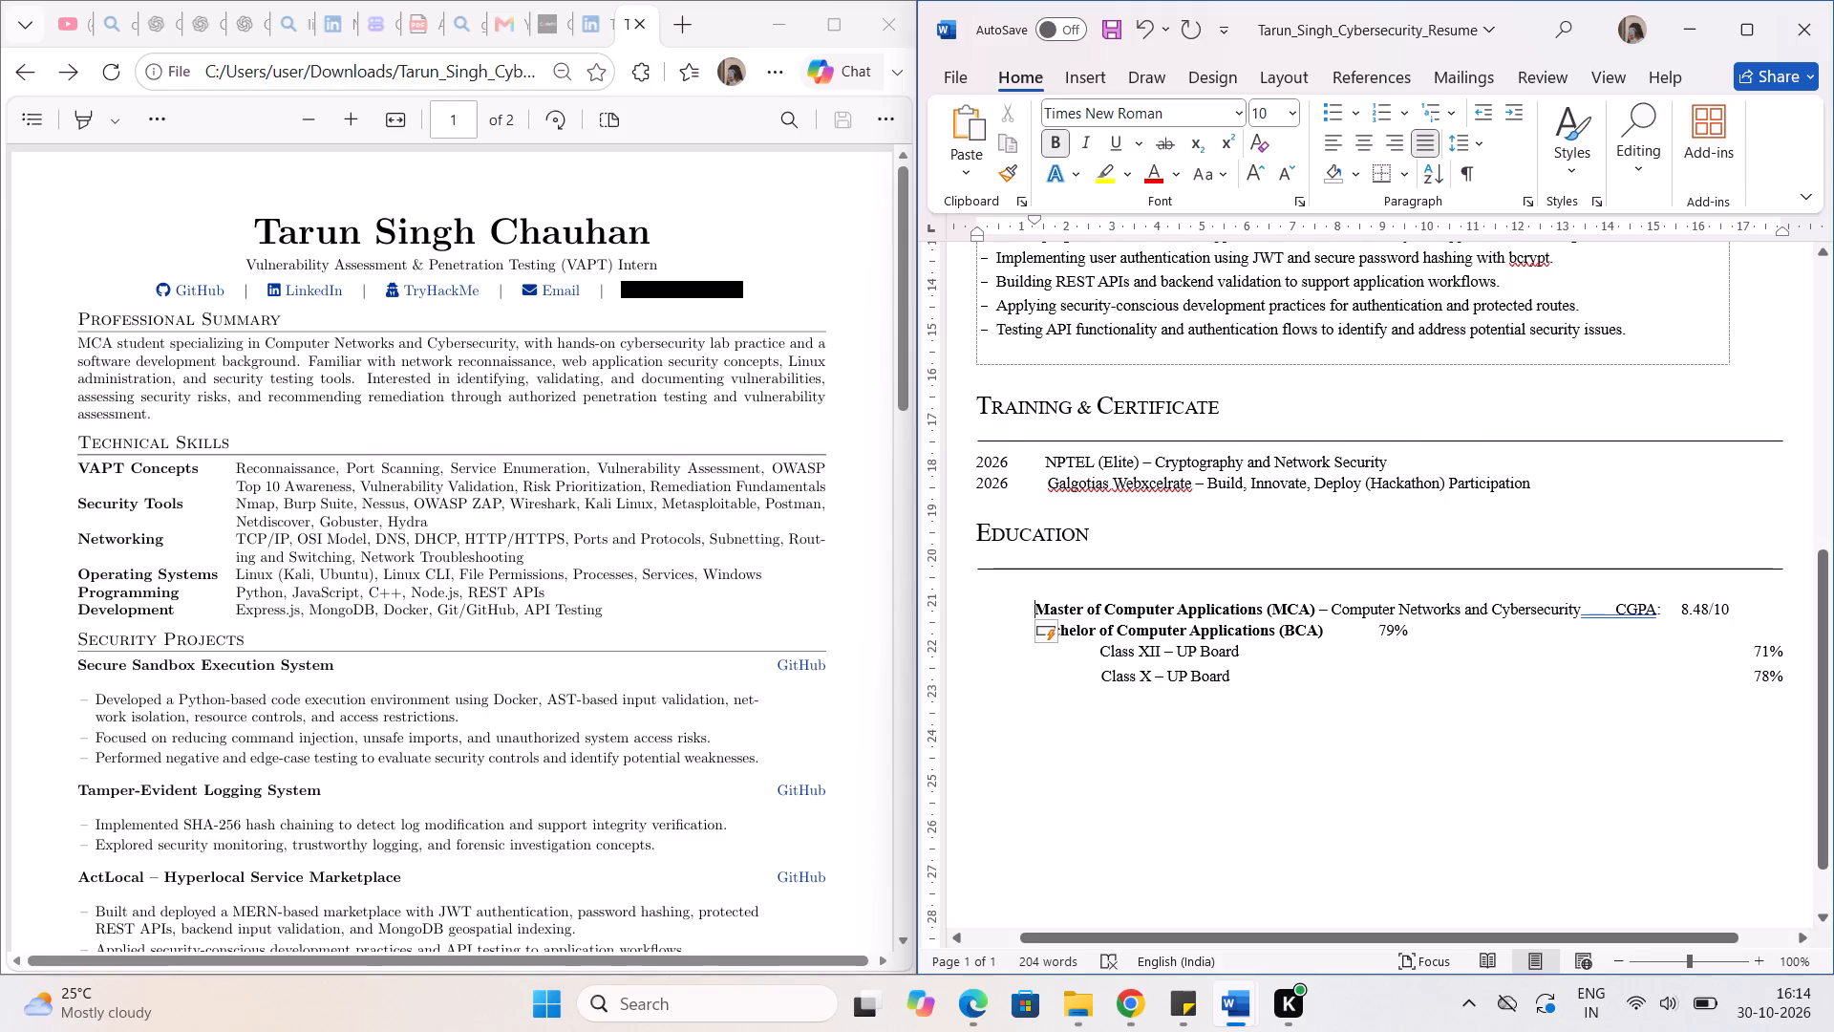
# Remove the wide gap before the Class XII – UP Board entry so it starts at the page margin.
pyautogui.click(1103, 655)
pyautogui.press('BackSpace')
pyautogui.press('BackSpace')
pyautogui.press('BackSpace')
pyautogui.press('BackSpace')
pyautogui.press('BackSpace')
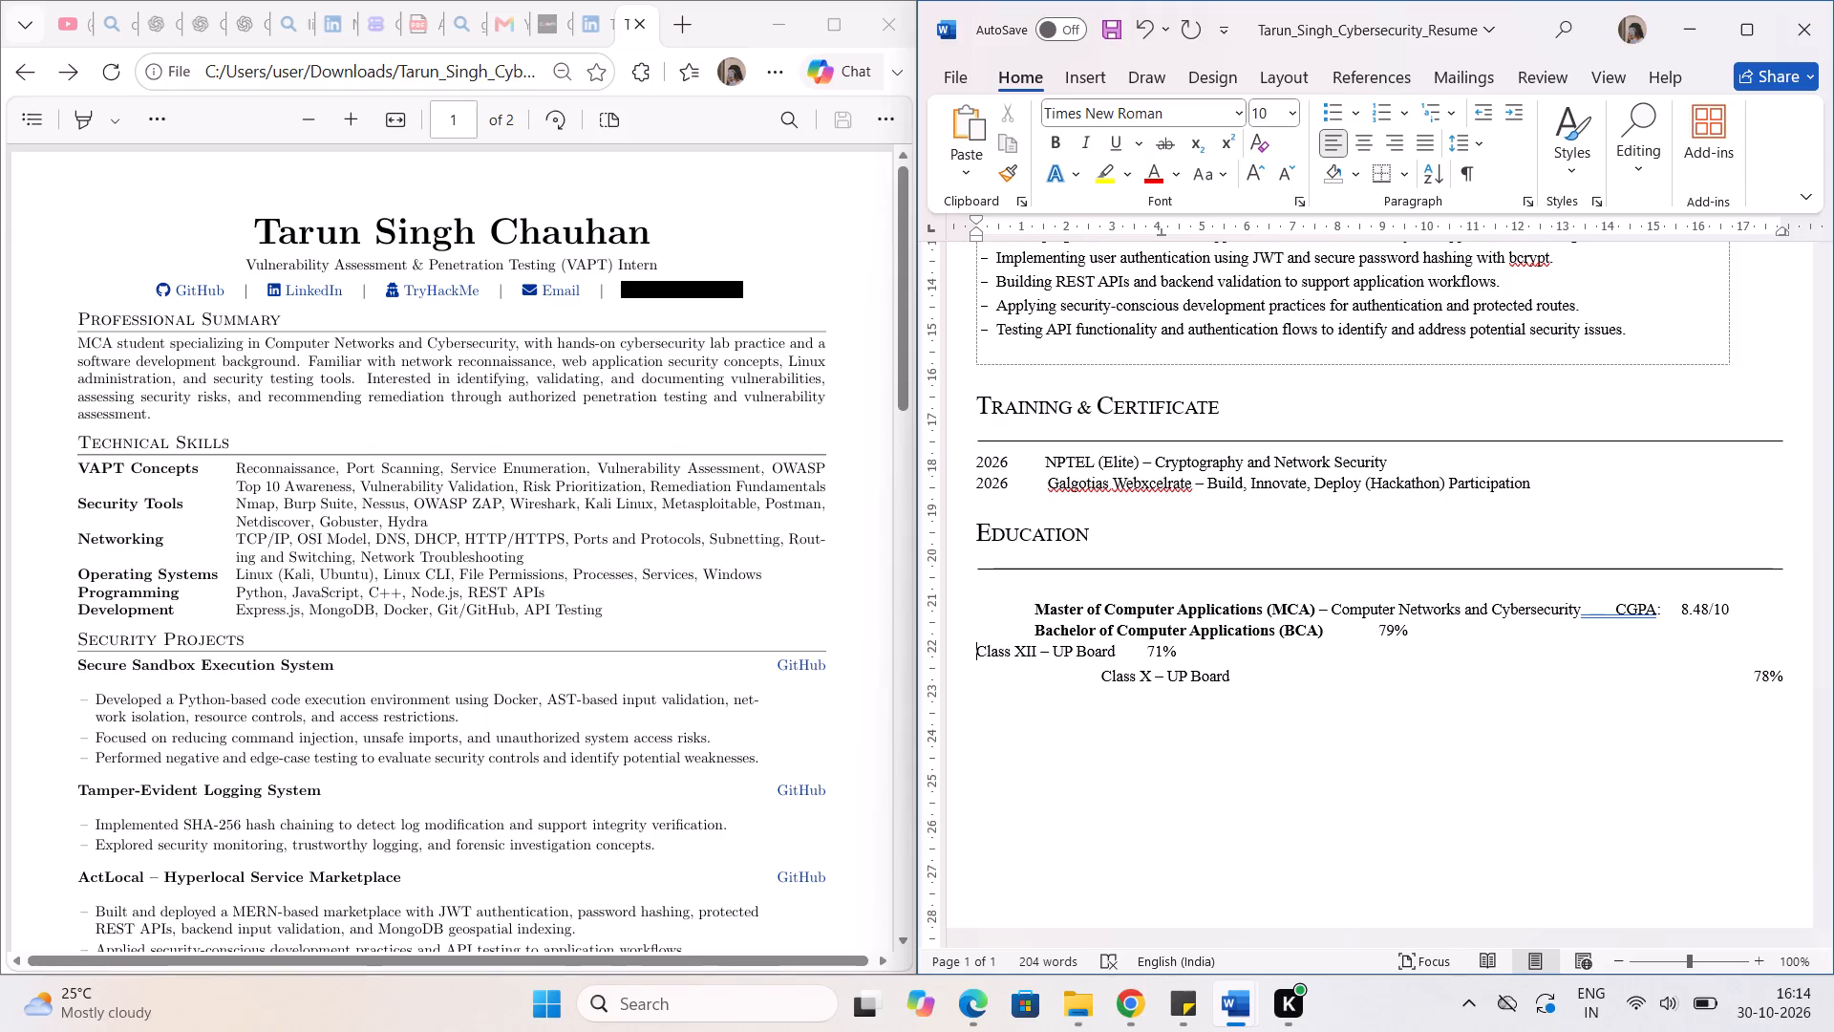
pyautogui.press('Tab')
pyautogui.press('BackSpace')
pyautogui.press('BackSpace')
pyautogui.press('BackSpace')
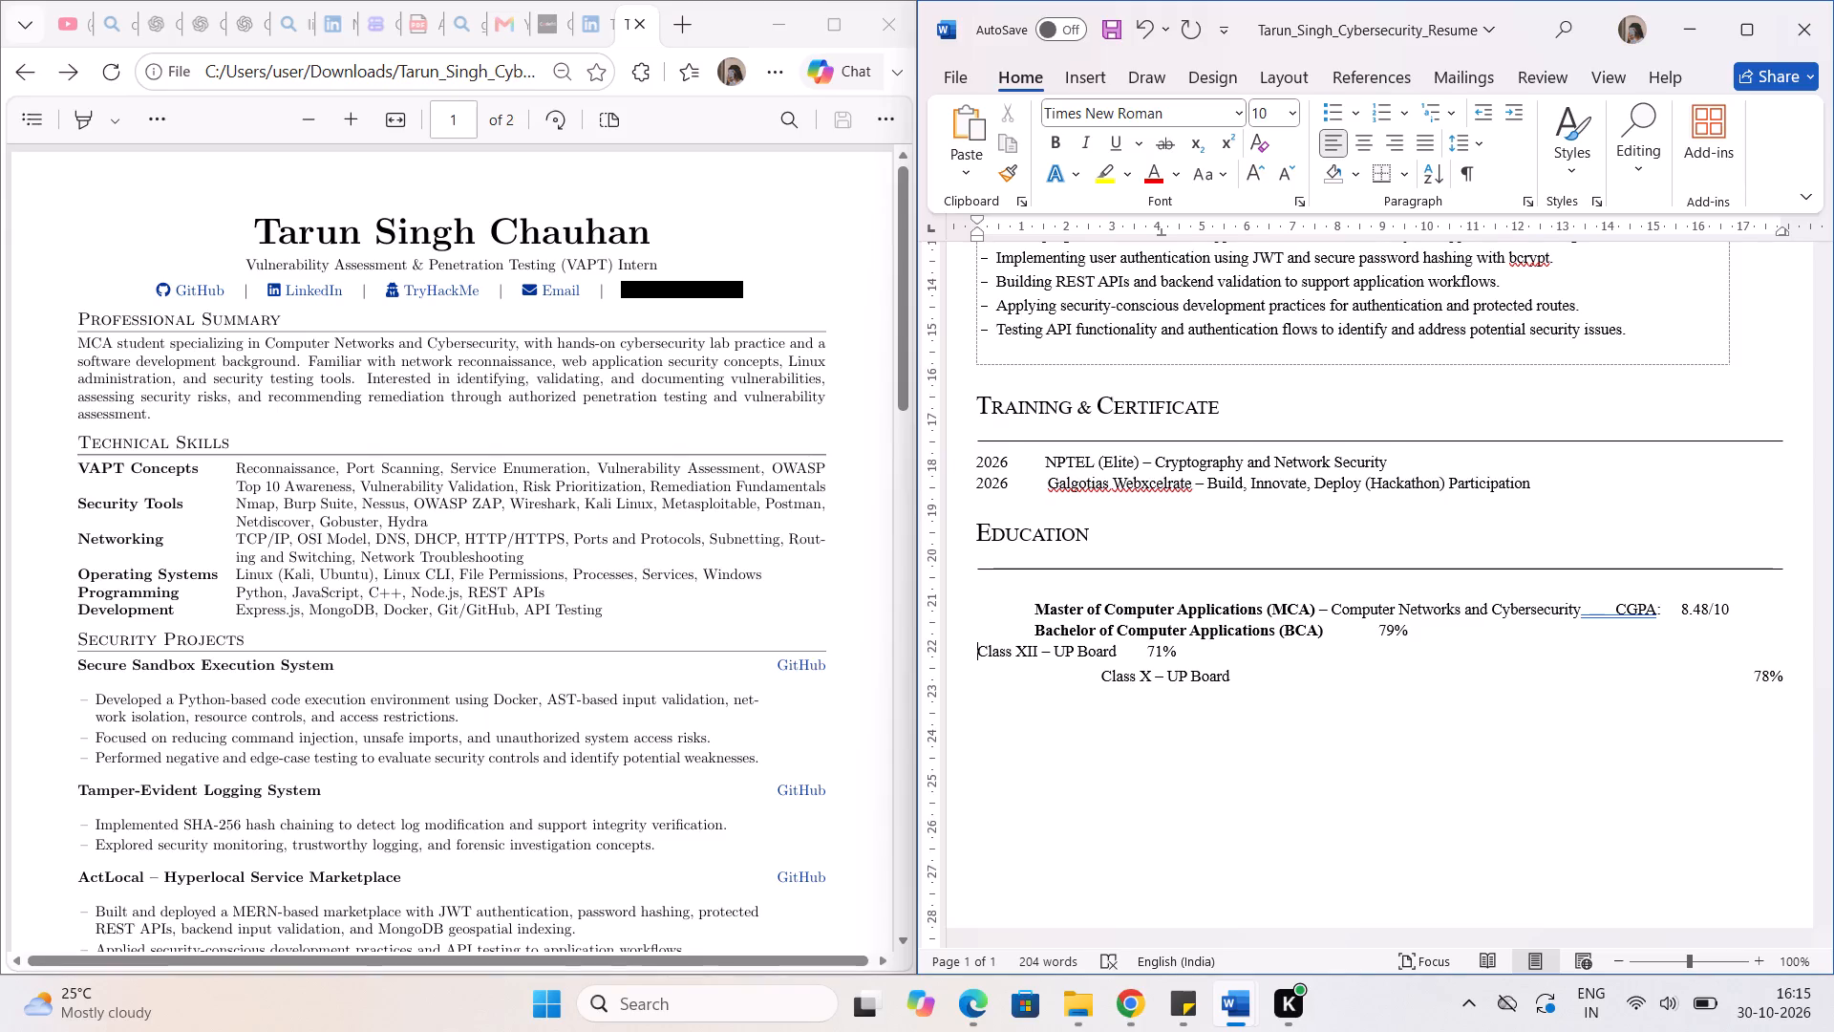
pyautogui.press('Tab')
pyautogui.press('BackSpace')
# Indent the Class XII – UP Board entry with nine spaces so it starts in line with the Bachelor entry above.
pyautogui.press('space')
pyautogui.press('space')
pyautogui.press('space')
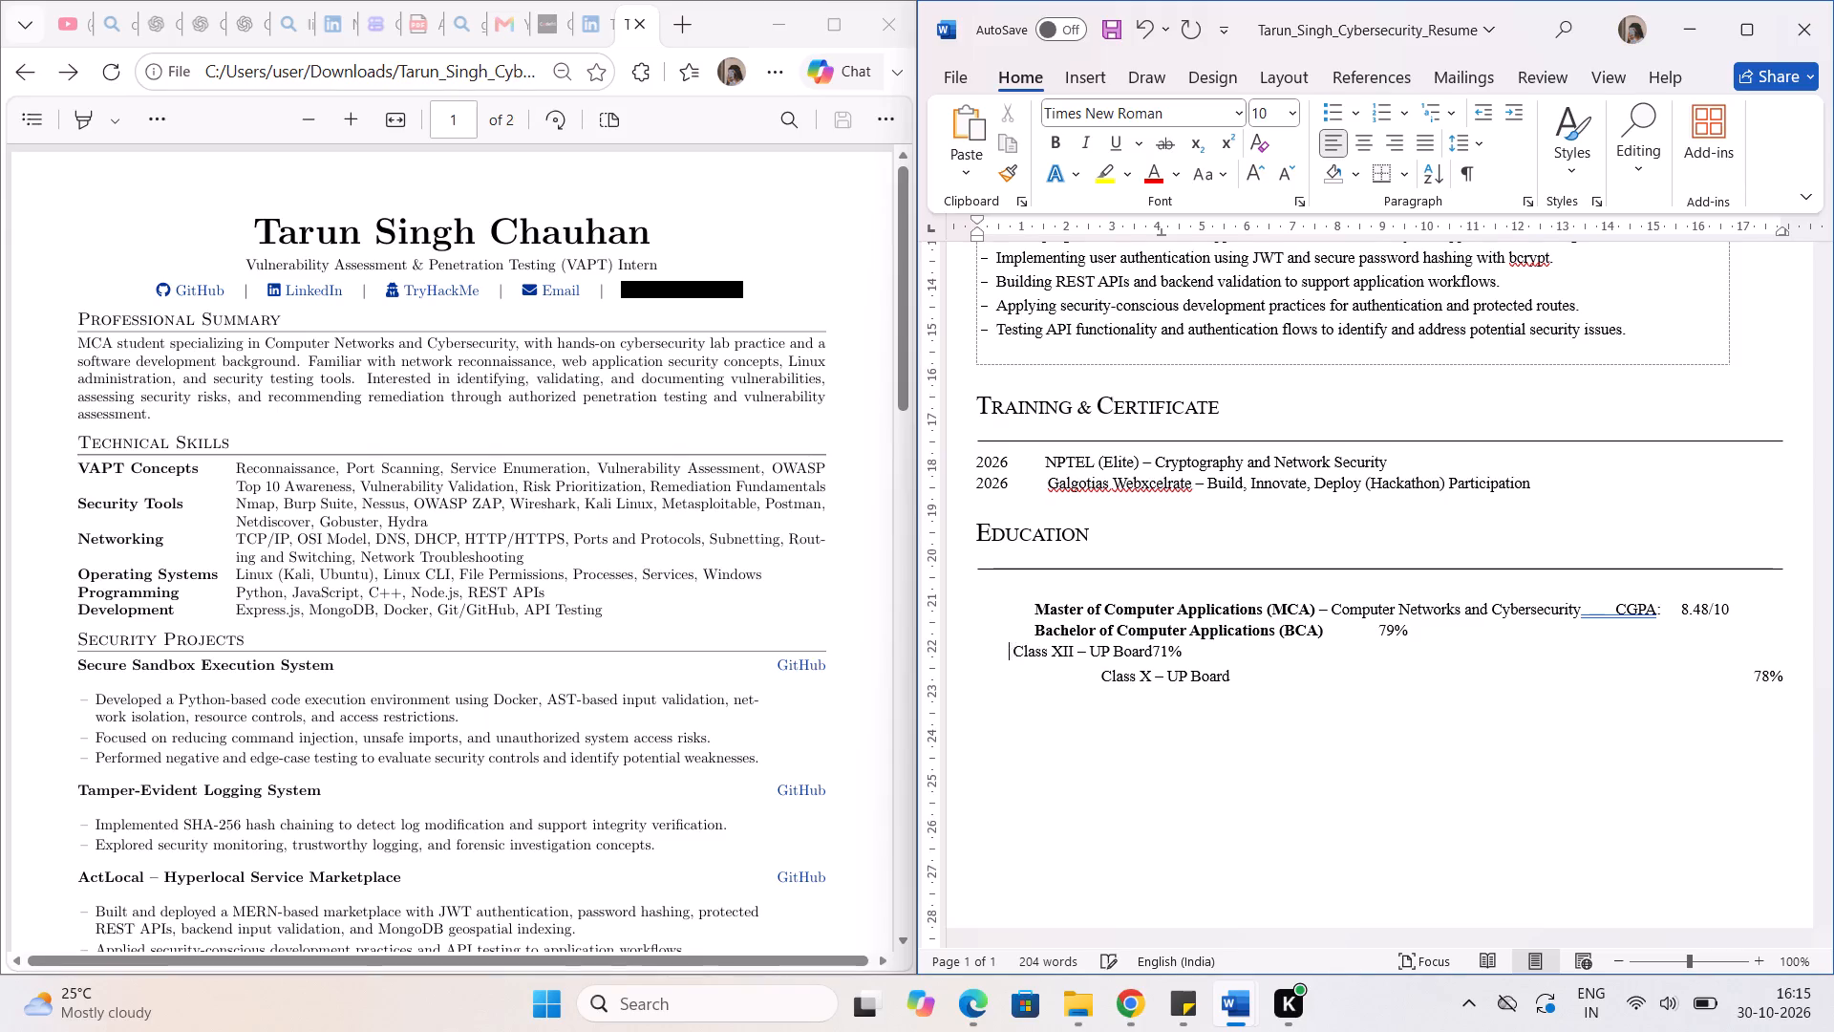
pyautogui.press('space')
pyautogui.press('space')
pyautogui.press('space')
pyautogui.press('space')
pyautogui.press('space')
pyautogui.press('space')
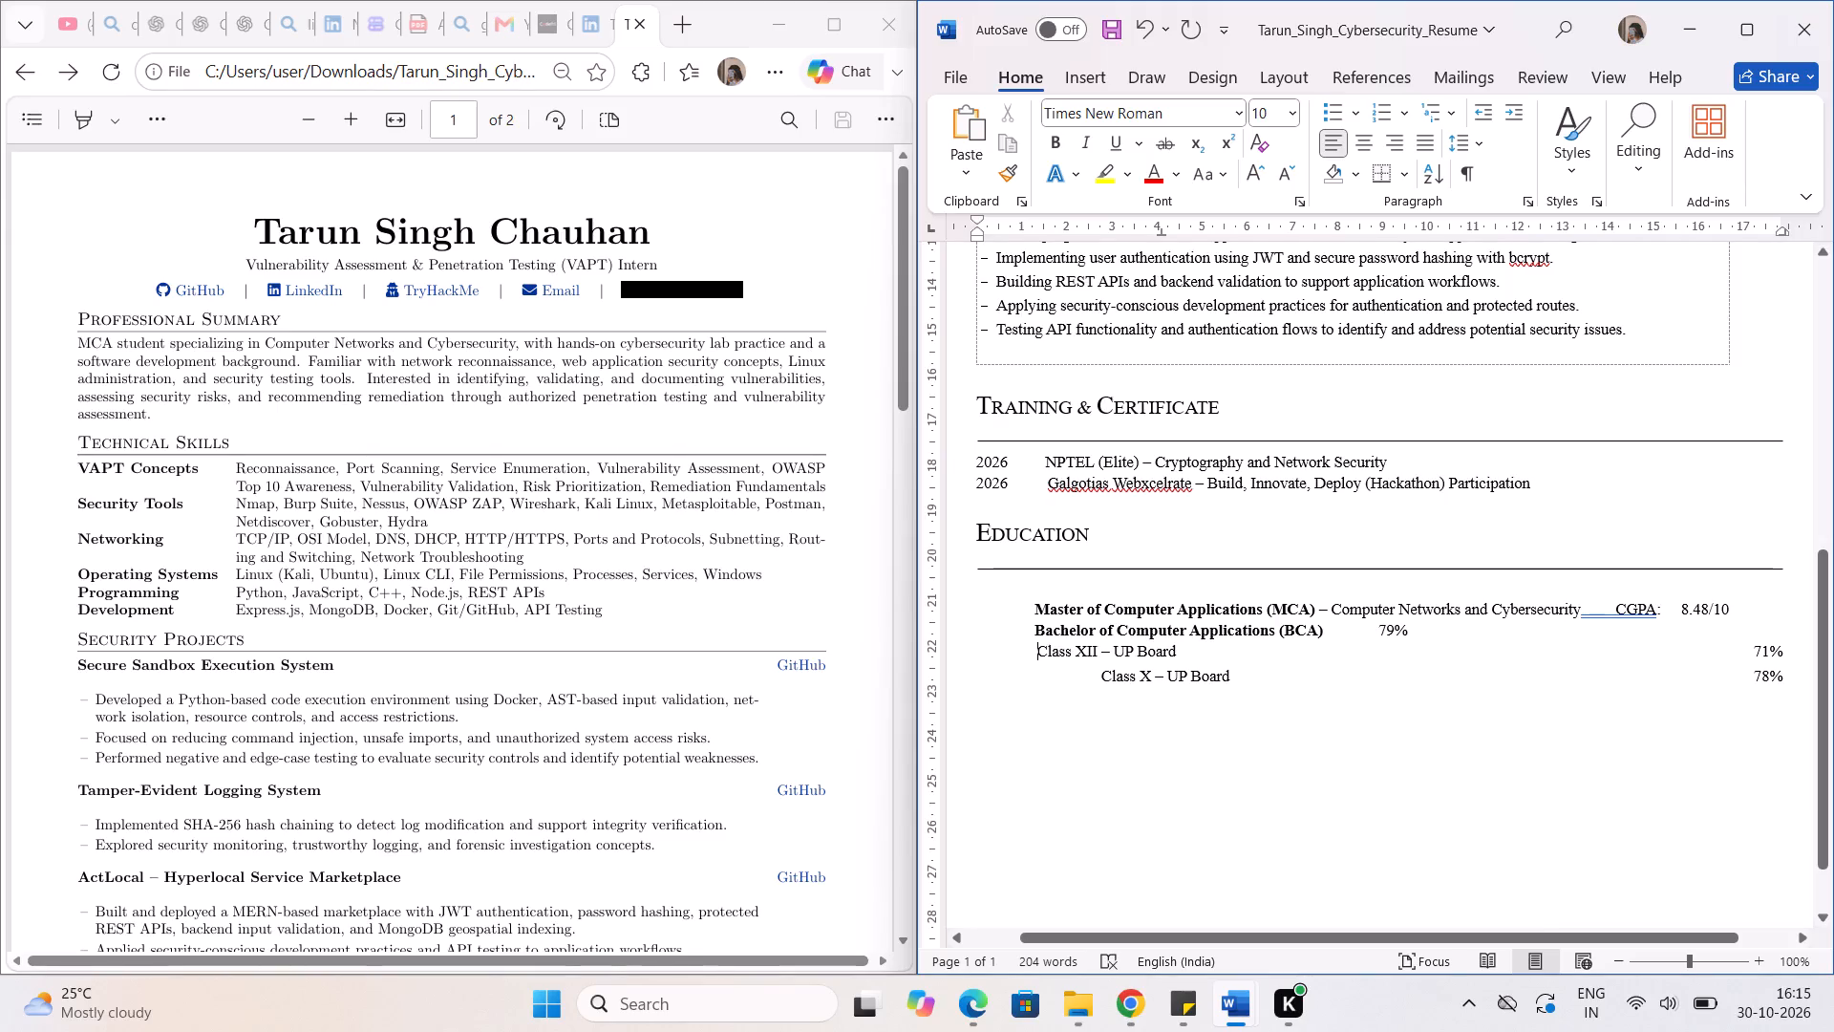
# Remove the wide gap before the Class X – UP Board entry so it starts at the page margin.
pyautogui.click(1099, 675)
pyautogui.press('BackSpace')
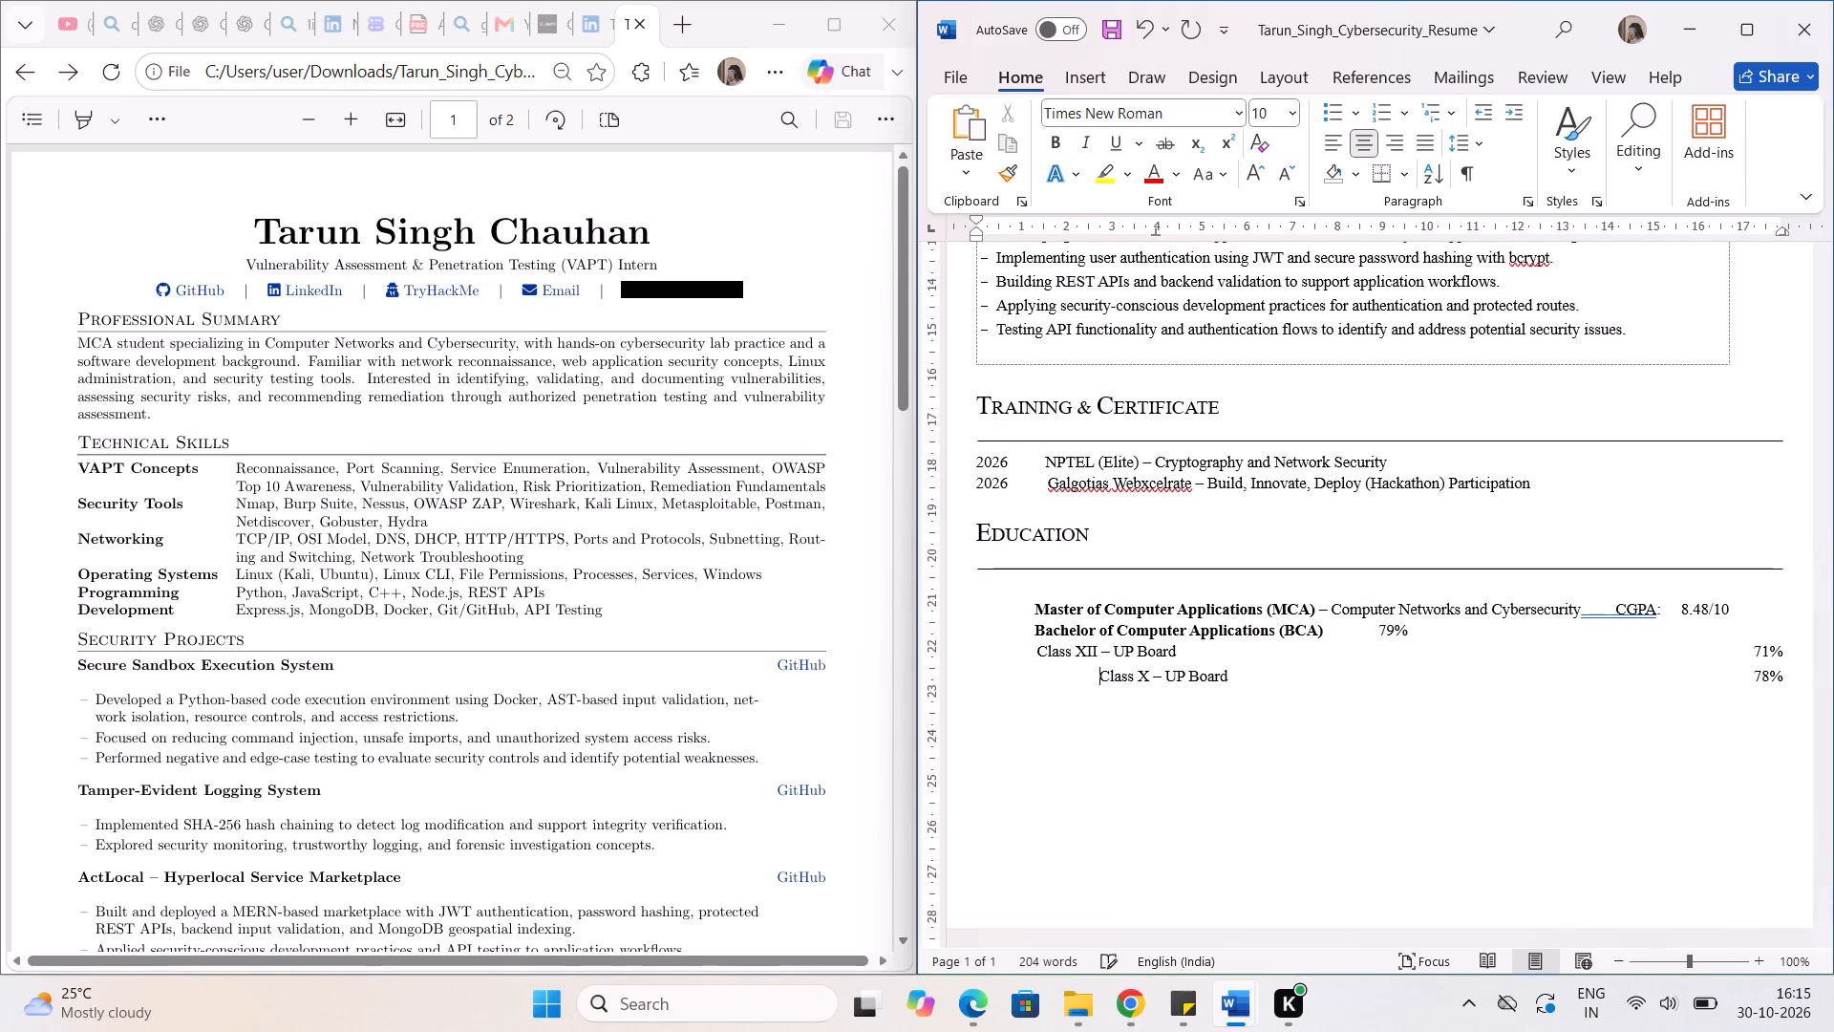
pyautogui.press('BackSpace')
pyautogui.press('BackSpace')
pyautogui.press('BackSpace')
pyautogui.press('BackSpace')
pyautogui.press('BackSpace')
pyautogui.press('BackSpace')
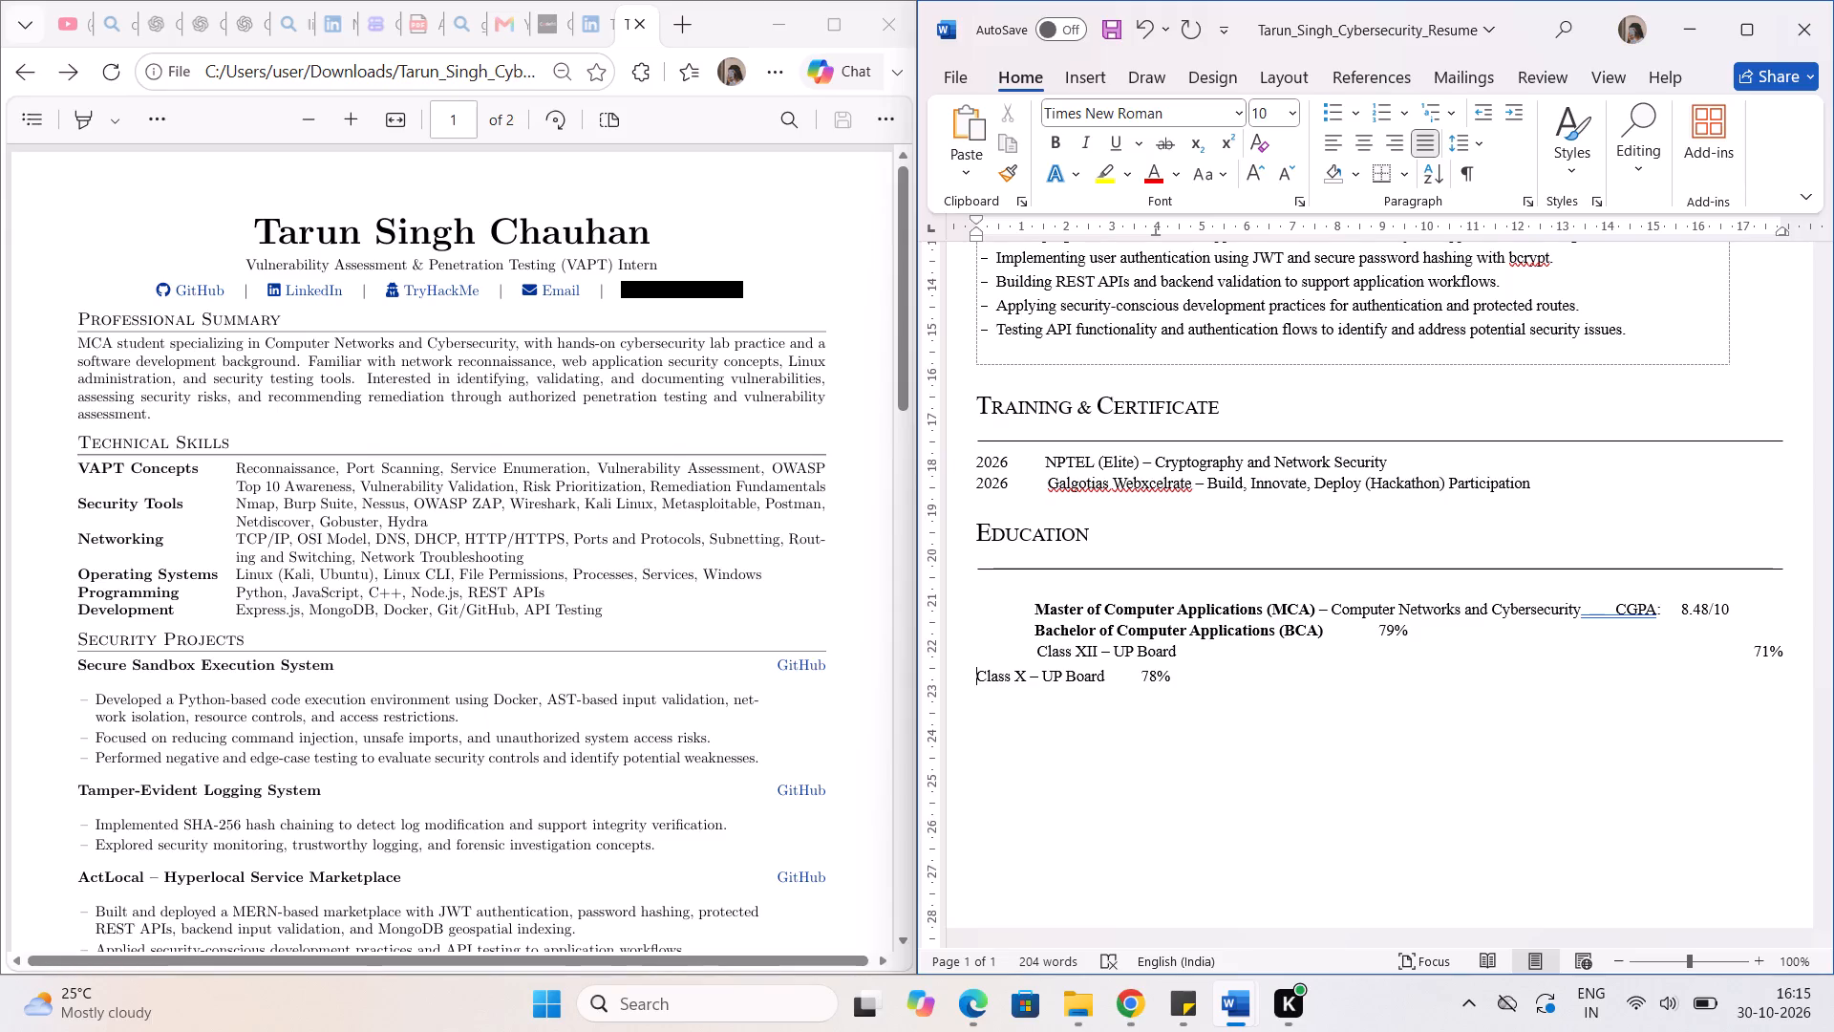
# Indent the Class X – UP Board entry with spaces so it starts in line with the Class XII entry.
pyautogui.press('space')
pyautogui.press('space')
pyautogui.press('space')
pyautogui.press('space')
pyautogui.press('space')
pyautogui.press('space')
pyautogui.press('space')
pyautogui.press('space')
pyautogui.press('space')
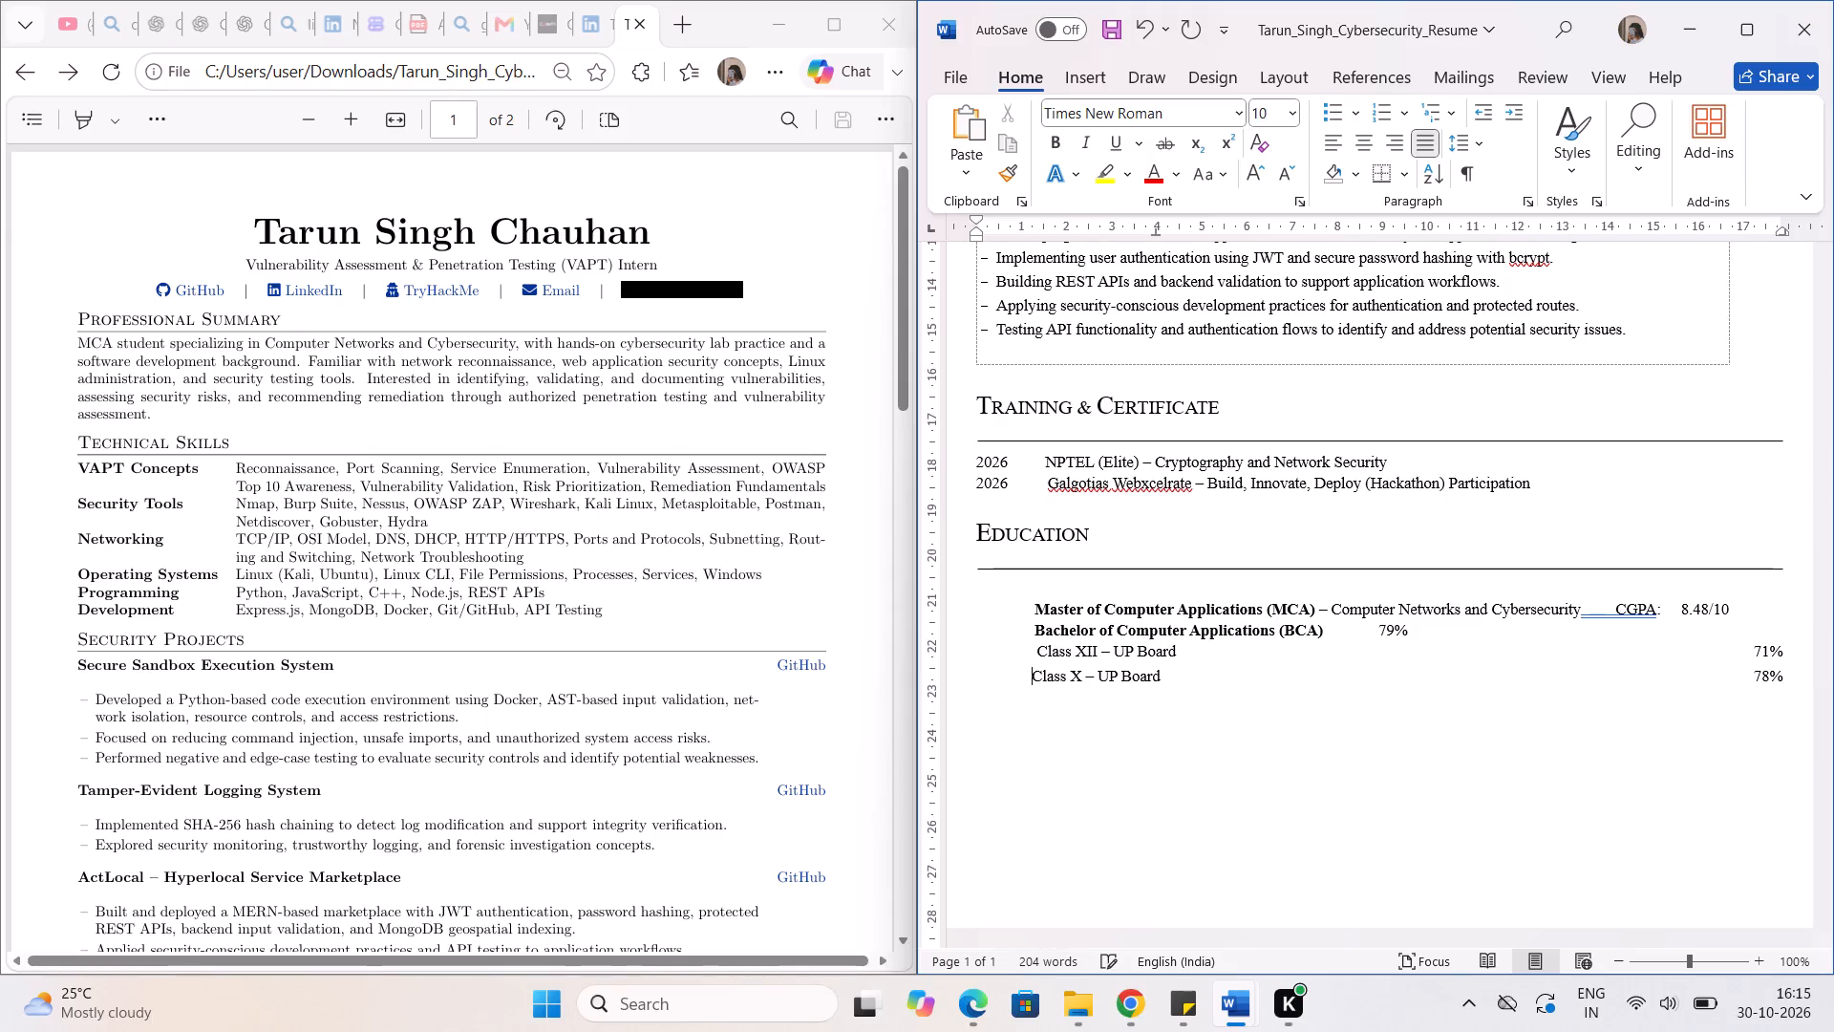
pyautogui.press('space')
pyautogui.press('space')
pyautogui.press('space')
pyautogui.press('BackSpace')
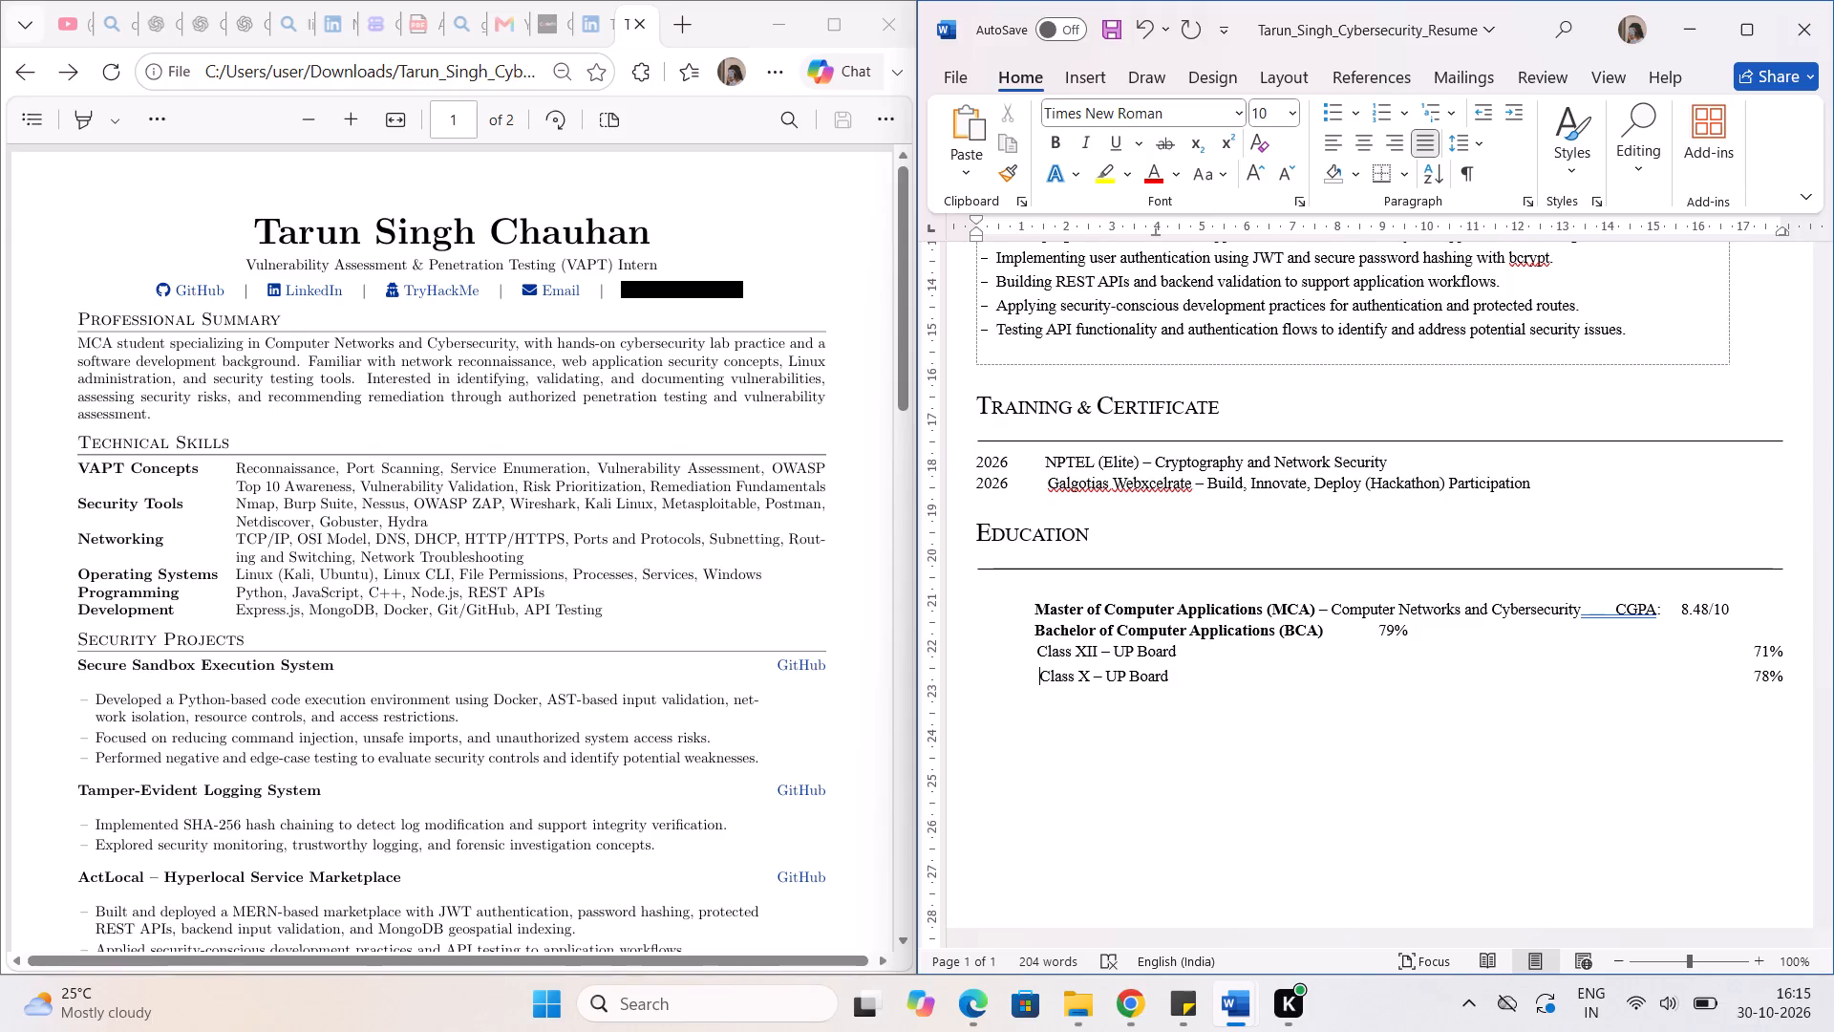
# Push the Bachelor entry's 79% to the end of its line so it sits above the 71% mark.
pyautogui.click(1376, 634)
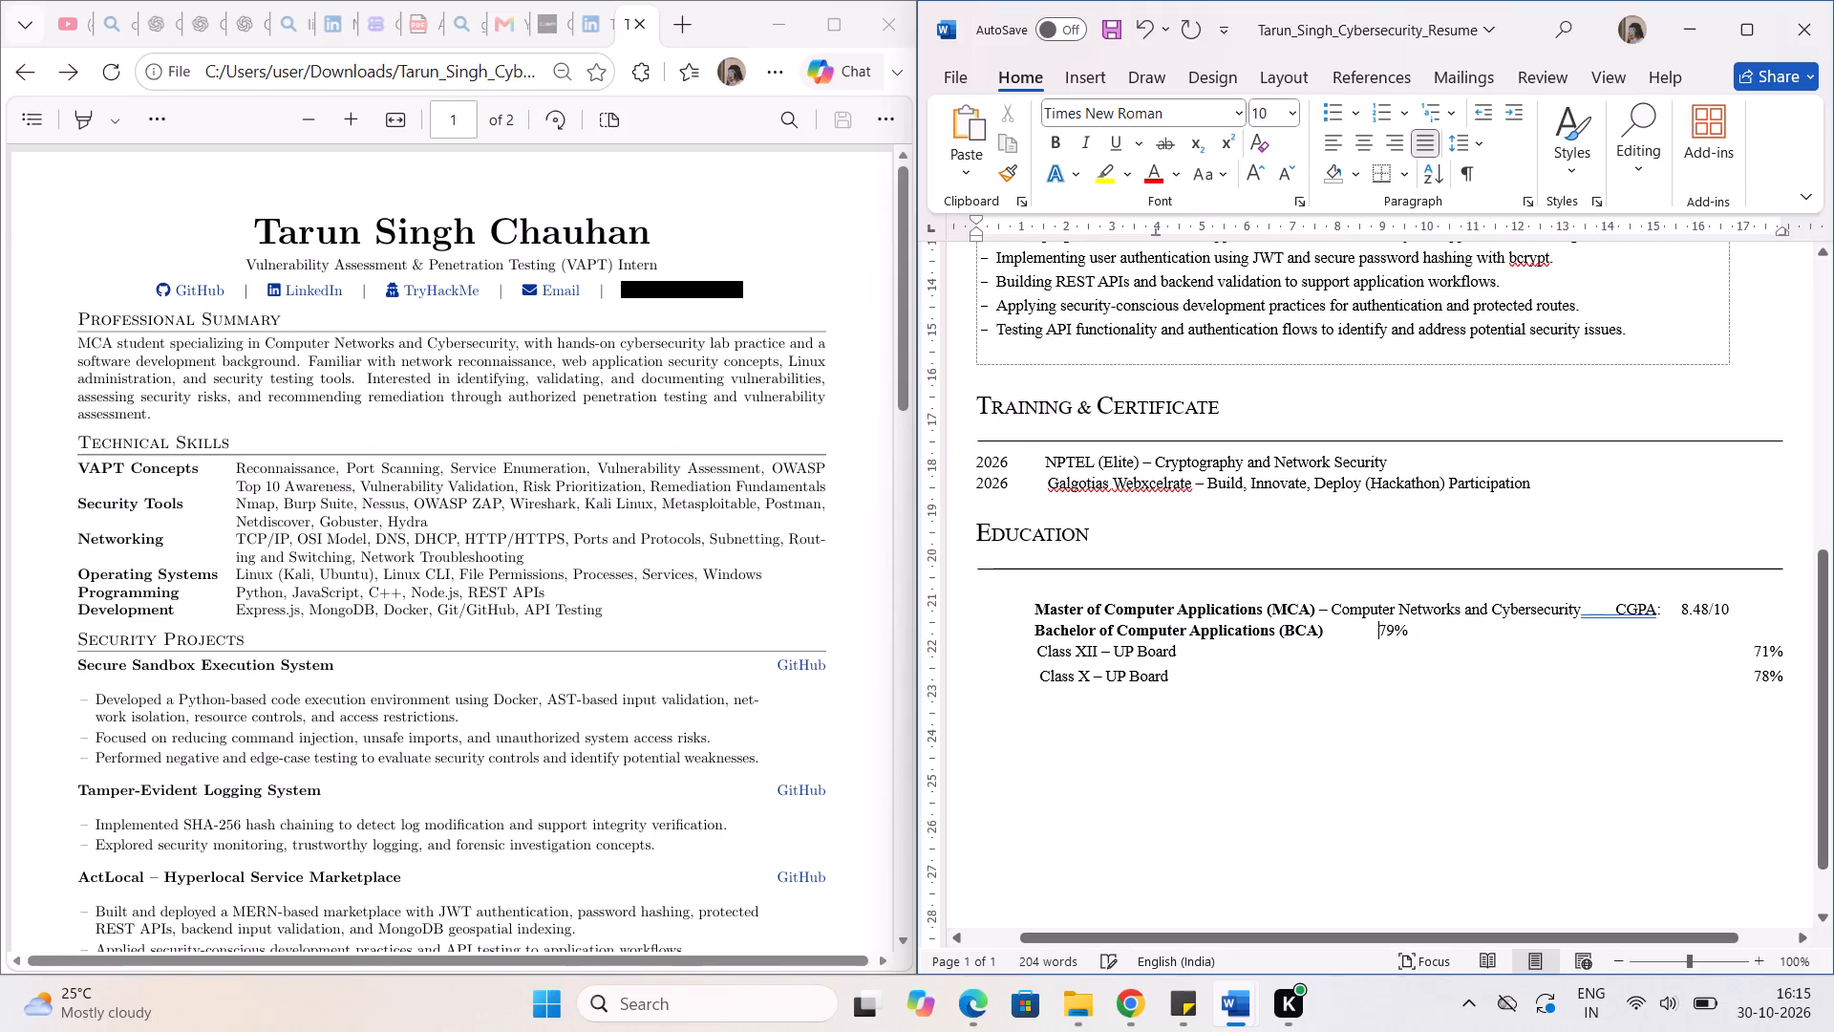
pyautogui.press('Tab')
pyautogui.press('Tab')
pyautogui.press('Tab')
pyautogui.press('Tab')
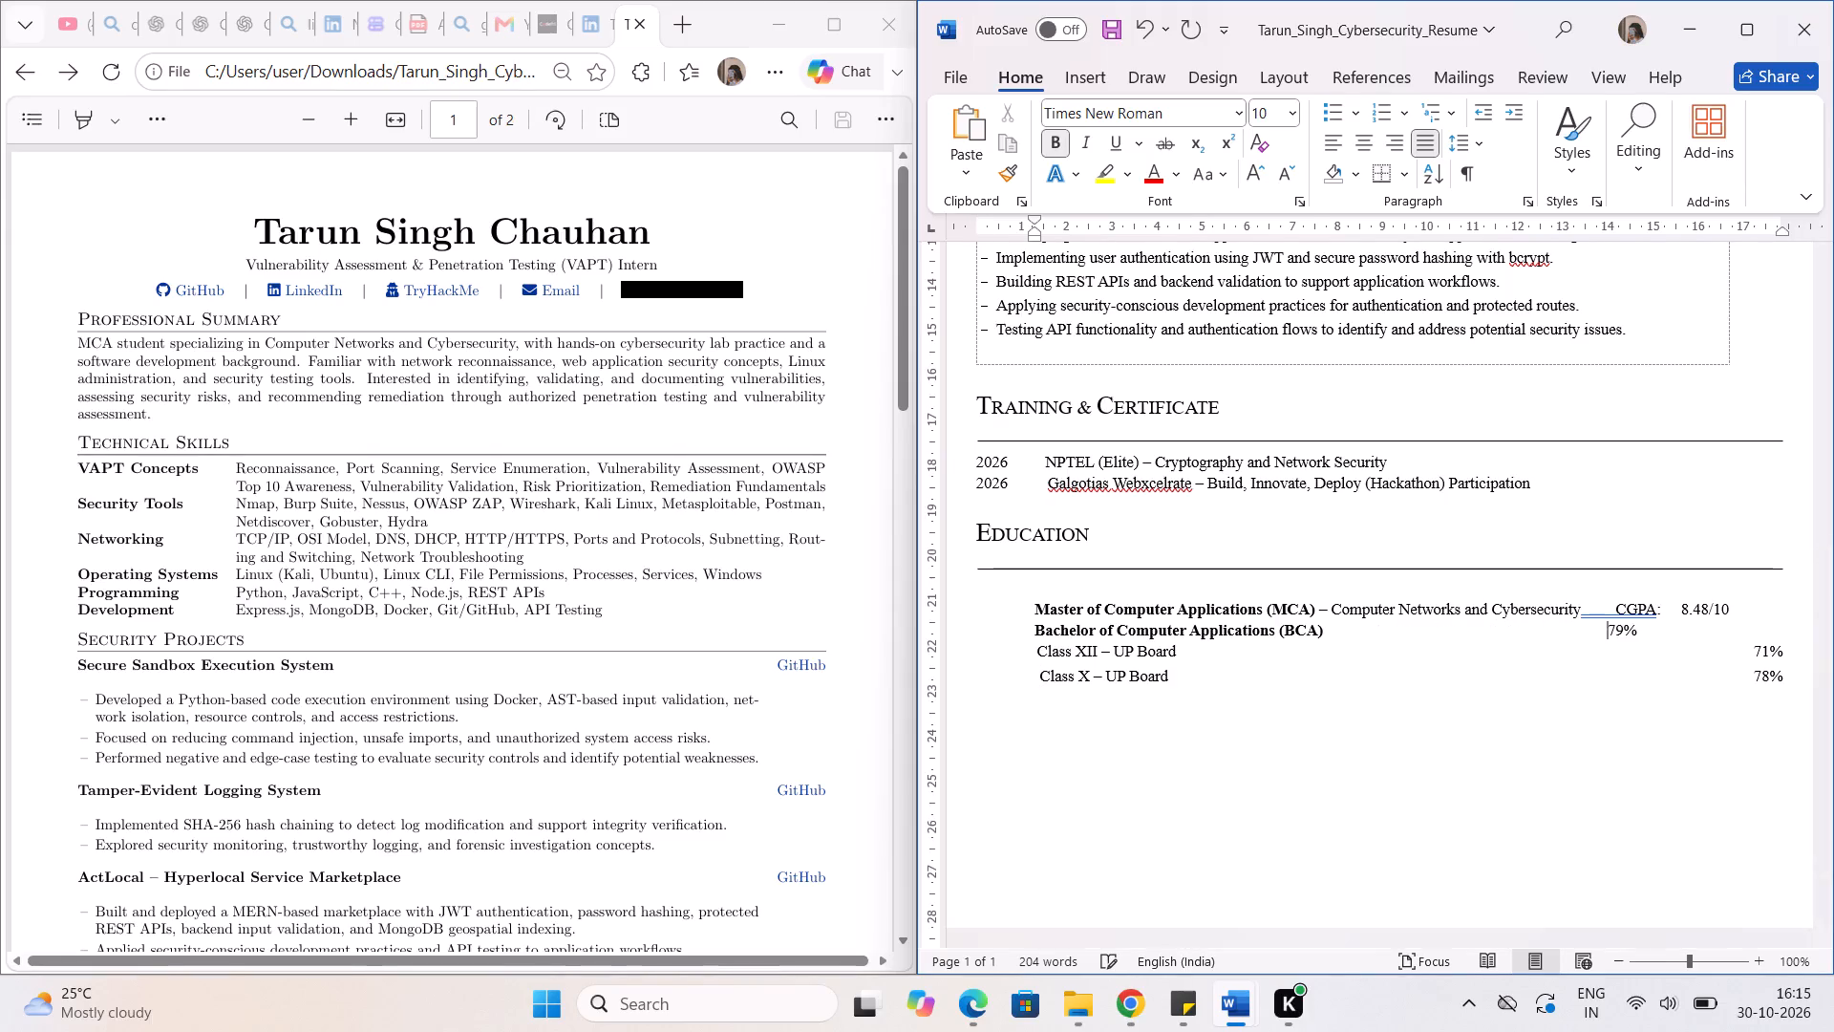
pyautogui.press('Tab')
pyautogui.press('Tab')
pyautogui.press('Tab')
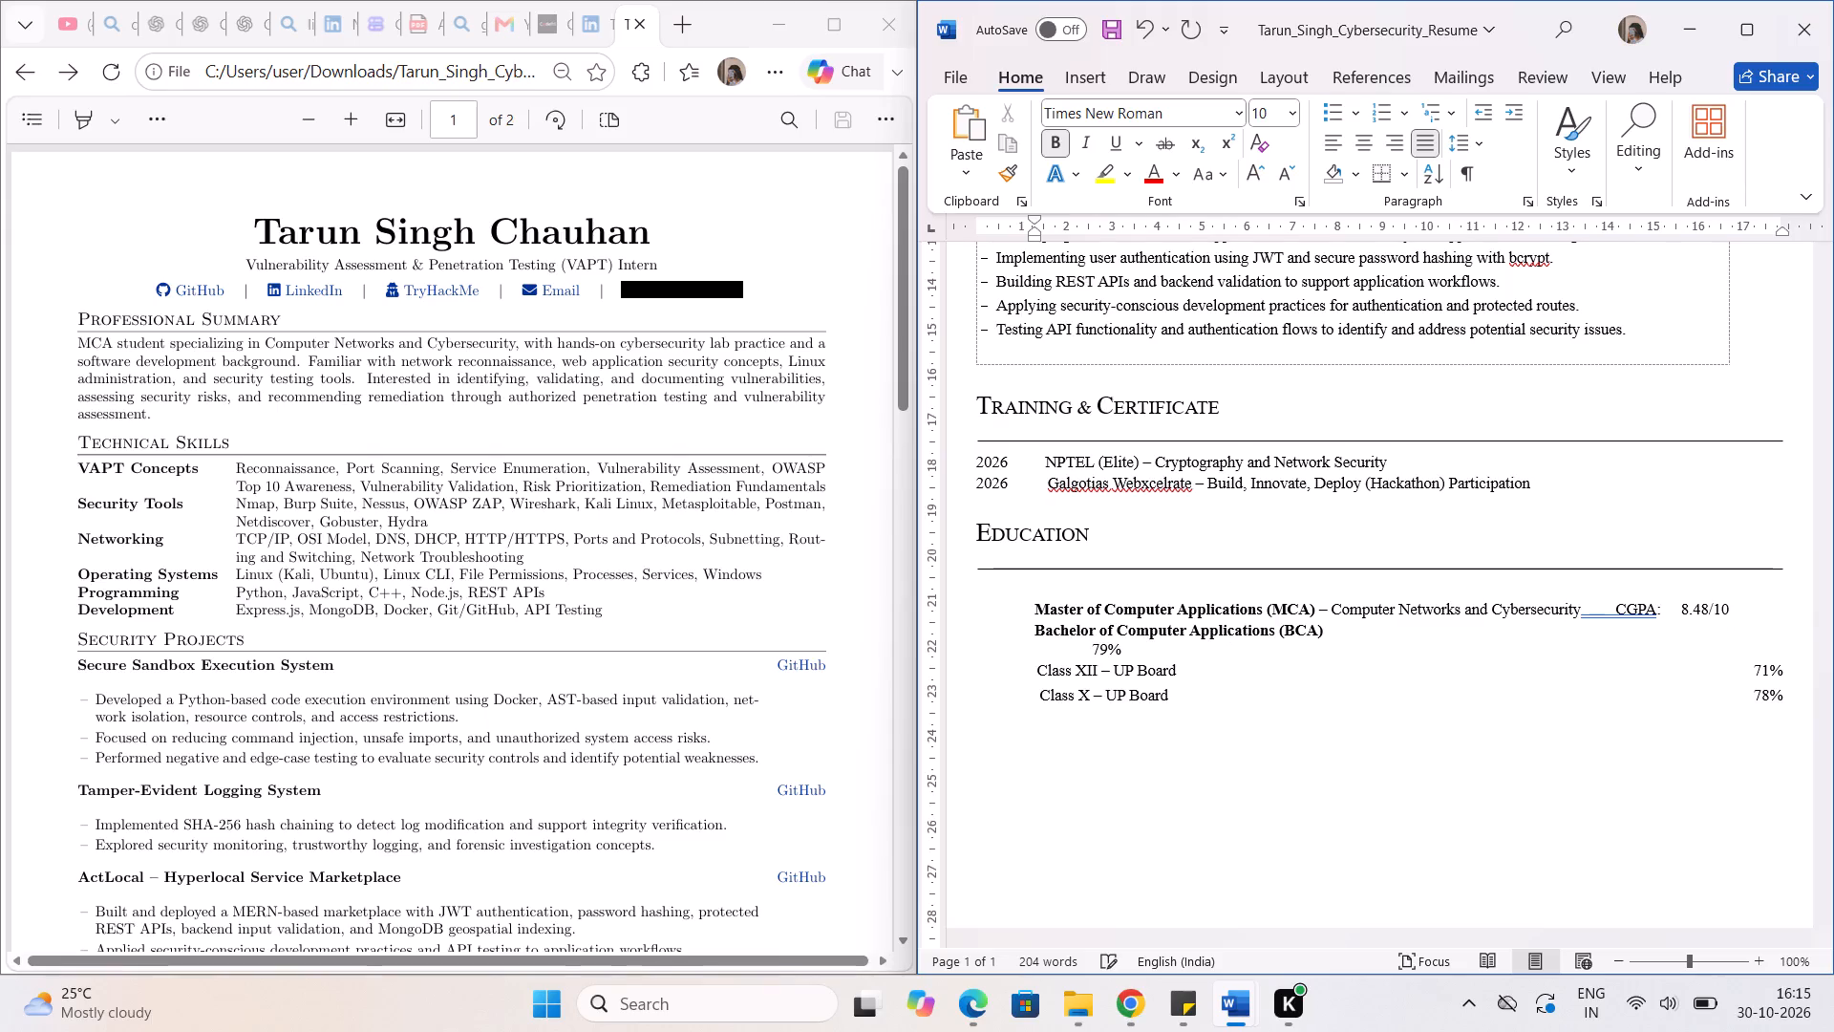
pyautogui.press('BackSpace')
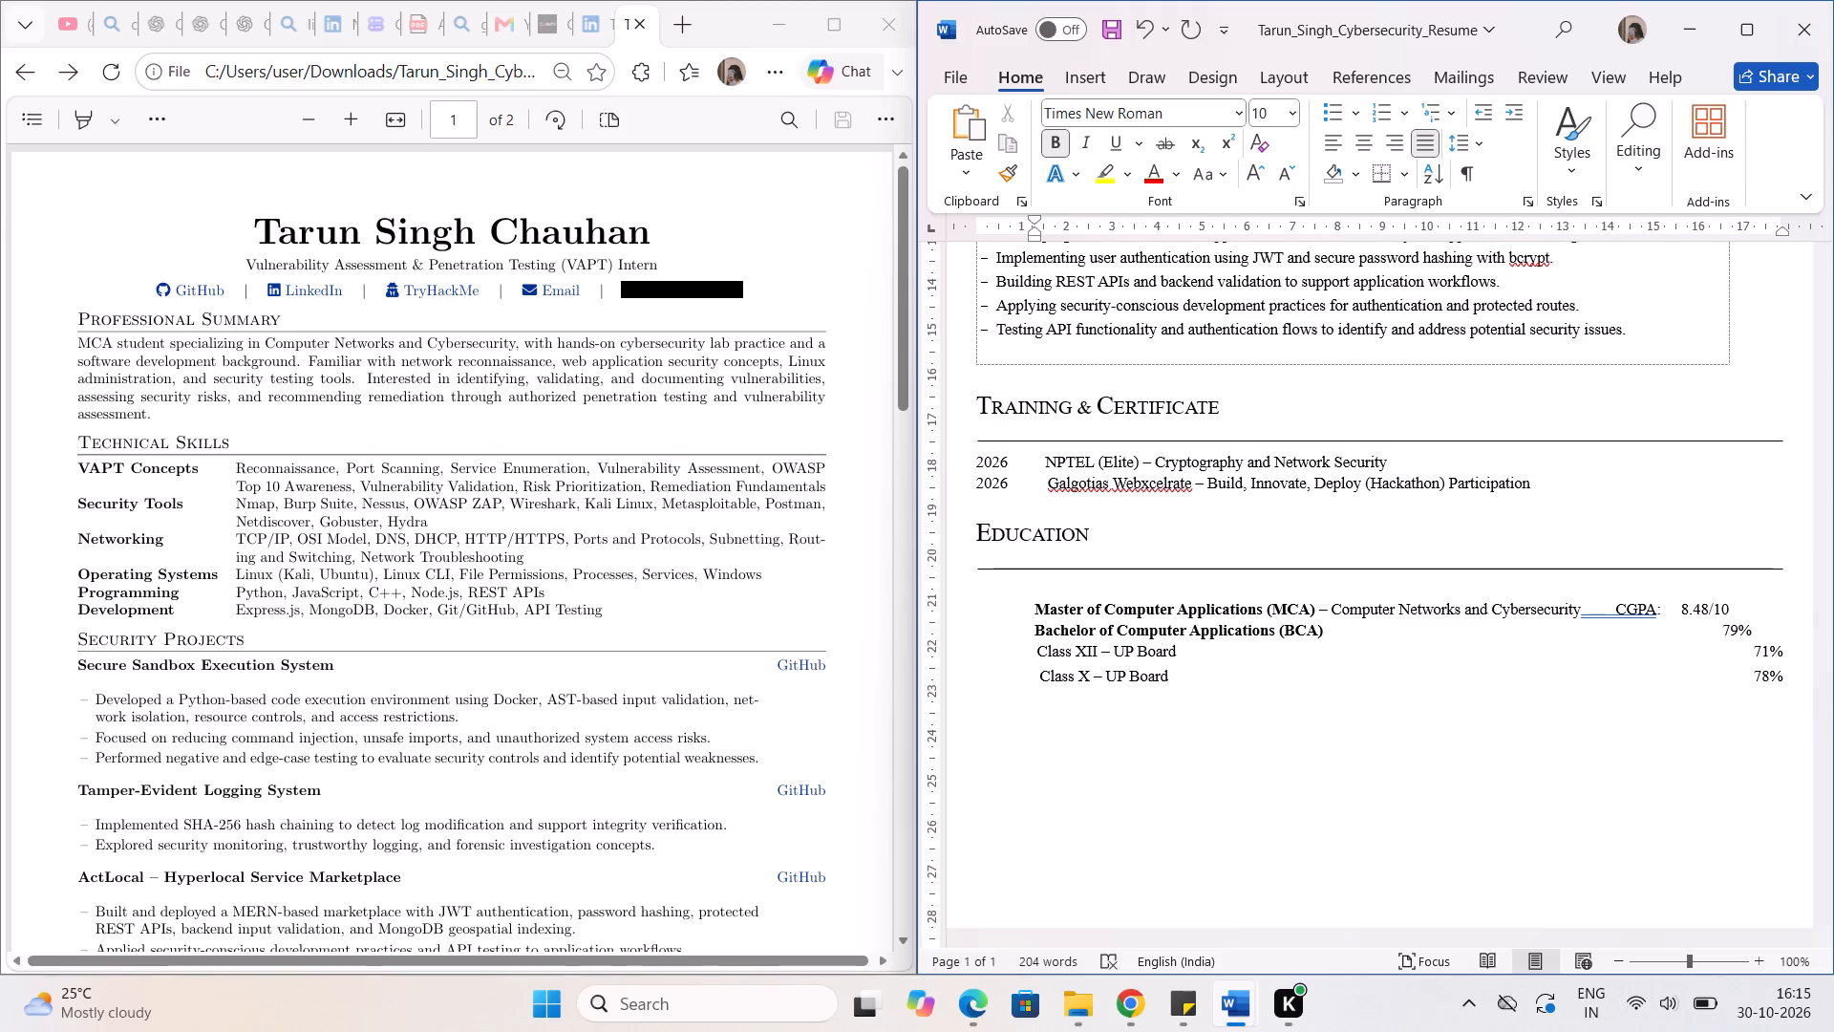
pyautogui.press('space')
pyautogui.press('space')
pyautogui.press('space')
pyautogui.press('space')
pyautogui.press('space')
pyautogui.press('space')
pyautogui.press('space')
pyautogui.press('space')
pyautogui.press('BackSpace')
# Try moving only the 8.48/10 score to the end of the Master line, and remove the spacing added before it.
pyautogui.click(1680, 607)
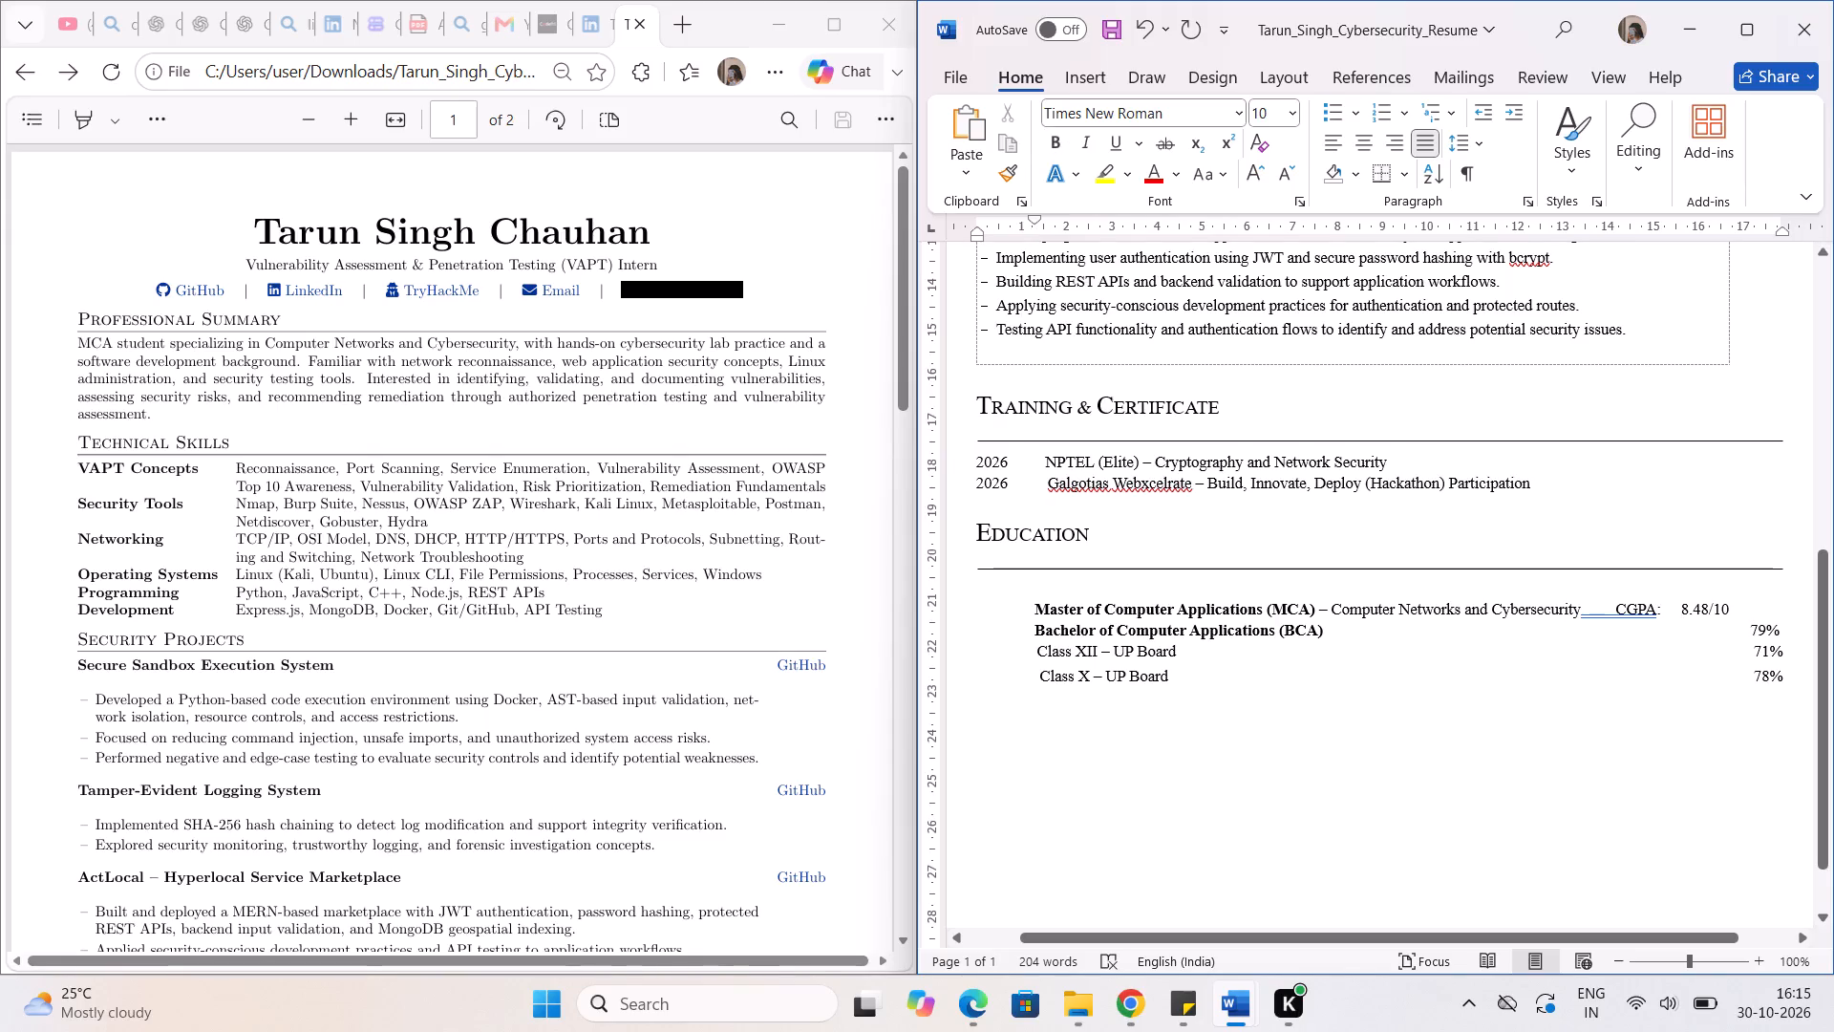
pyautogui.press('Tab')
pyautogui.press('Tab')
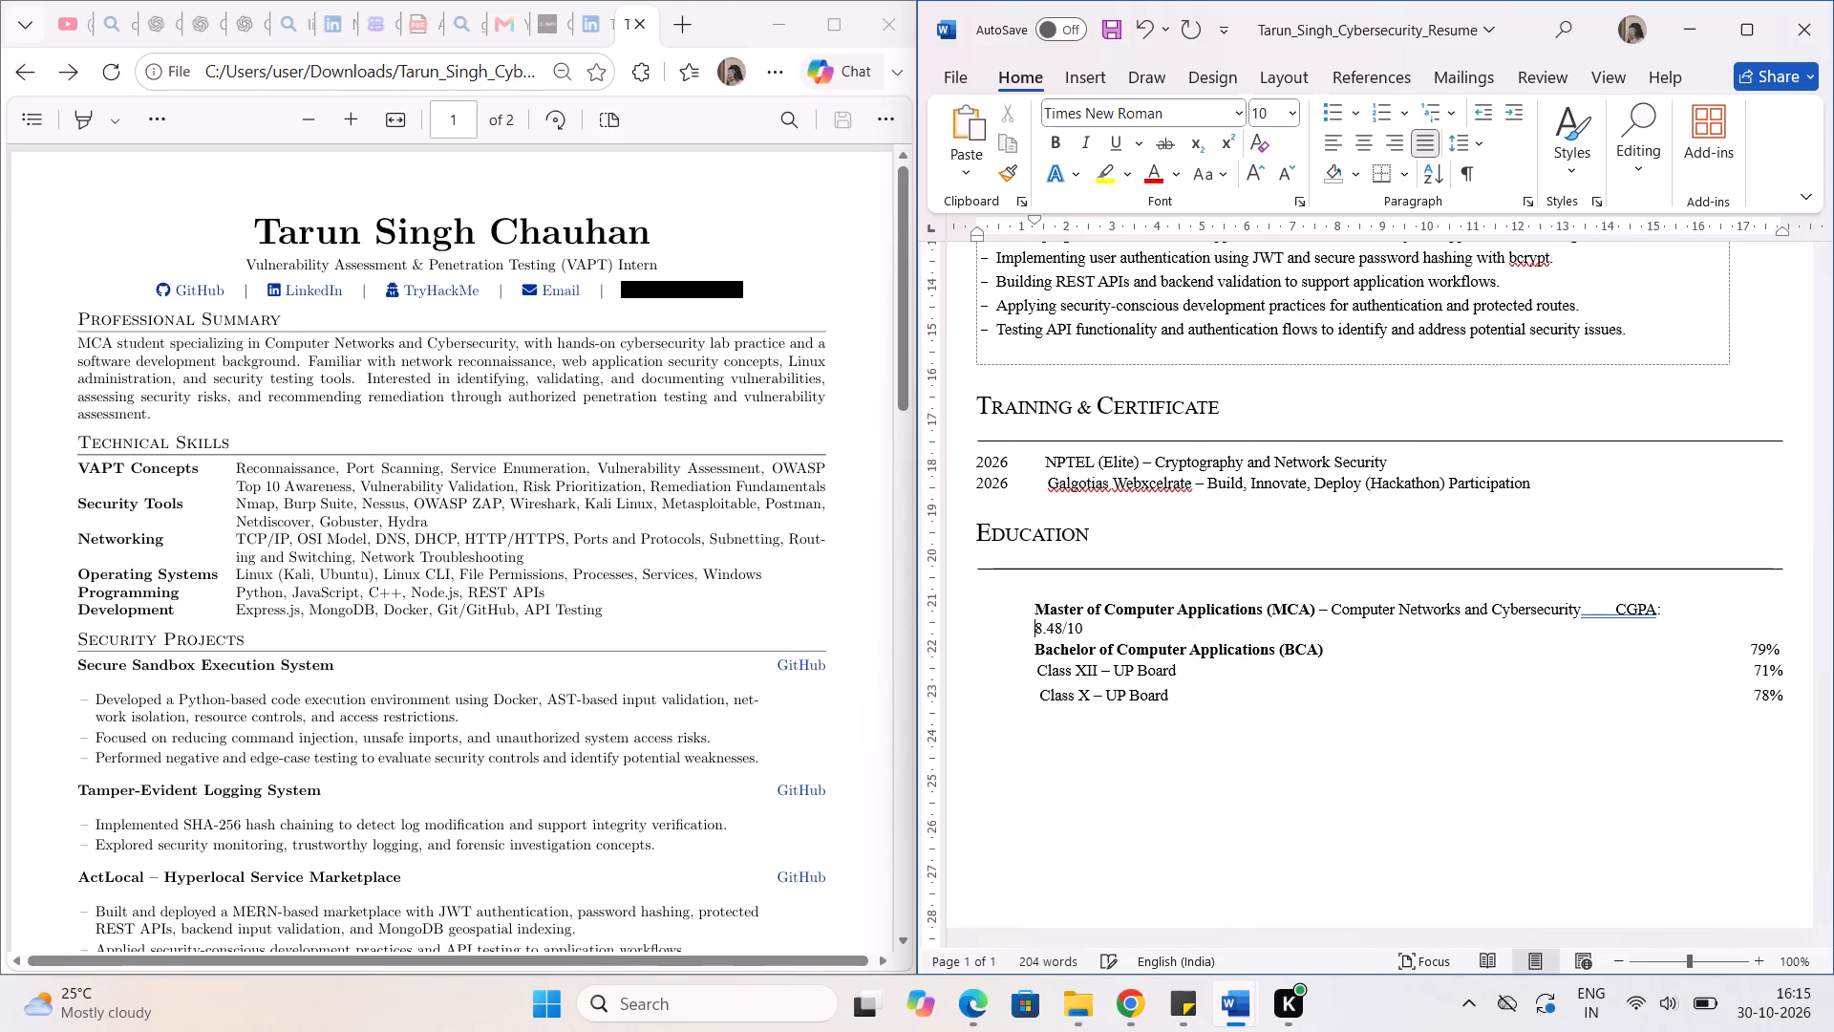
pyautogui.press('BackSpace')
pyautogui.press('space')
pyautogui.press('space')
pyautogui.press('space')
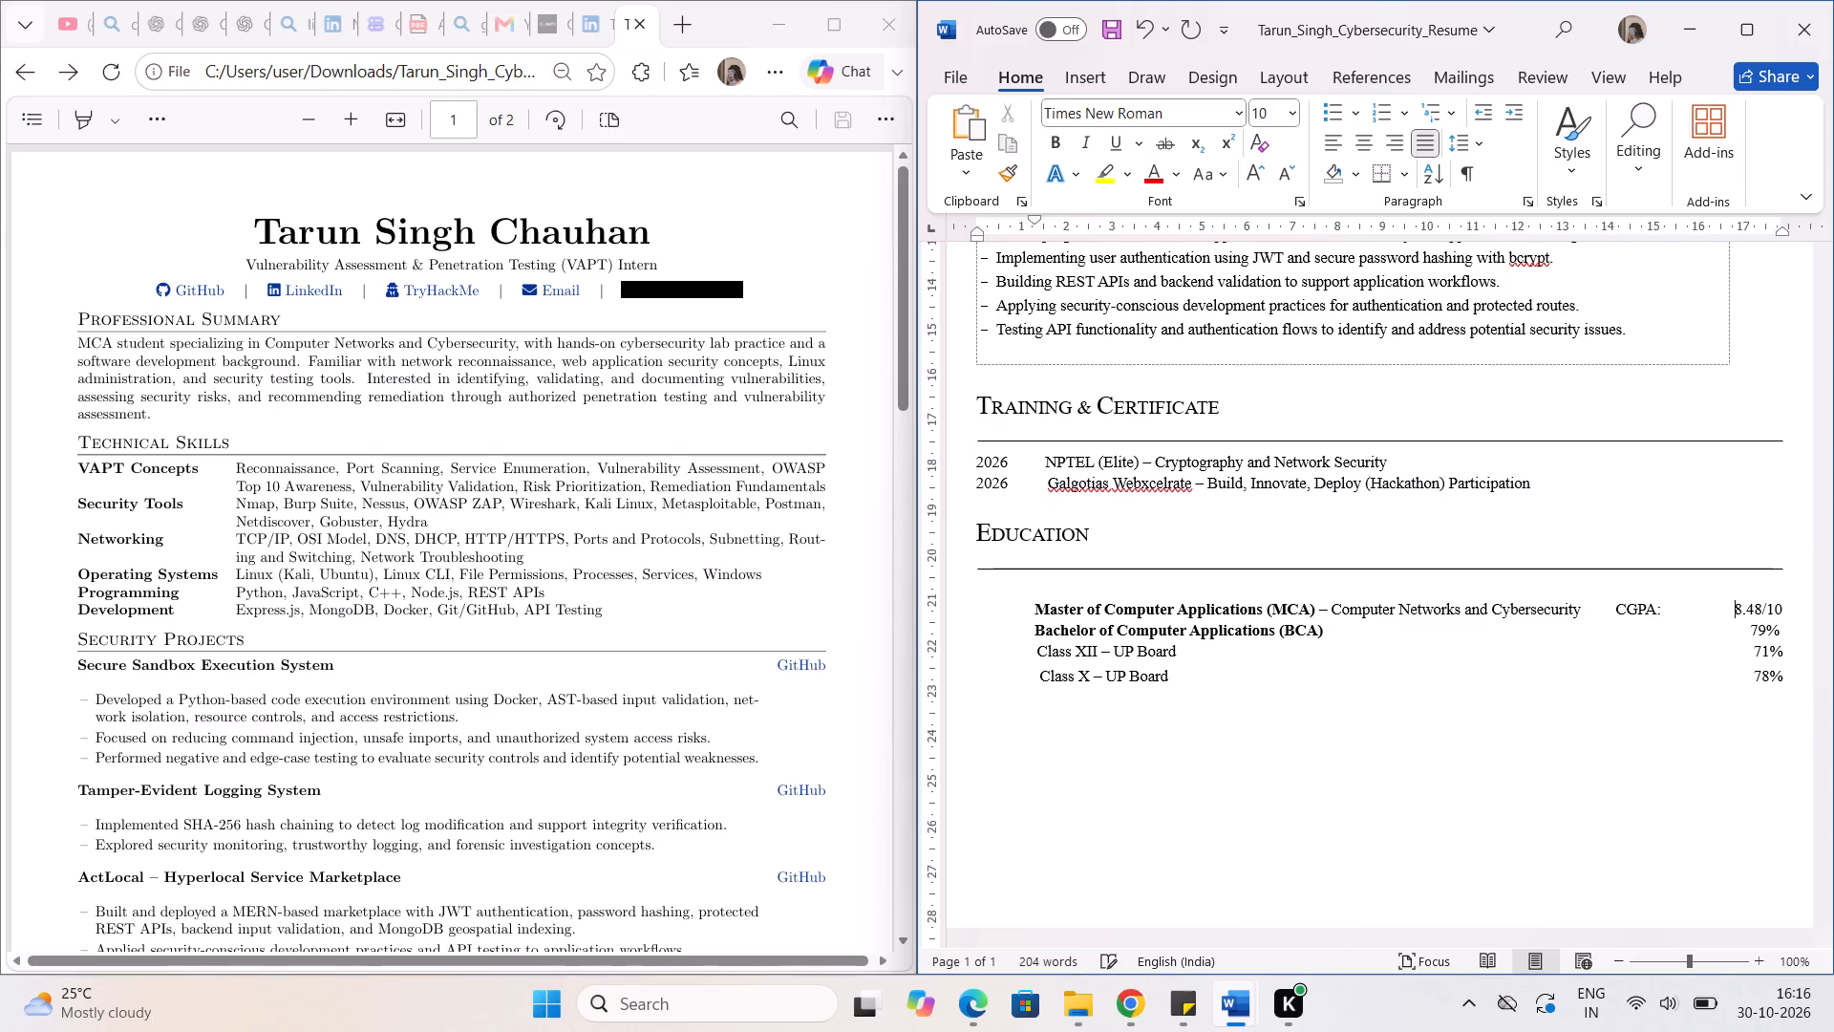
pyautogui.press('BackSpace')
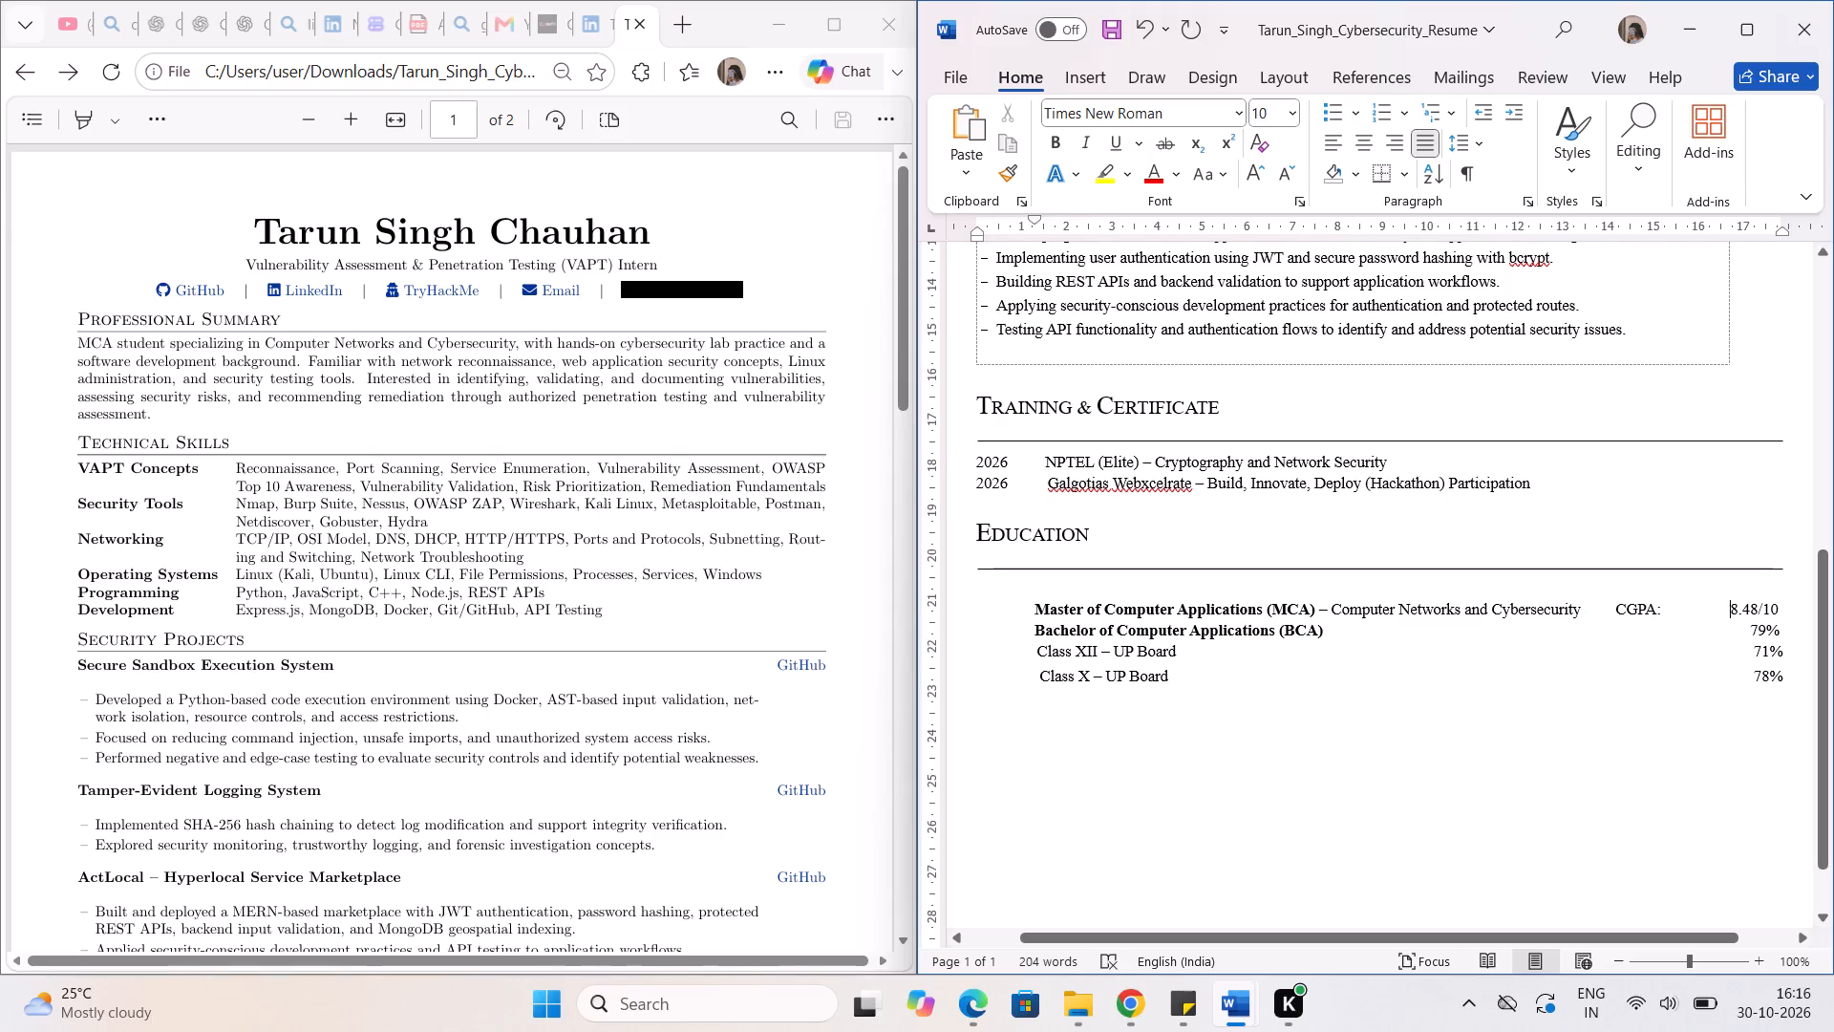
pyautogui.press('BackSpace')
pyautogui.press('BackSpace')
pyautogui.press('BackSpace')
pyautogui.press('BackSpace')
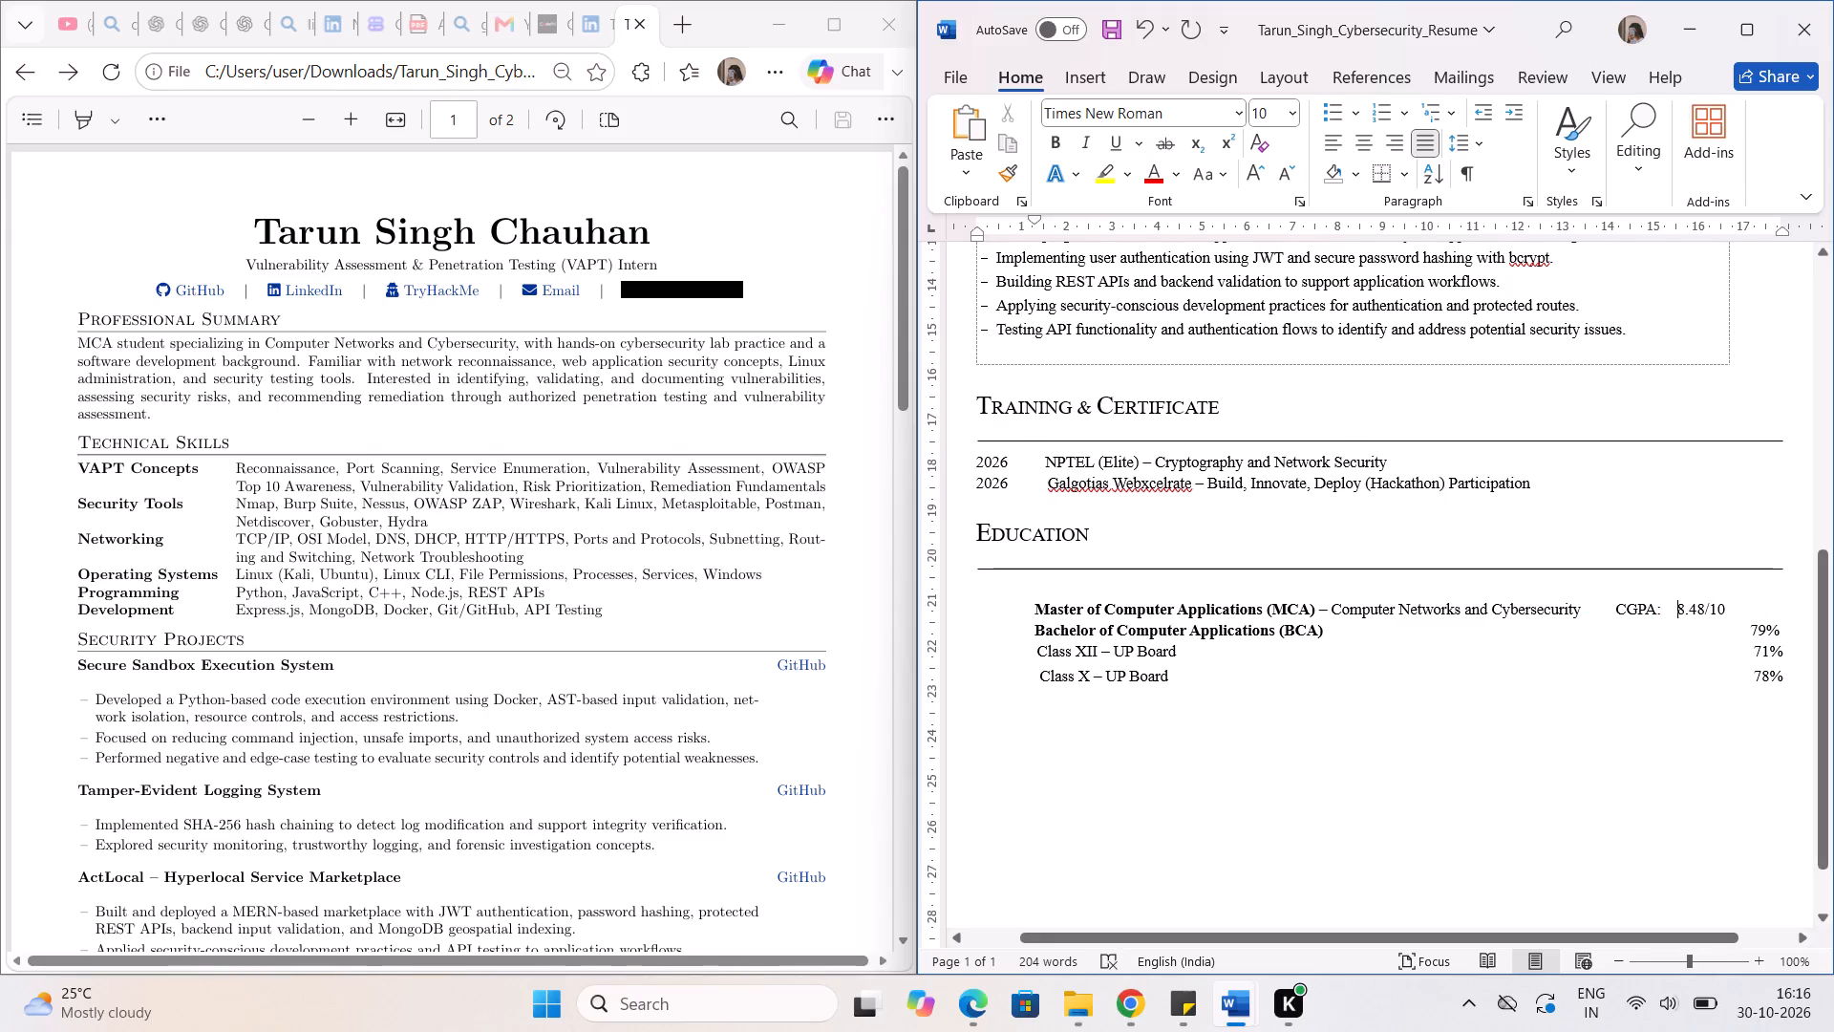
# Shift the CGPA label and its score together to the end of the Master line, in line with the percentages below.
pyautogui.click(1617, 604)
pyautogui.press('Tab')
pyautogui.press('space')
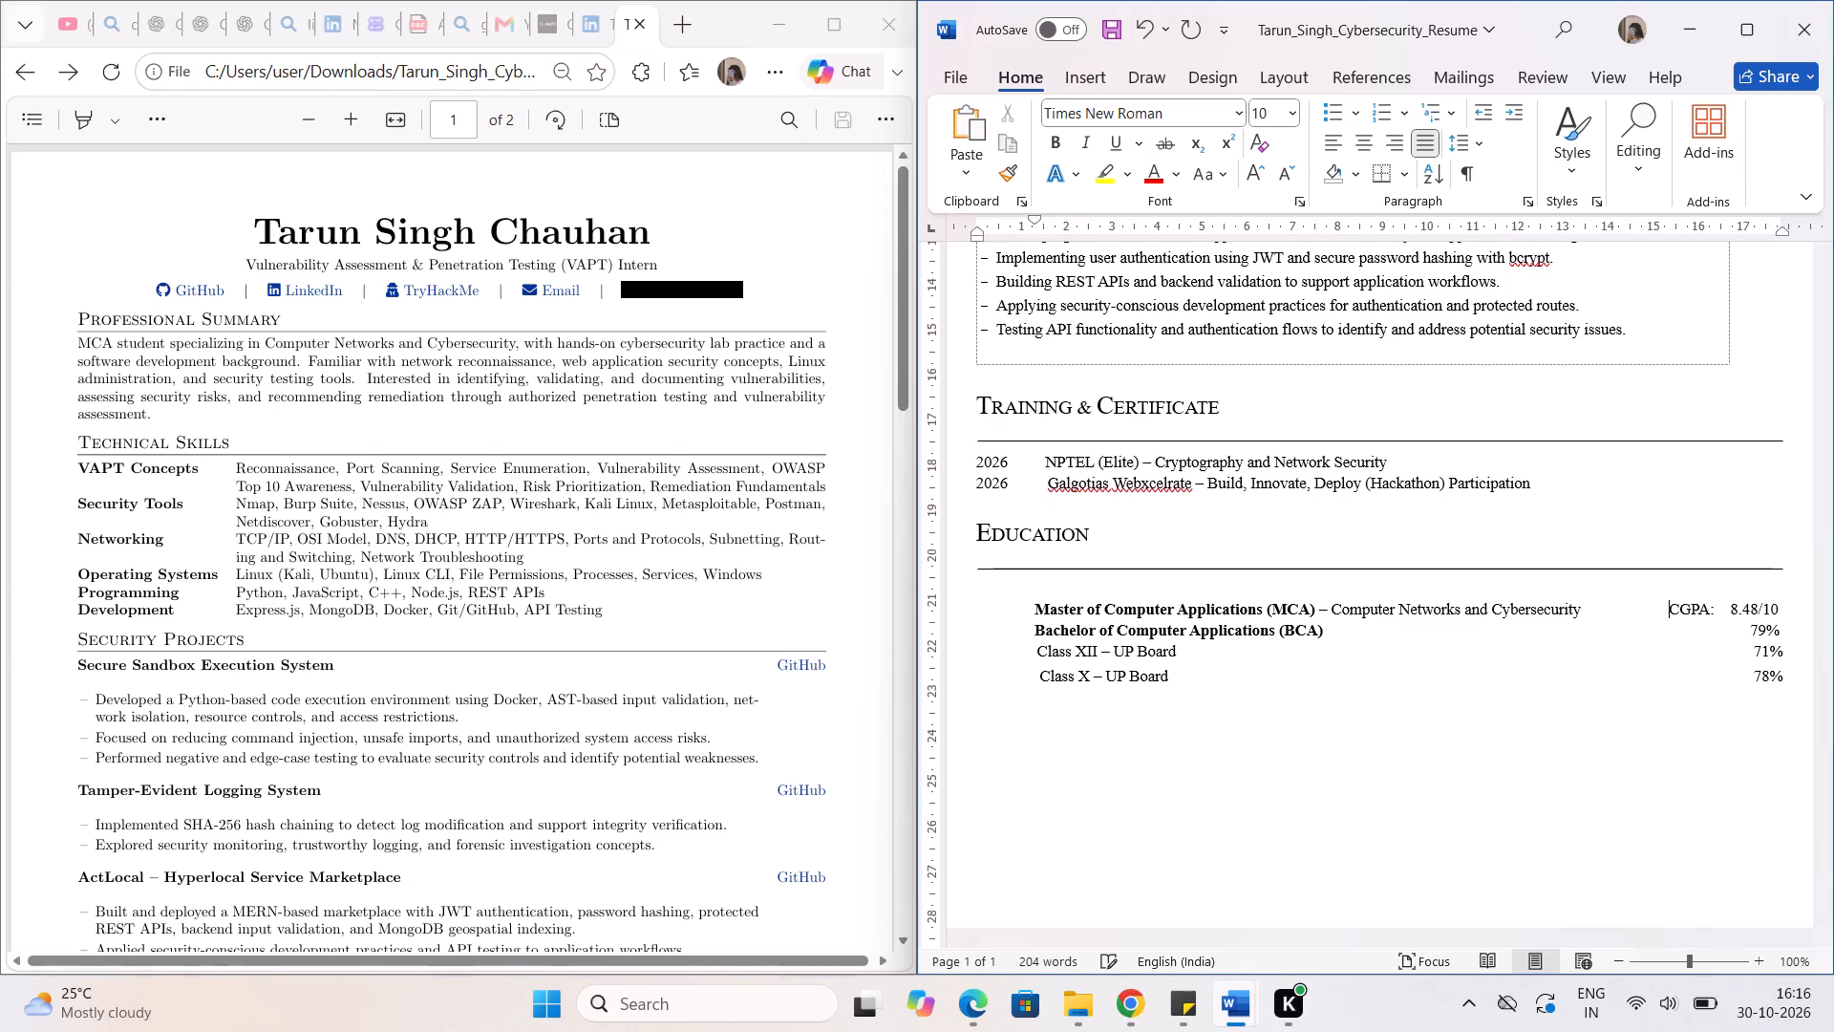
pyautogui.press('space')
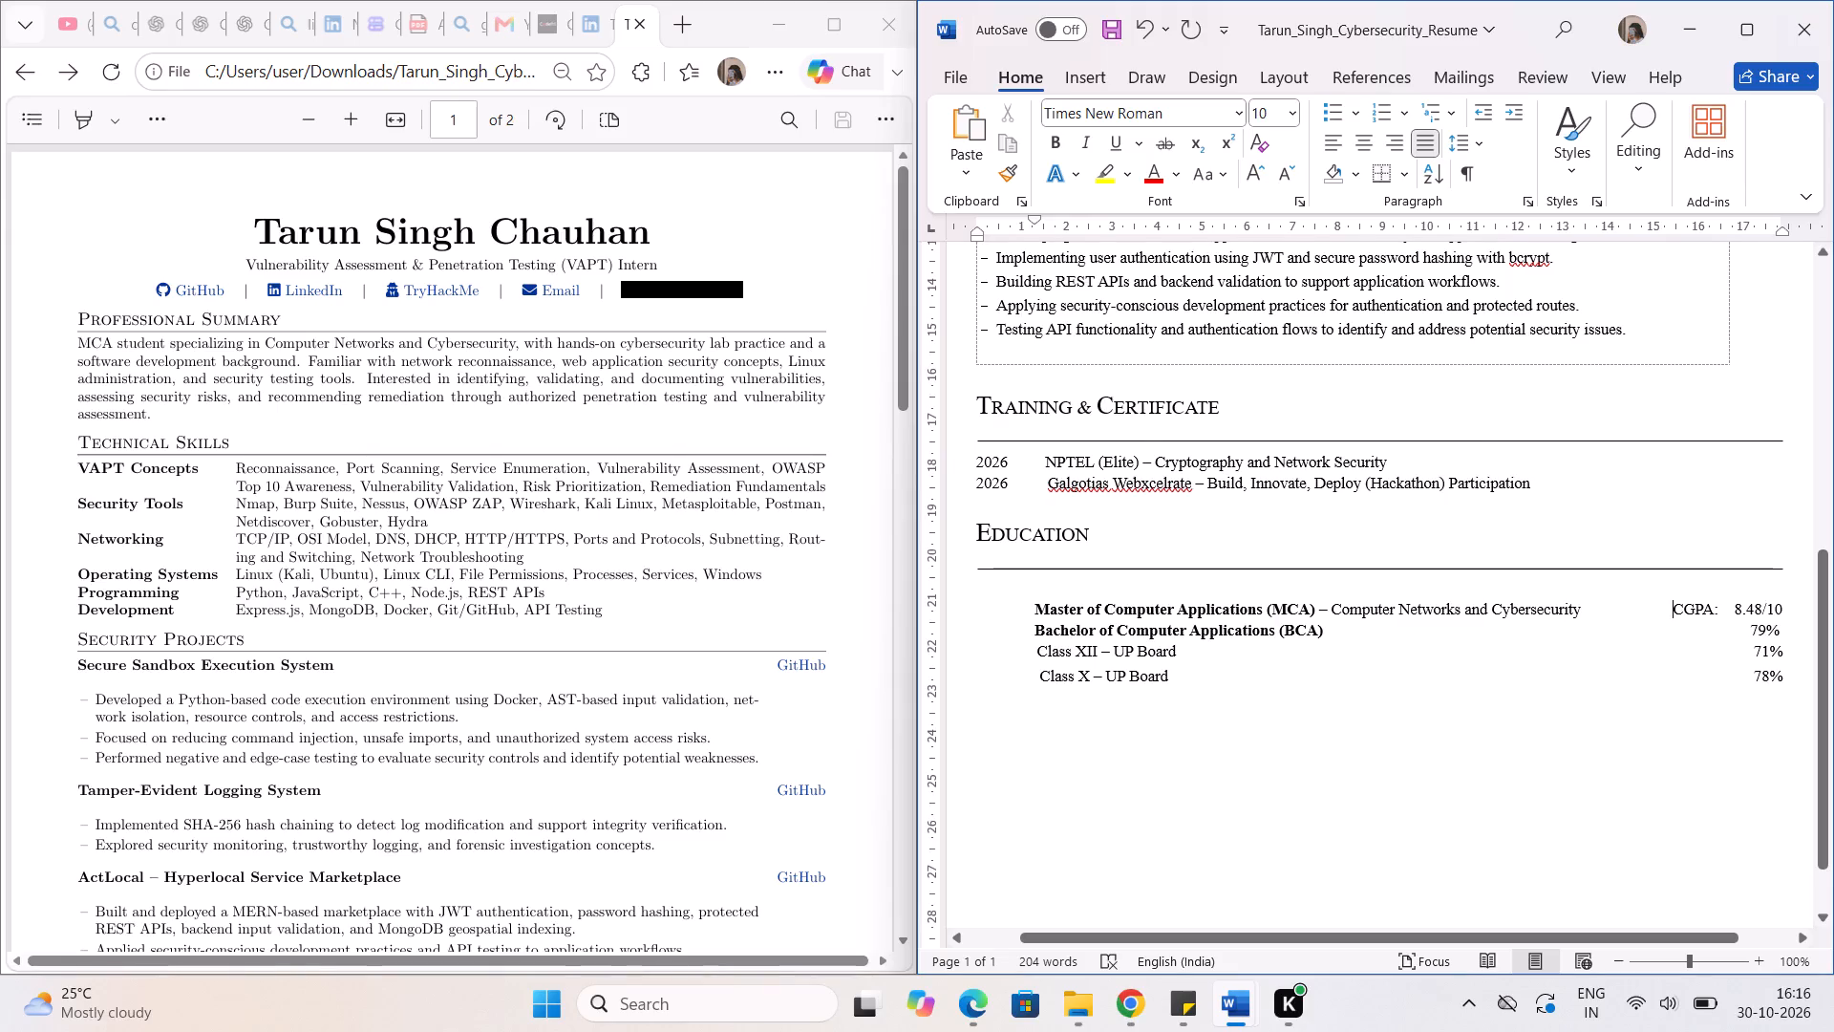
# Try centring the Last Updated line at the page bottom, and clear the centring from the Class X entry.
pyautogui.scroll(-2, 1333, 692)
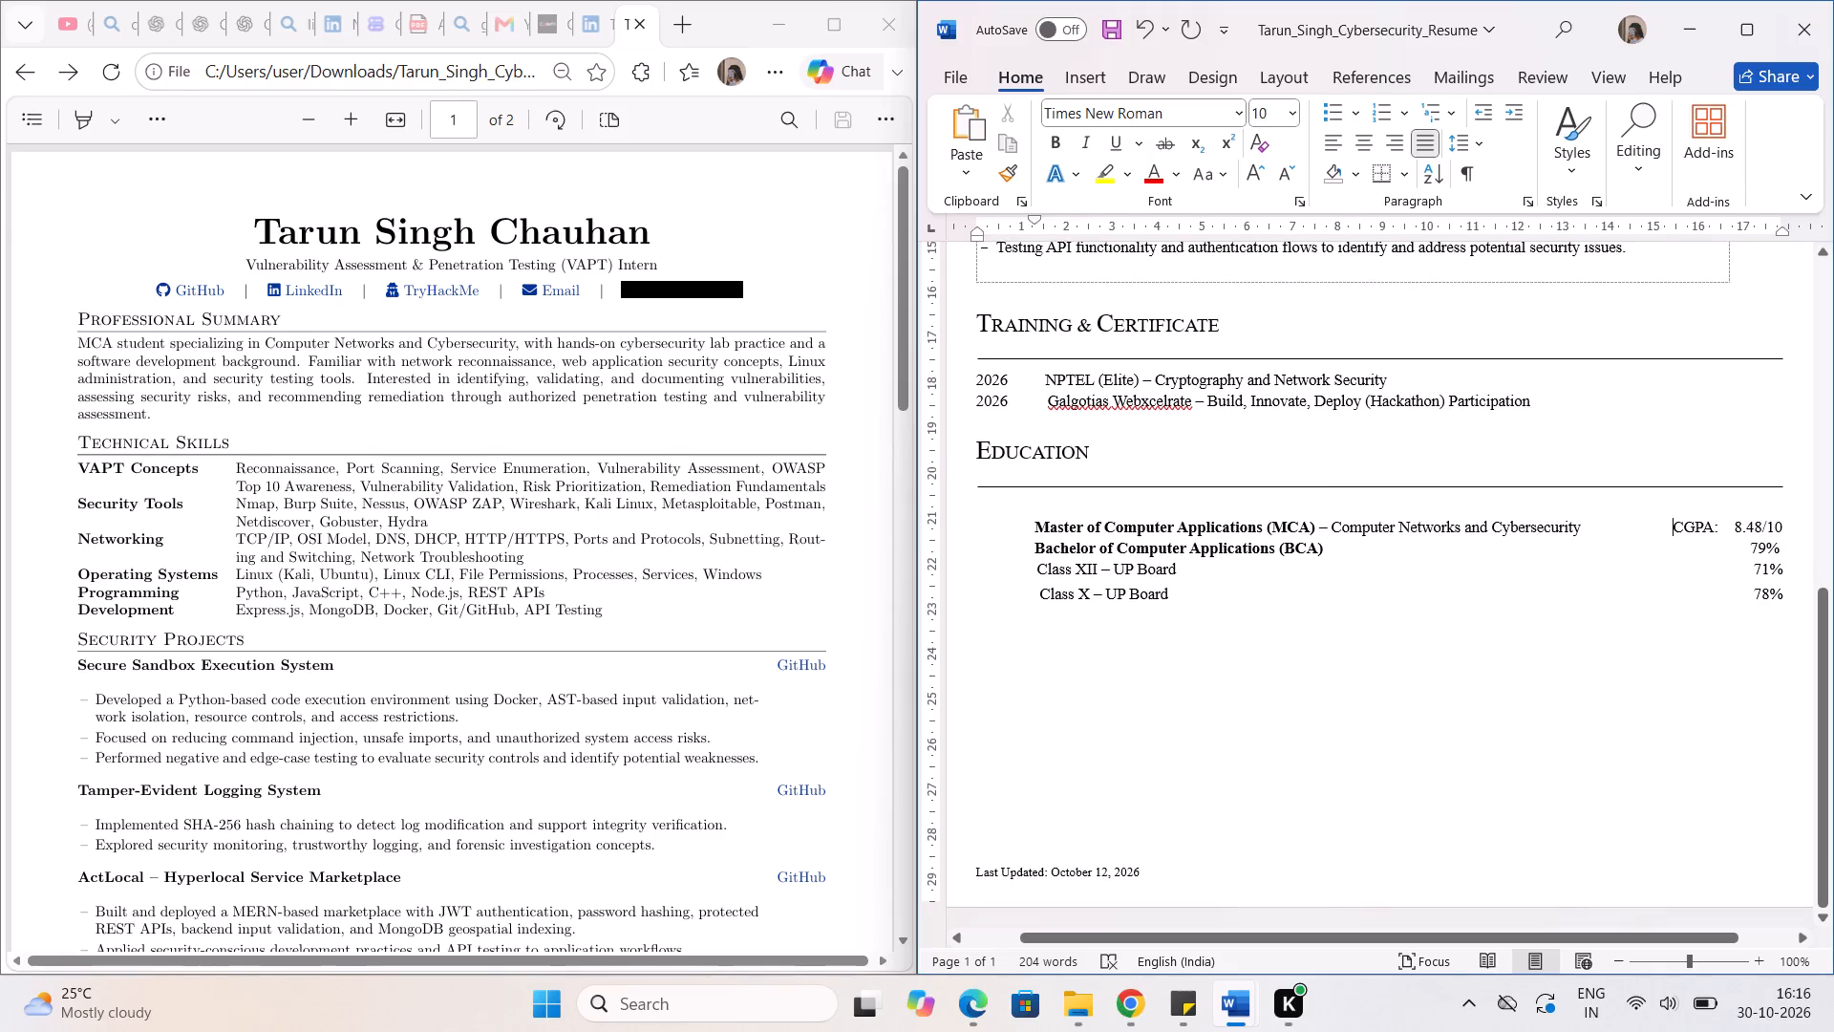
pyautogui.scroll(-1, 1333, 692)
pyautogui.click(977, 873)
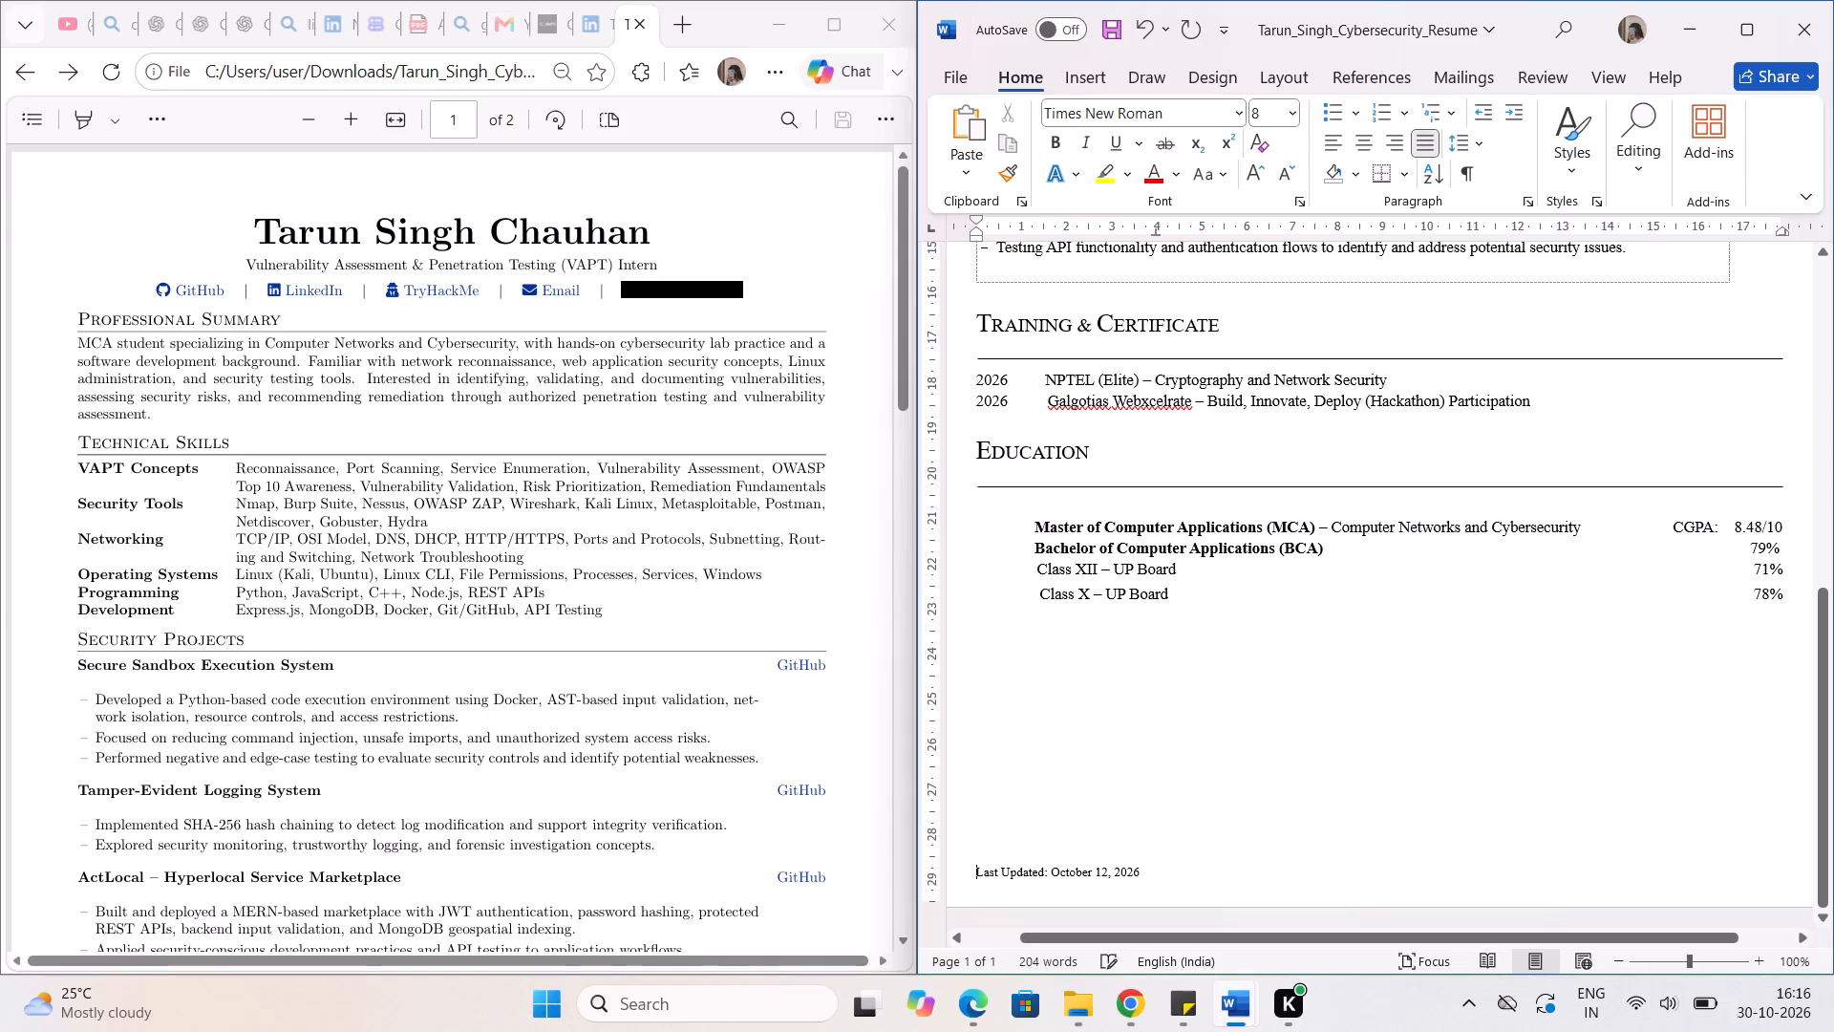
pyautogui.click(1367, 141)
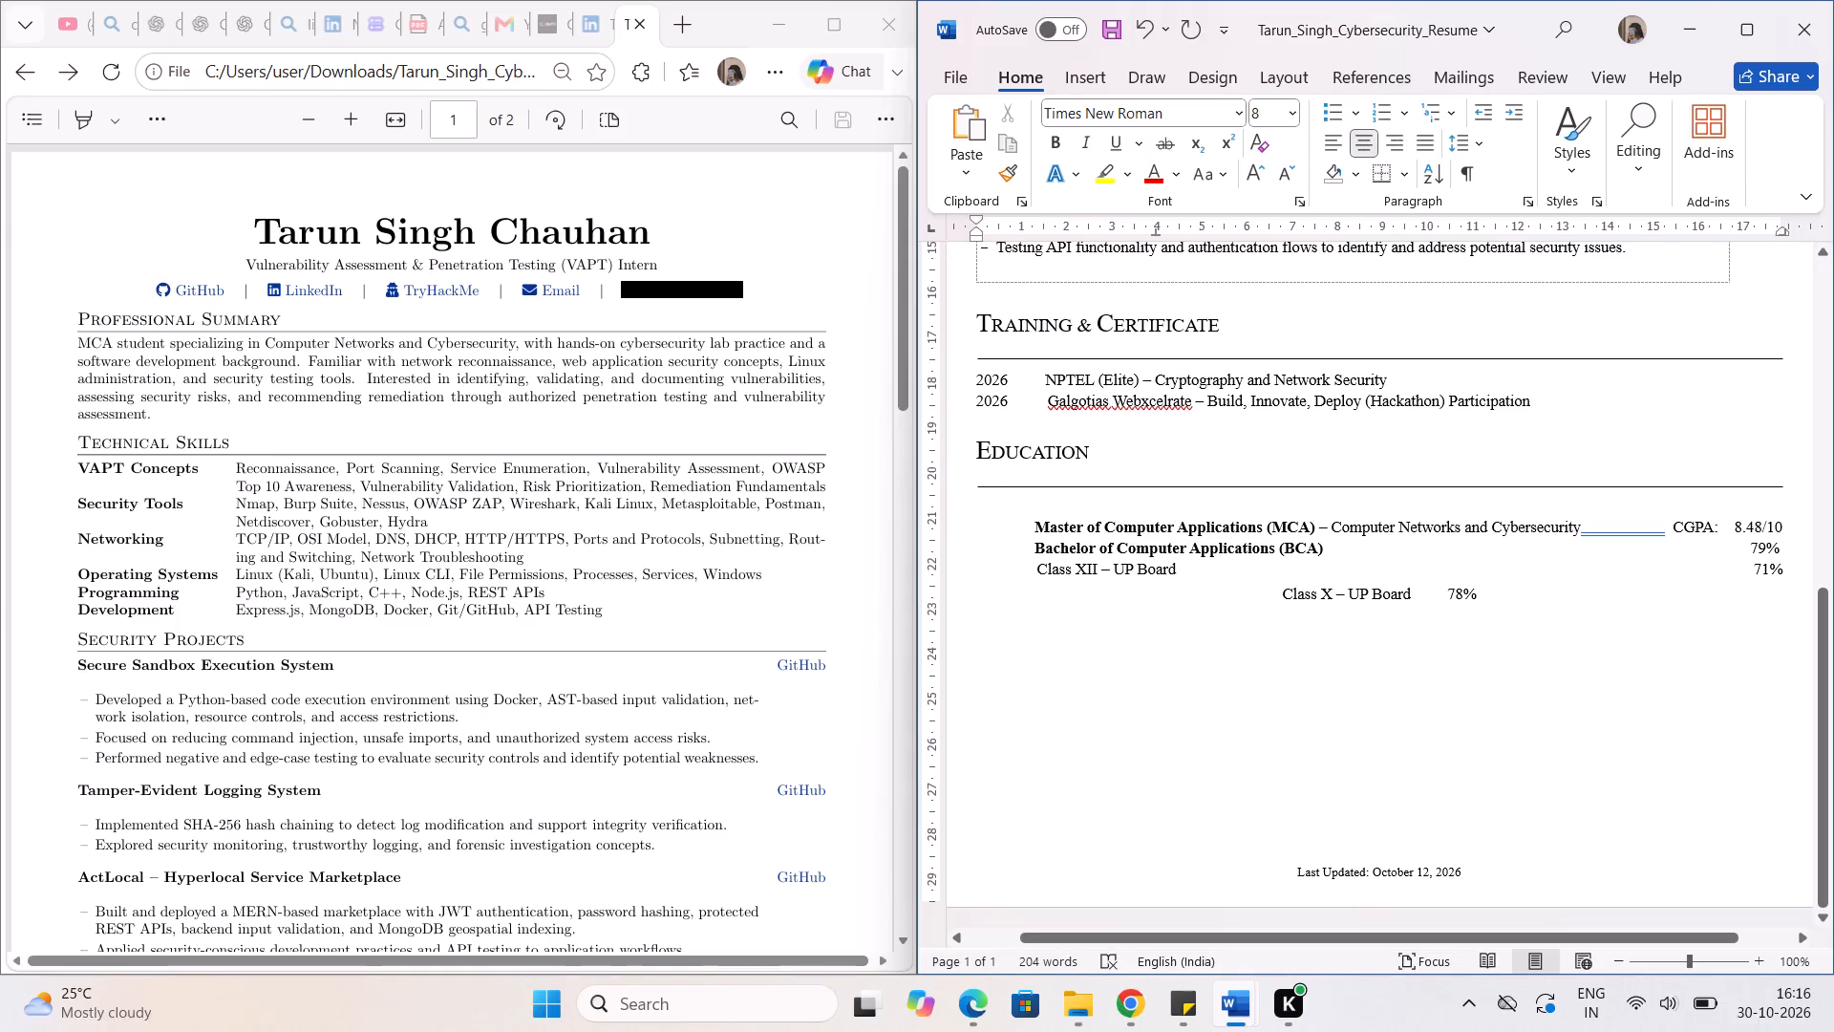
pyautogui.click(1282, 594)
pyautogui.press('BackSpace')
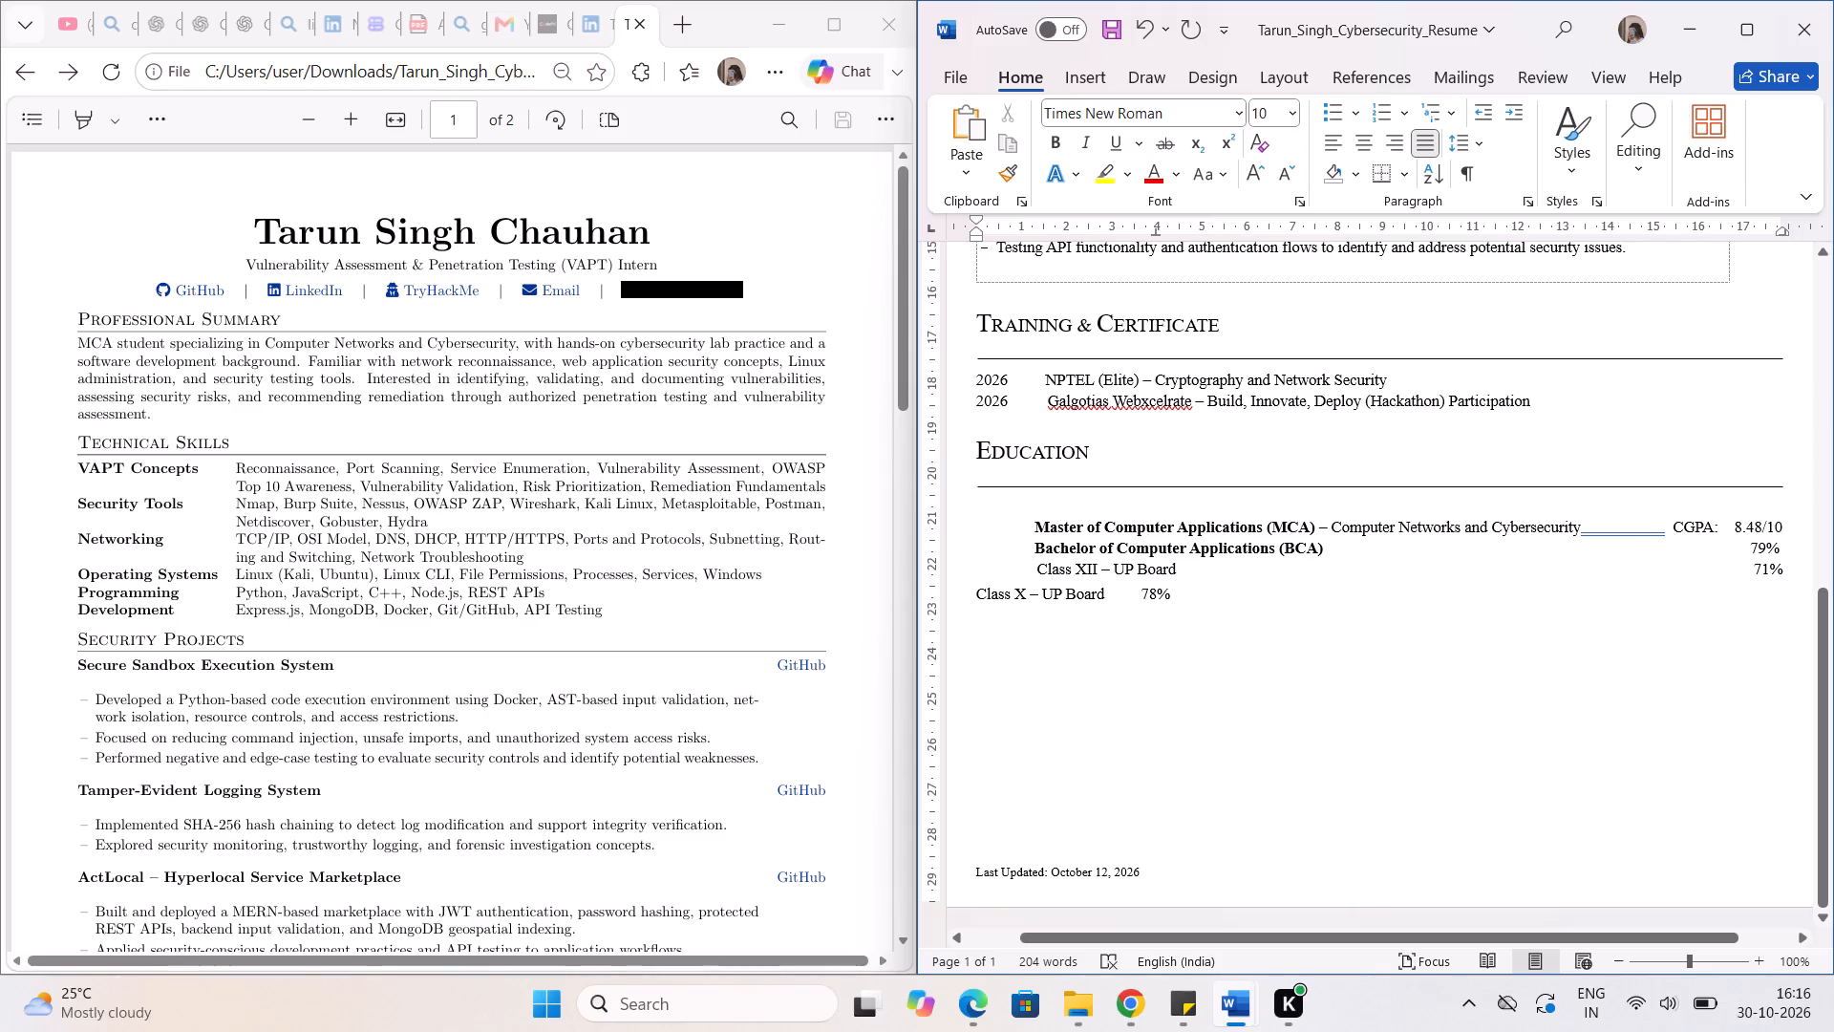
# Indent the Class X – UP Board entry again with spaces so it starts beneath the Class XII entry.
pyautogui.press('Tab')
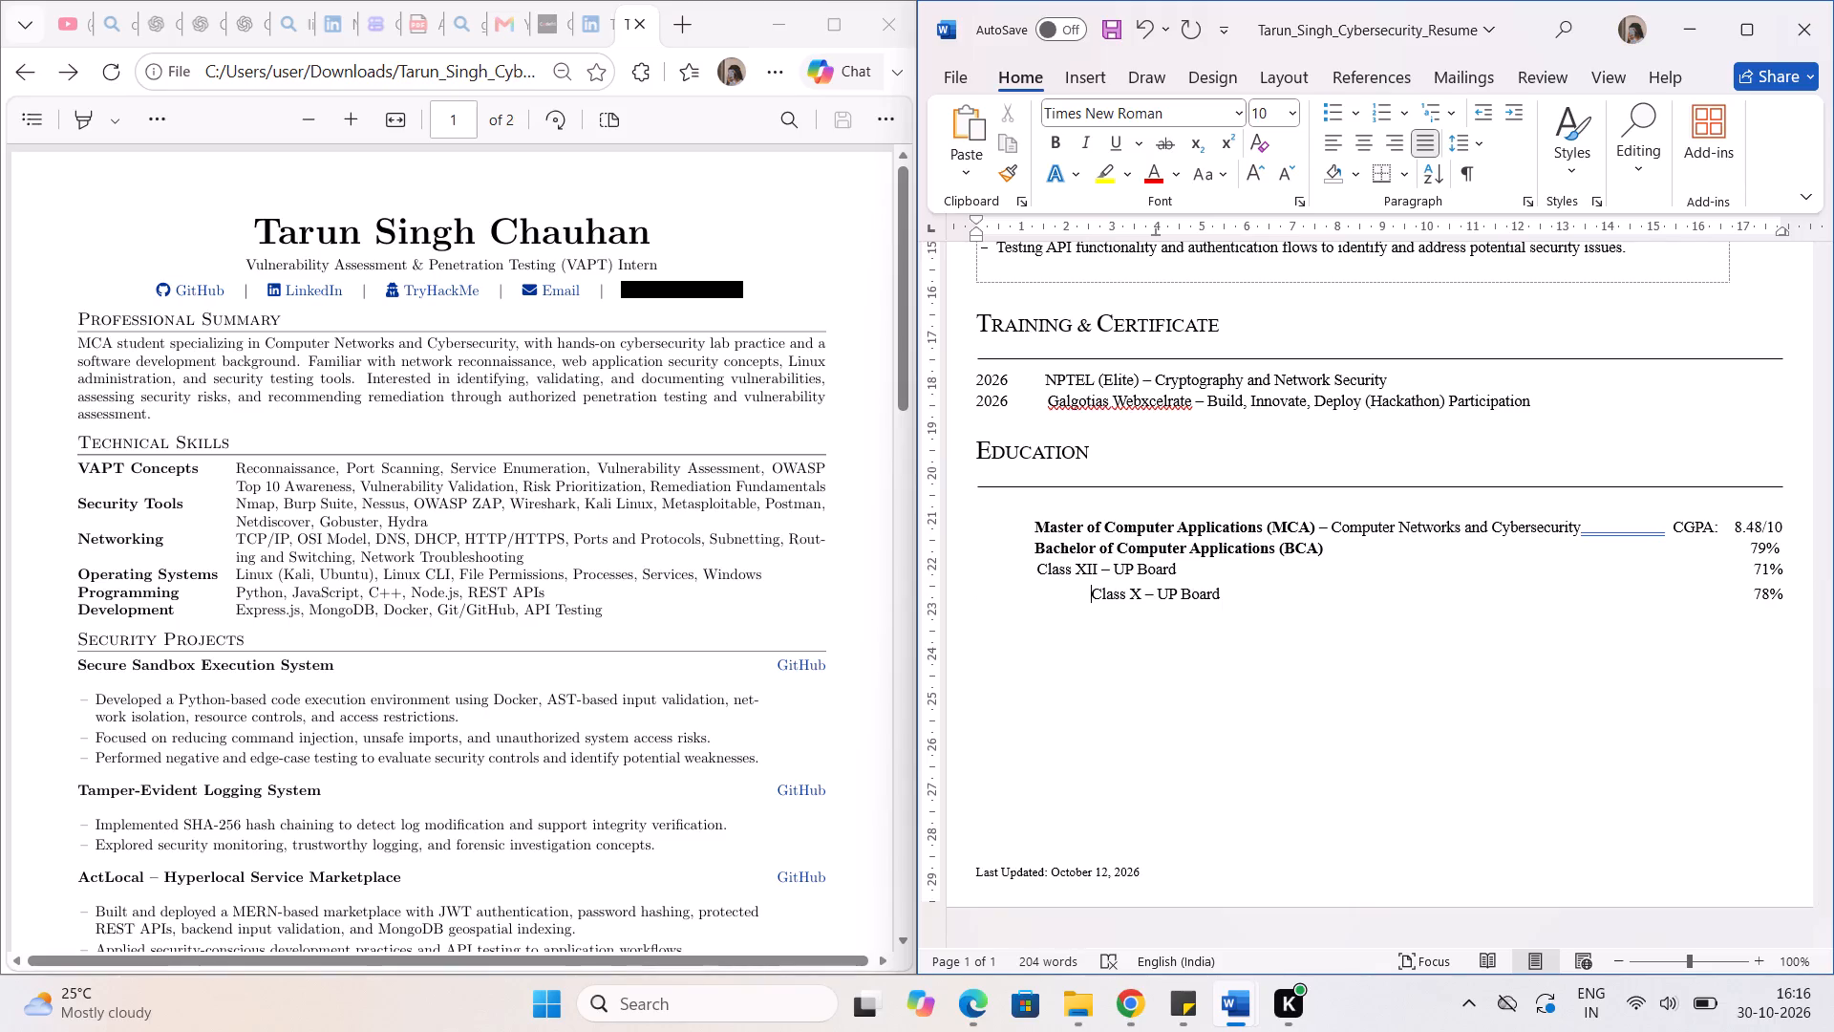
pyautogui.press('BackSpace')
pyautogui.press('space')
pyautogui.press('space')
pyautogui.press('space')
pyautogui.press('space')
pyautogui.press('space')
pyautogui.press('space')
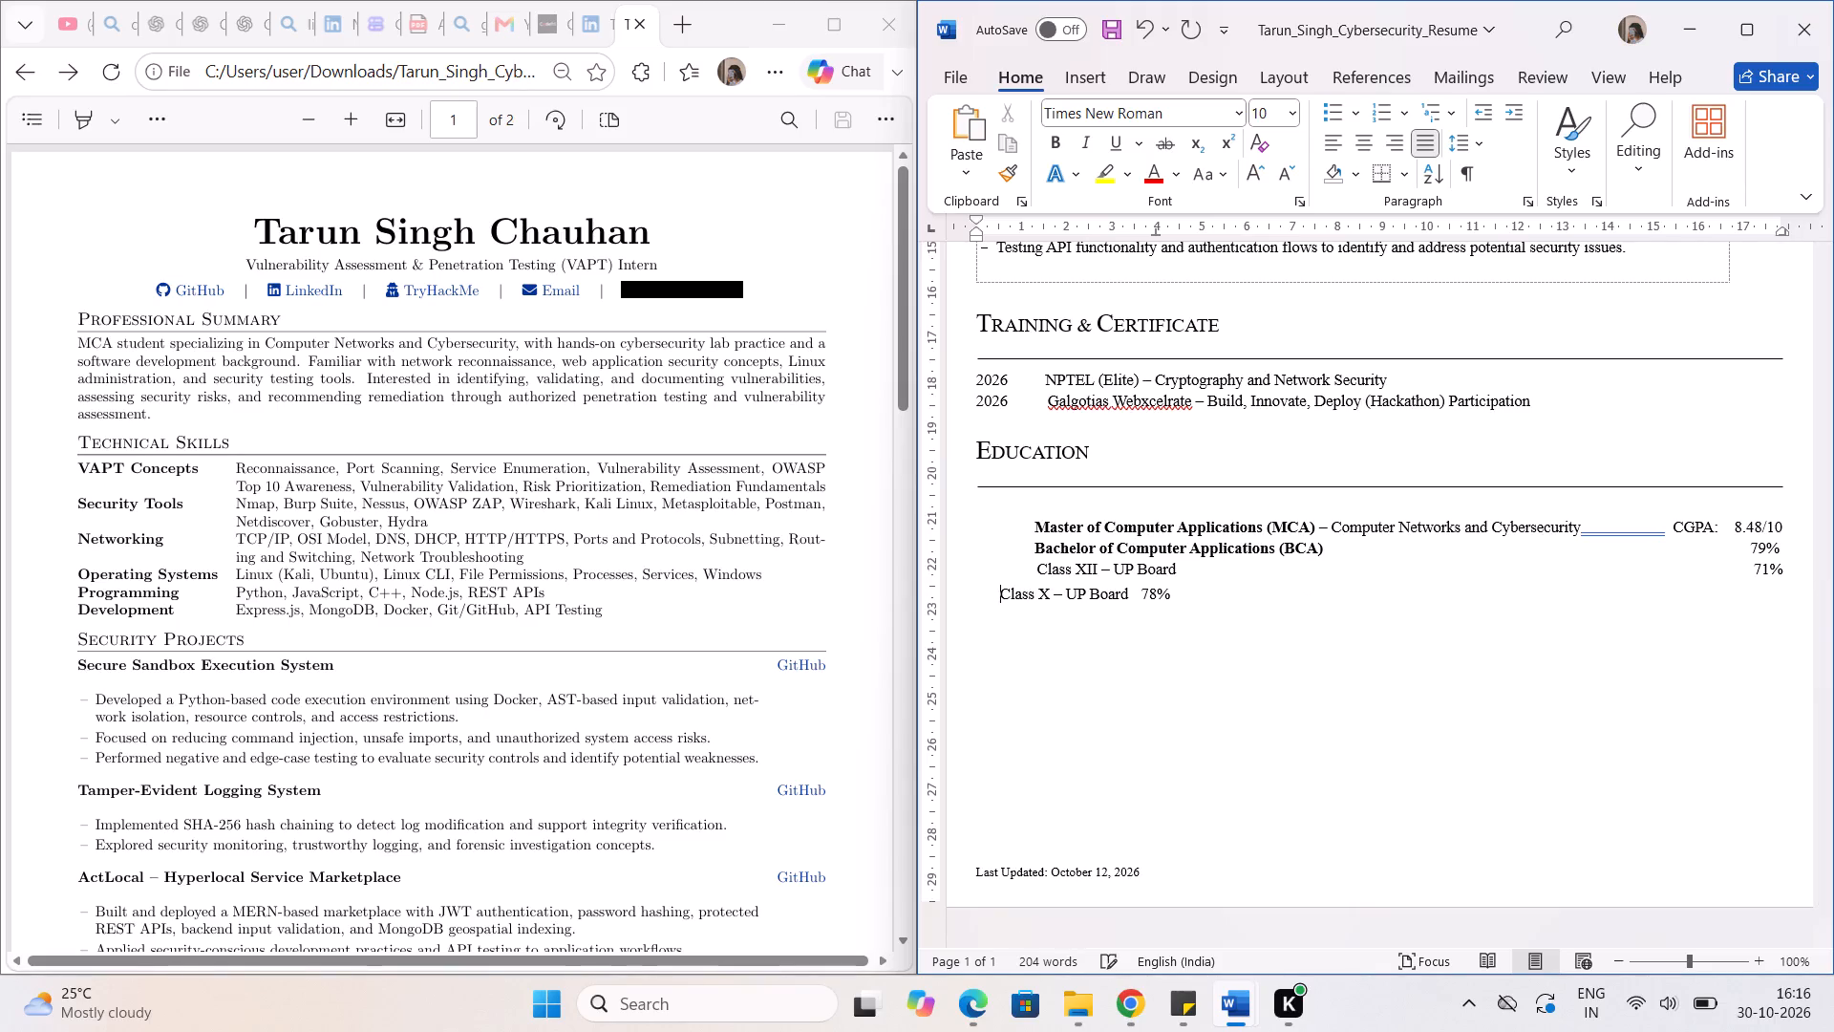
pyautogui.press('space')
pyautogui.press('space')
pyautogui.press('space')
pyautogui.press('space')
pyautogui.press('space')
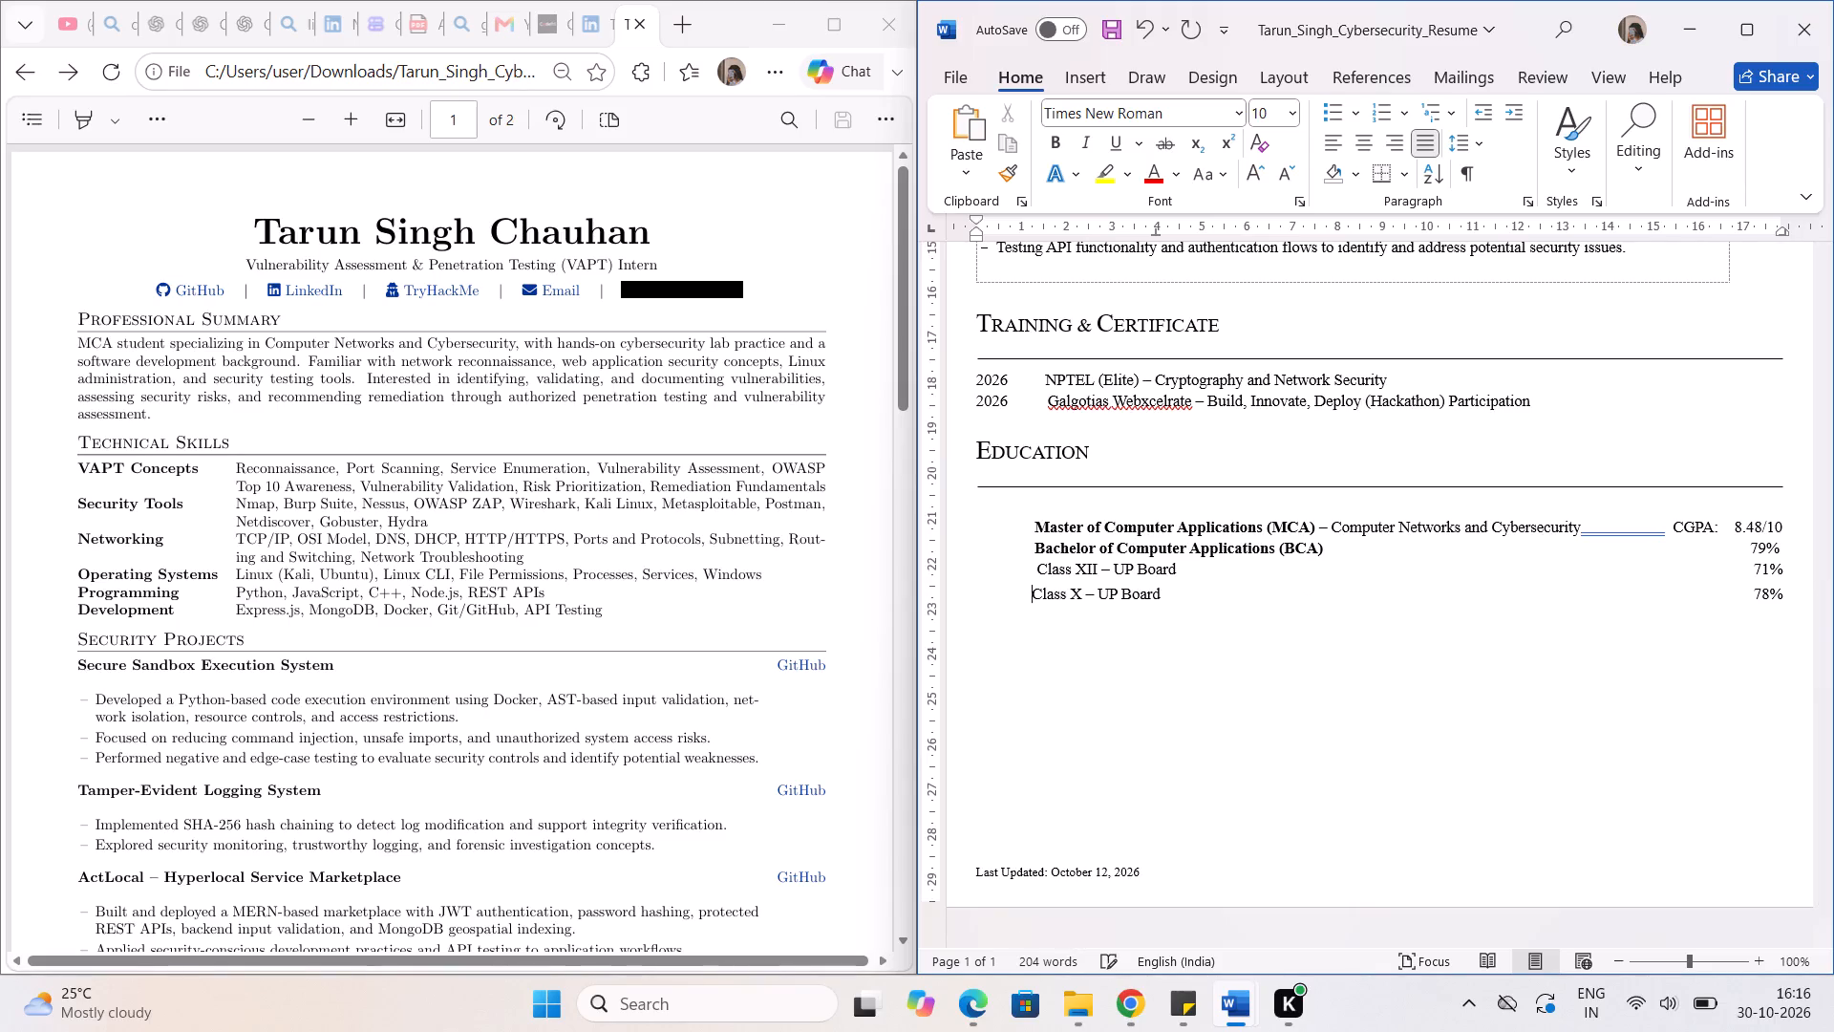
pyautogui.press('space')
pyautogui.press('space')
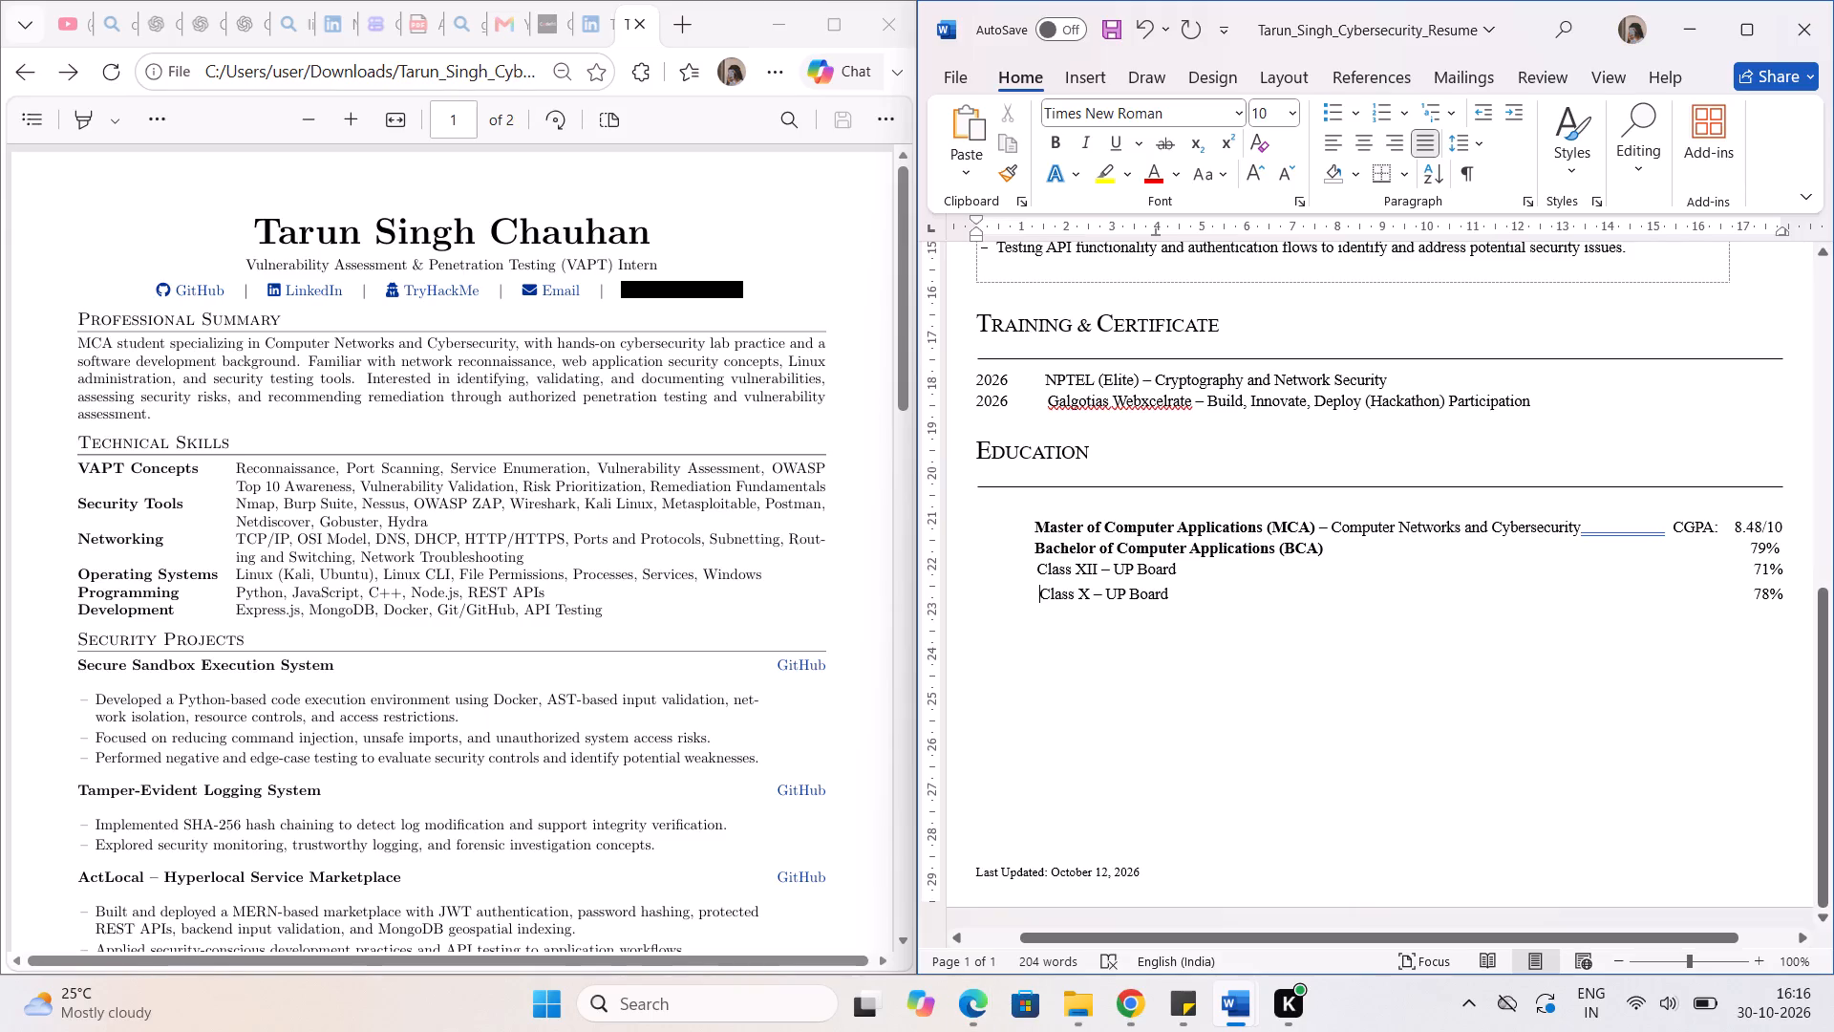
# Indent the Last Updated line at the page bottom to about 5 cm, moving it towards the middle of the page.
pyautogui.click(977, 868)
pyautogui.press('Tab')
pyautogui.press('Tab')
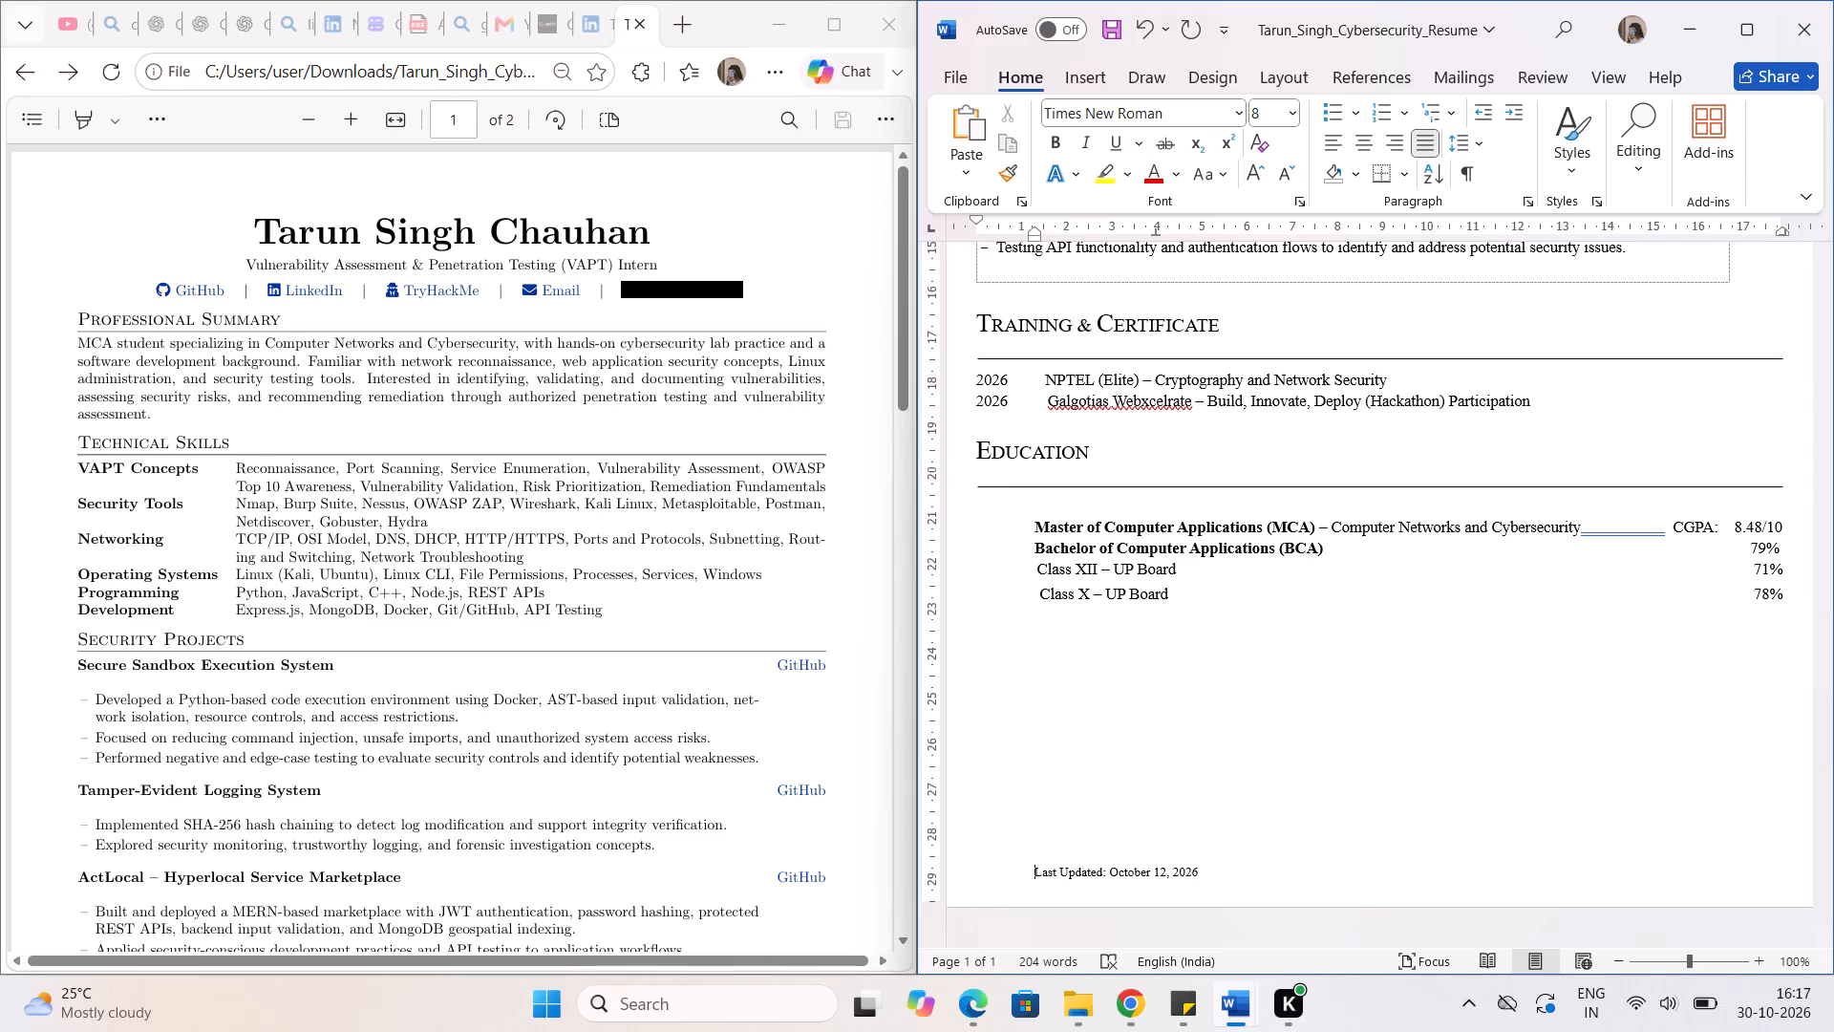
pyautogui.press('Tab')
pyautogui.press('Tab')
pyautogui.press('Tab')
pyautogui.press('Tab')
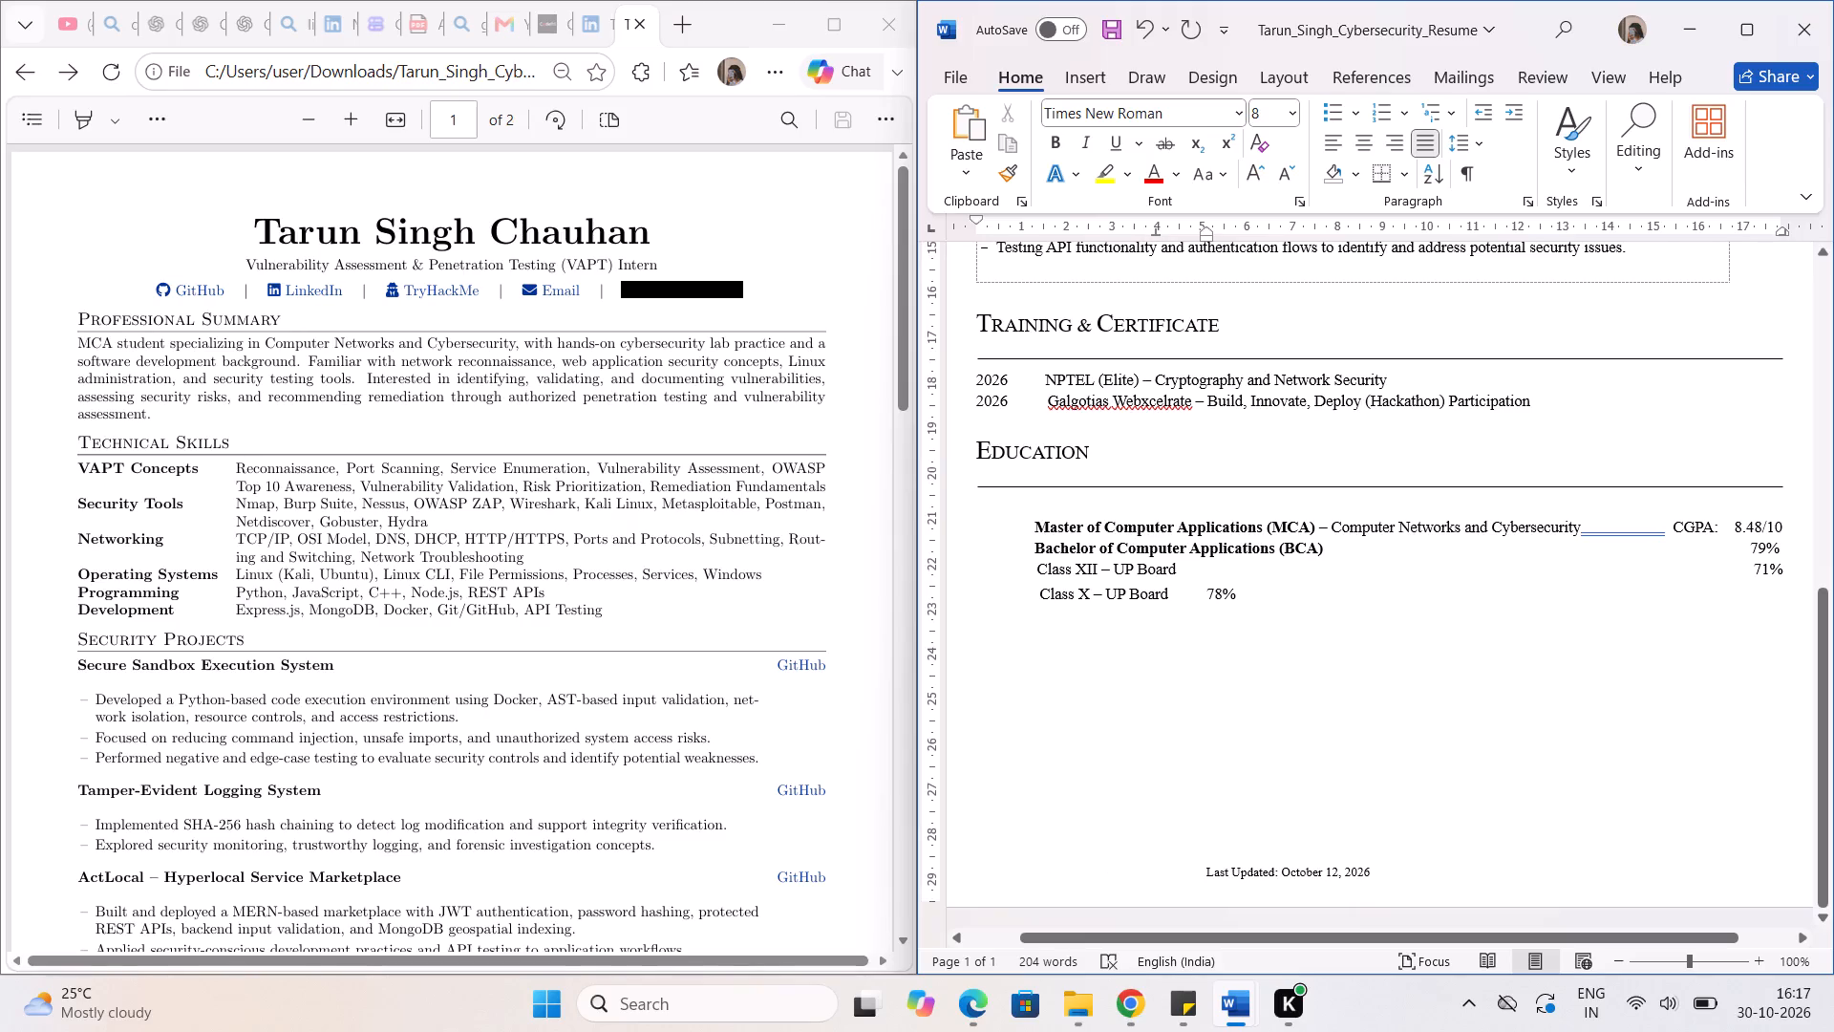
# Push the 78% score of the Class X entry back to the end of its line.
pyautogui.click(1208, 596)
pyautogui.press('Tab')
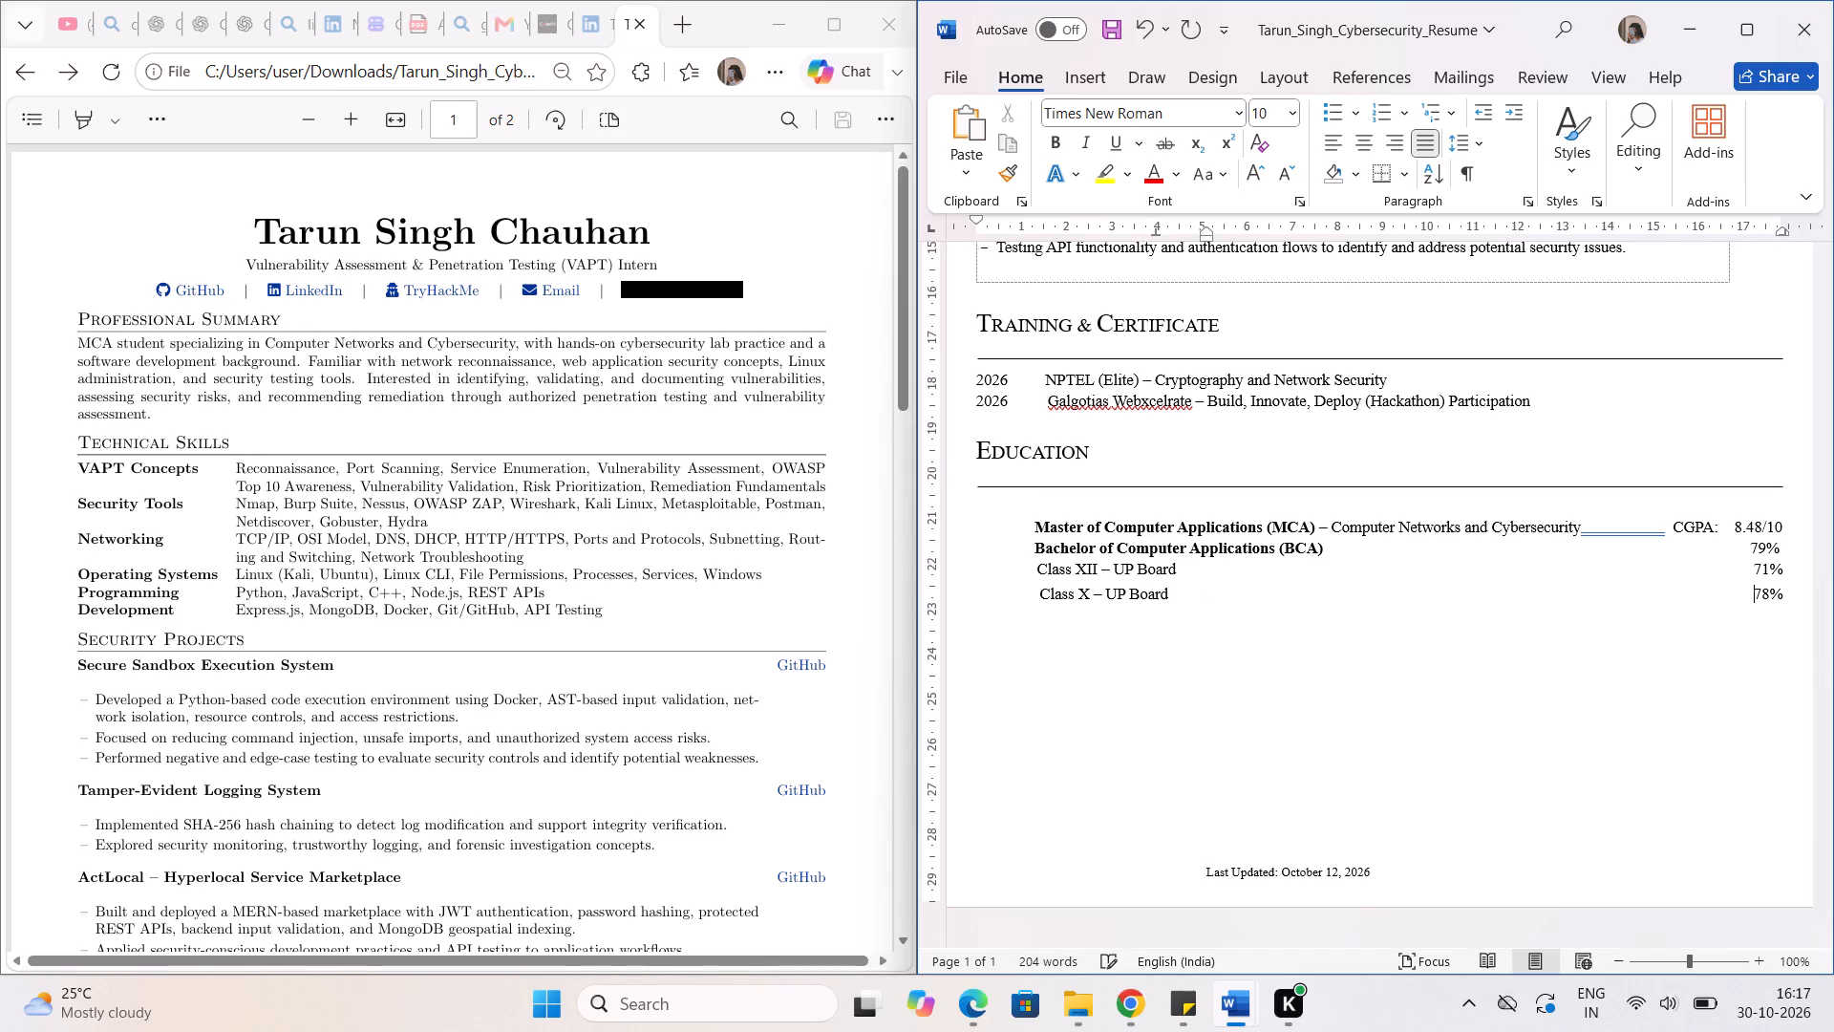
# Indent the Last Updated line further, to about 7.6 cm, so it sits near the centre of the page bottom.
pyautogui.click(1203, 869)
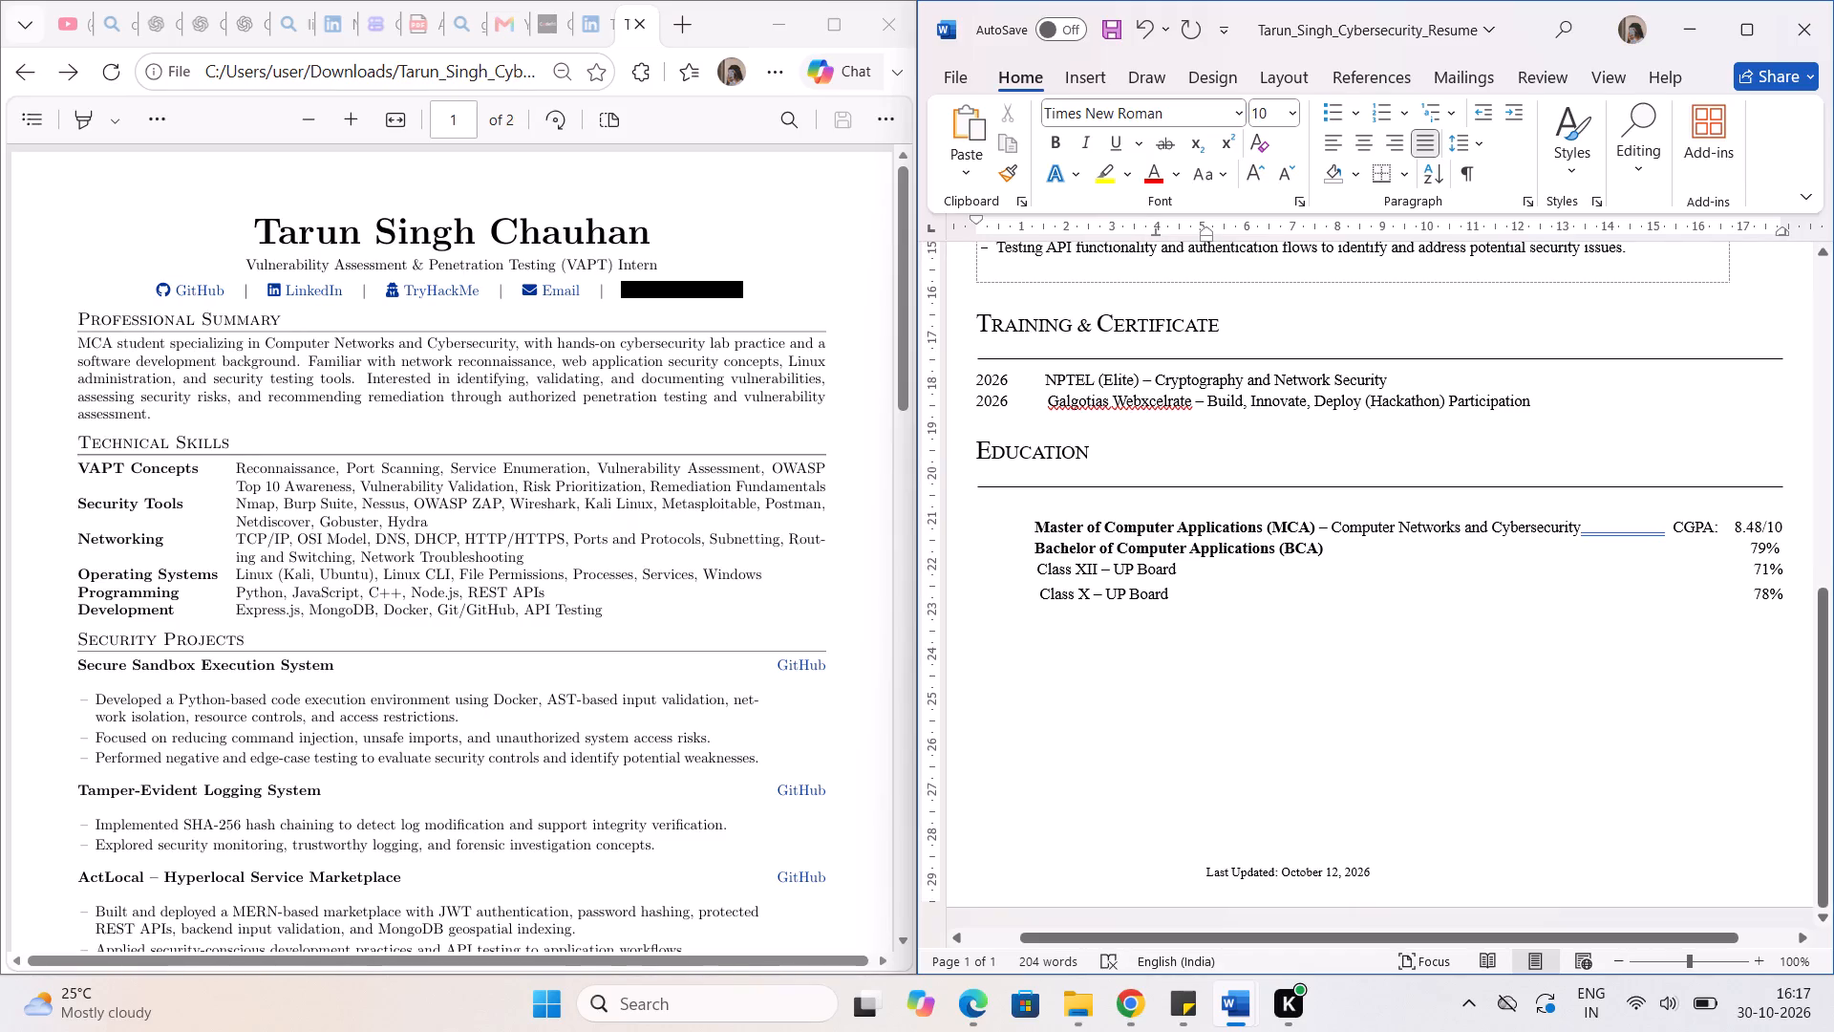
pyautogui.press('Tab')
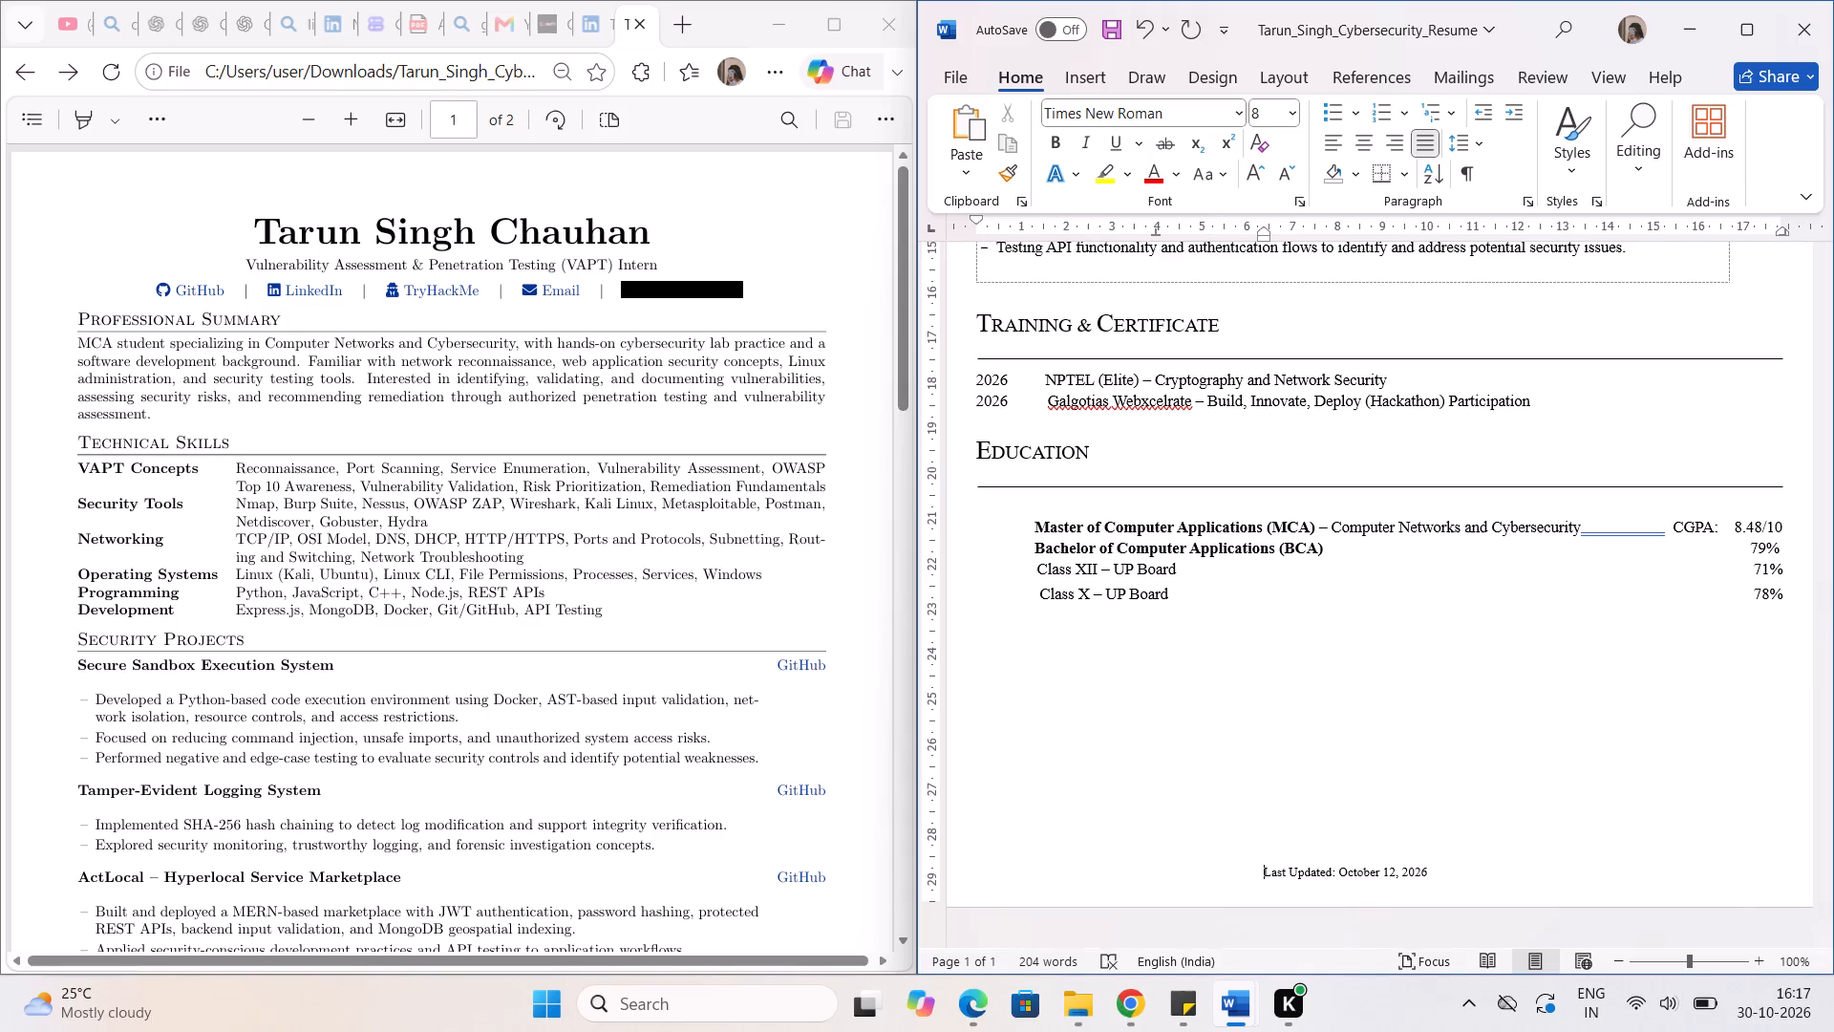
pyautogui.press('Tab')
pyautogui.press('Tab')
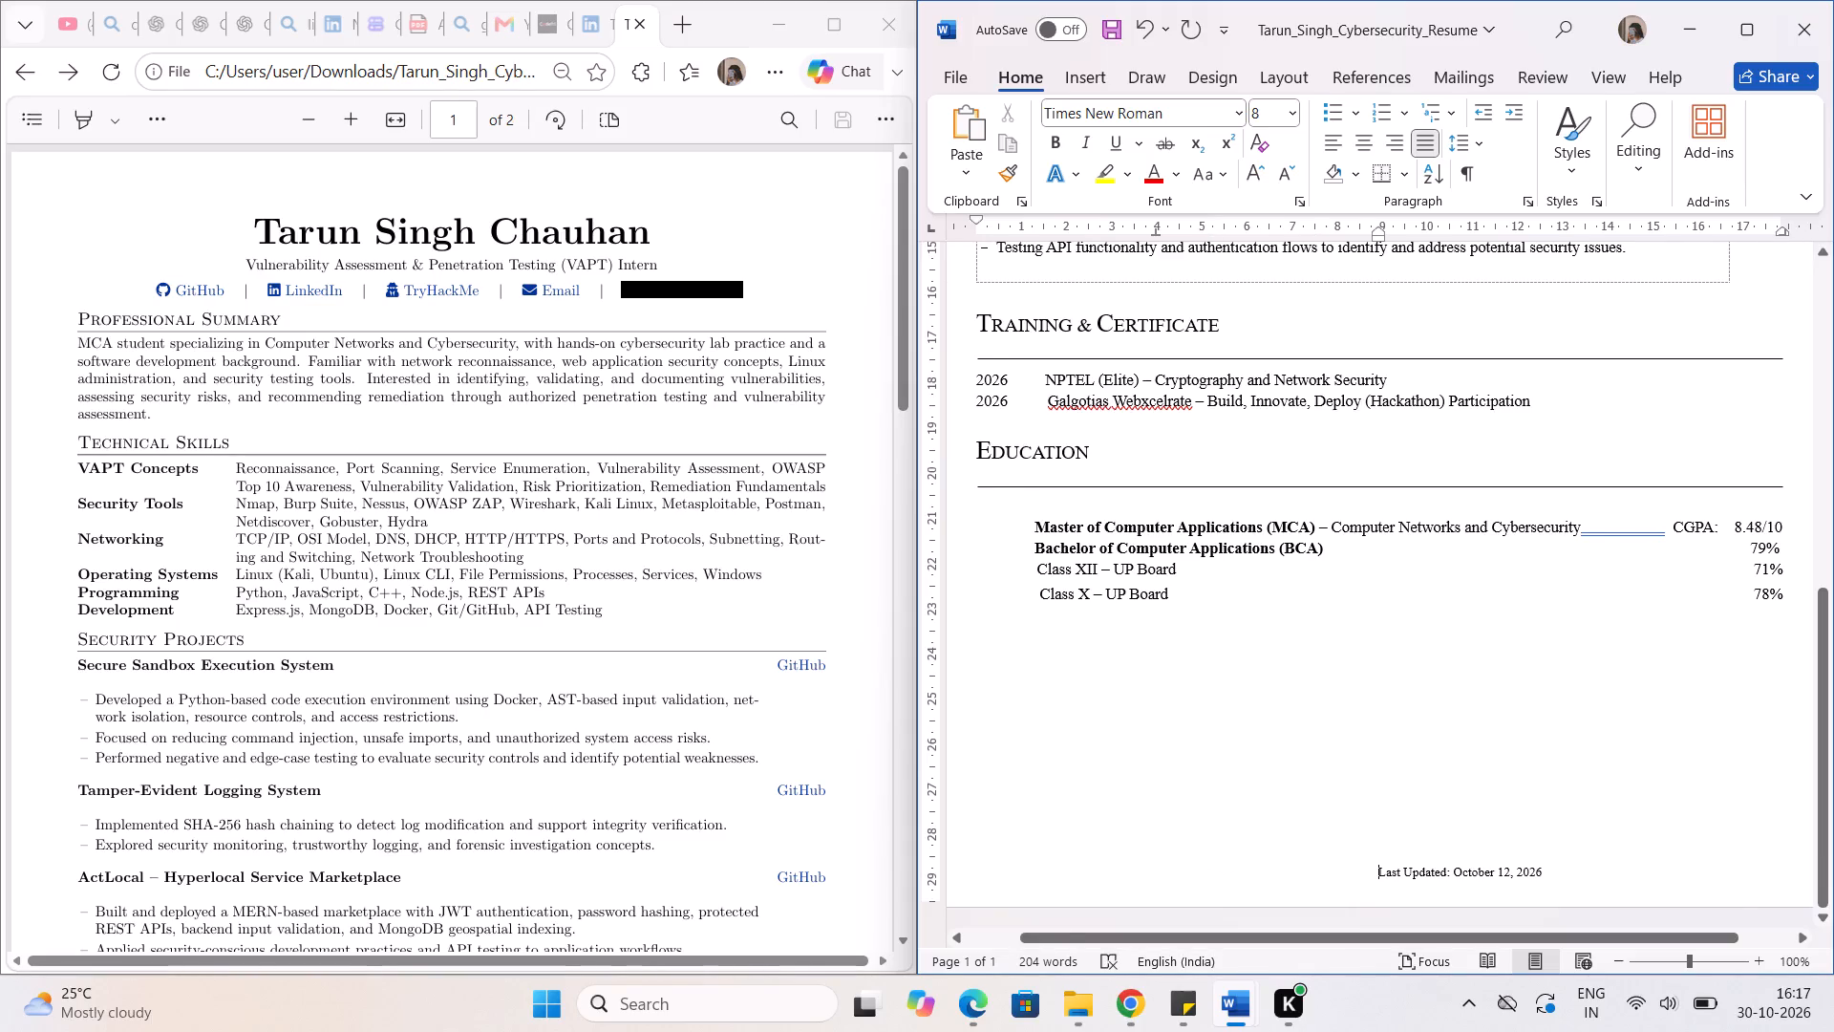
pyautogui.hscroll(-1, 1269, 871)
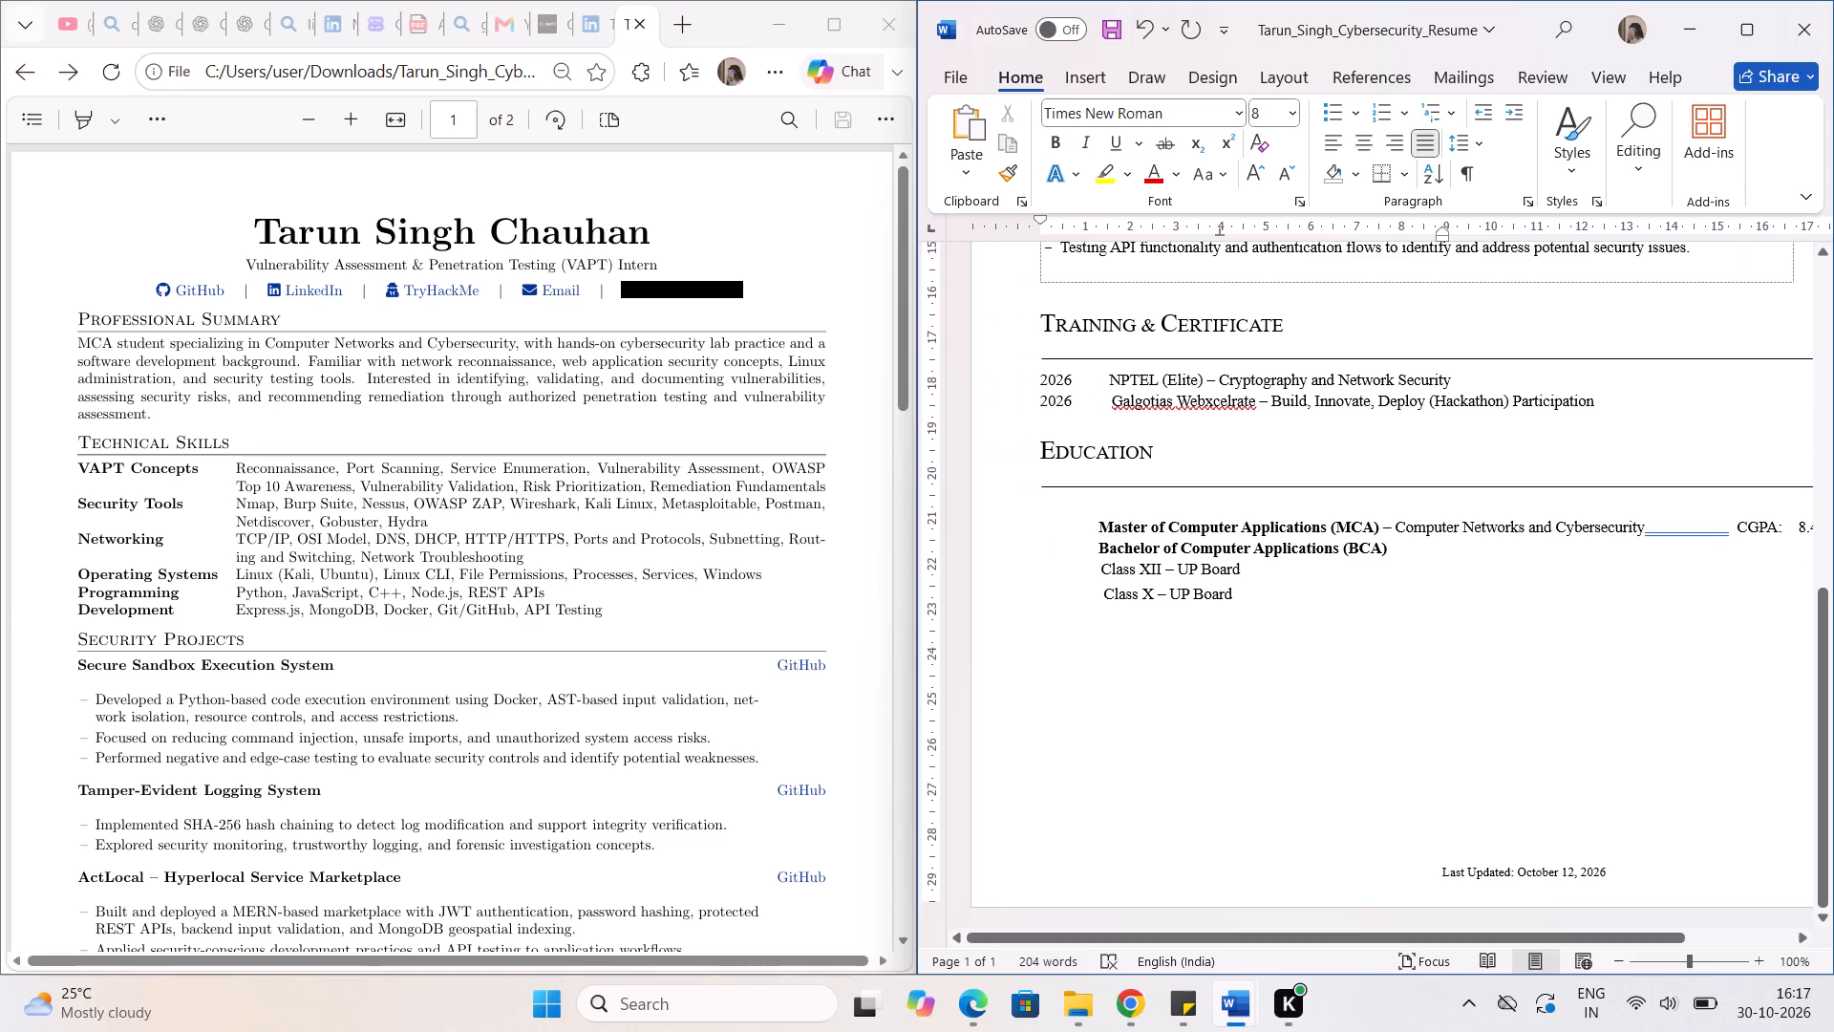
pyautogui.press('BackSpace')
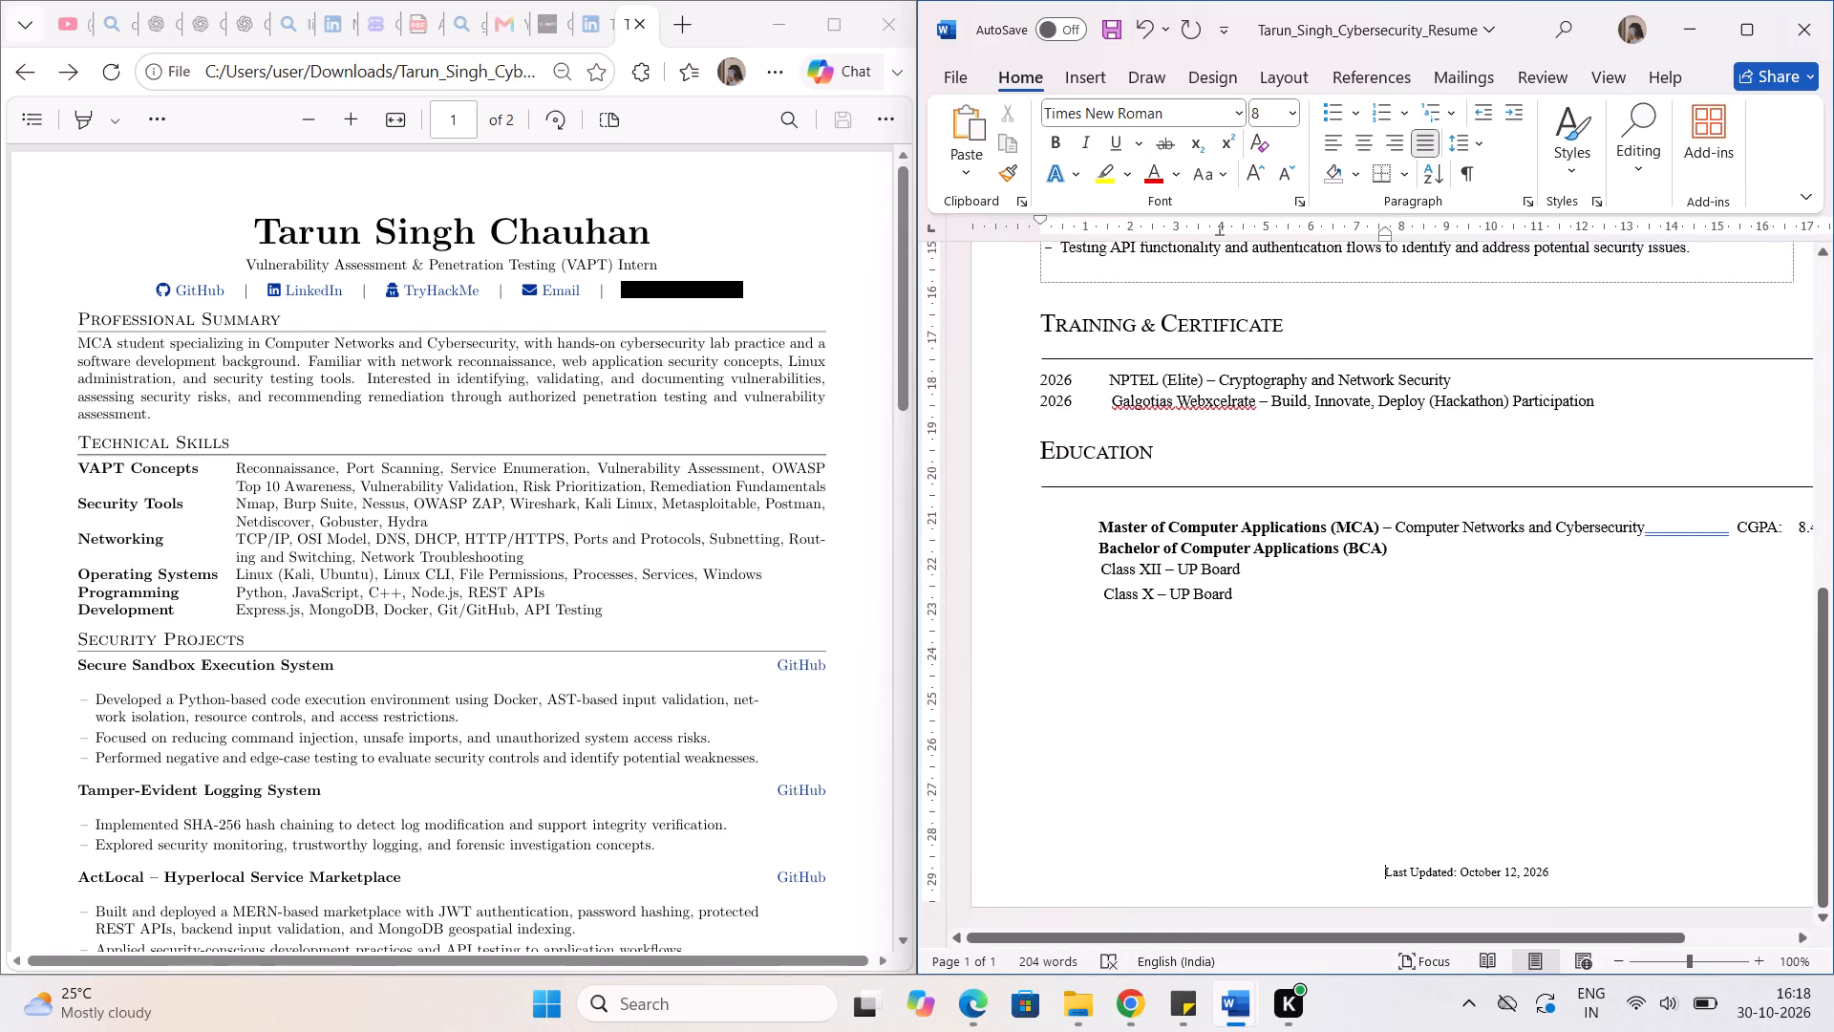
# Add a new line below the Galgotias Webxcelrate entry in Training & Certificate, starting with the year 2026.
pyautogui.scroll(2, 1162, 529)
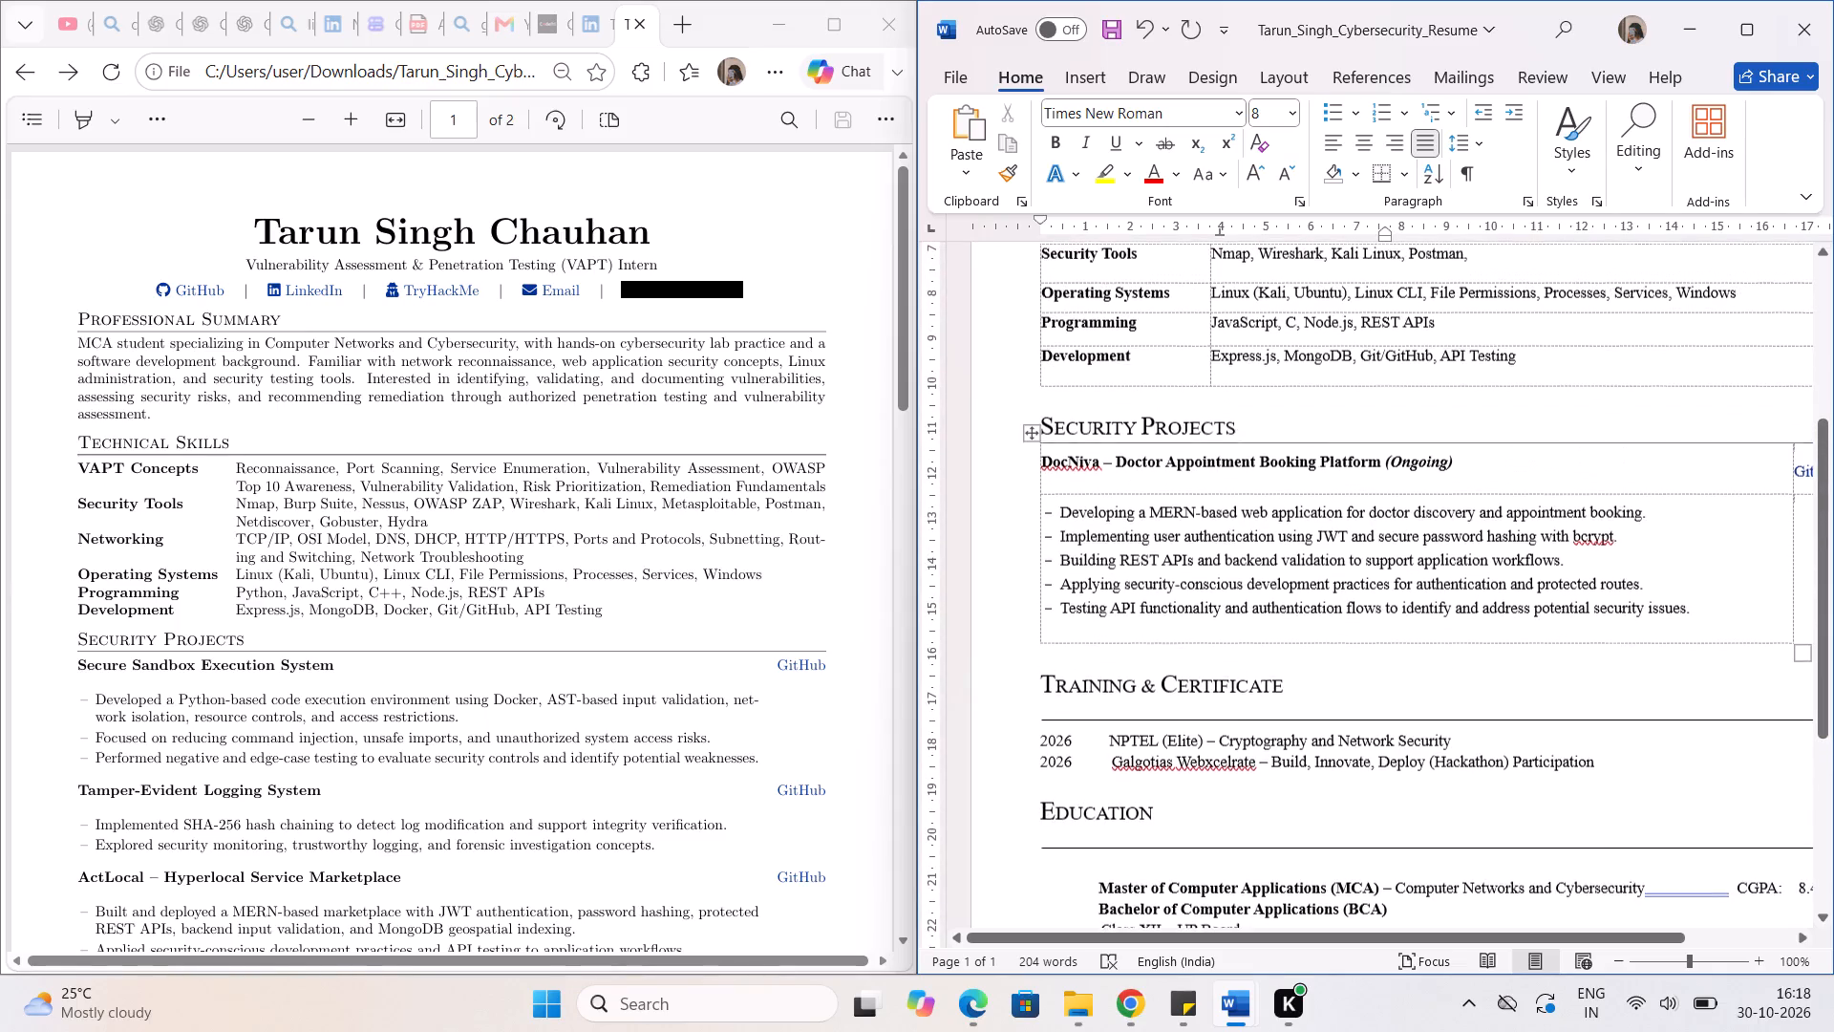
pyautogui.scroll(1, 1162, 529)
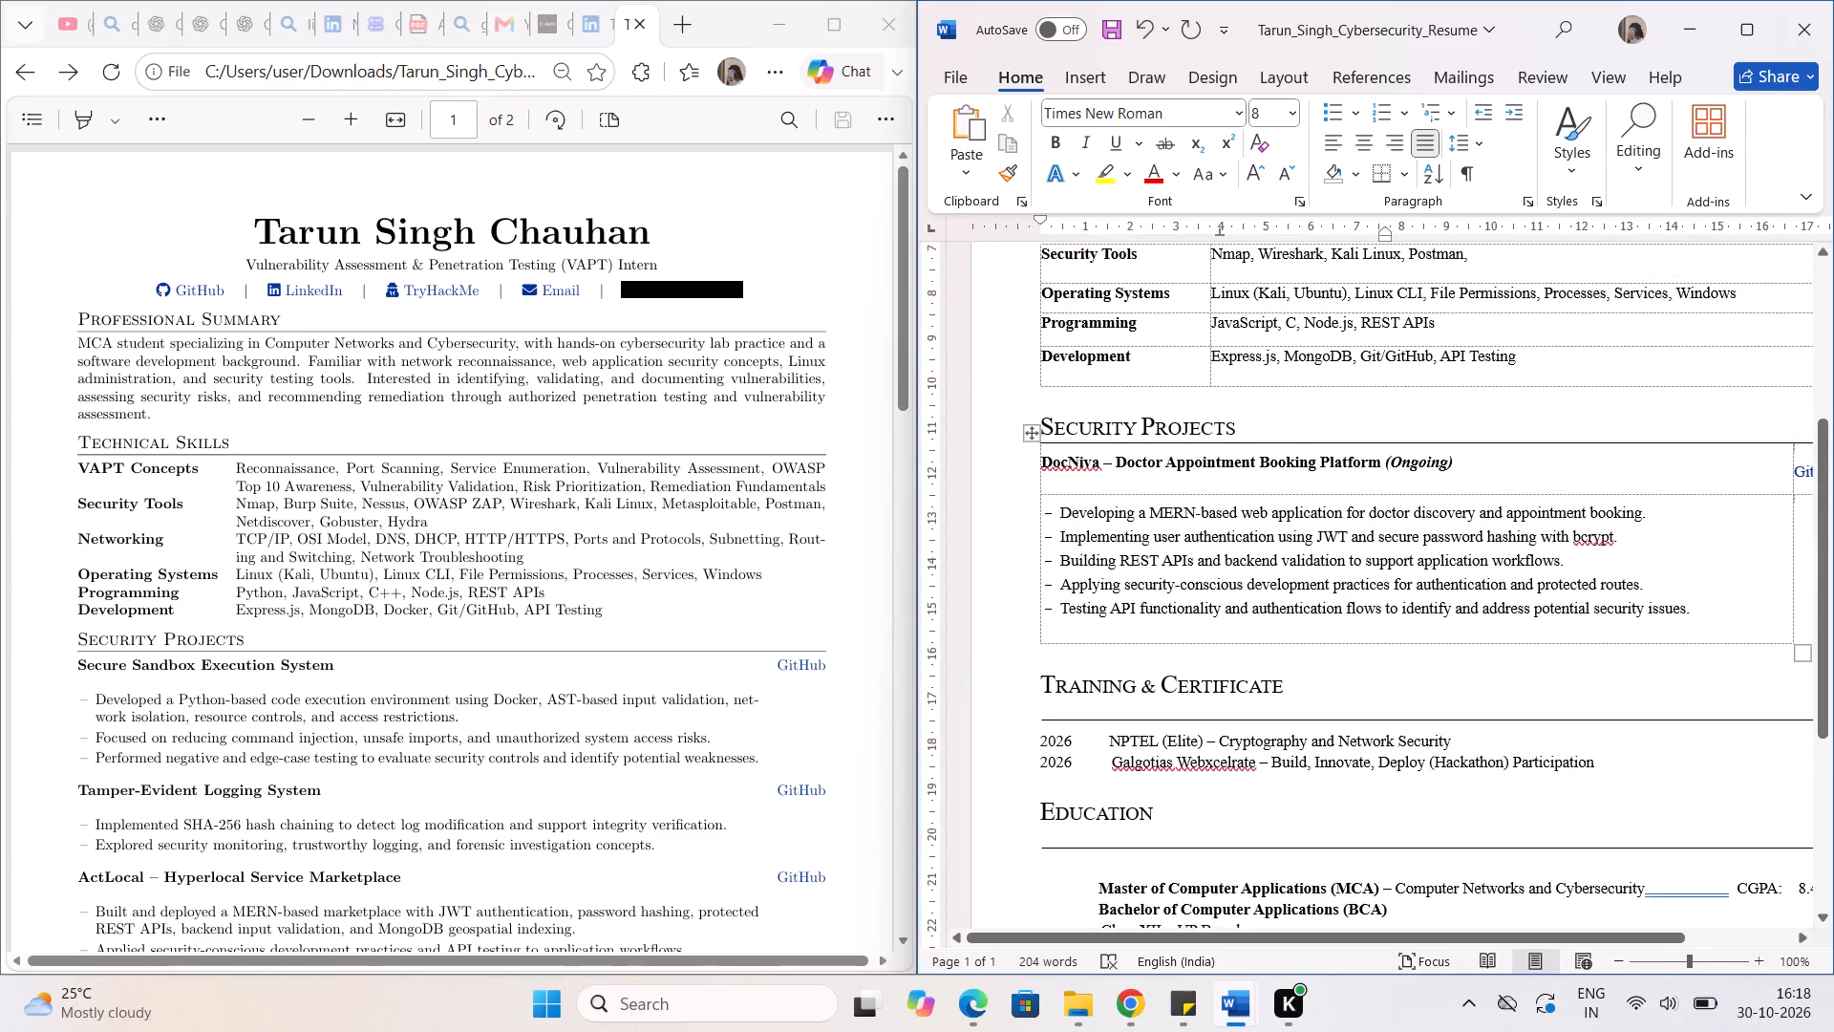
pyautogui.scroll(1, 1162, 529)
pyautogui.keyDown('ctrl'); pyautogui.scroll(-1, 1162, 529); pyautogui.keyUp('ctrl')
pyautogui.keyDown('ctrl'); pyautogui.scroll(1, 1162, 529); pyautogui.keyUp('ctrl')
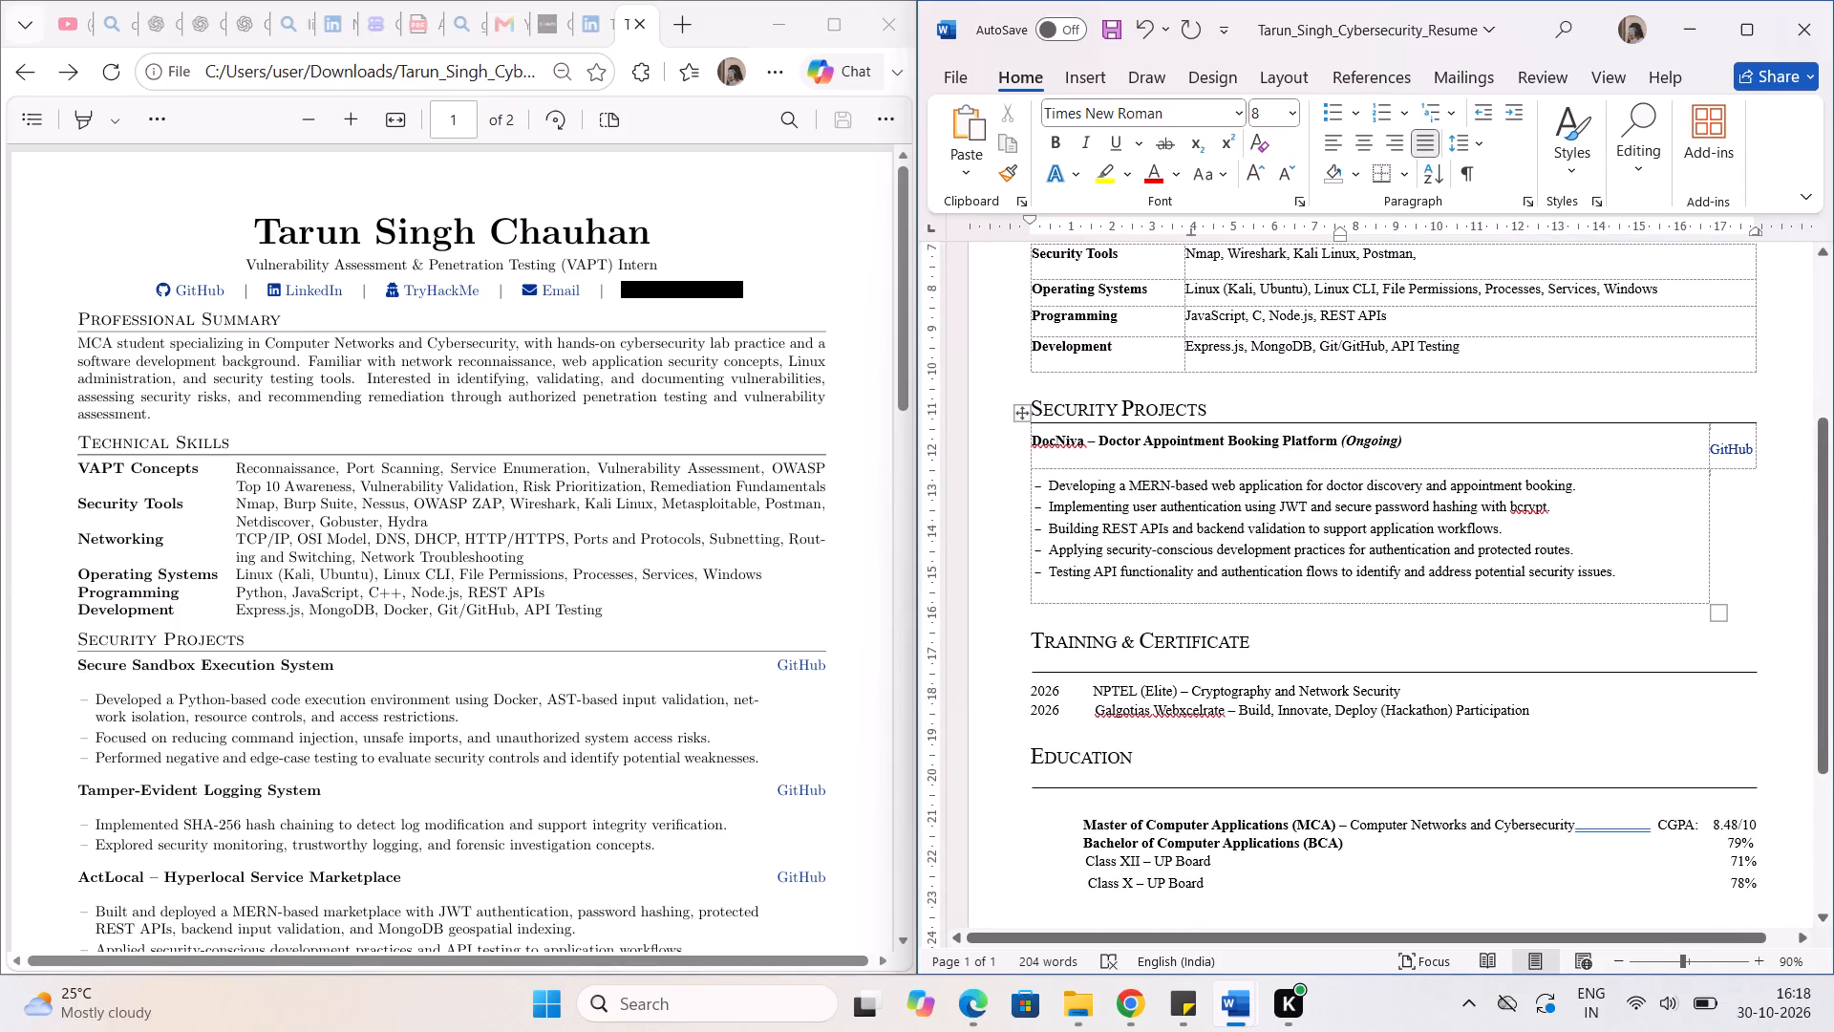
pyautogui.scroll(1, 1054, 519)
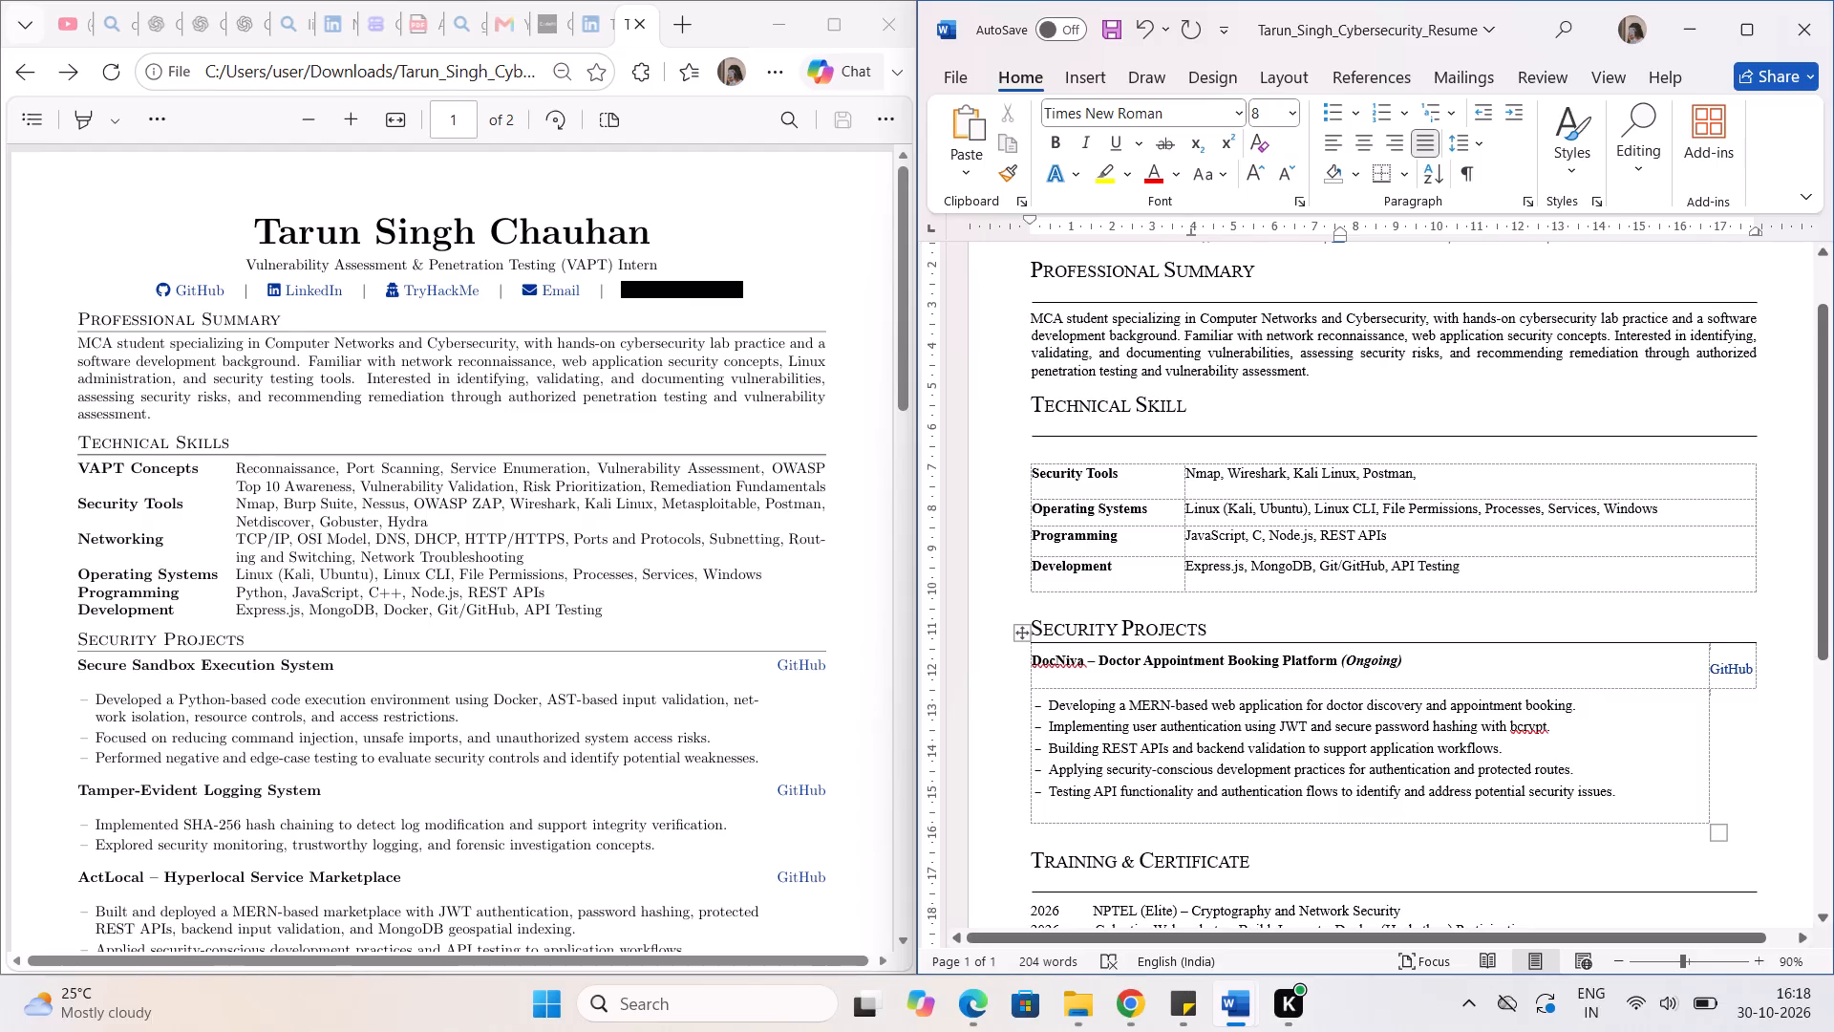
pyautogui.scroll(-2, 1054, 519)
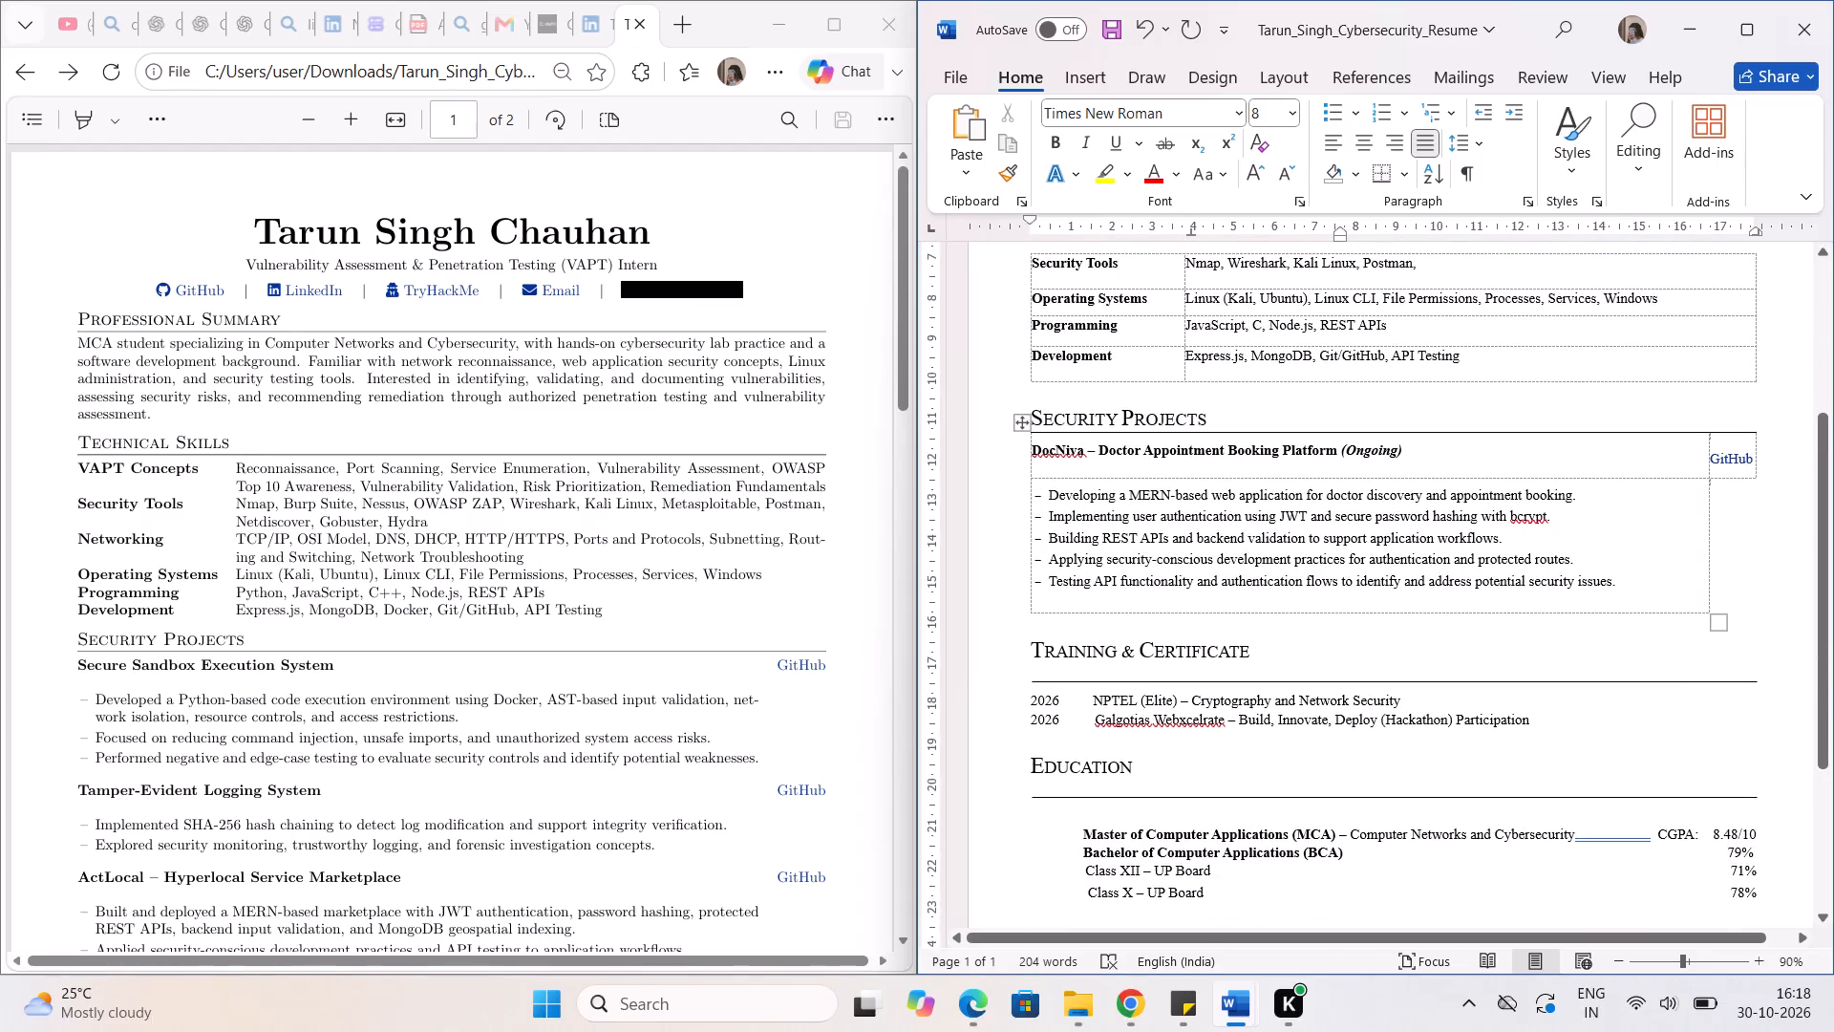
pyautogui.click(1532, 717)
pyautogui.press('Return')
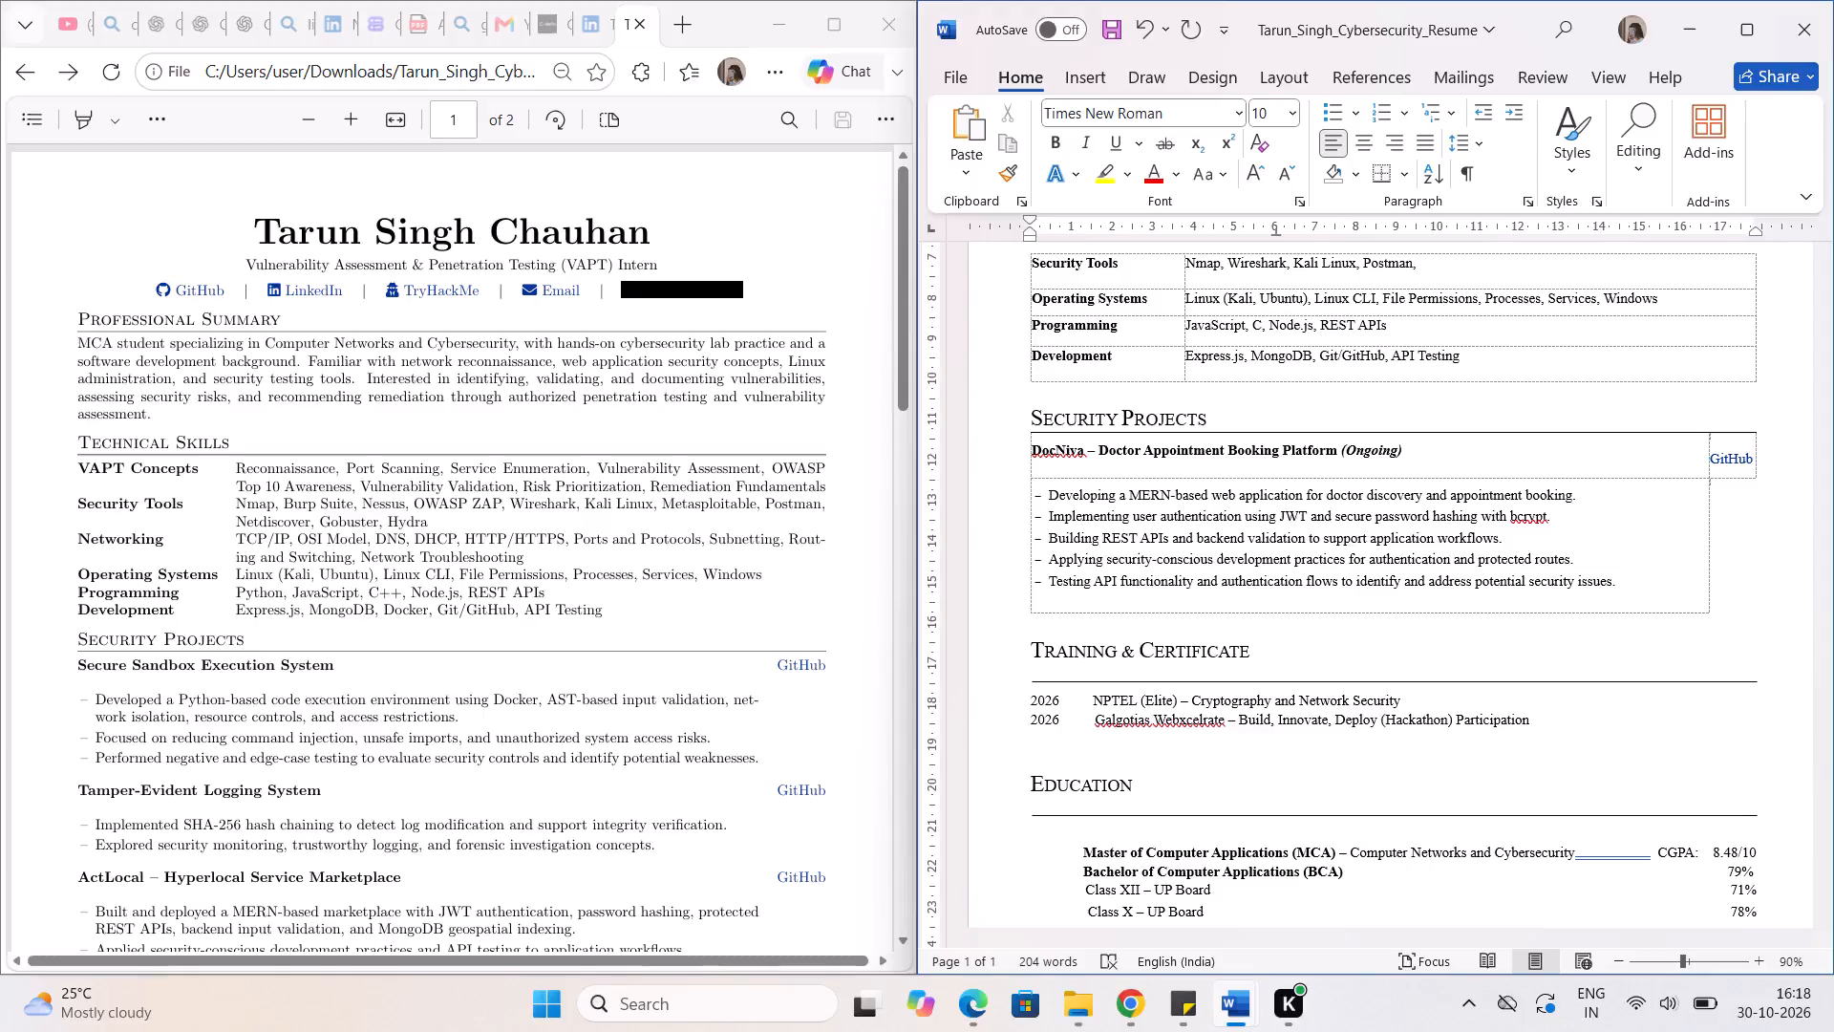
pyautogui.write('202')
pyautogui.press('8')
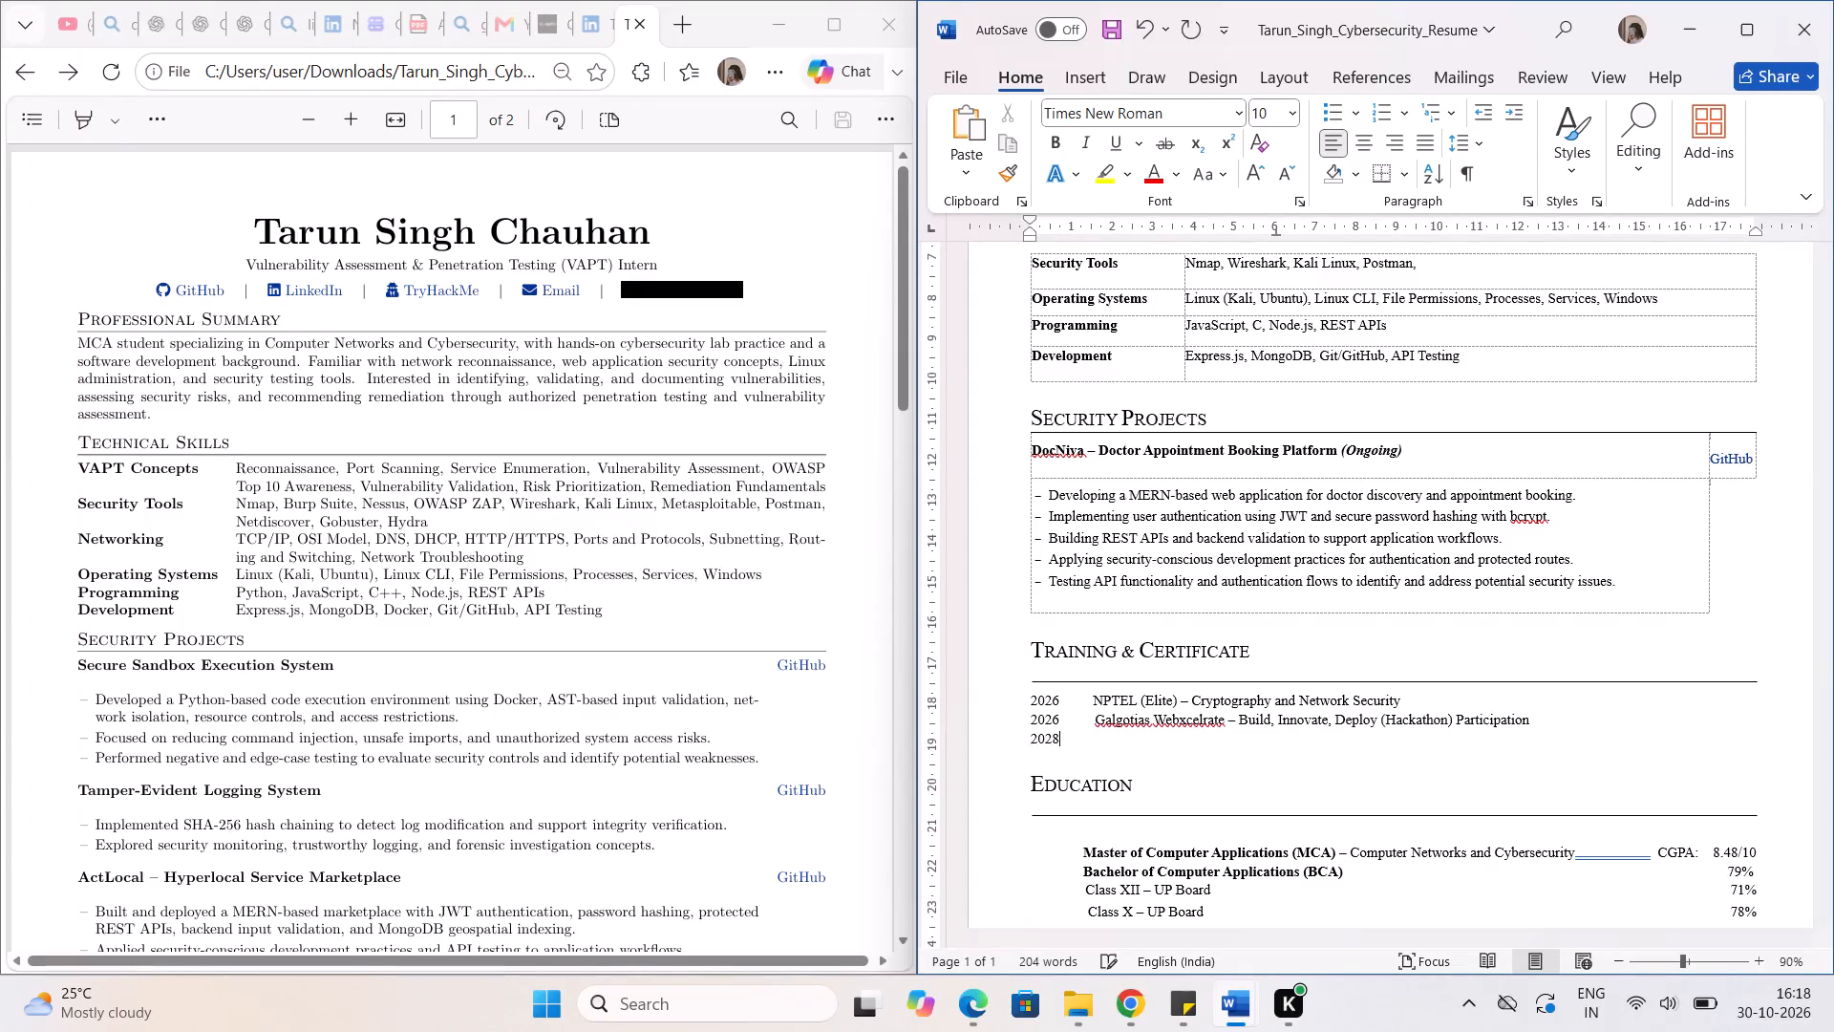
pyautogui.press('BackSpace')
pyautogui.press('5')
pyautogui.press('BackSpace')
pyautogui.press('6')
# Space across from the new entry's year to line up with the entries above and enter "M.S word".
pyautogui.press('Tab')
pyautogui.press('BackSpace')
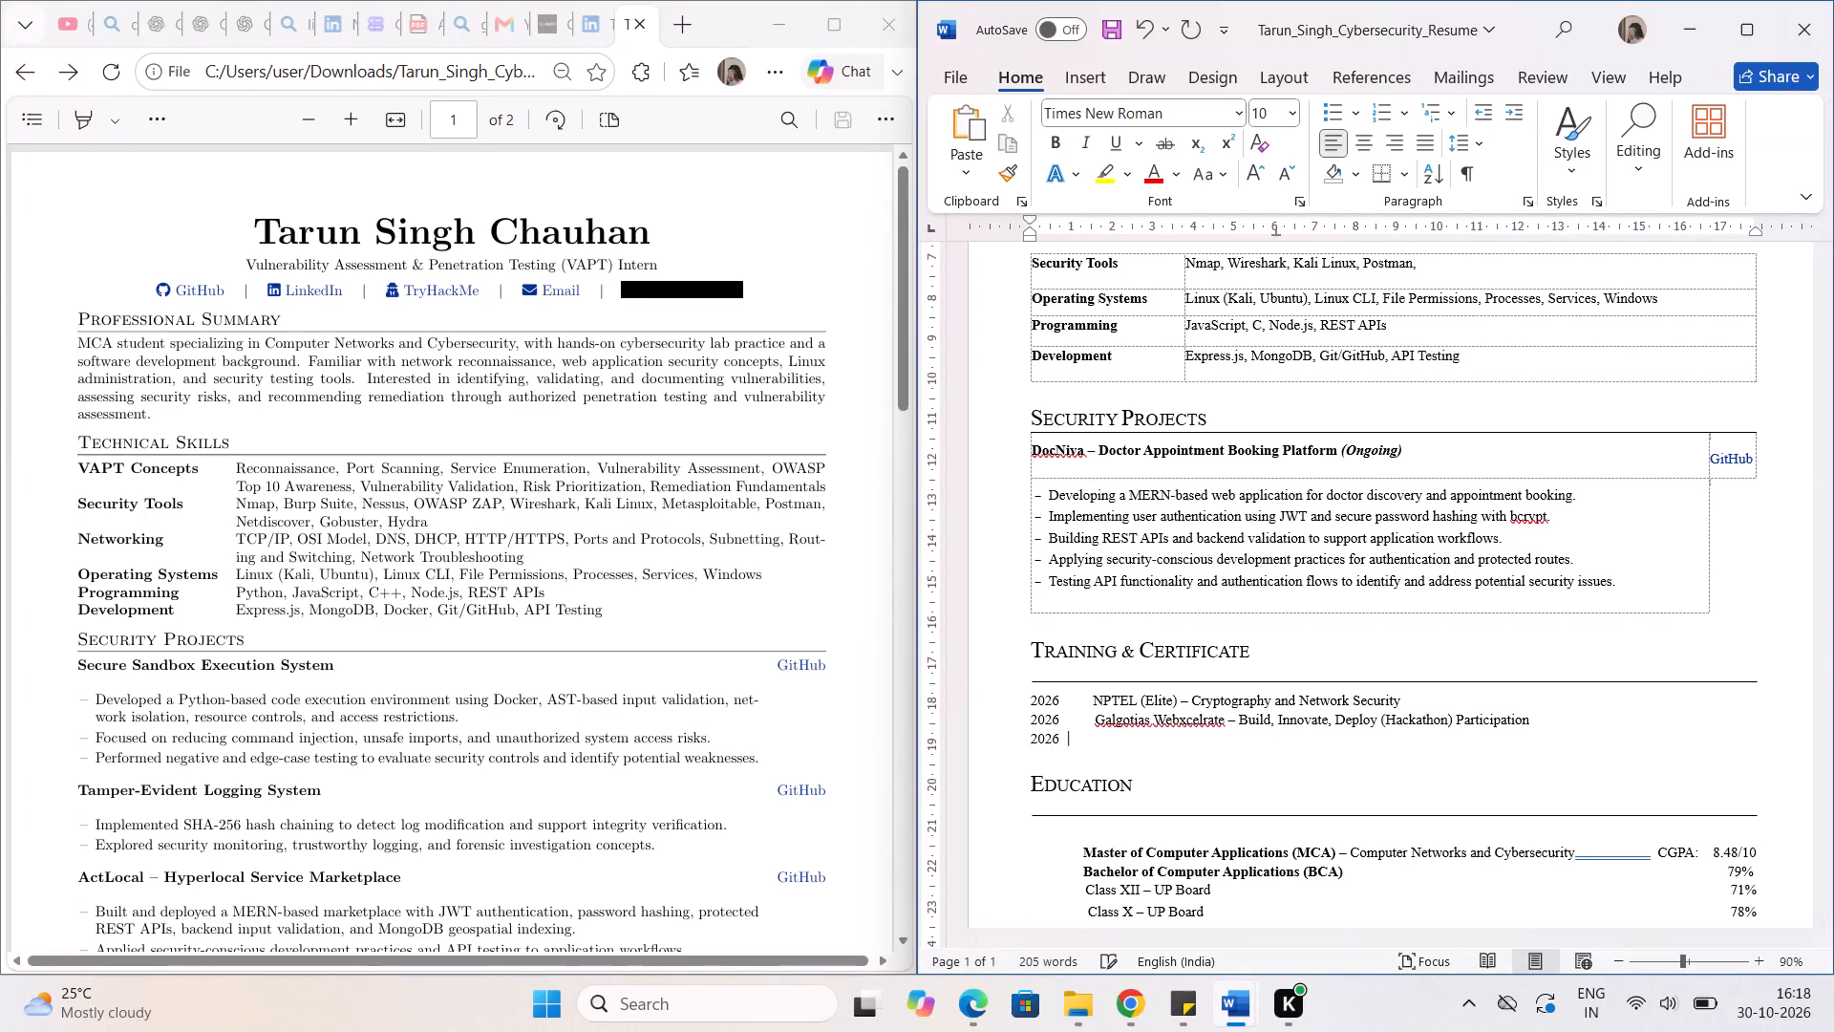
pyautogui.press('space')
pyautogui.press('space')
pyautogui.press('space')
pyautogui.press('space')
pyautogui.press('space')
pyautogui.press('space')
pyautogui.press('space')
pyautogui.press('space')
pyautogui.press('space')
pyautogui.press('space')
pyautogui.press('space')
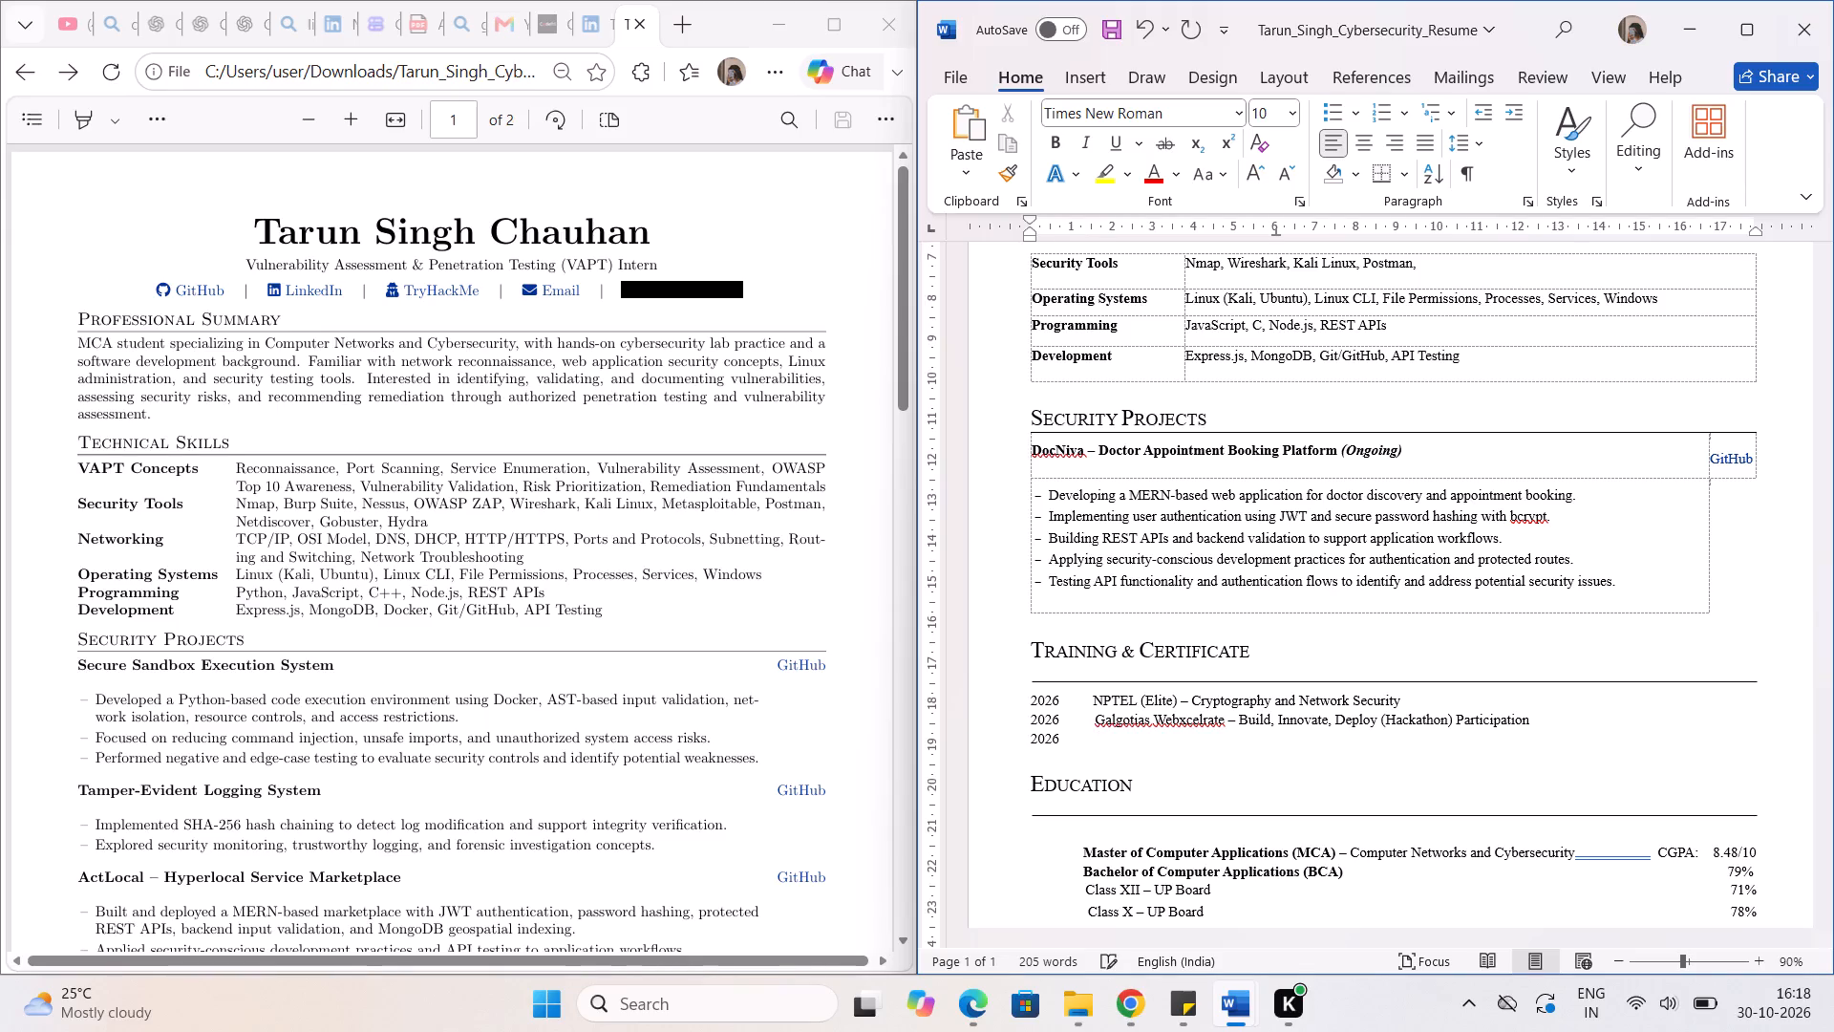
pyautogui.hotkey('shift', 'm')
pyautogui.press('.')
pyautogui.write('S')
pyautogui.press('space')
pyautogui.write('word')
# Open the Certificate-MS.Word PDF from the Certifiactes folder to check its details, and put the file window away.
pyautogui.click(1077, 1009)
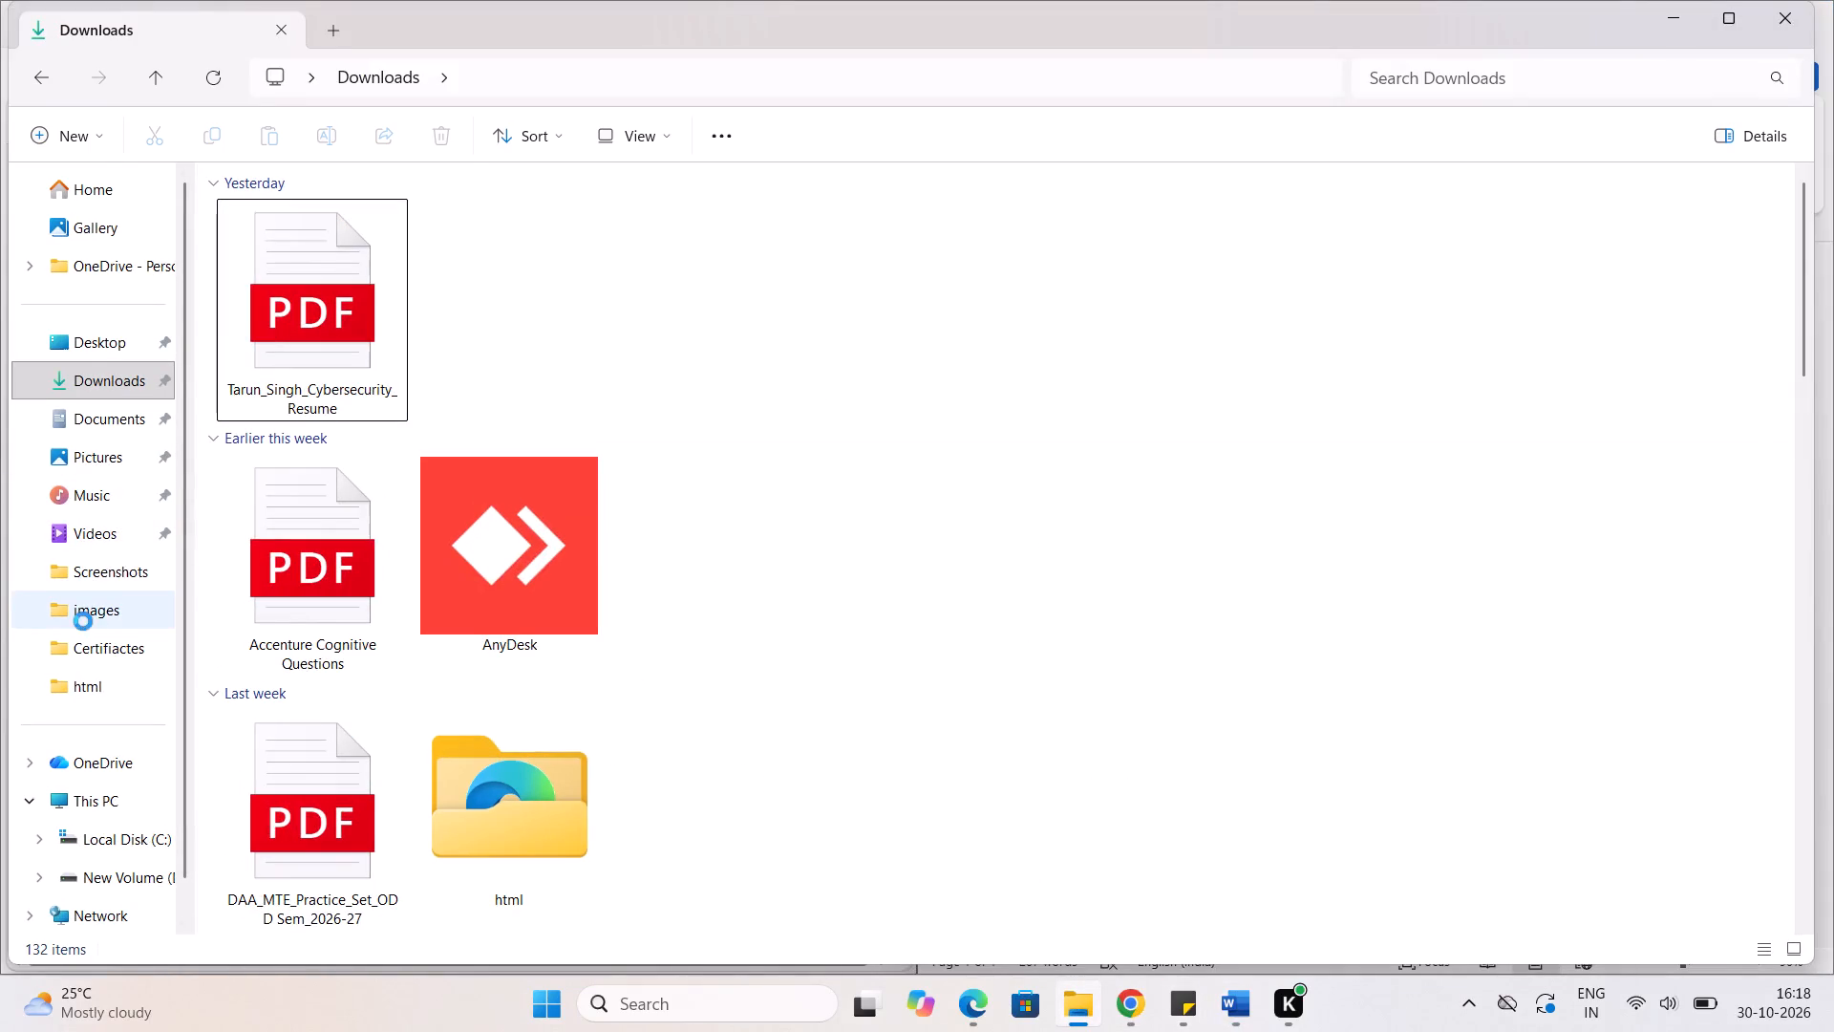
pyautogui.click(119, 654)
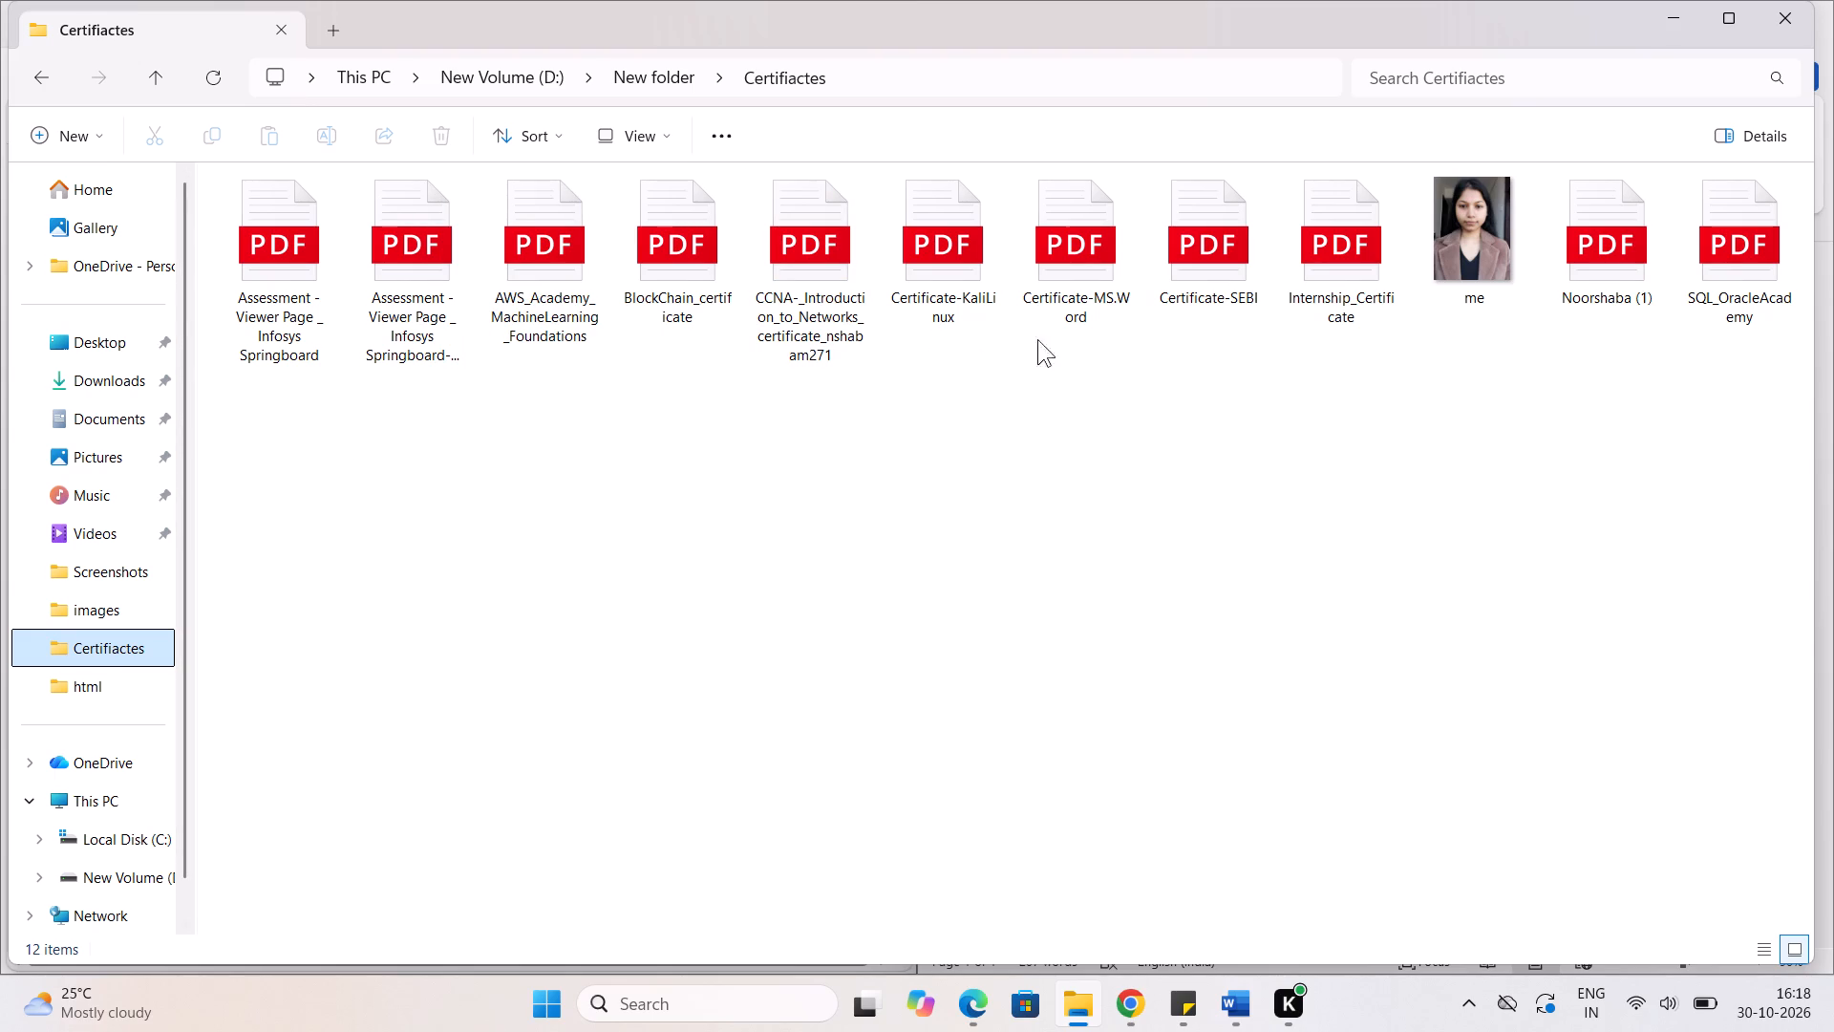
pyautogui.doubleClick(1104, 287)
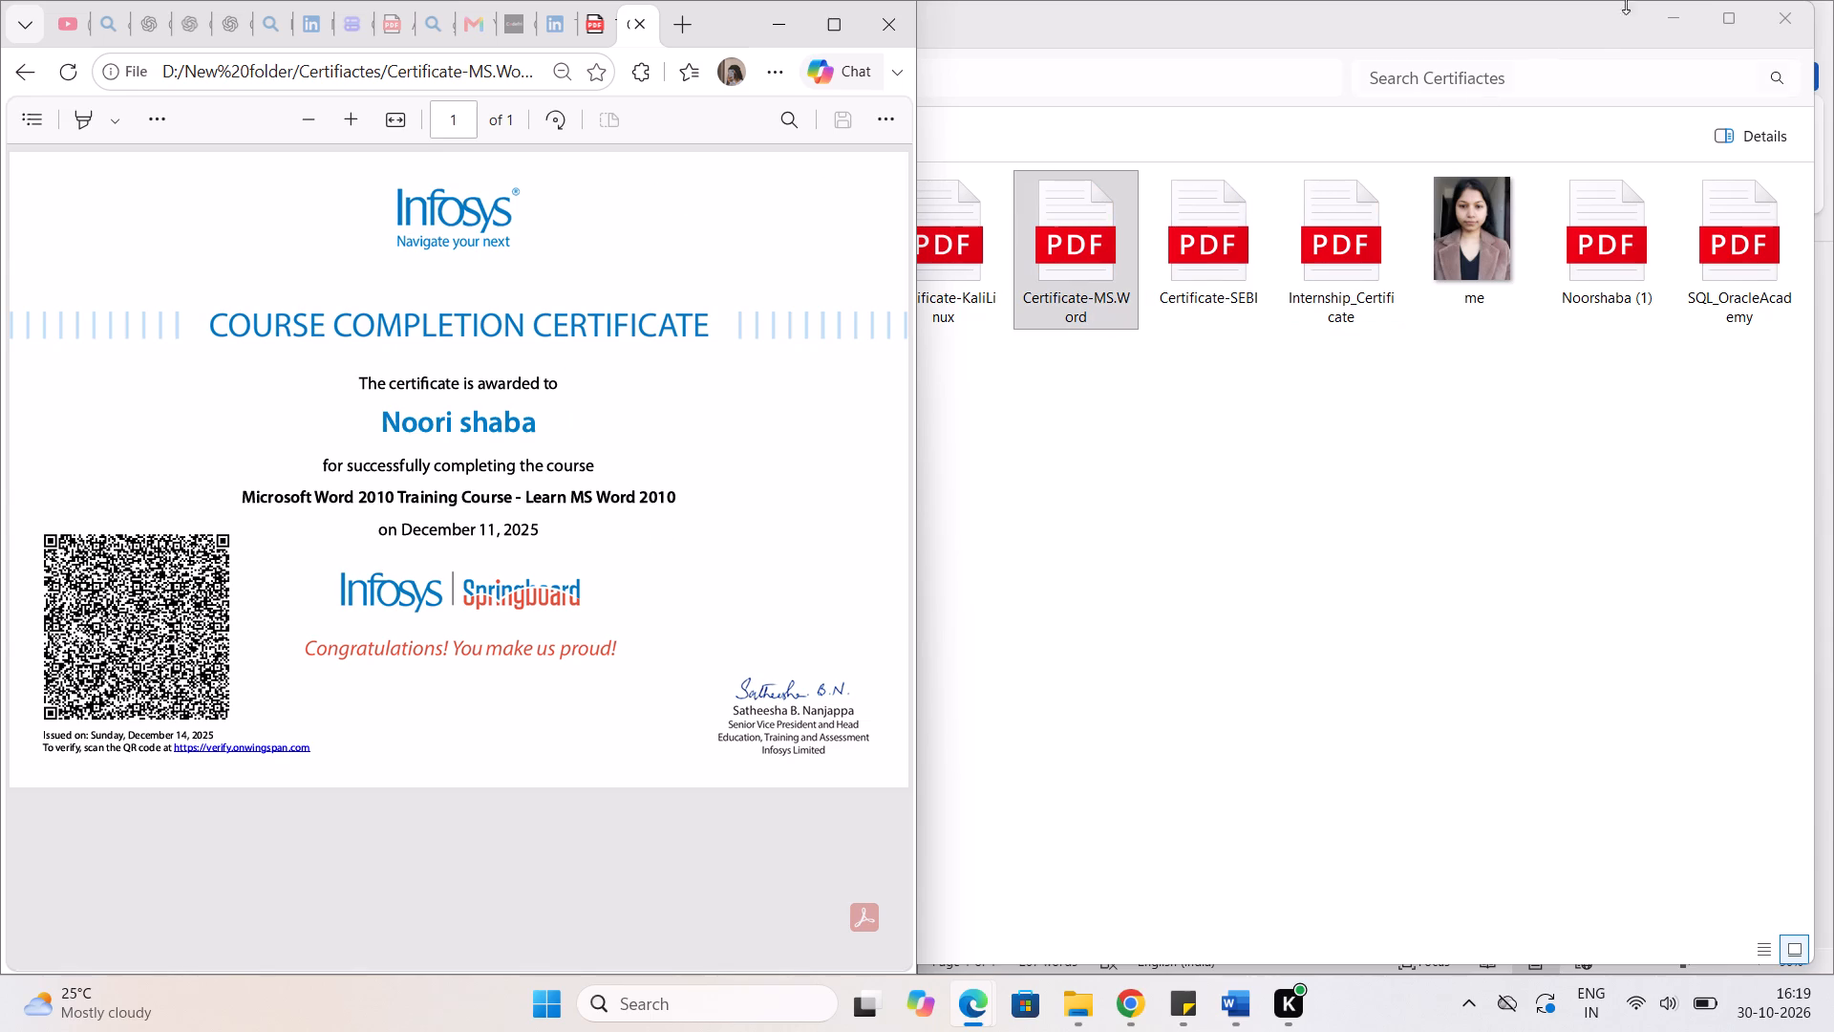
pyautogui.click(1666, 28)
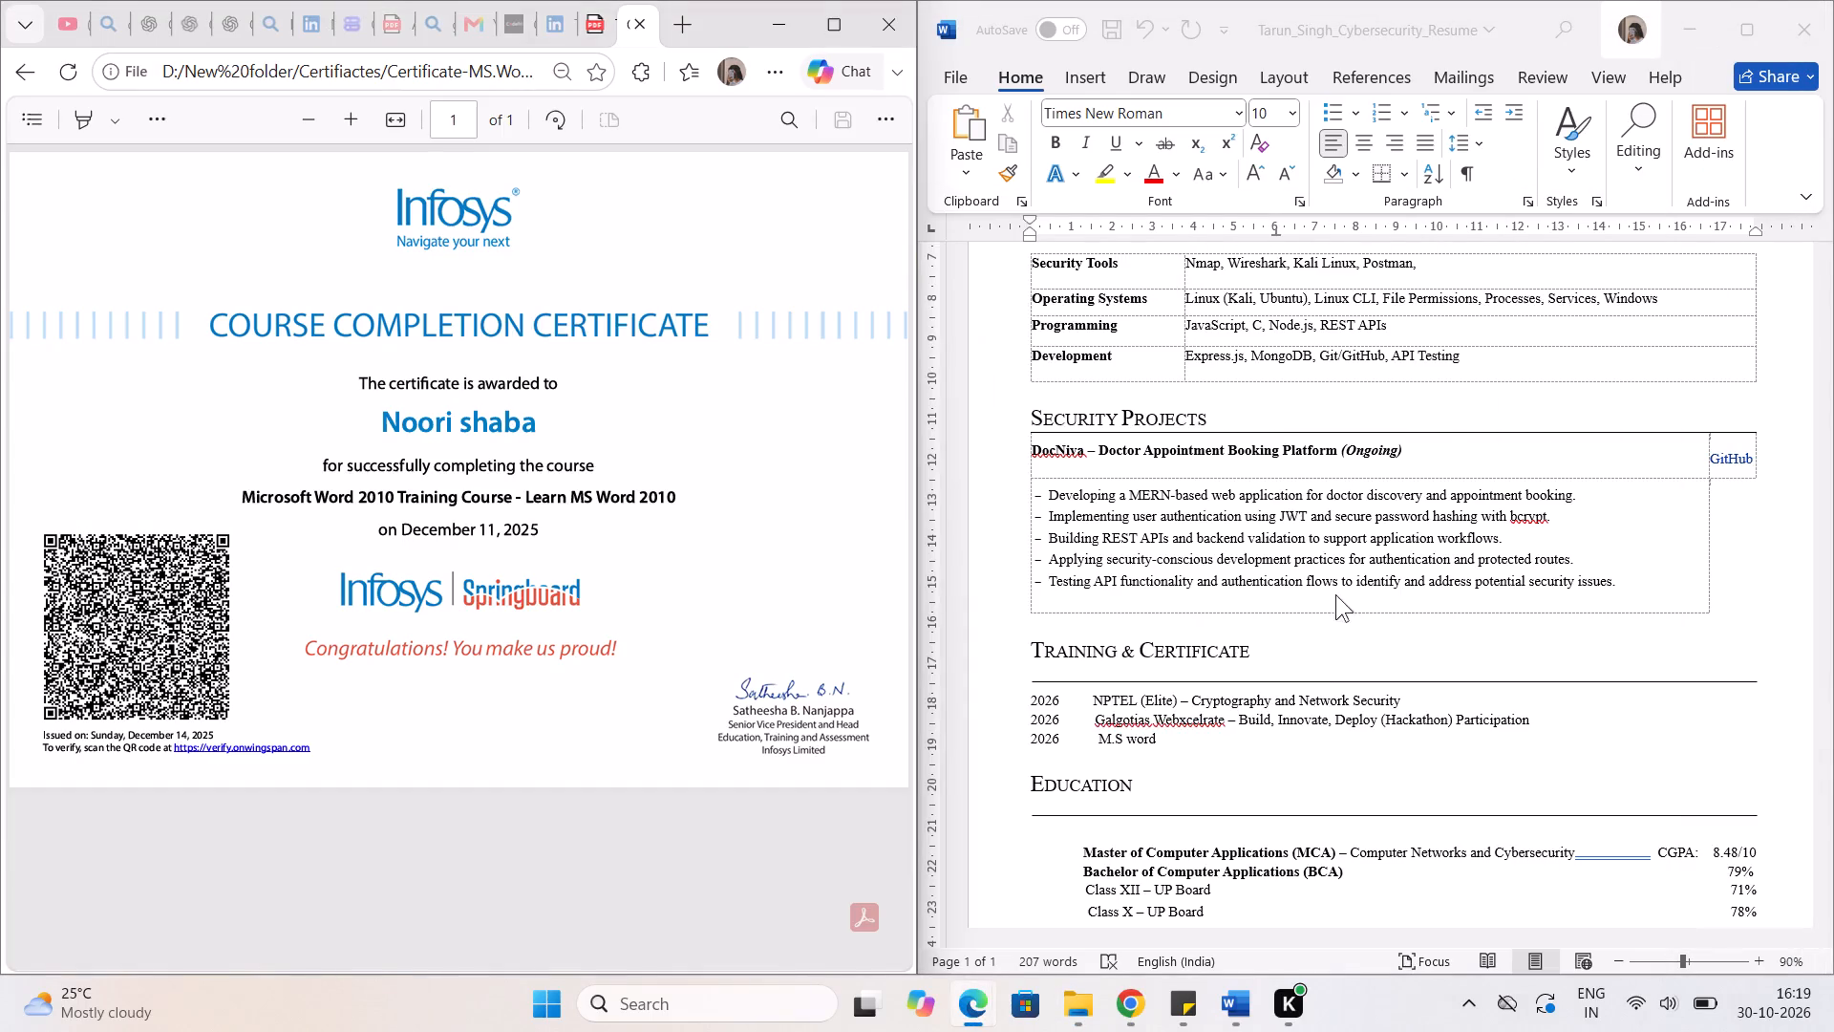
# Change the year of the M.S word entry in the resume to 2025.
pyautogui.click(1058, 734)
pyautogui.click(1058, 741)
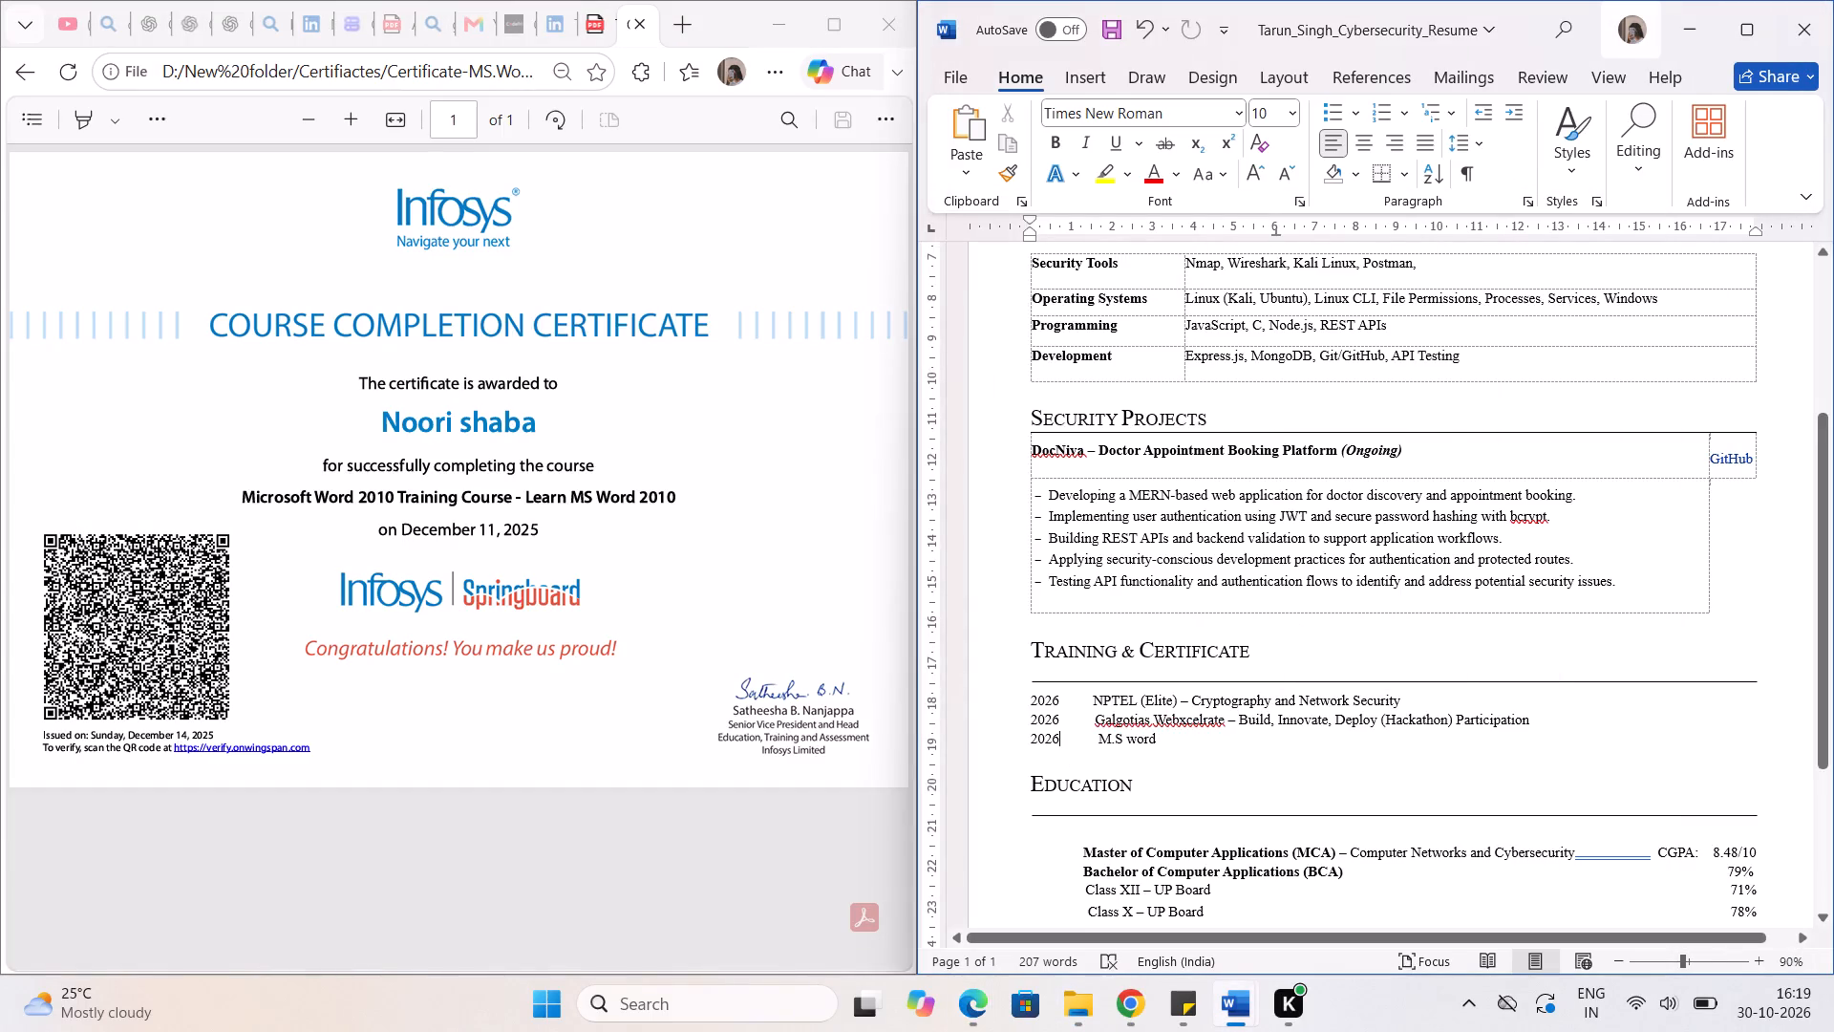
pyautogui.press('BackSpace')
pyautogui.press('5')
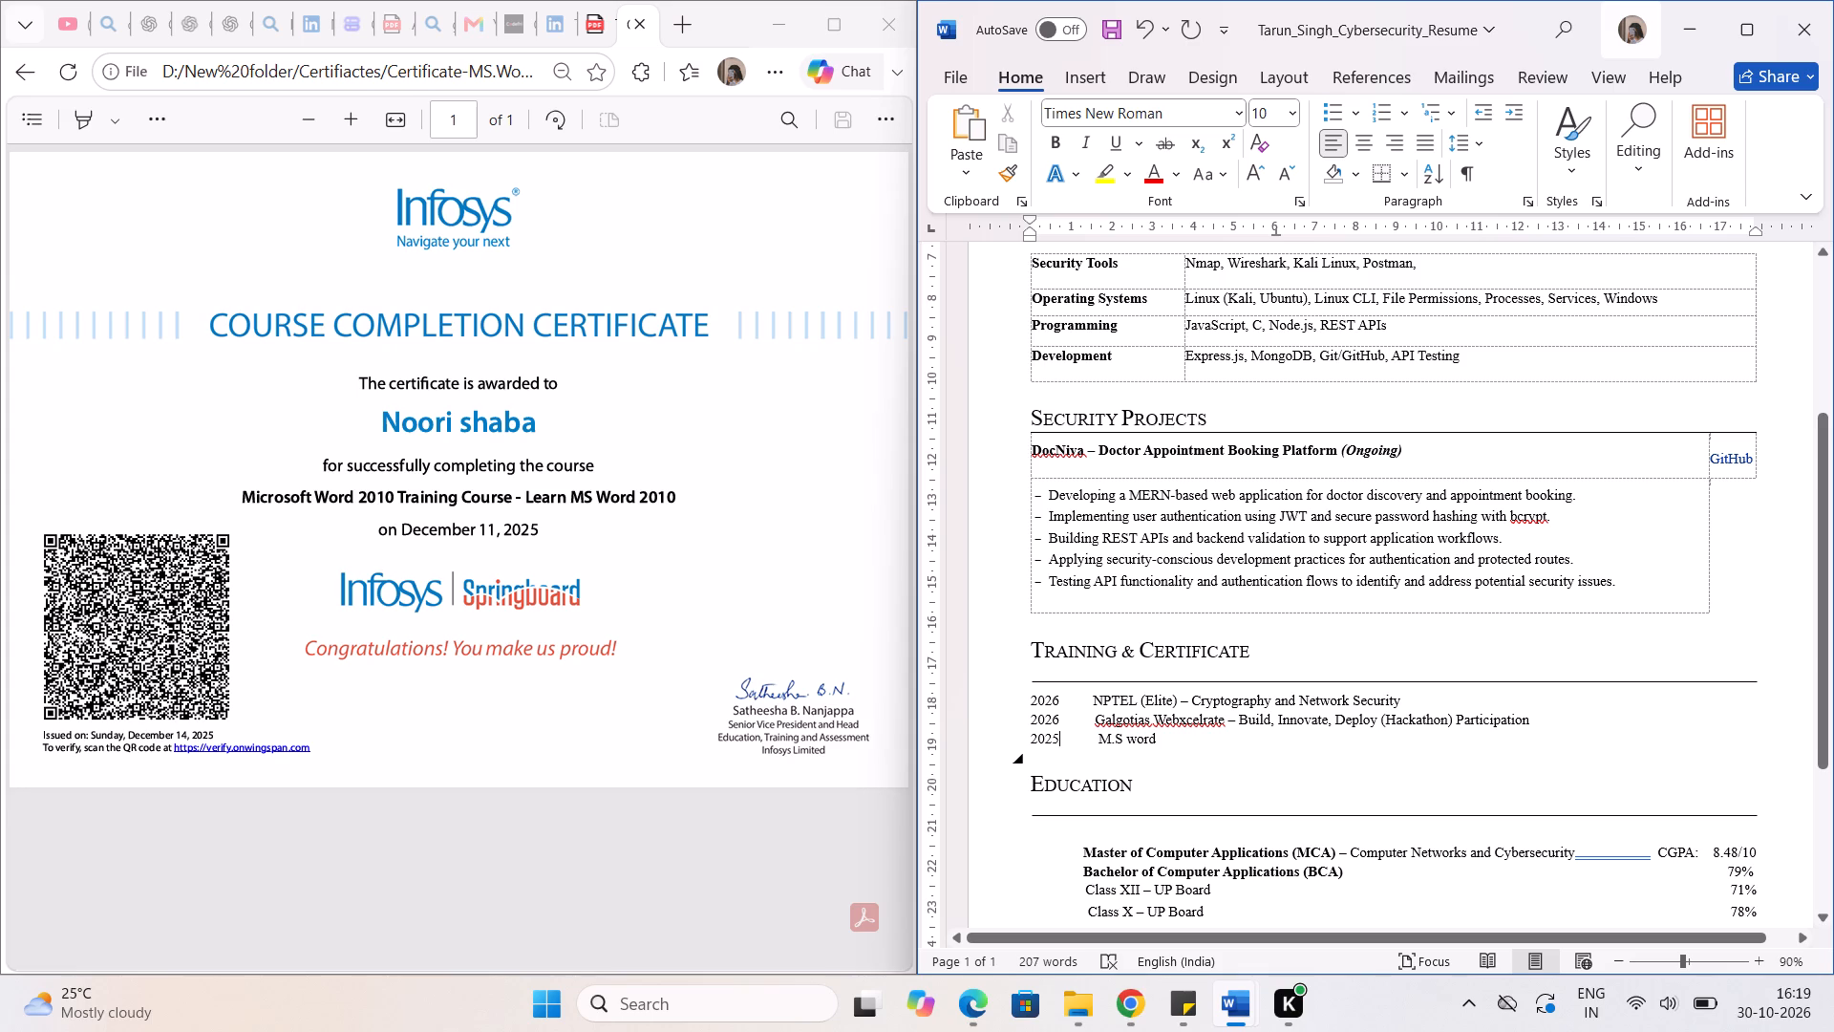
# Insert "Infosys - " before M.S word in the 2025 entry, followed by a tab gap.
pyautogui.click(1099, 743)
pyautogui.write('Infosys')
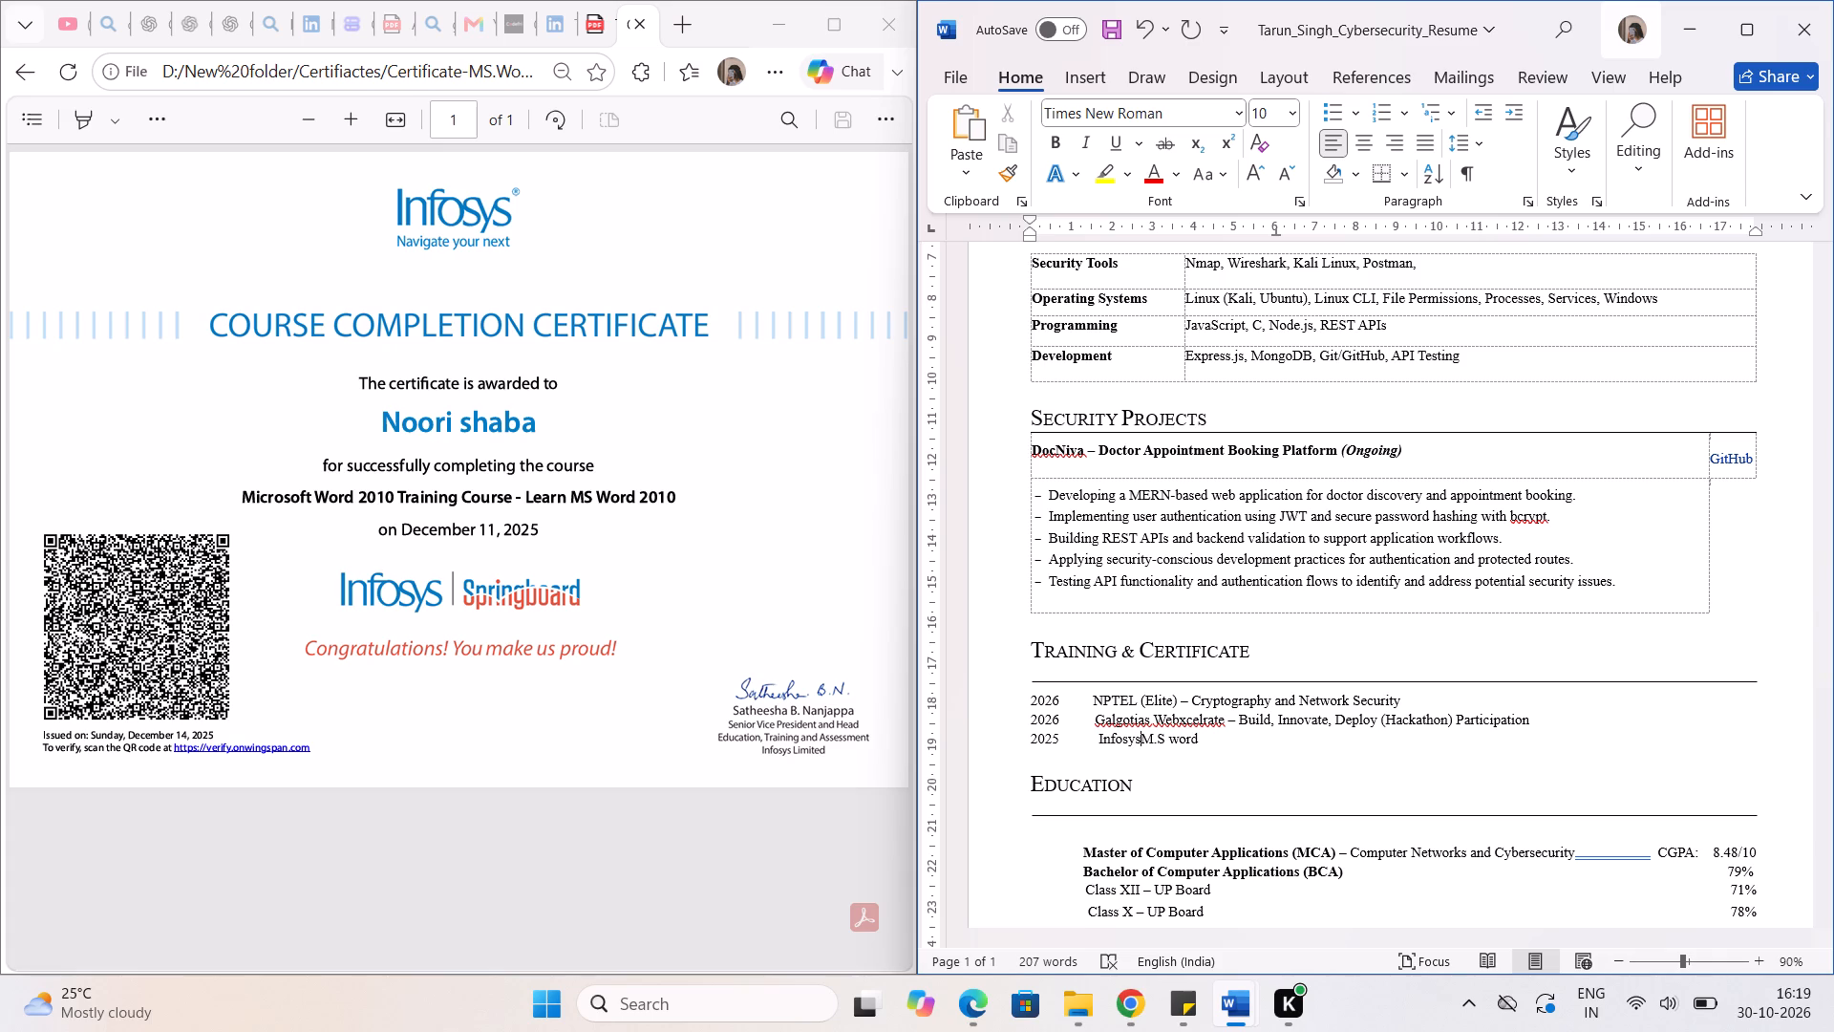
pyautogui.press('space')
pyautogui.write('-')
pyautogui.press('space')
pyautogui.press('Tab')
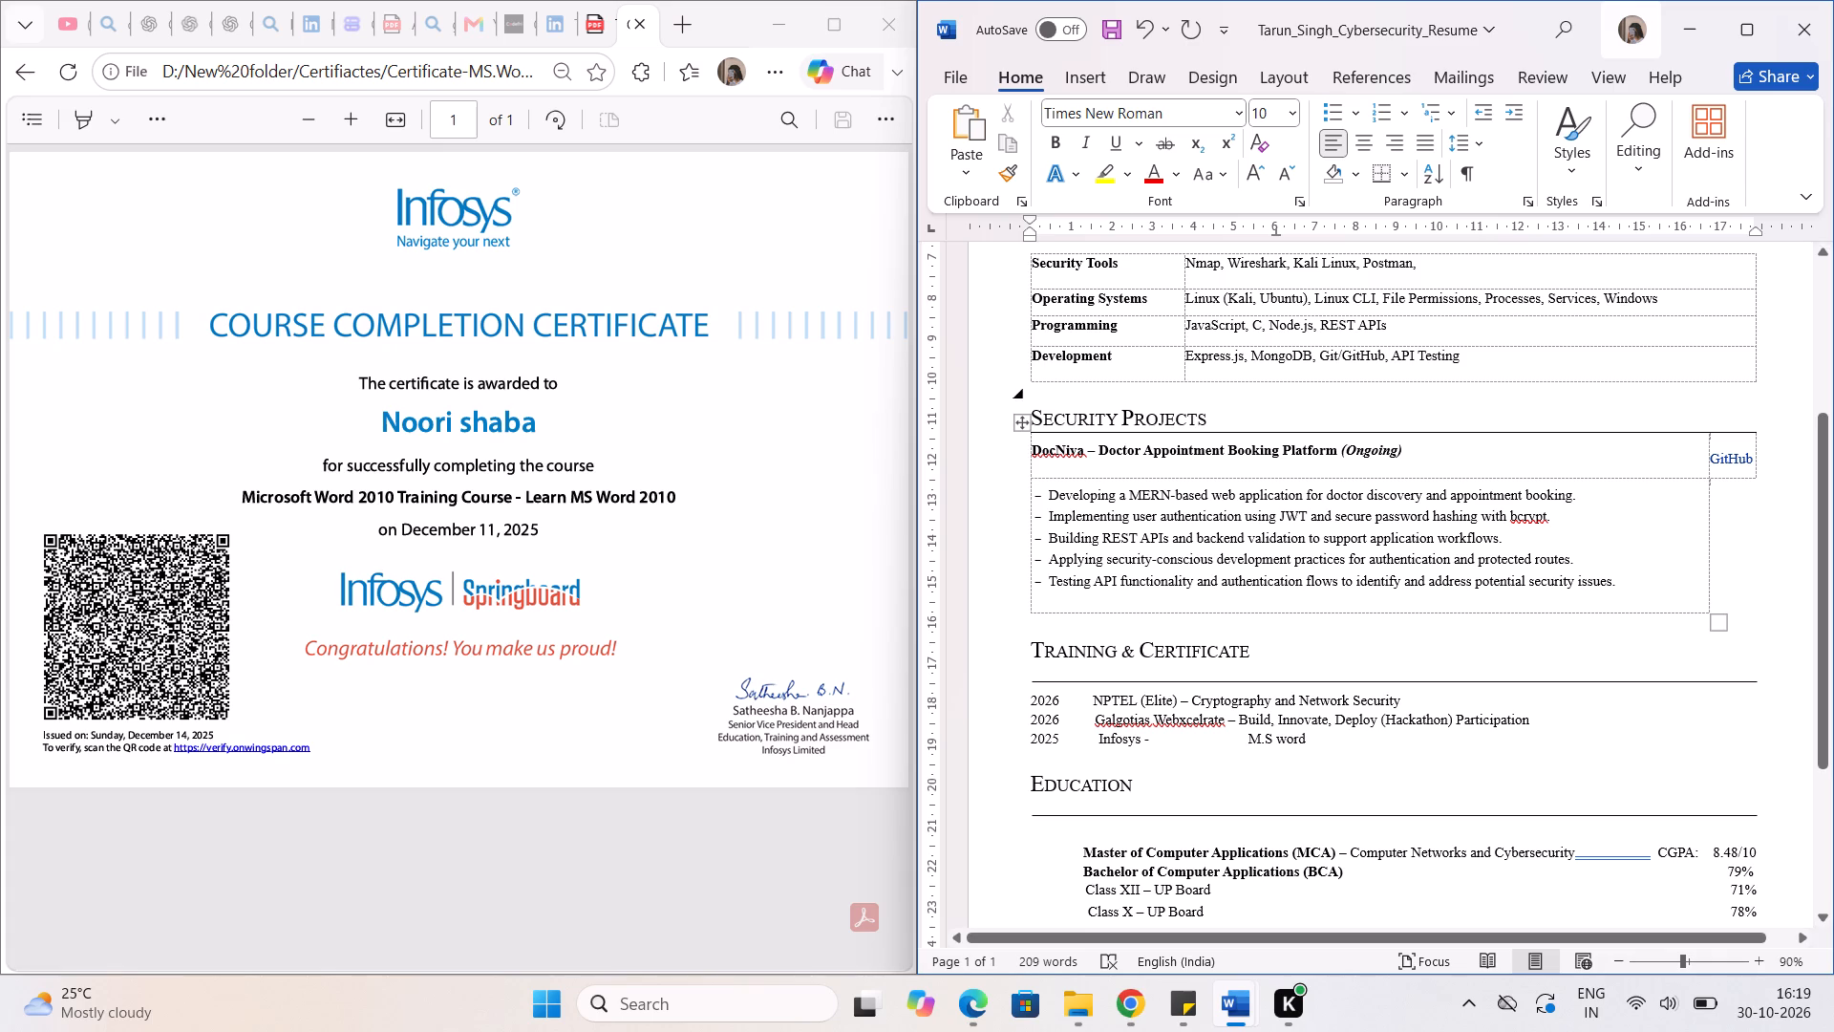
# Add an extra space between Infosys and the hyphen in the 2025 certificate entry.
pyautogui.scroll(-2, 1277, 736)
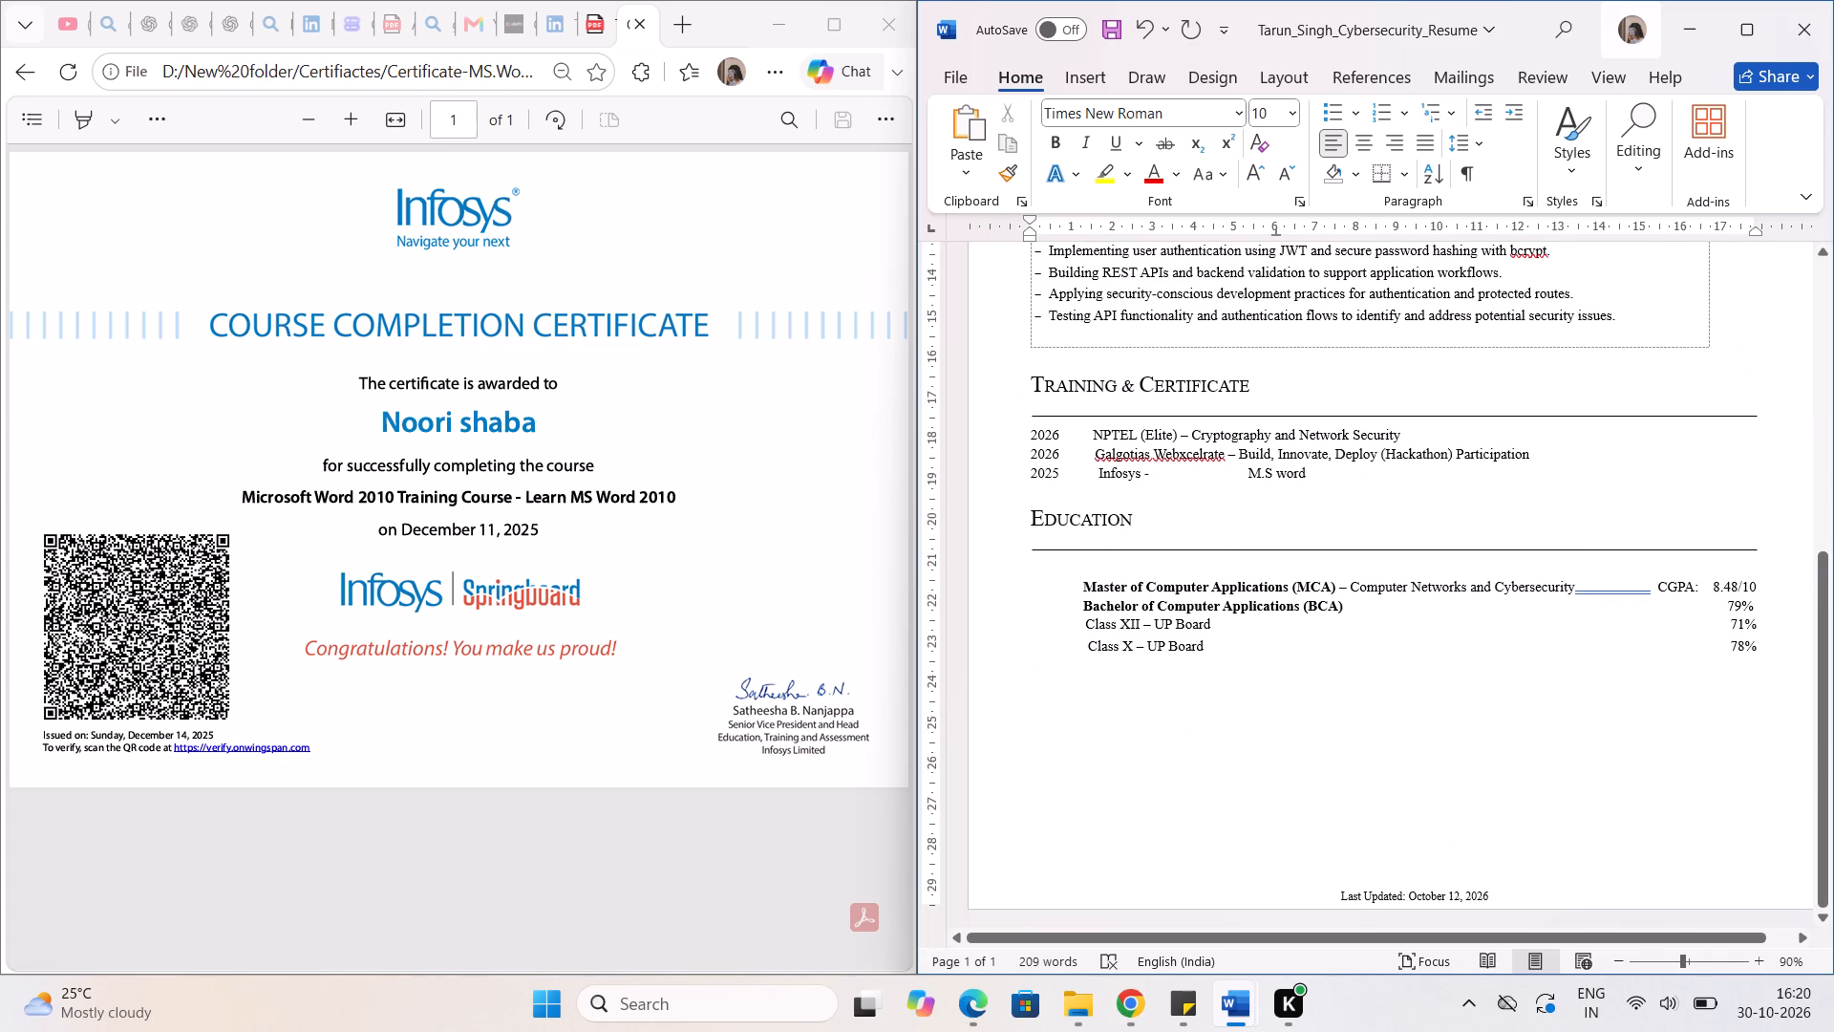
pyautogui.click(1143, 476)
pyautogui.press('space')
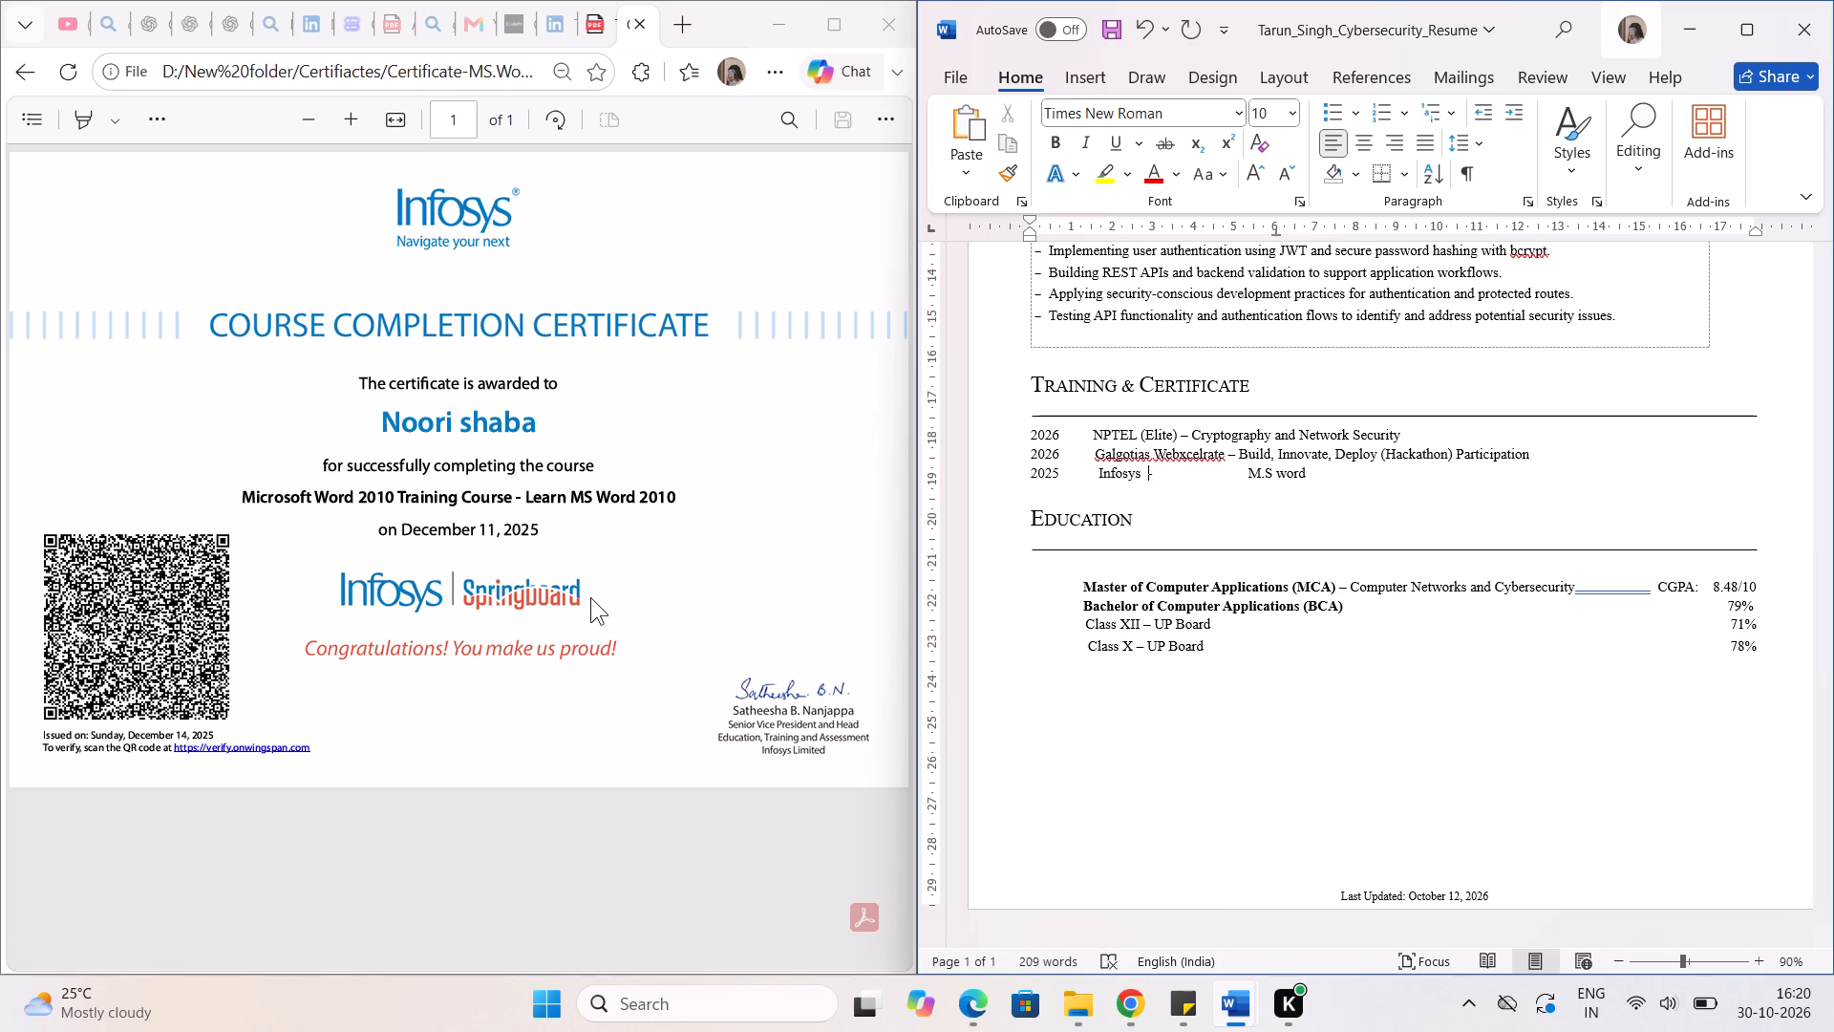
# Close the Infosys course completion certificate PDF.
pyautogui.scroll(-1, 590, 597)
pyautogui.scroll(3, 590, 597)
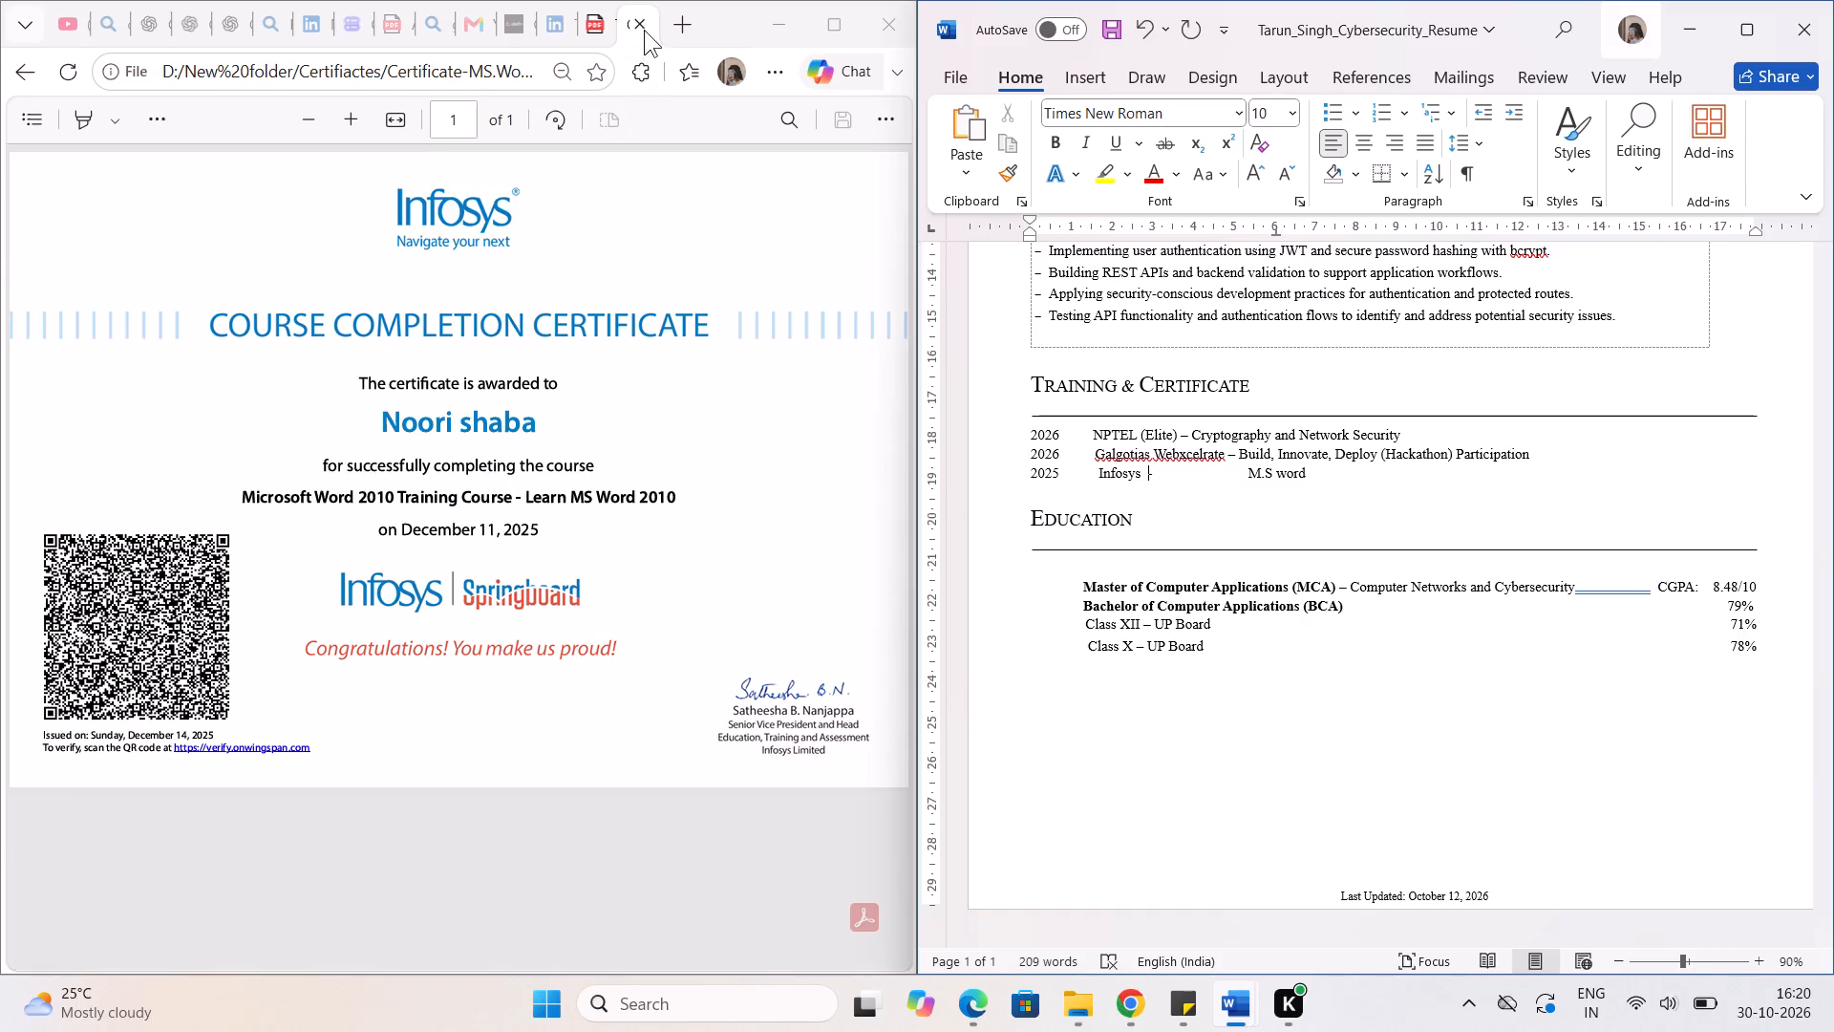
pyautogui.click(635, 24)
# Look over the resume from its heading through the Education section and the Last Updated line.
pyautogui.scroll(-1, 1118, 699)
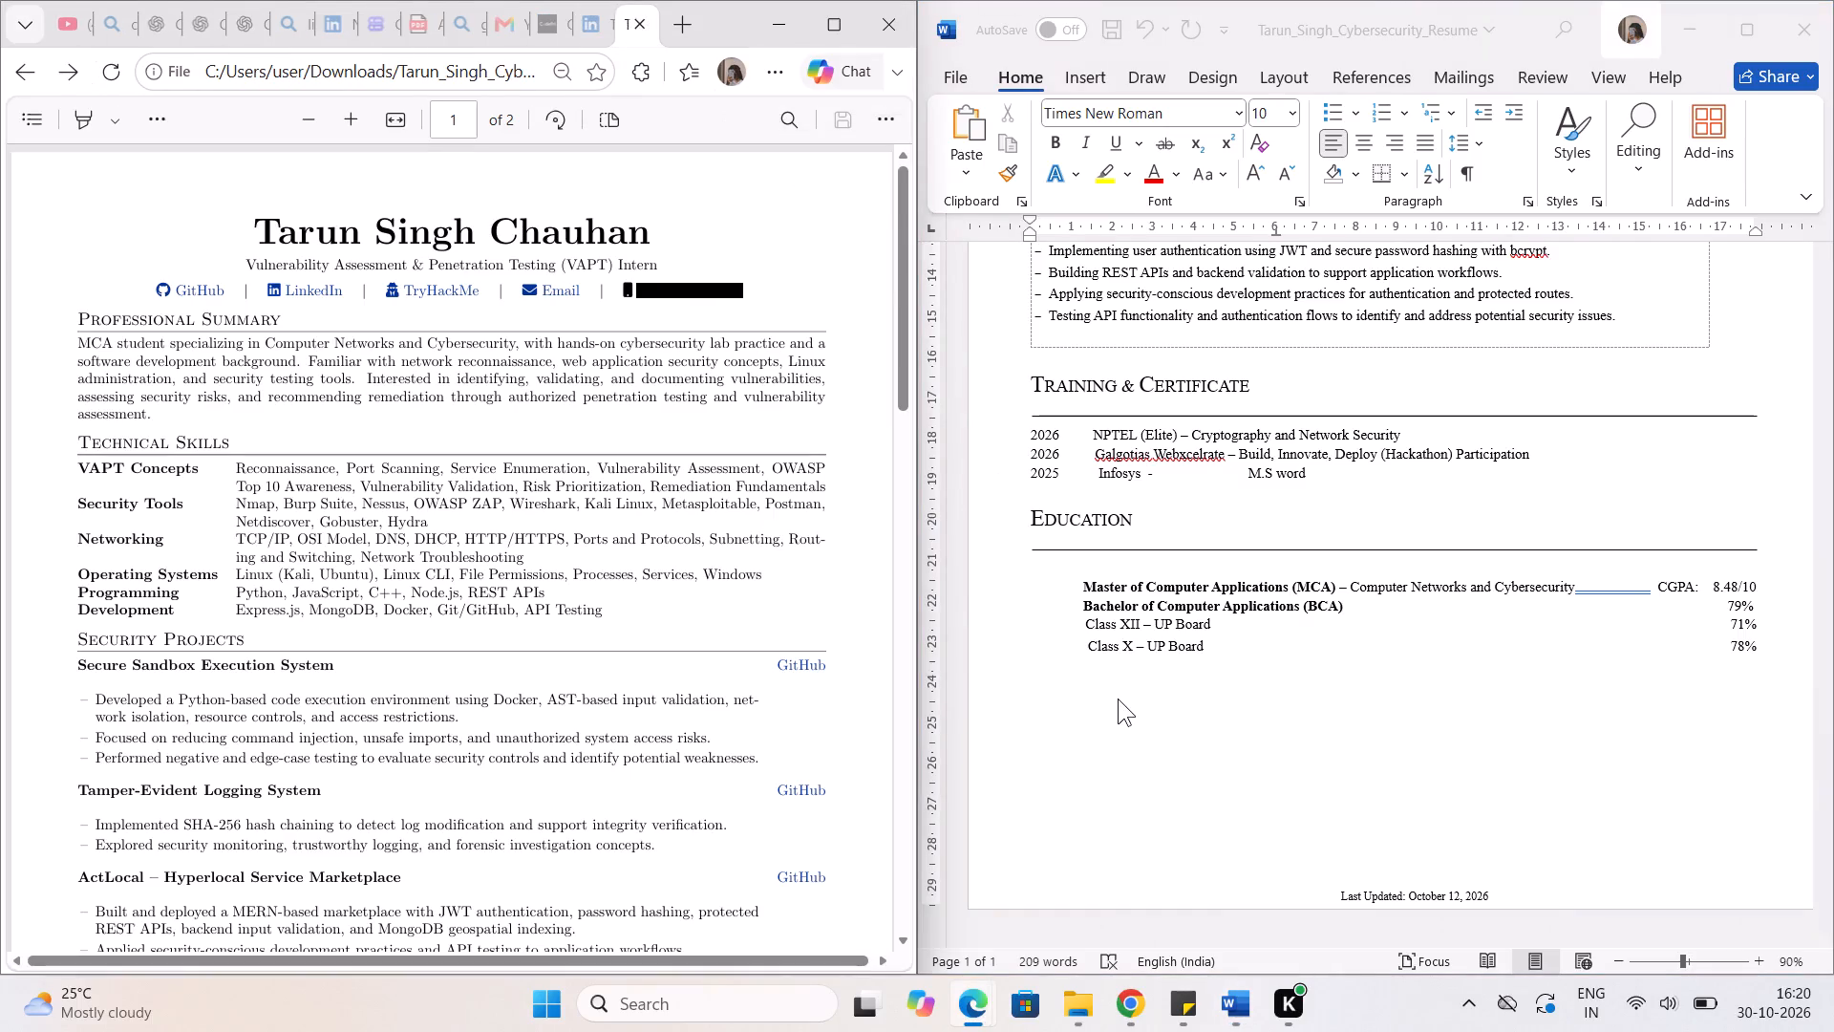
pyautogui.scroll(-1, 1118, 699)
pyautogui.scroll(3, 1118, 699)
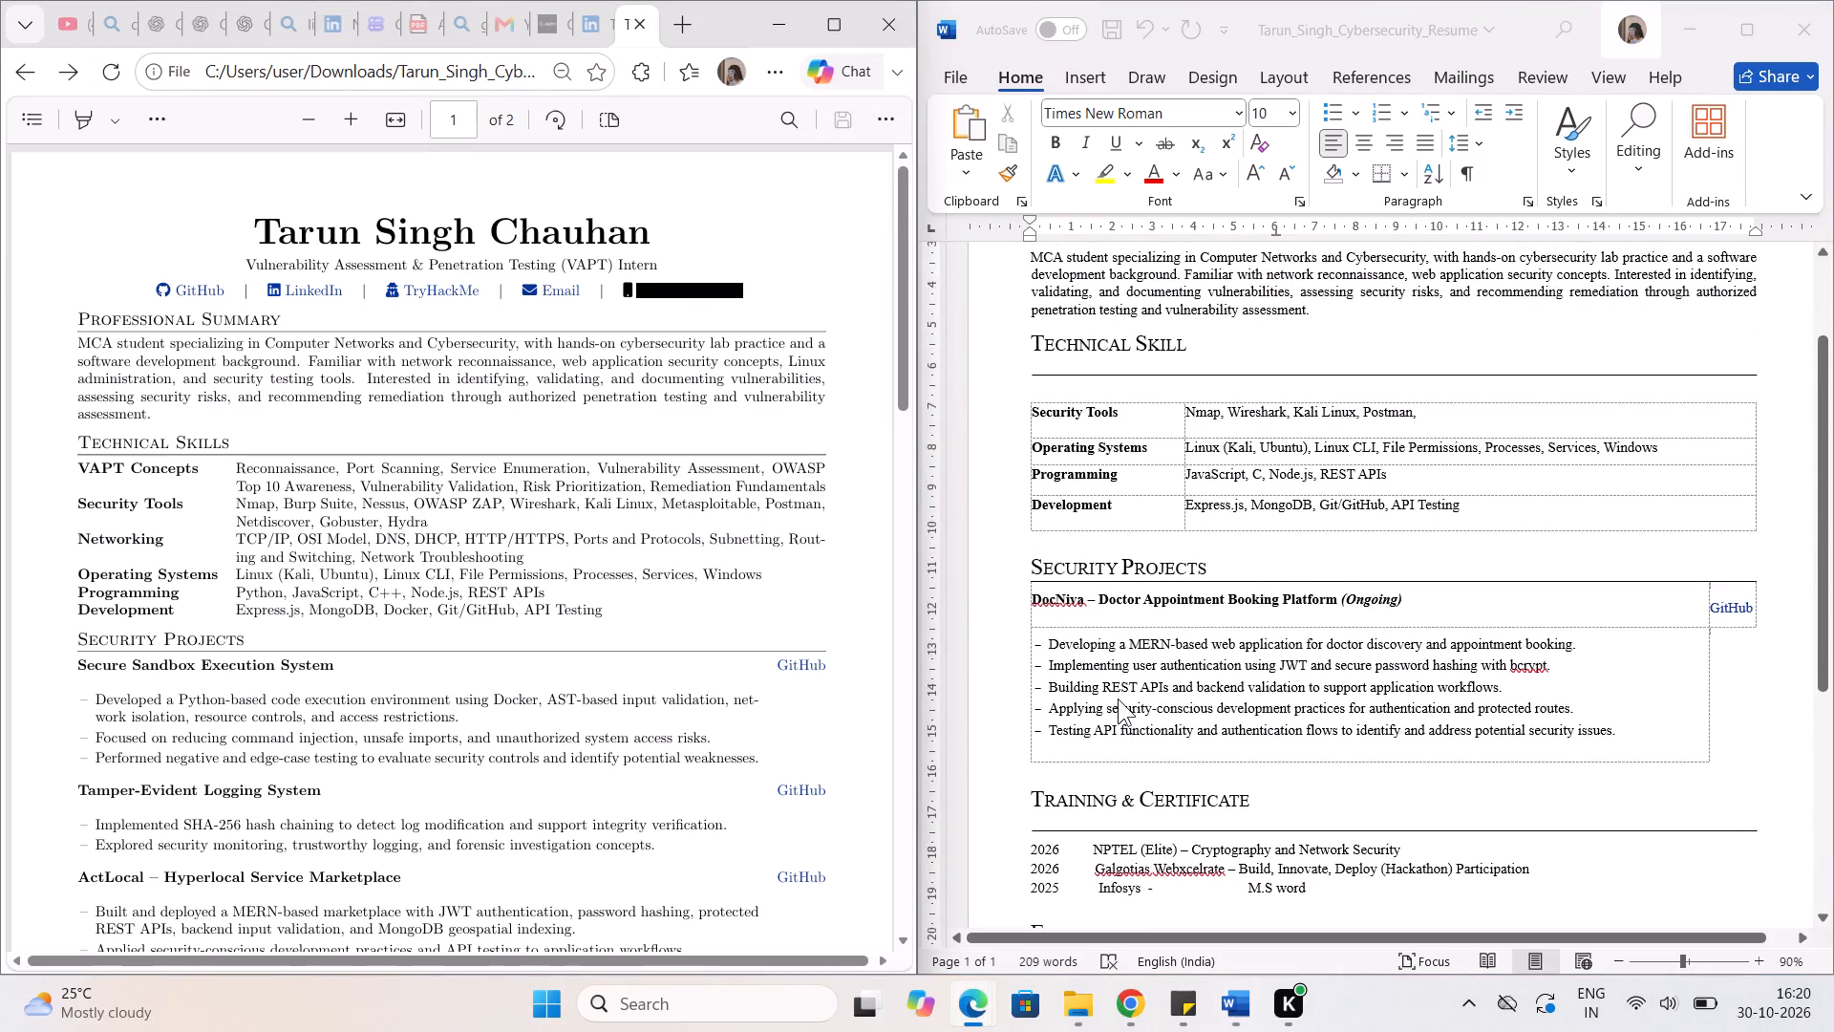
pyautogui.scroll(3, 1118, 699)
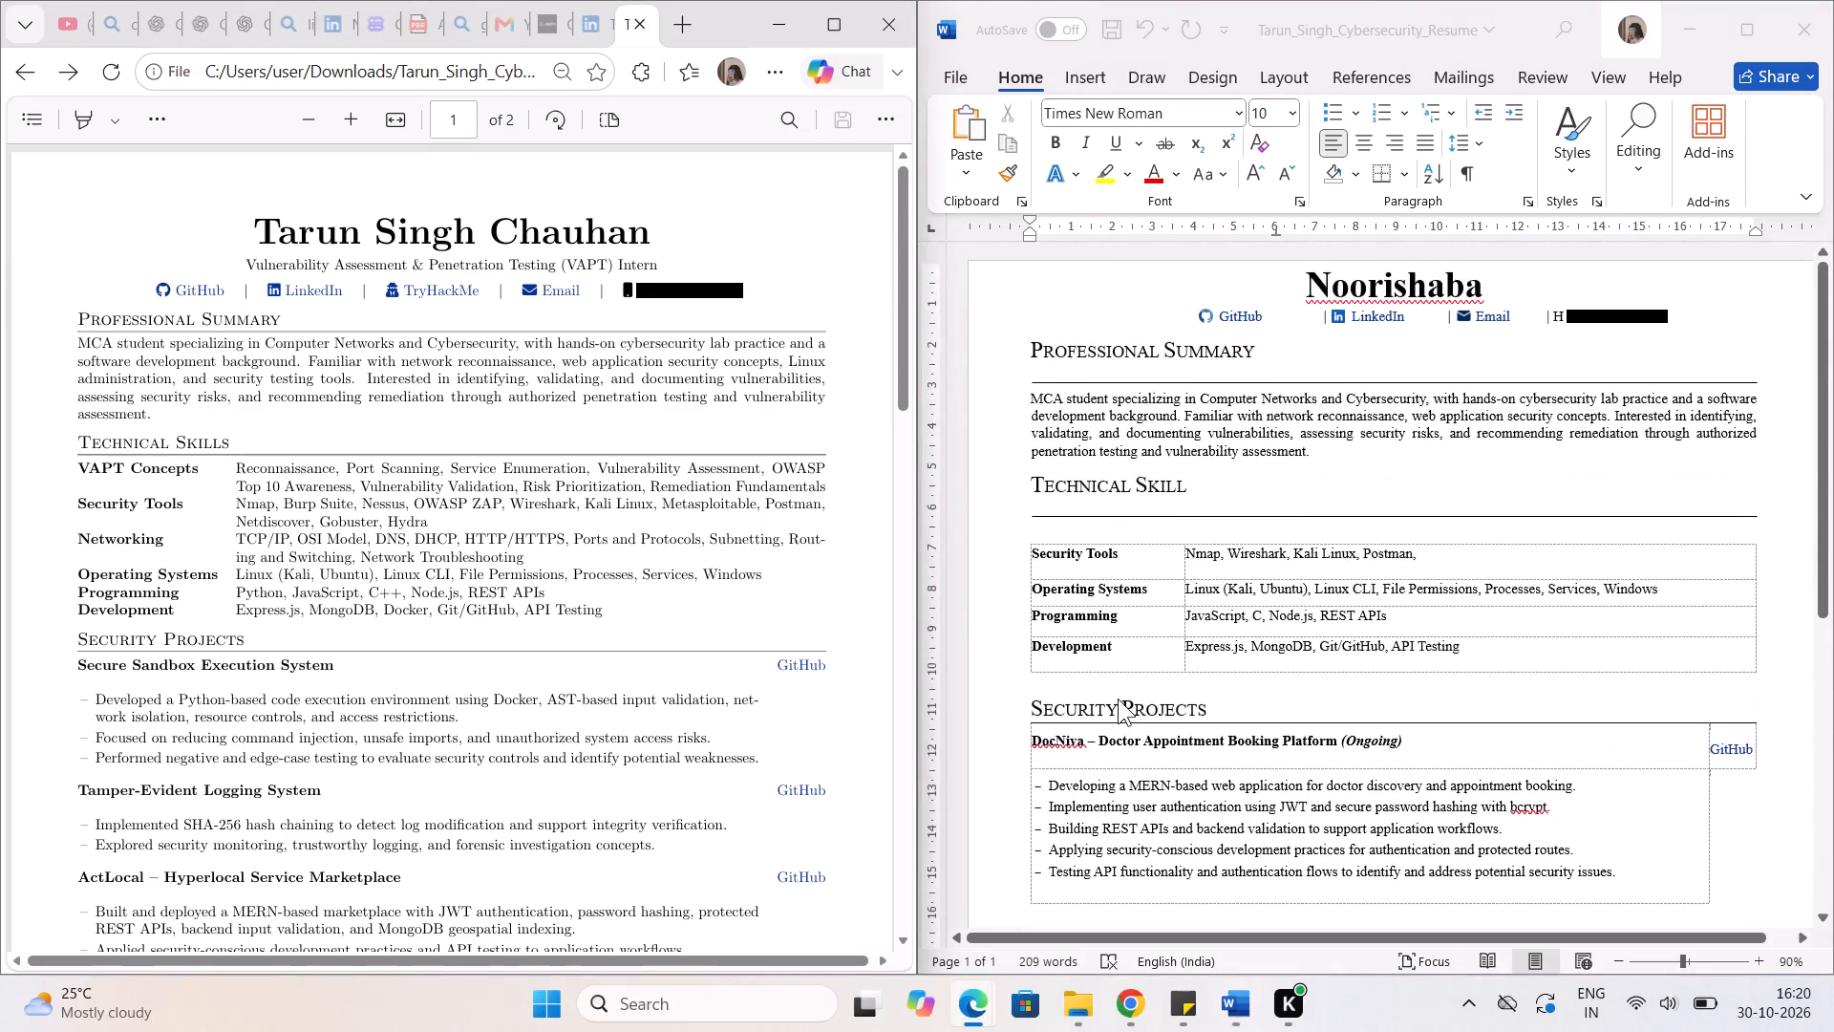
pyautogui.scroll(-3, 1118, 699)
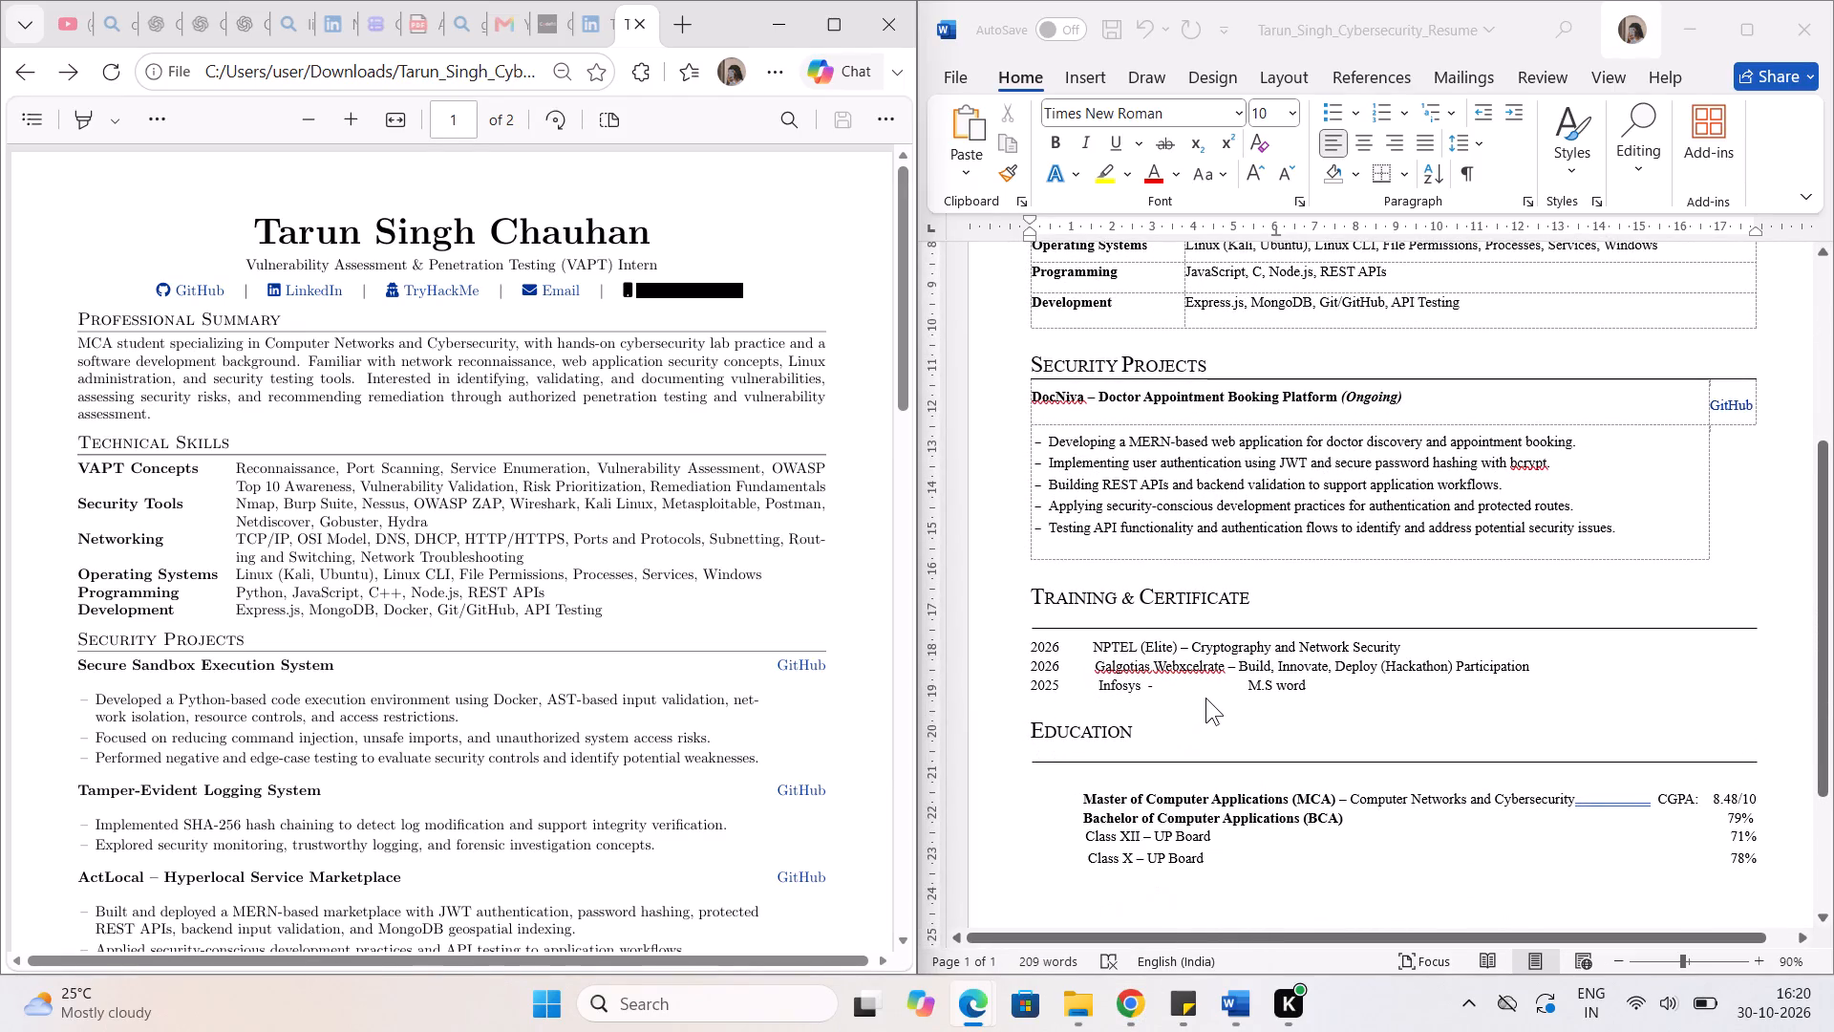
pyautogui.scroll(-1, 1205, 698)
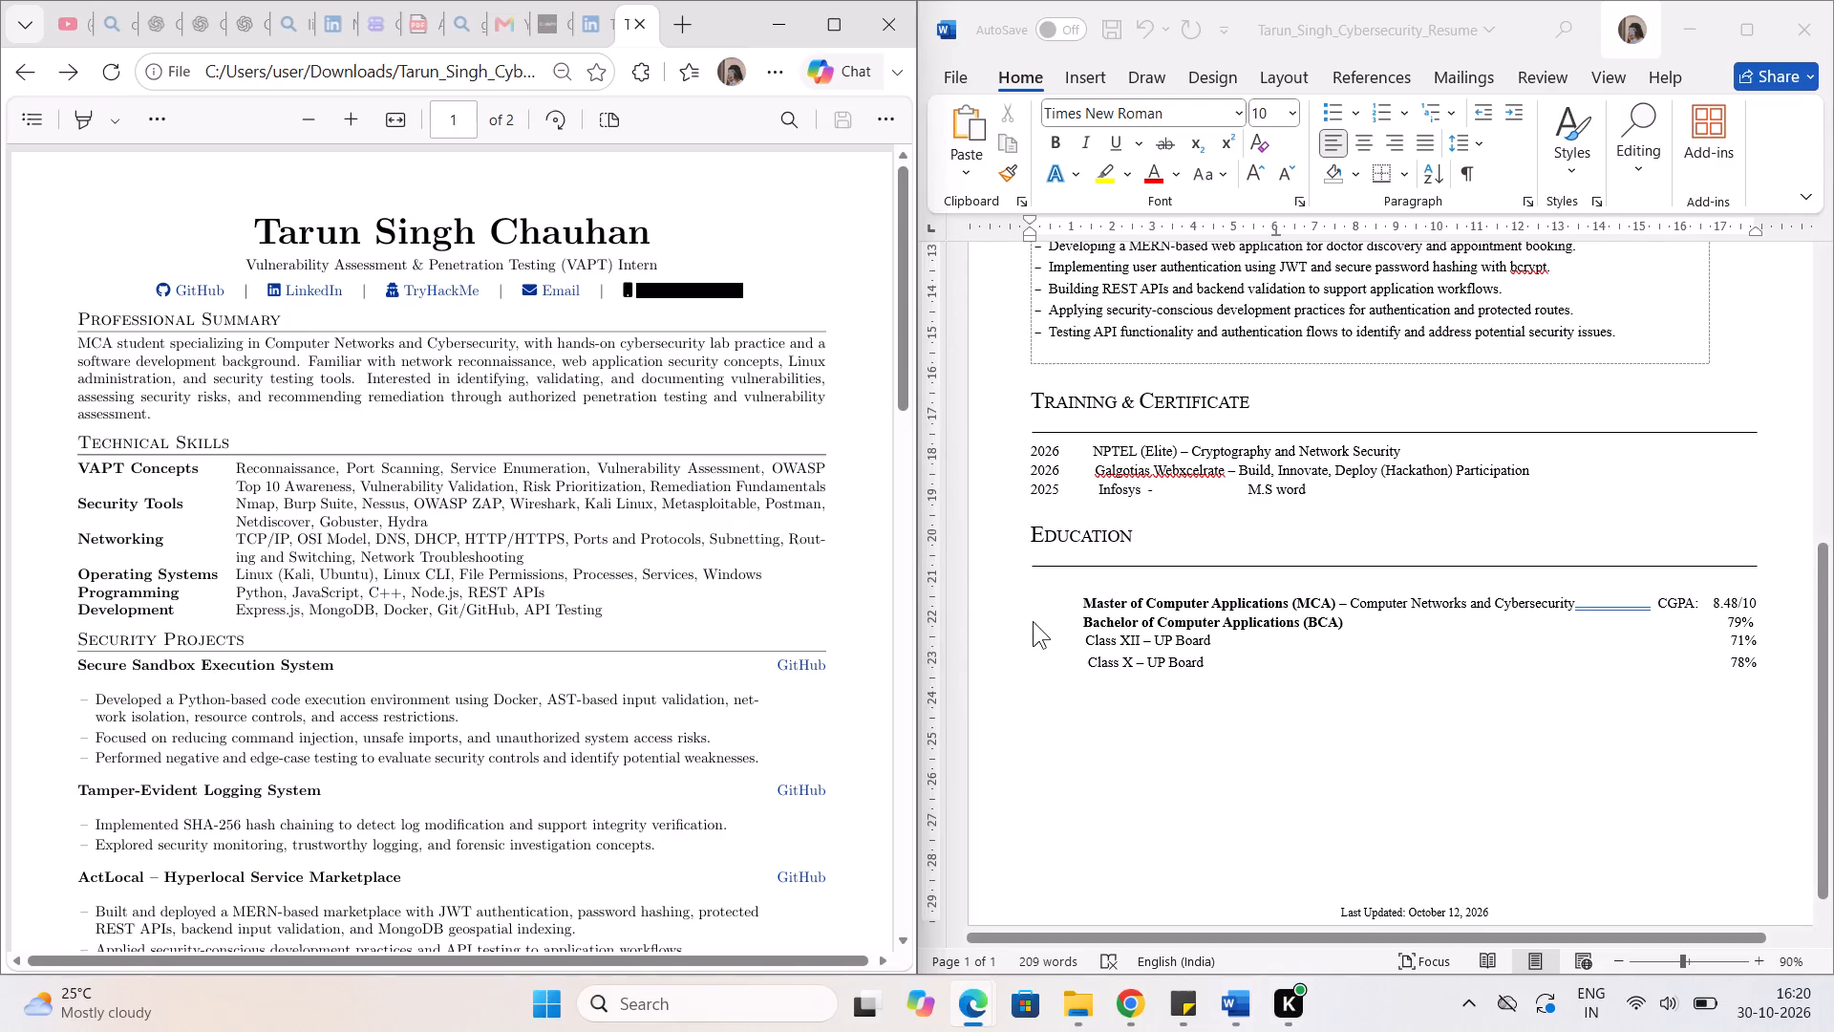
# Enter "Present" directly in front of the Master of Computer Applications (MCA) entry under Education.
pyautogui.click(1029, 596)
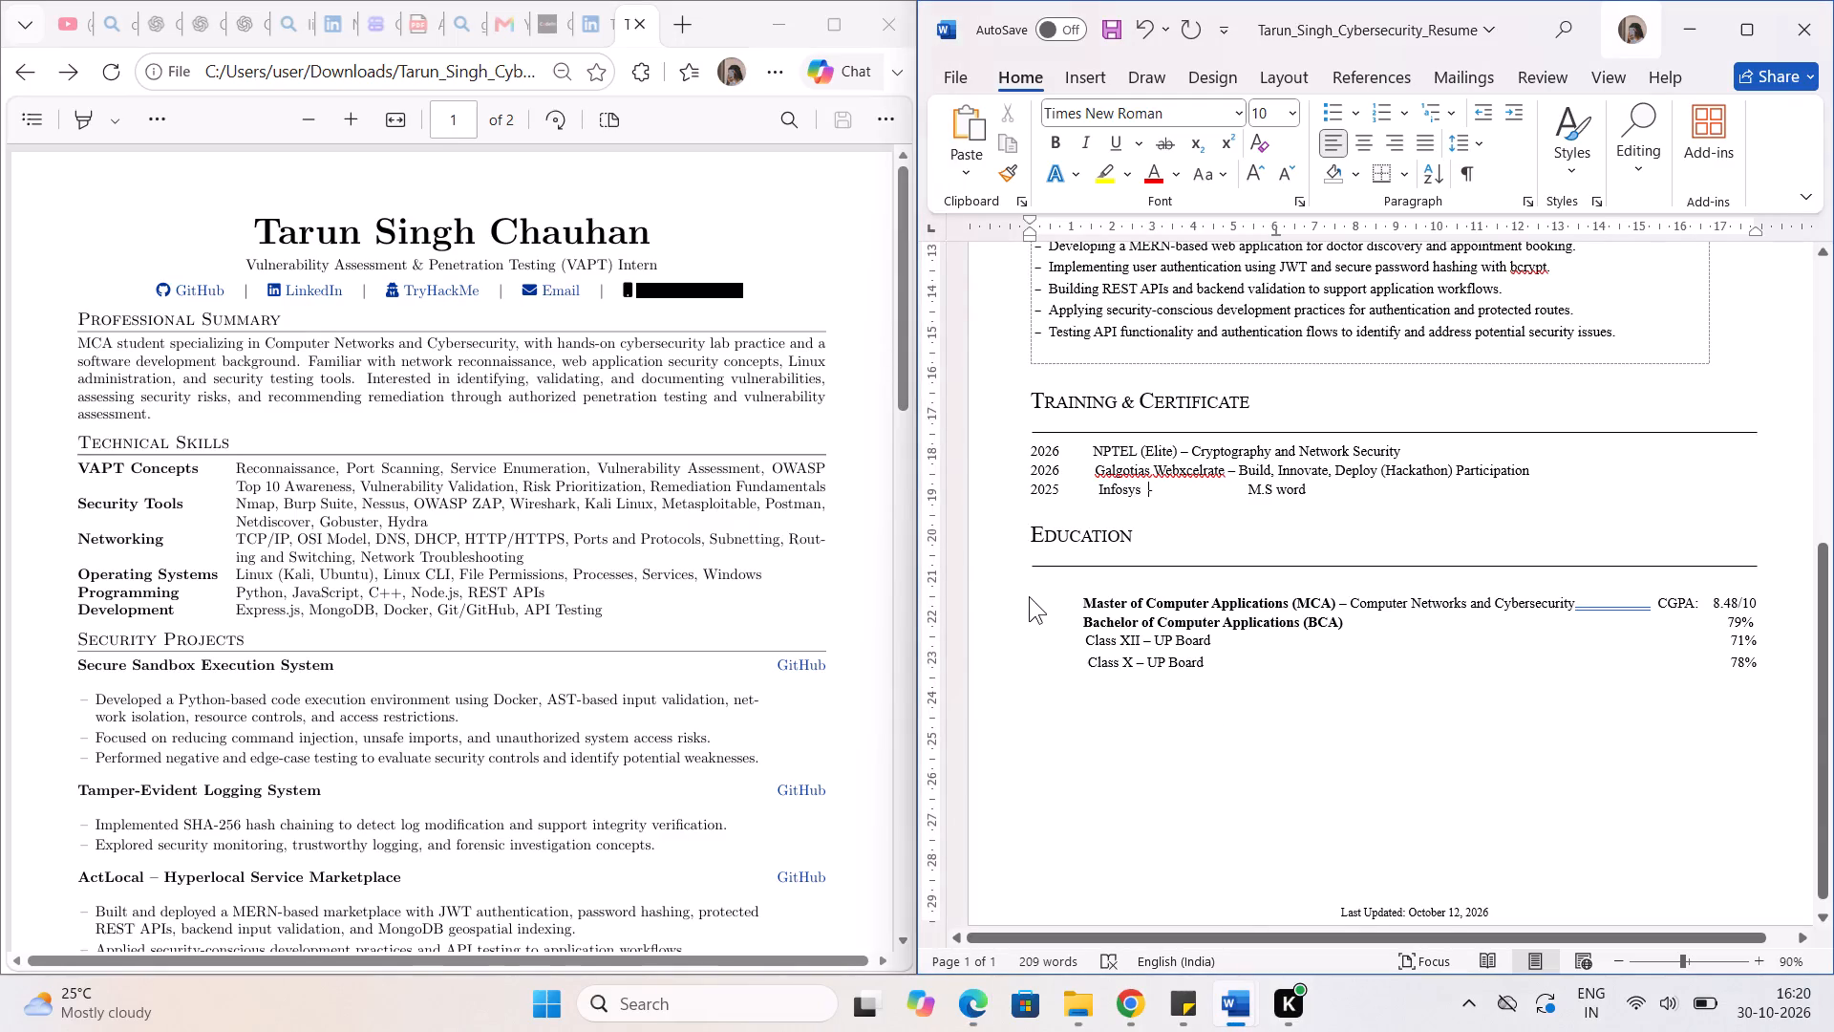
pyautogui.click(1066, 614)
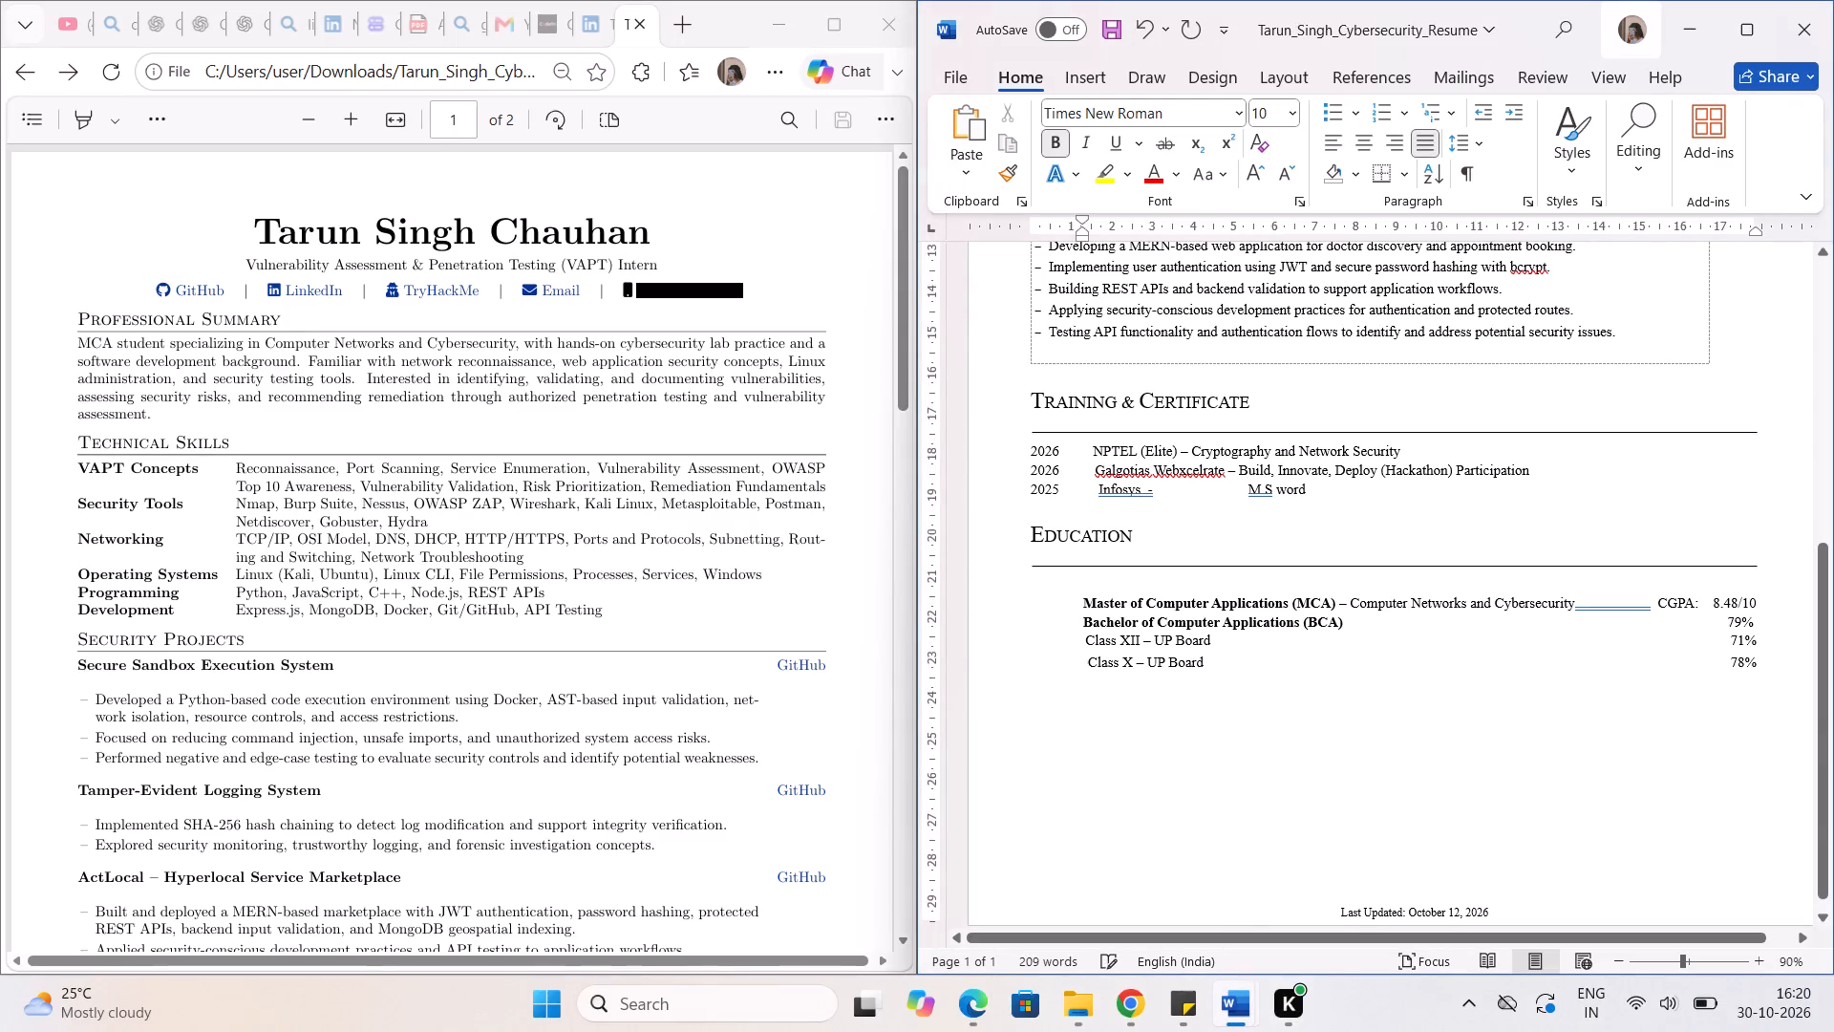
pyautogui.click(1078, 603)
pyautogui.press('Left')
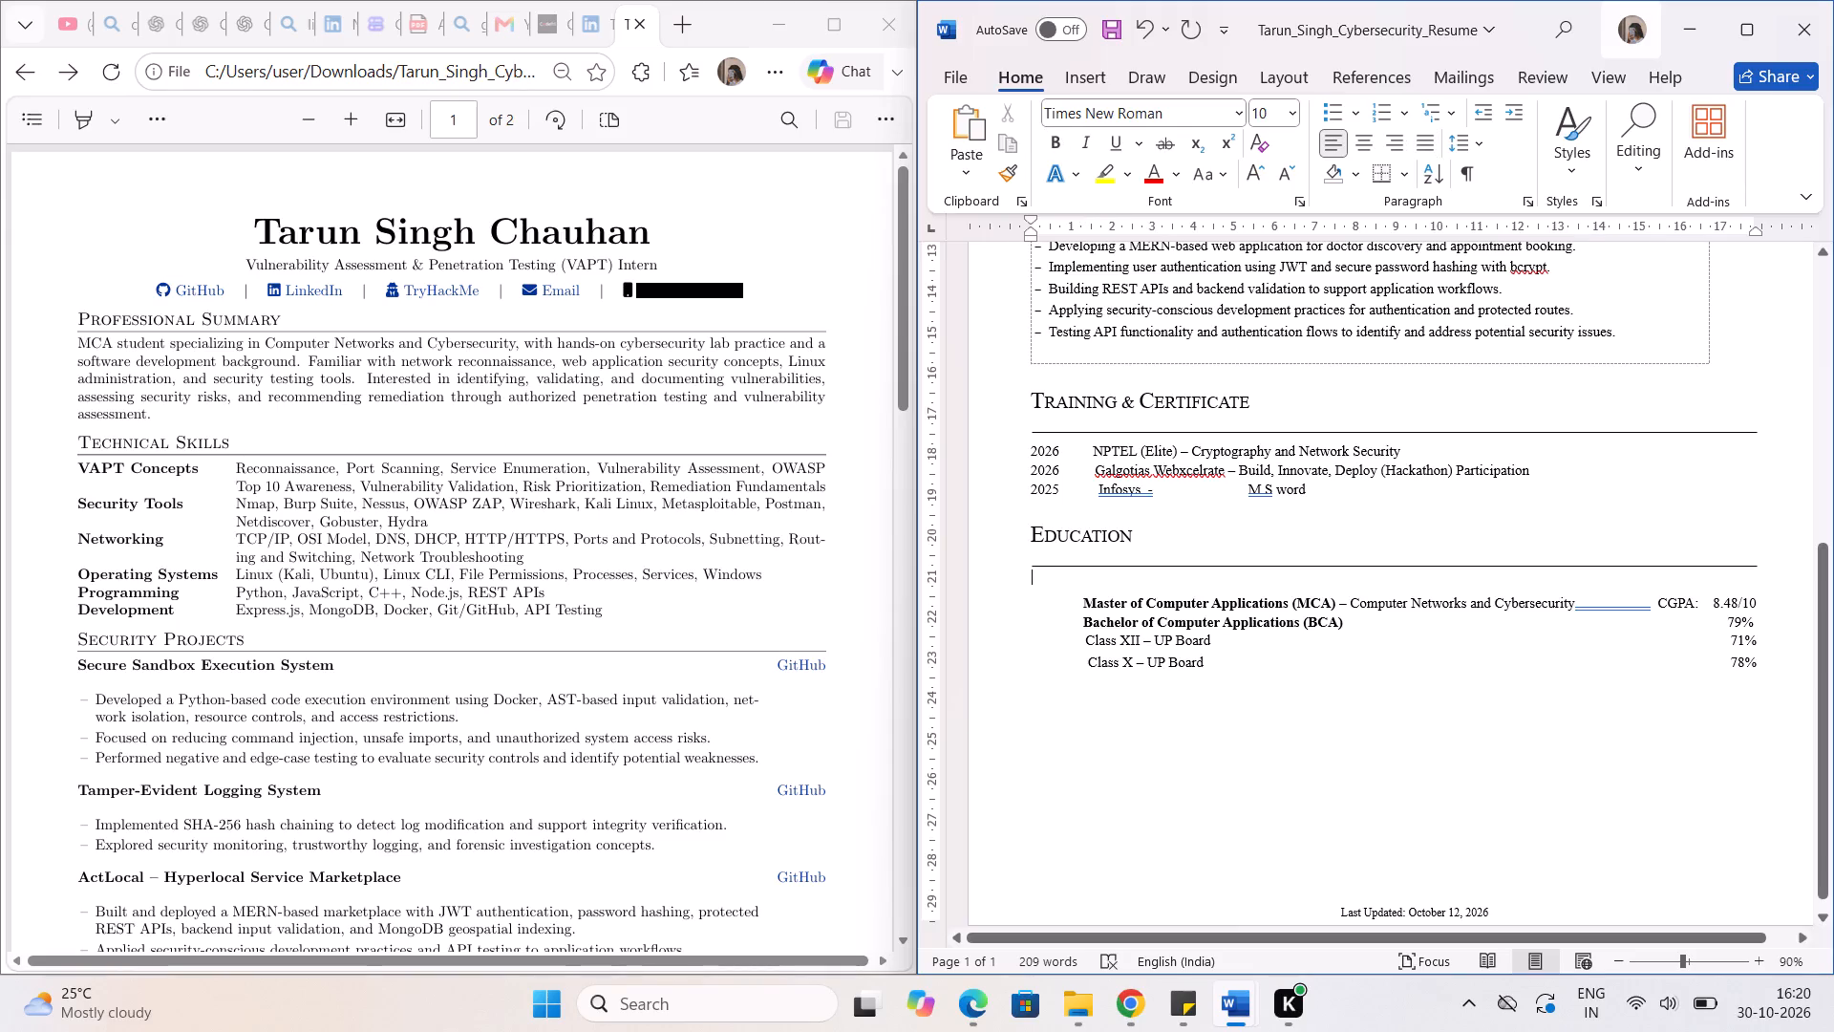
pyautogui.press('Down')
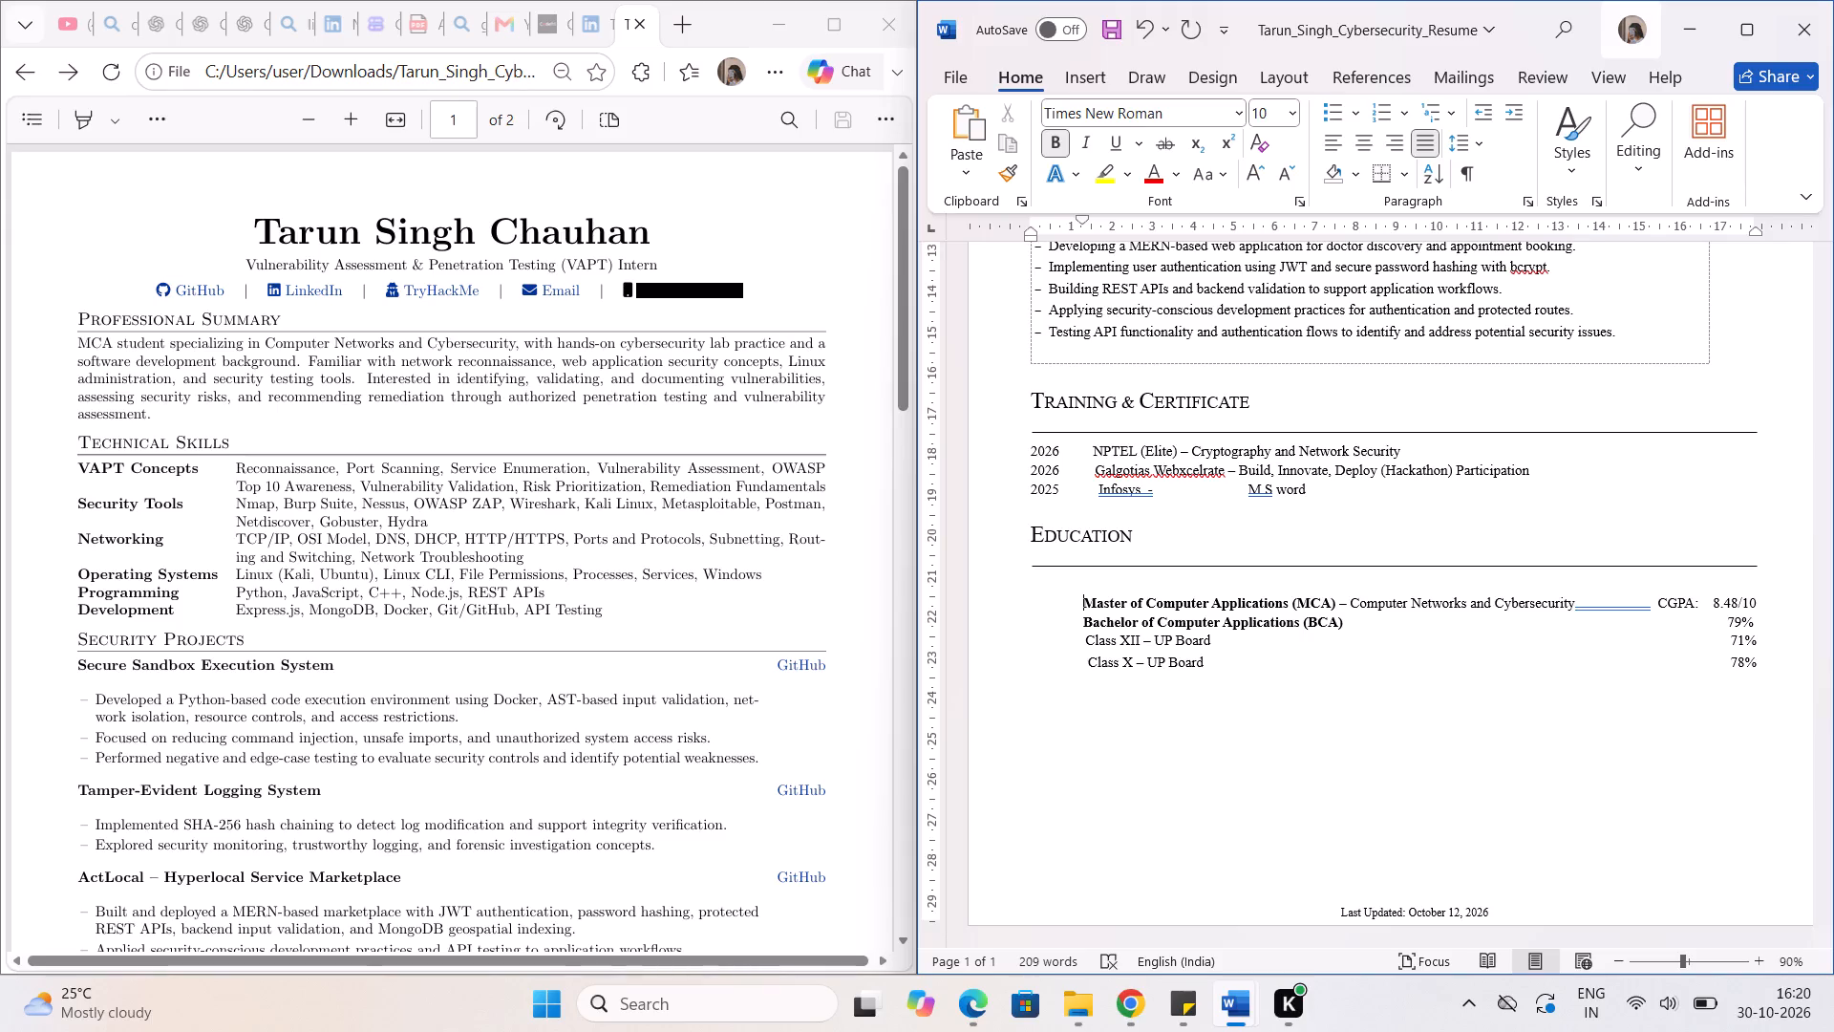
pyautogui.write('Pre')
pyautogui.press('BackSpace')
pyautogui.press('BackSpace')
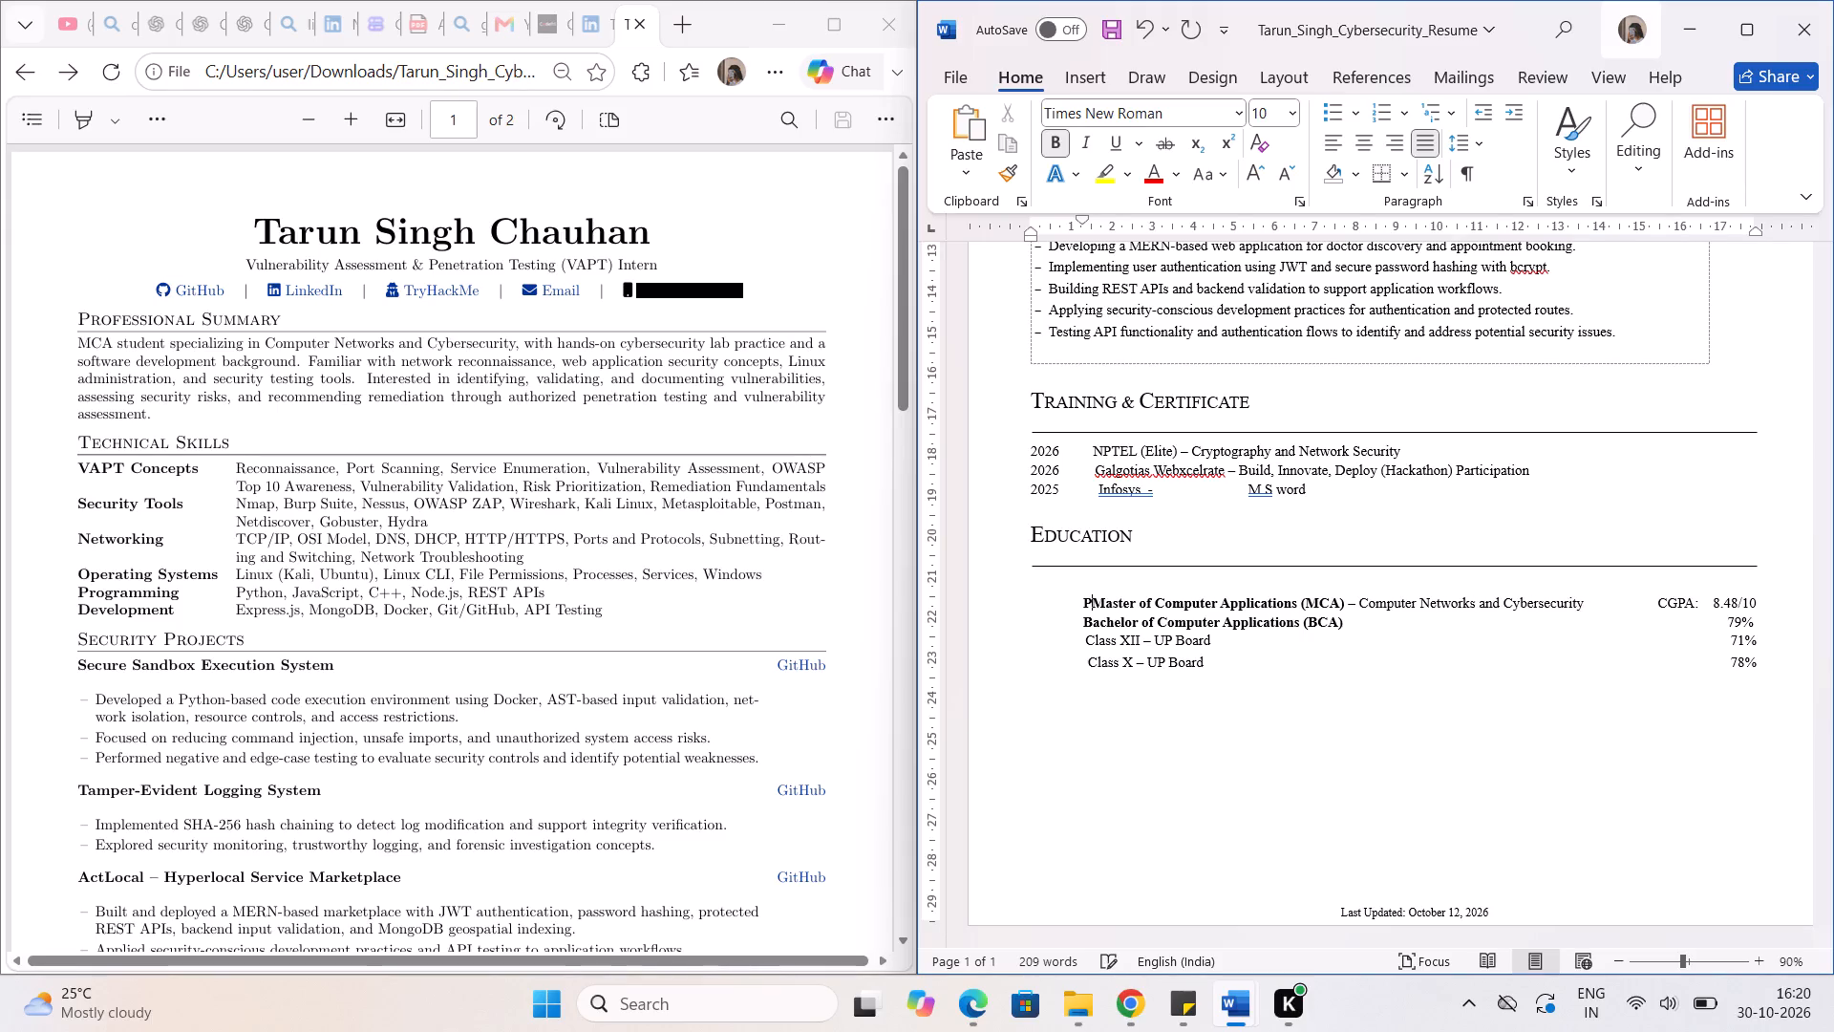
pyautogui.press('BackSpace')
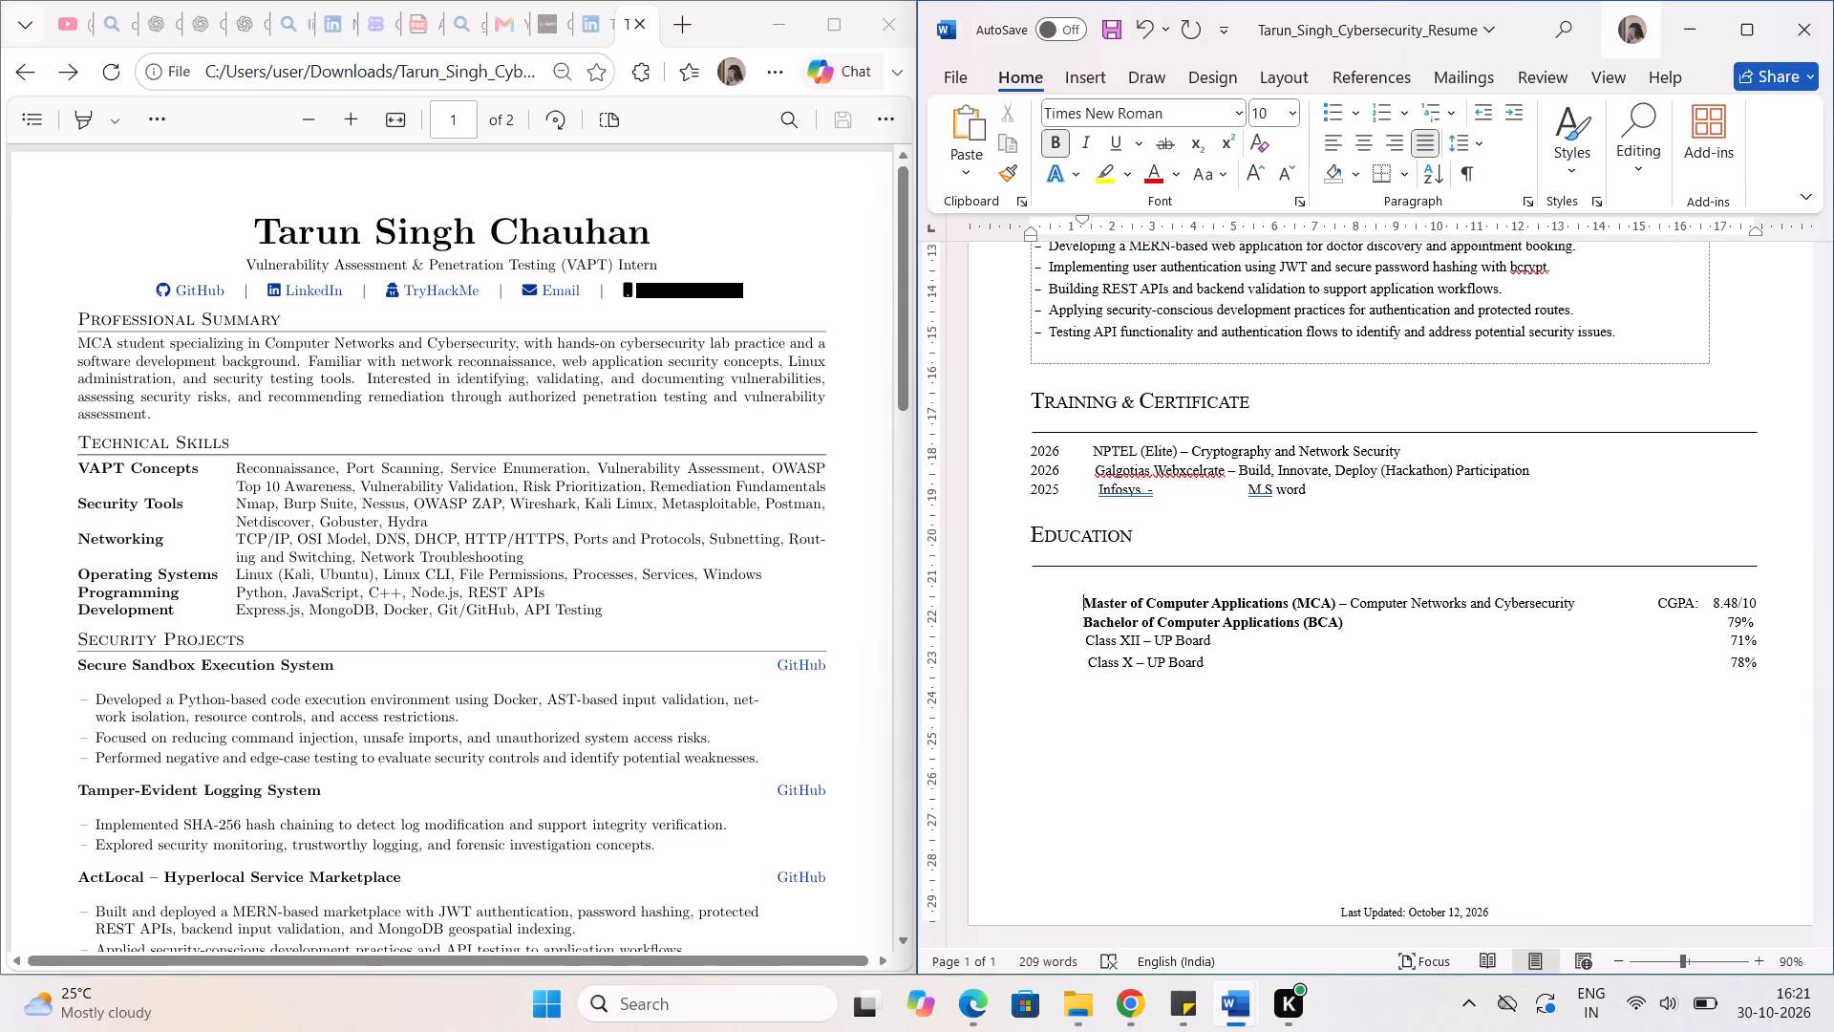
pyautogui.write('Present')
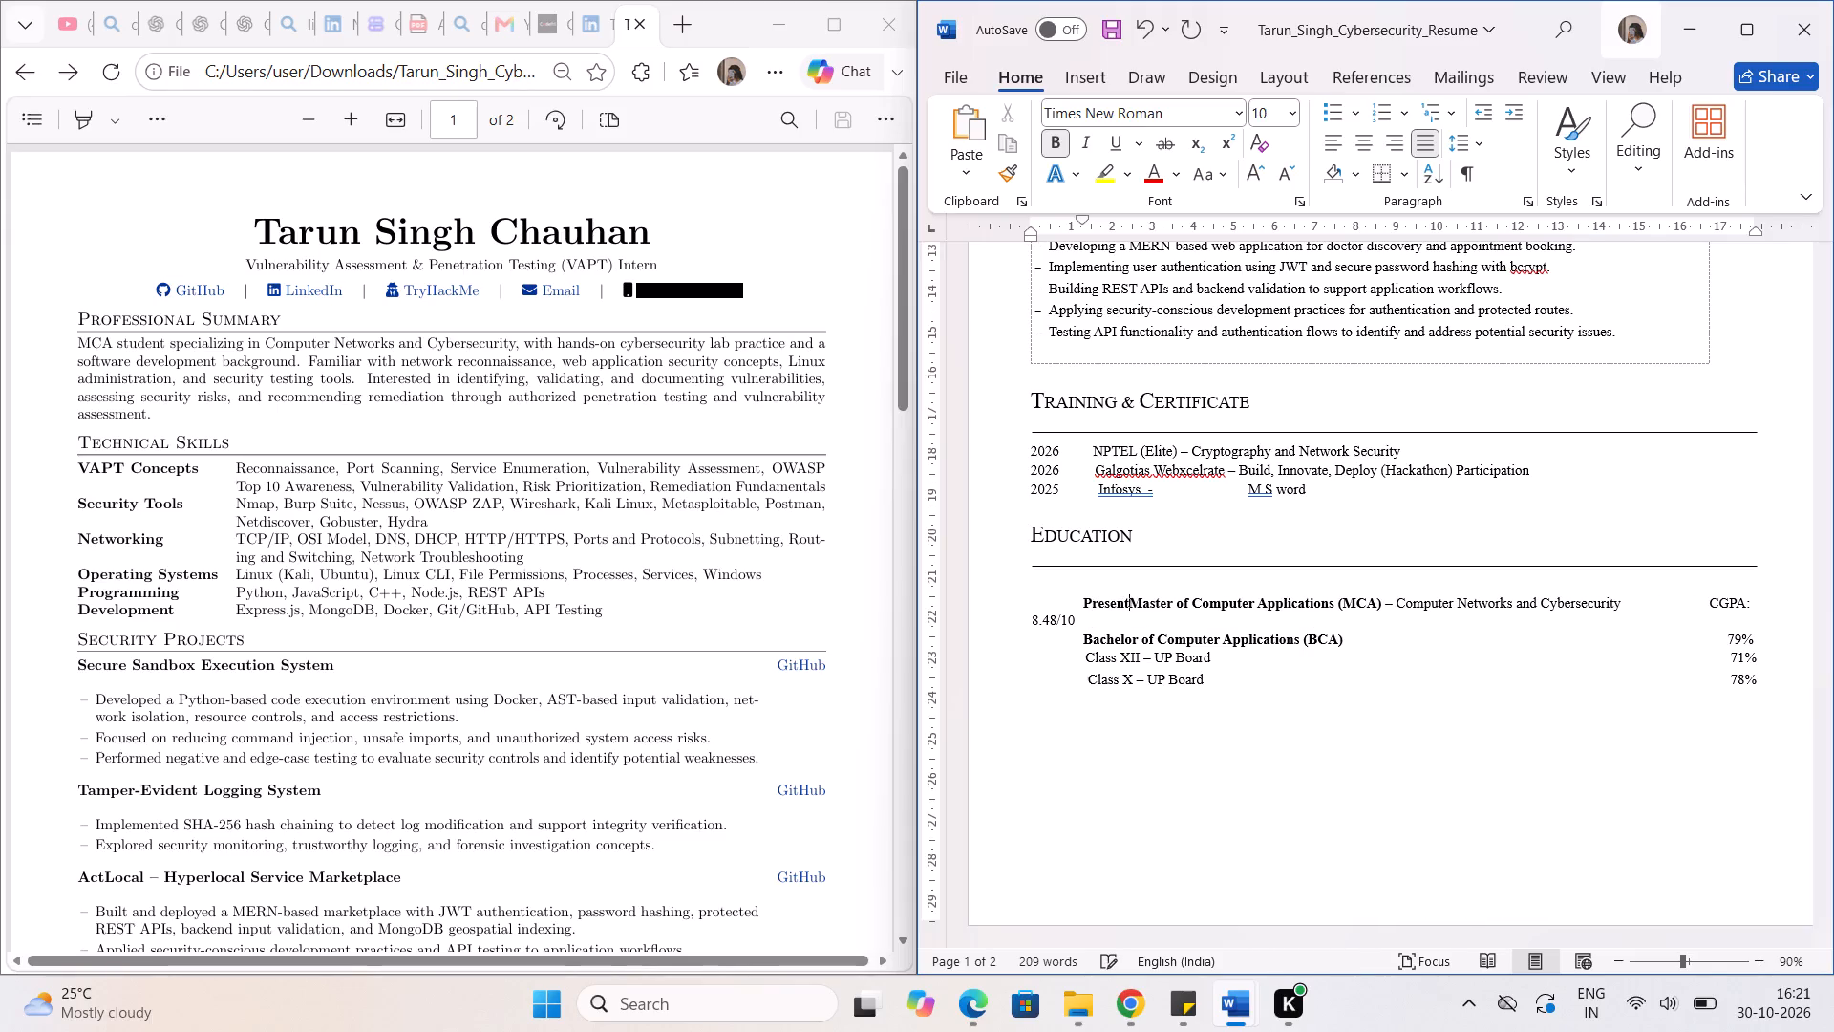
# Remove the indent before Present so the MCA line starts at the page's left margin.
pyautogui.press('Left')
pyautogui.press('Left')
pyautogui.press('Left')
pyautogui.press('Left')
pyautogui.press('Left')
pyautogui.press('Left')
pyautogui.press('Left')
pyautogui.press('BackSpace')
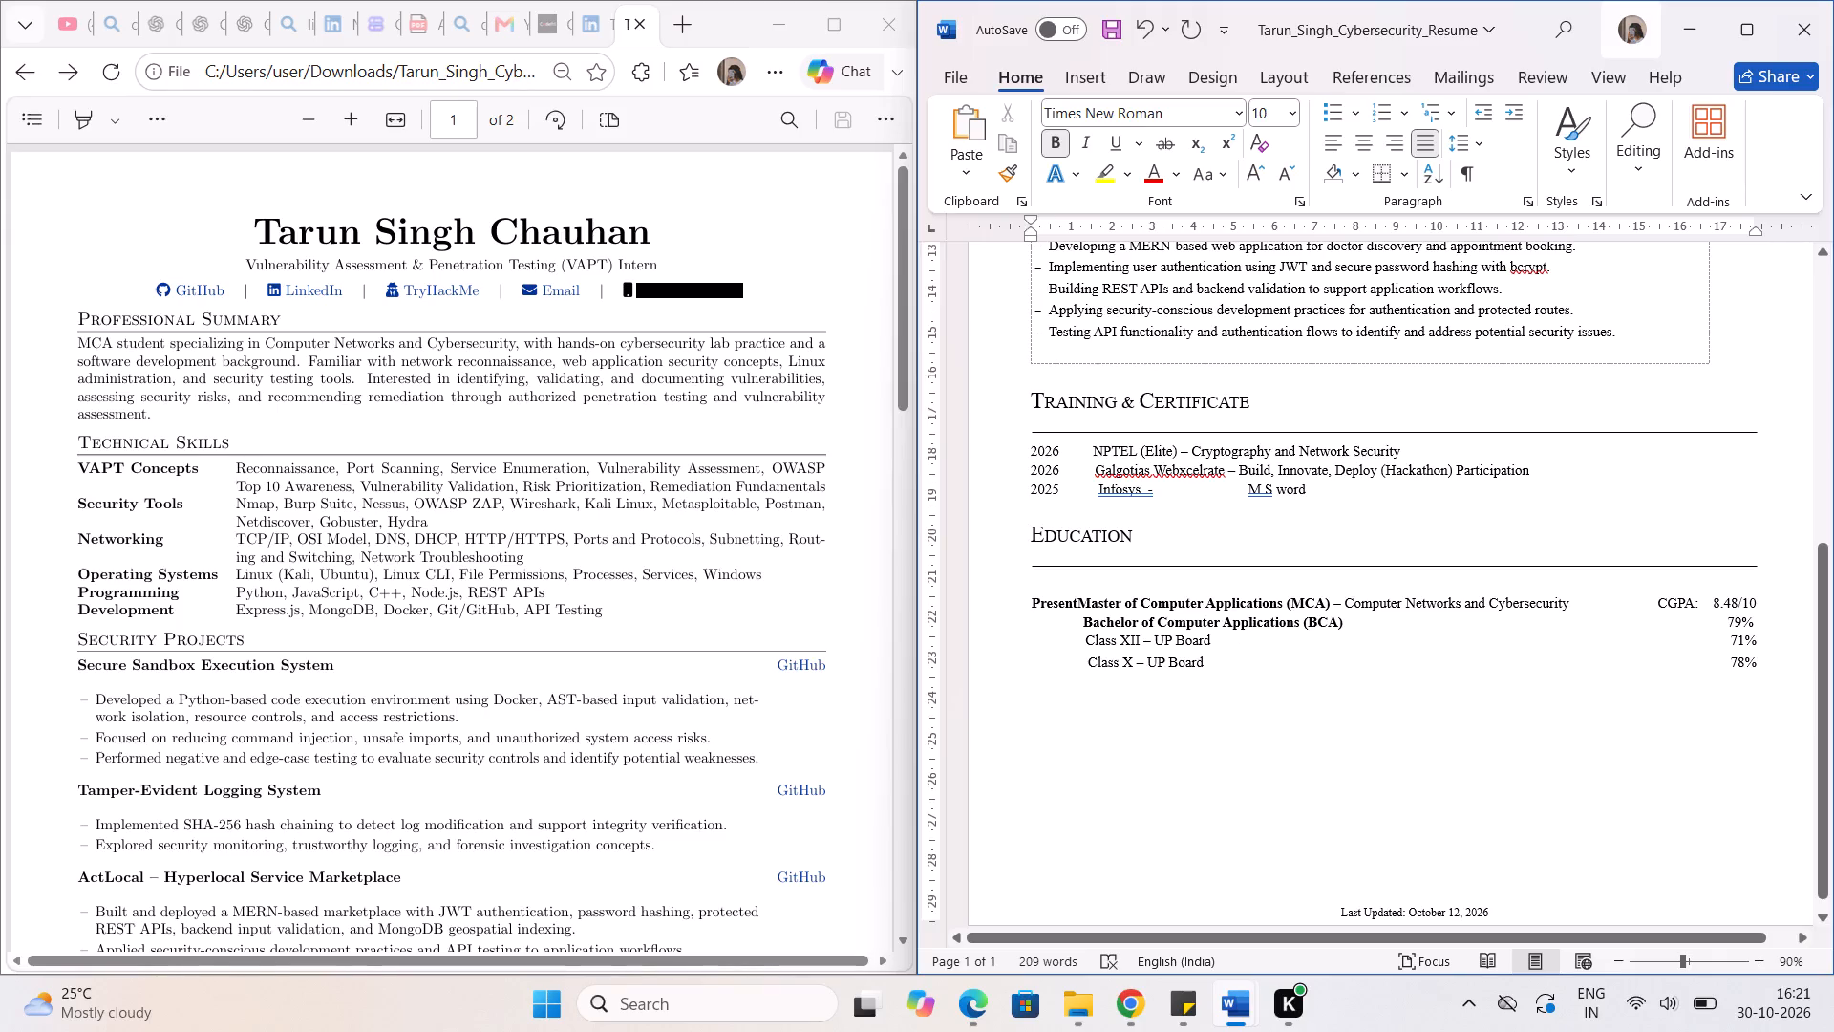
# Insert a gap between Present and Master of Computer Applications (MCA), using spaces to fine-tune its width.
pyautogui.click(1077, 602)
pyautogui.press('Tab')
pyautogui.press('Tab')
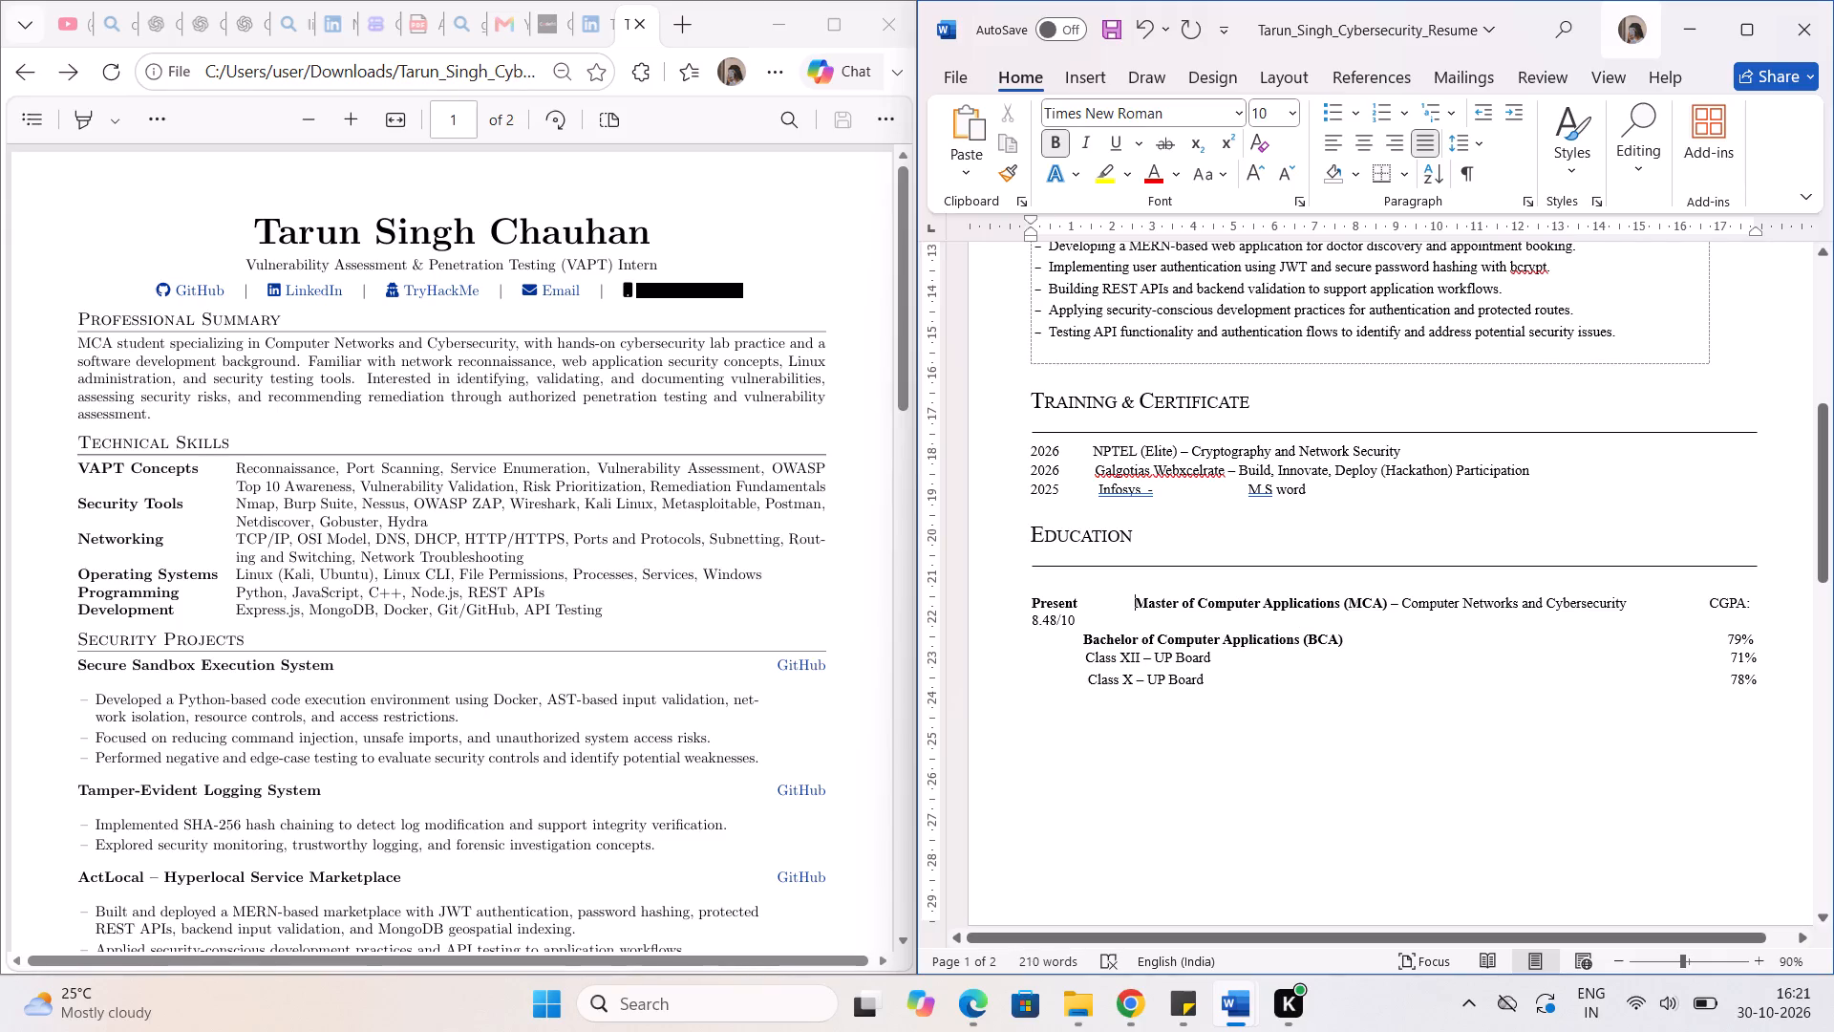
pyautogui.press('BackSpace')
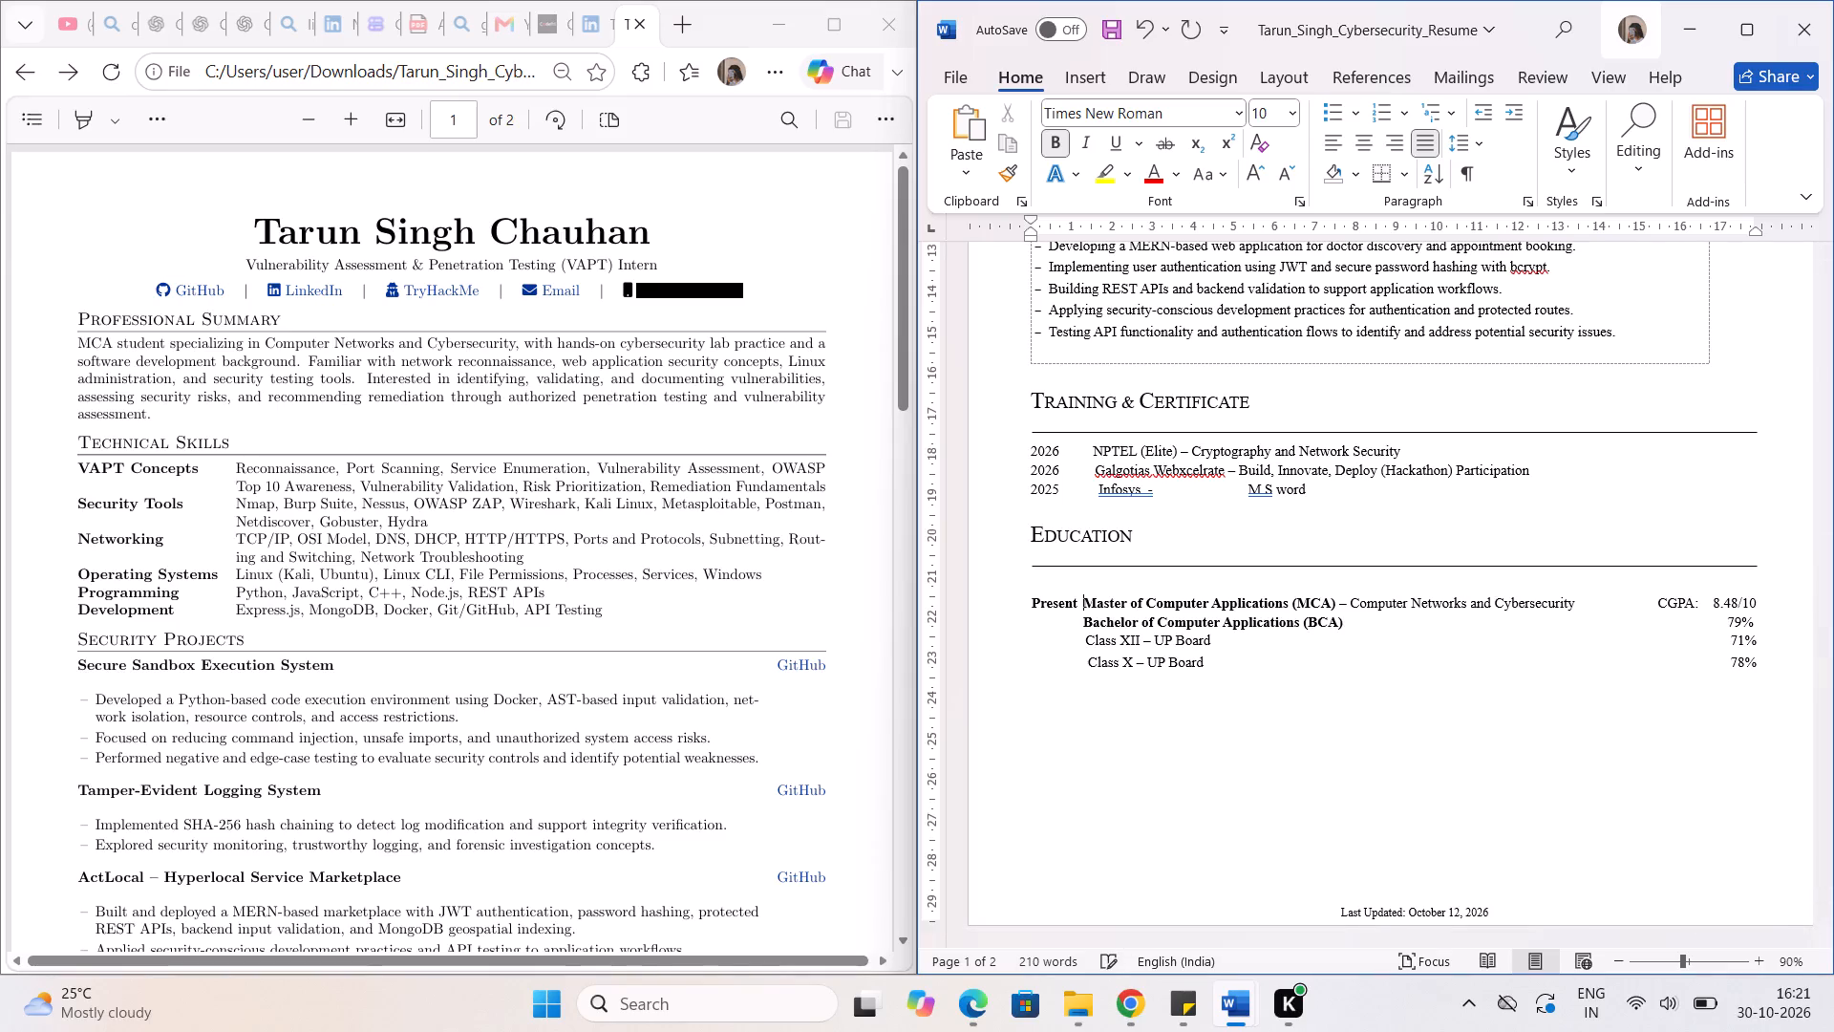
pyautogui.press('space')
pyautogui.press('space')
pyautogui.press('space')
pyautogui.press('space')
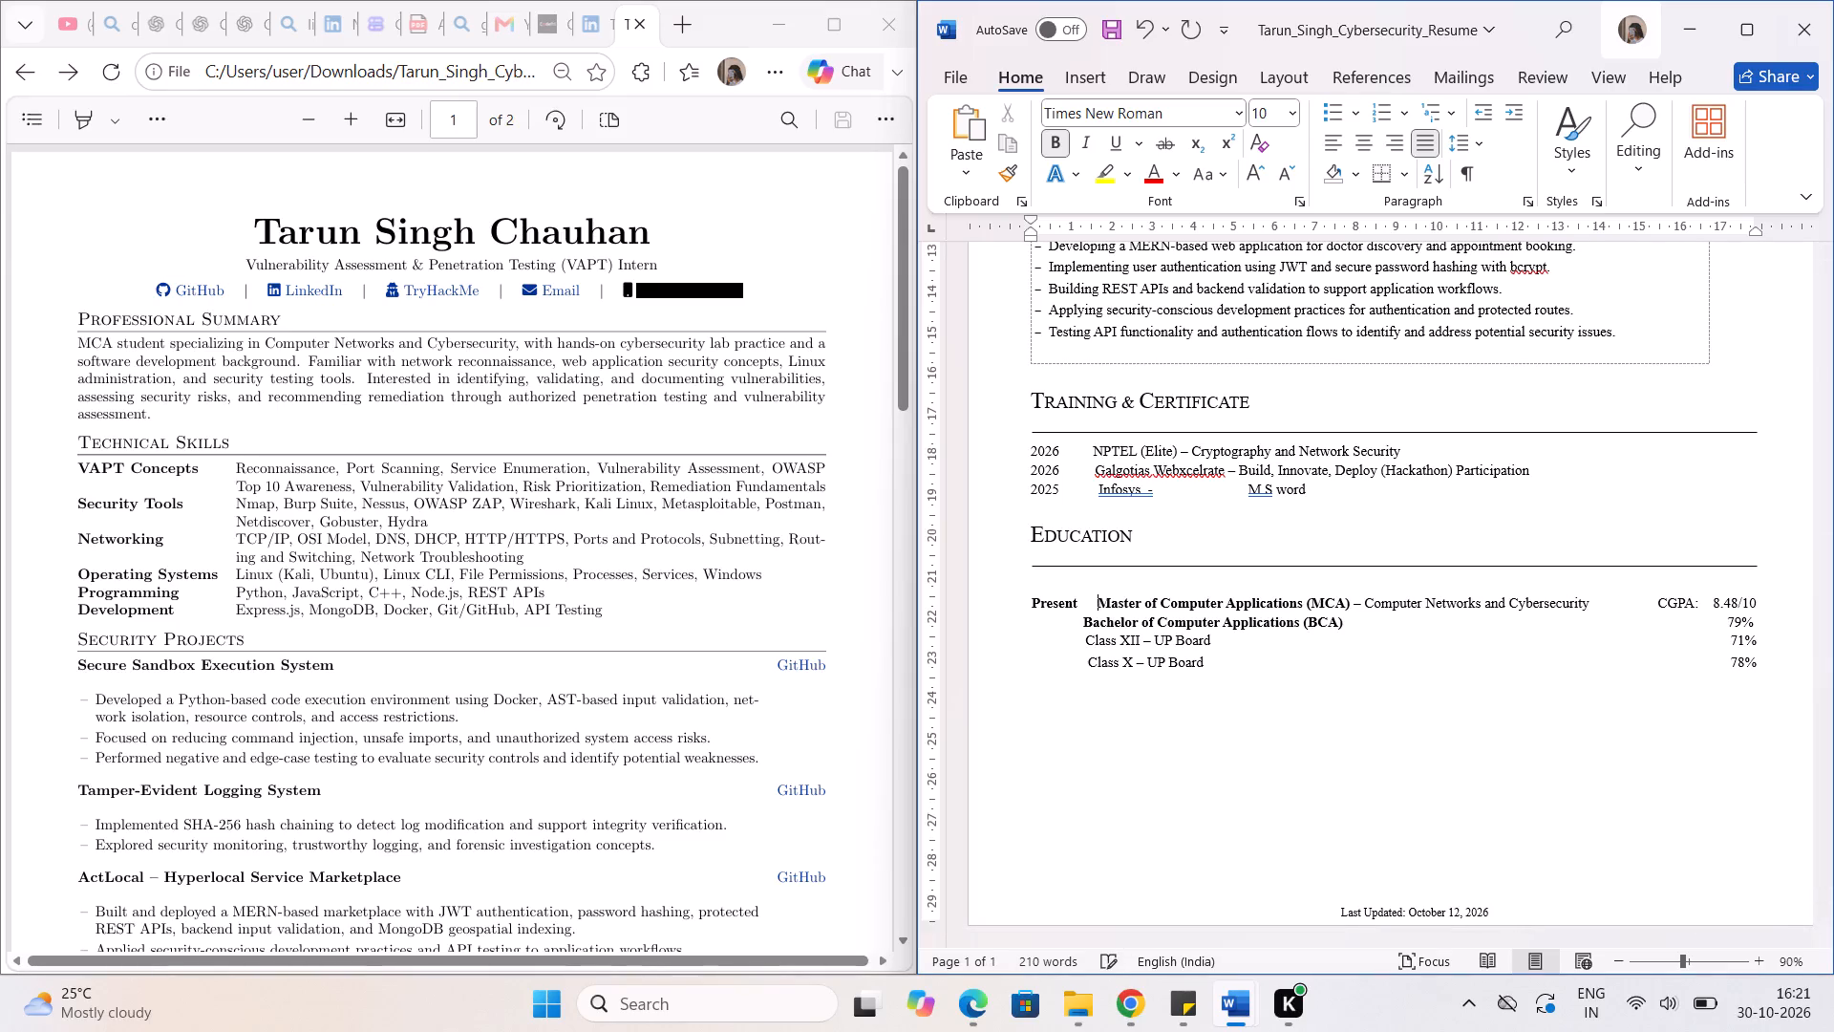
pyautogui.press('space')
pyautogui.press('space')
pyautogui.press('space')
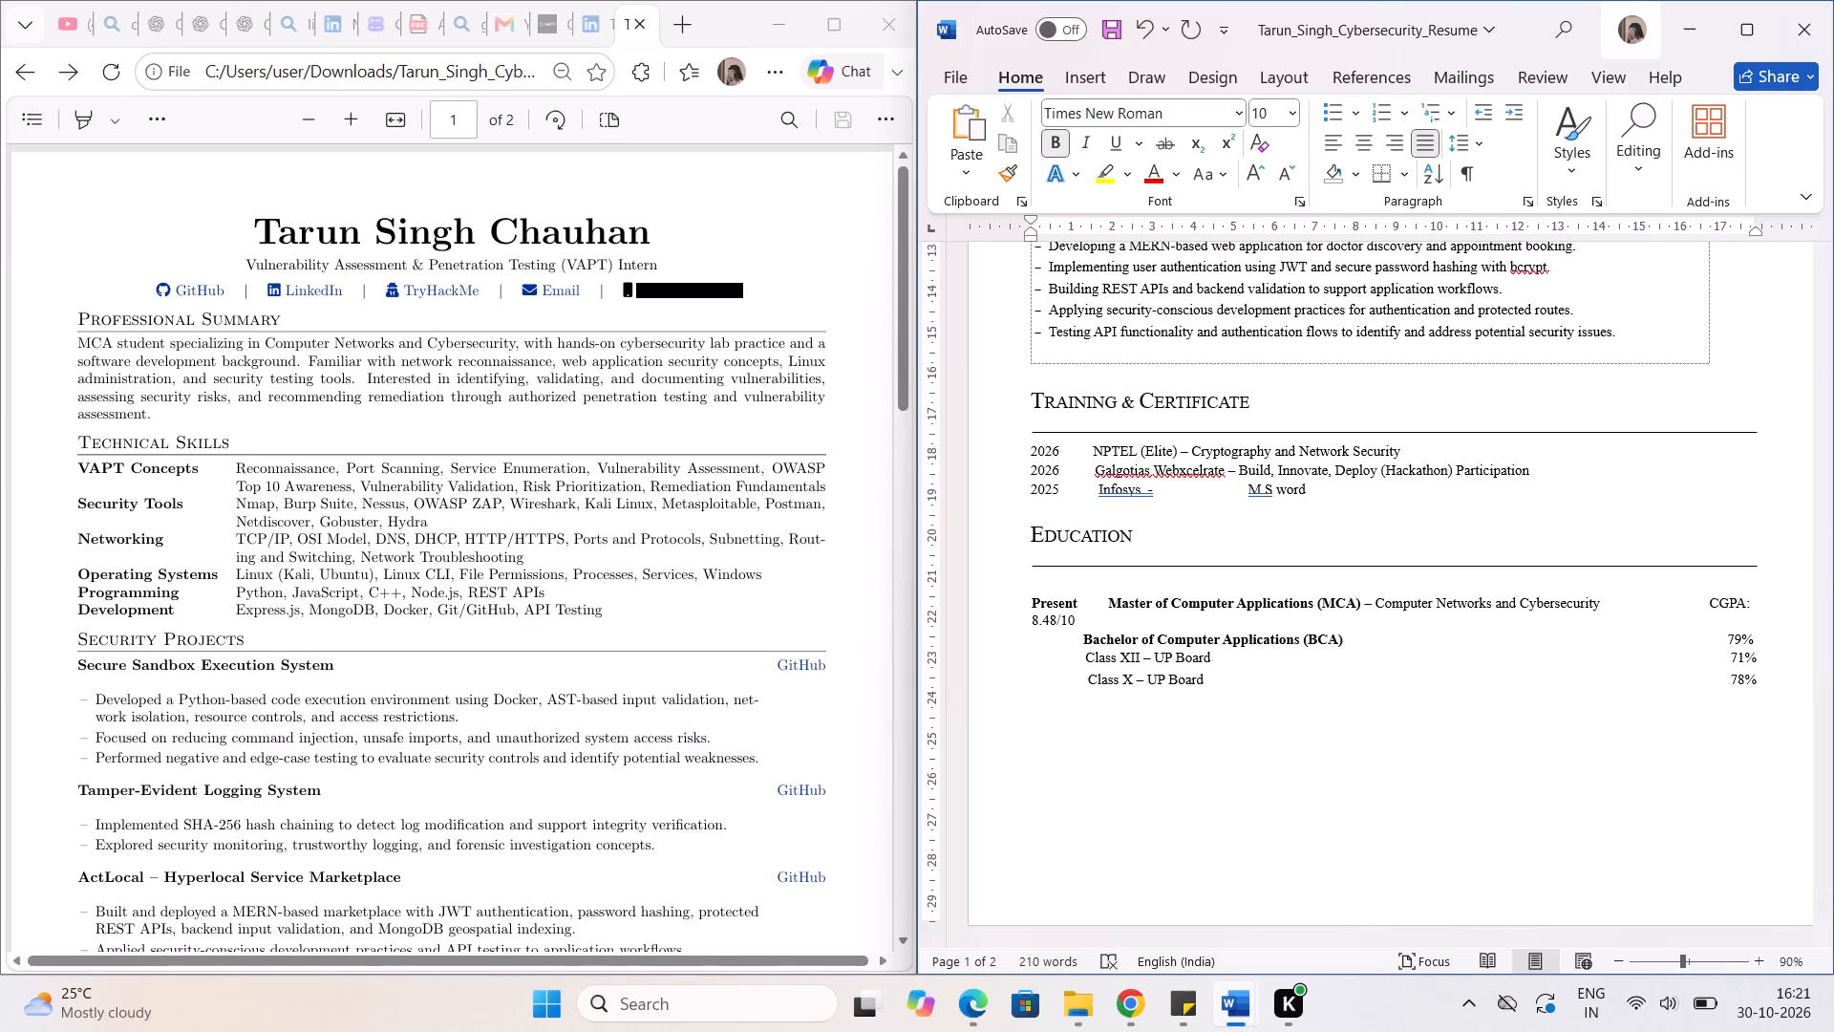
# Shorten the gap before CGPA in the MCA entry so 8.48/10 fits on the same line.
pyautogui.click(1699, 597)
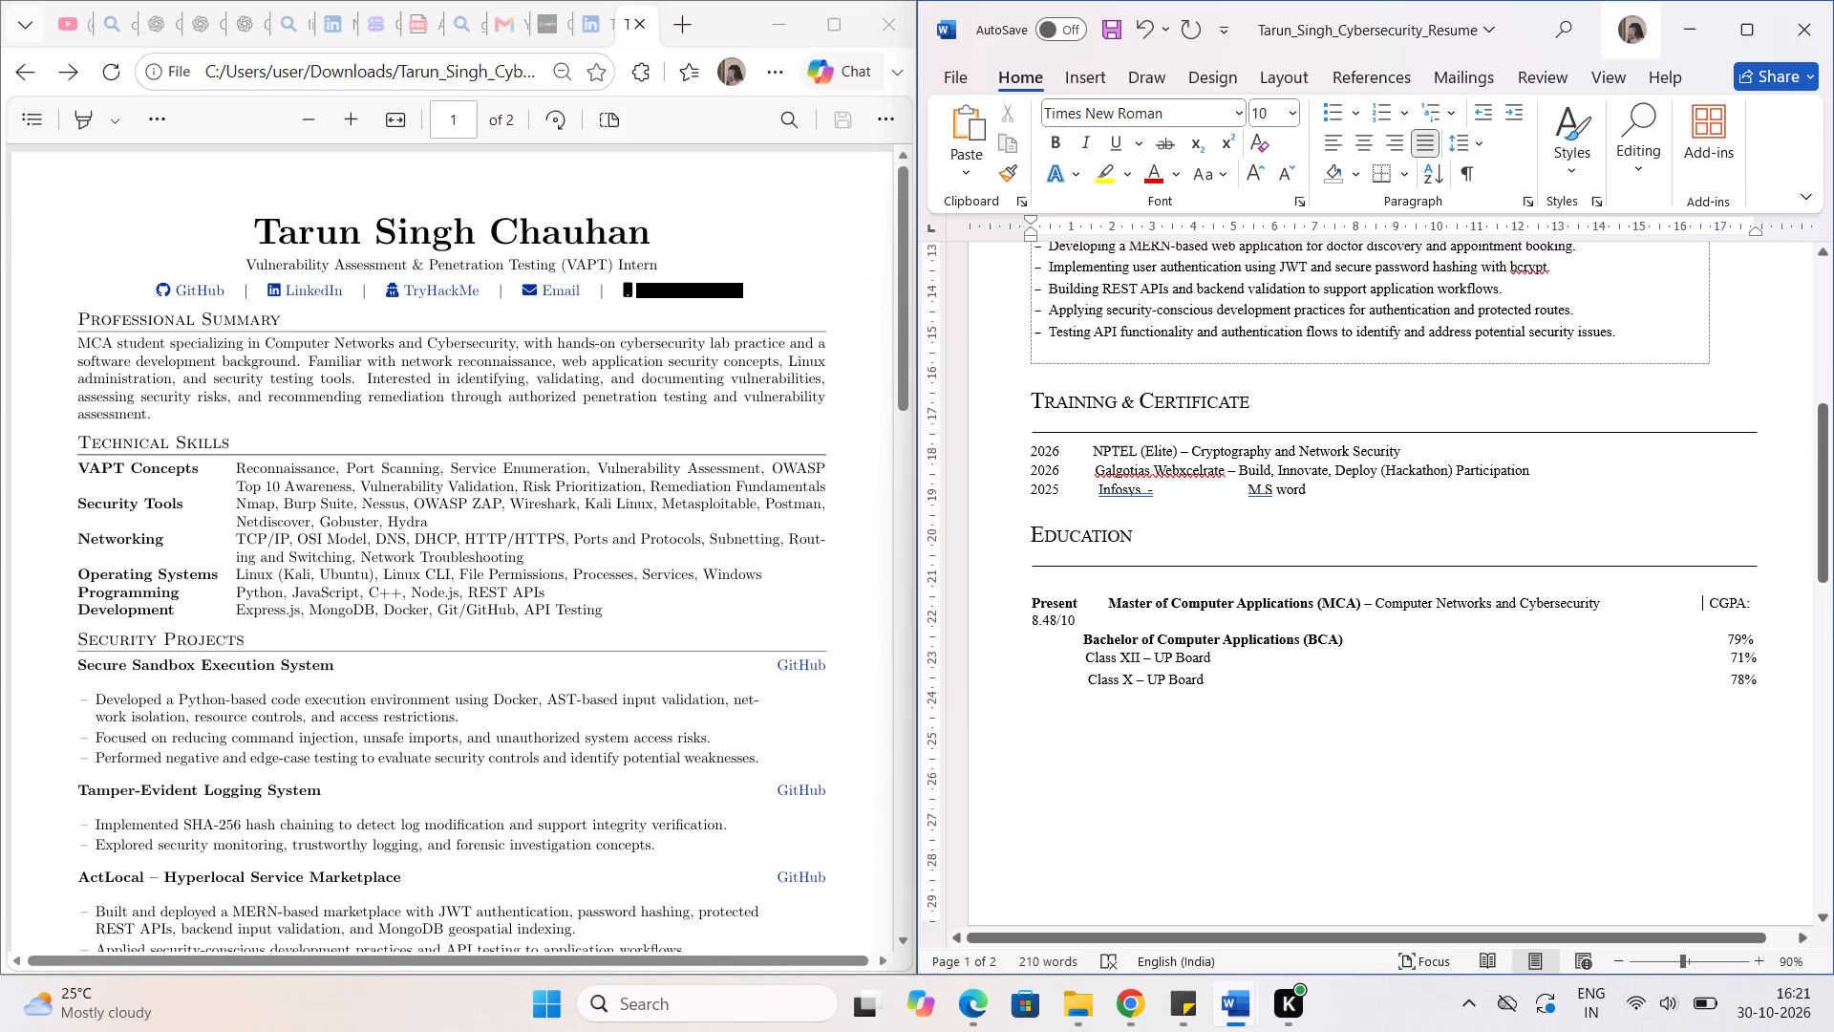
pyautogui.press('BackSpace')
pyautogui.press('BackSpace')
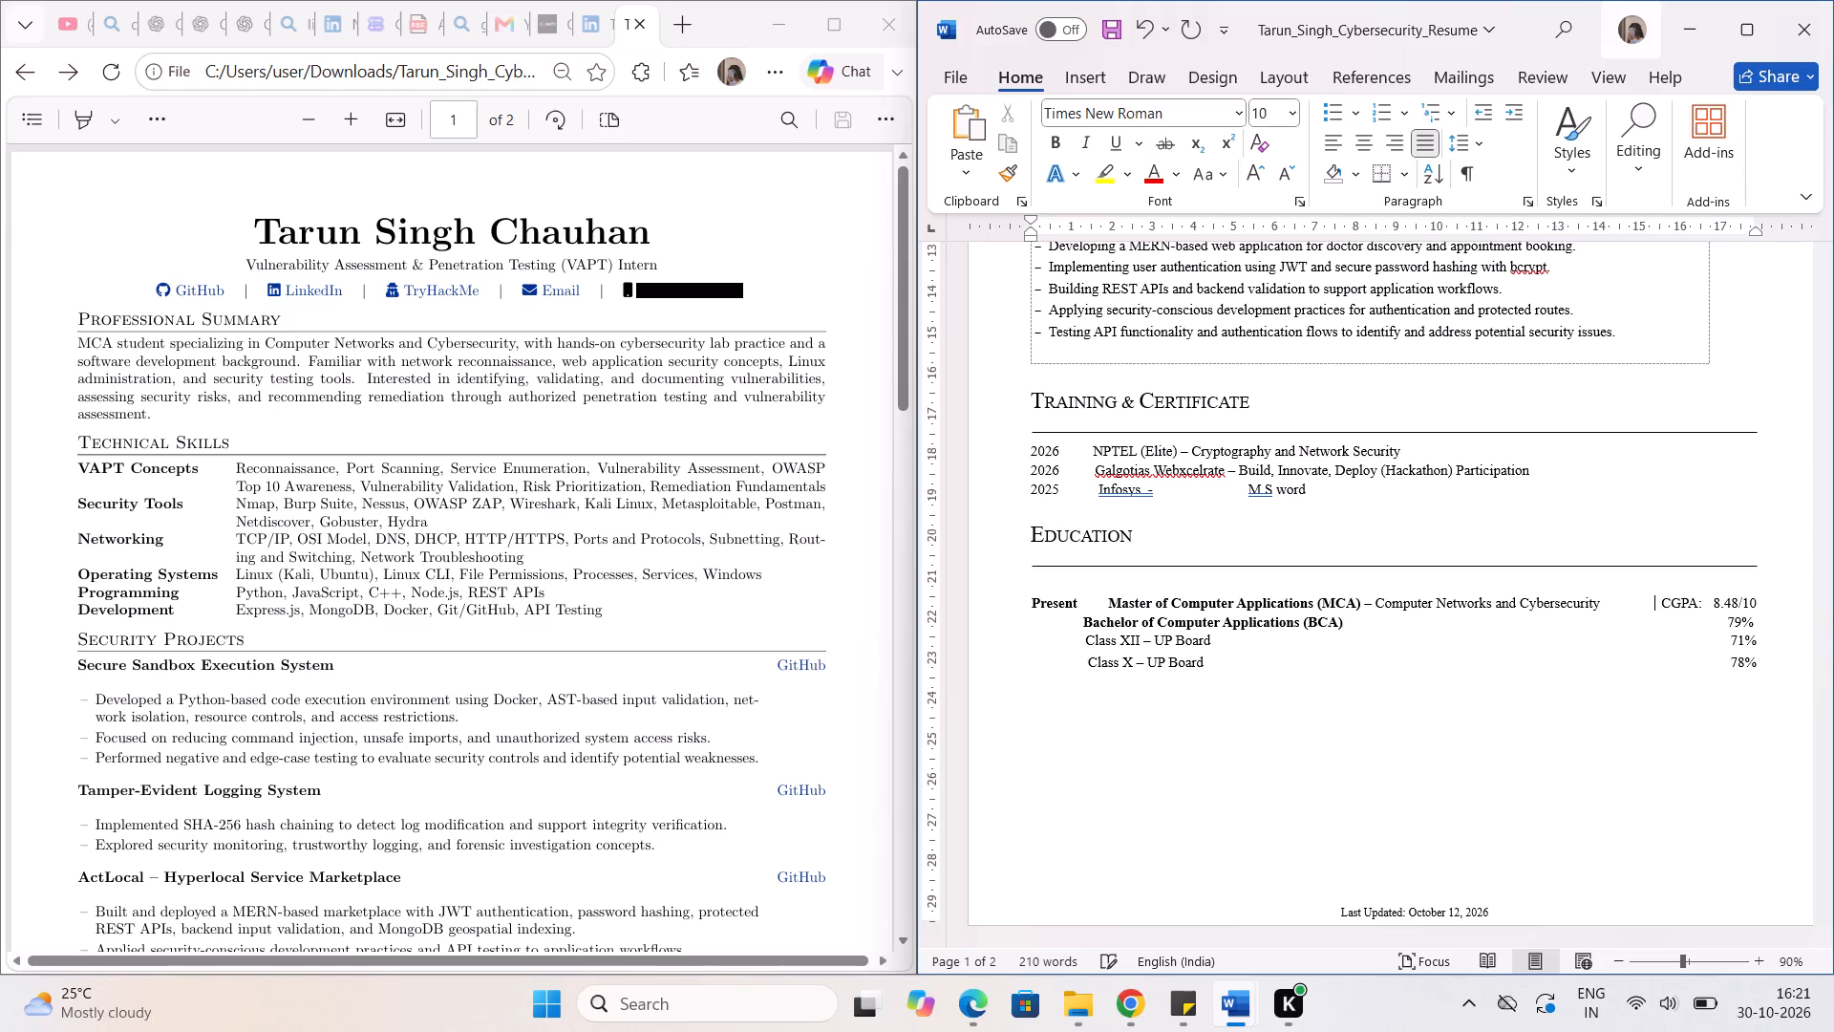
# Shift the Bachelor of Computer Applications (BCA) title with spaces to line up under the MCA title.
pyautogui.click(1083, 623)
pyautogui.press('space')
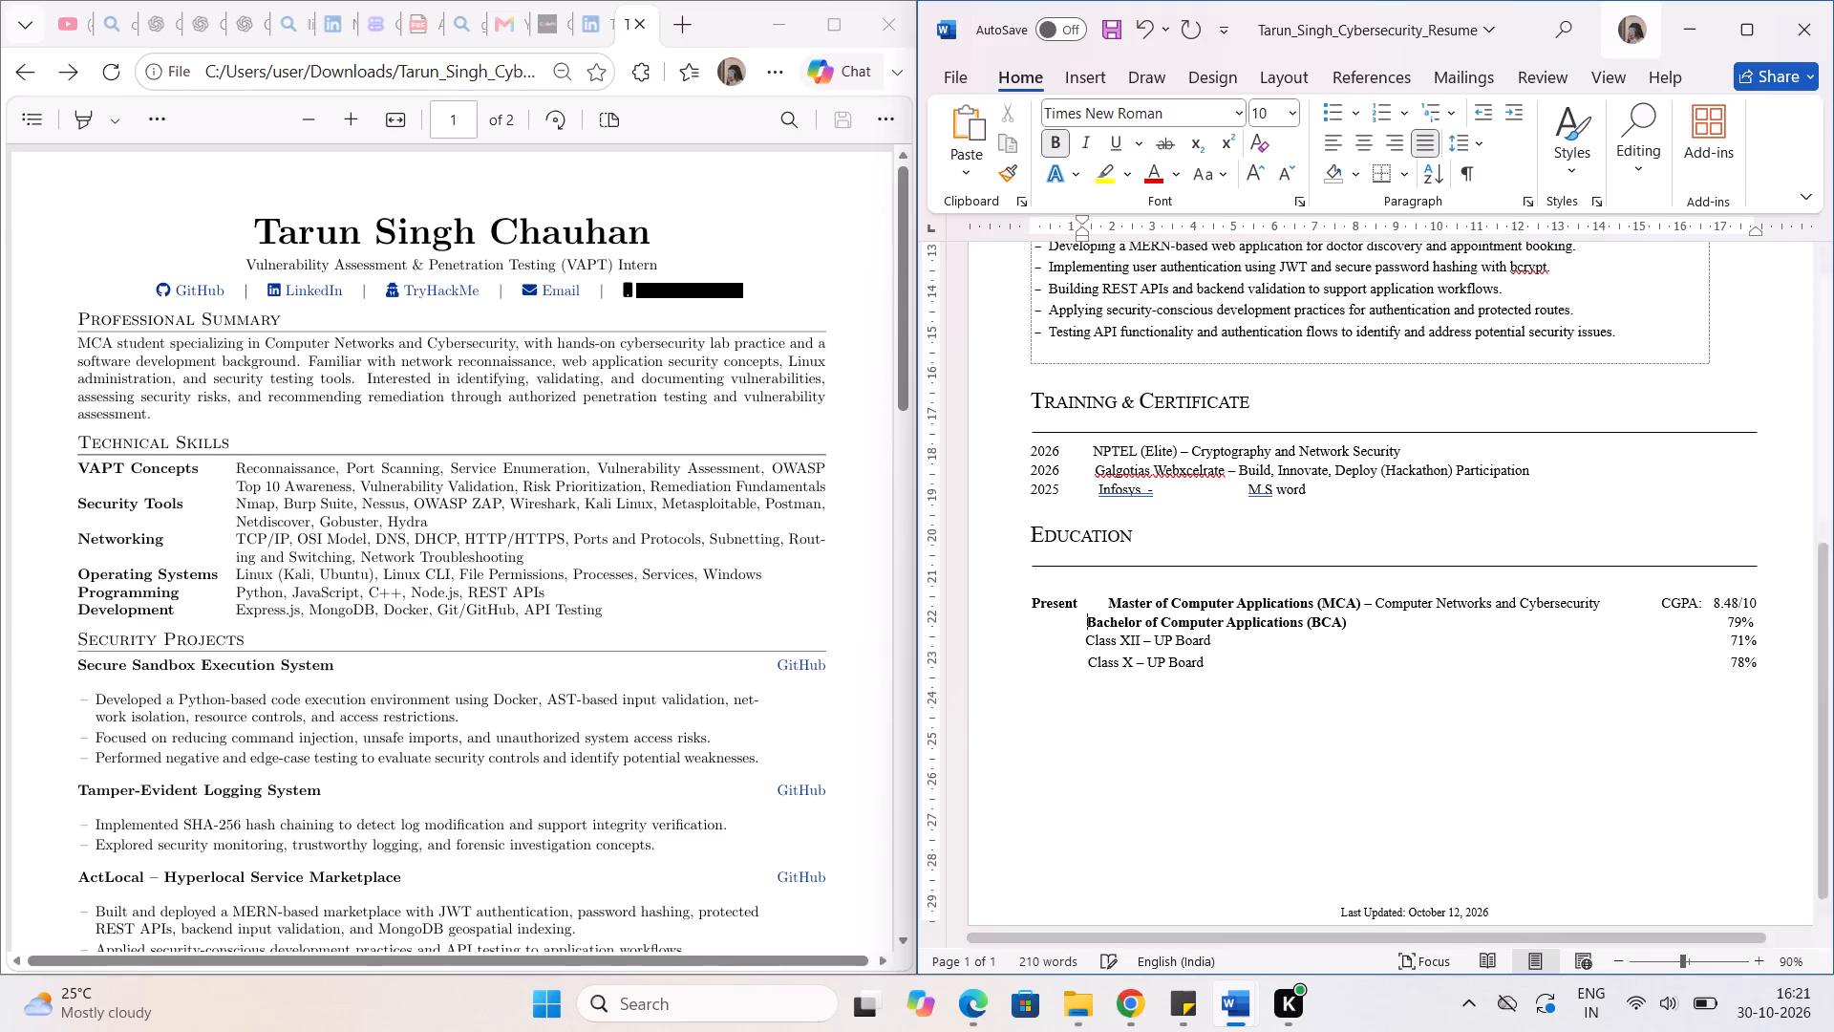
pyautogui.press('space')
pyautogui.press('space')
pyautogui.press('space')
pyautogui.press('space')
pyautogui.press('space')
pyautogui.press('space')
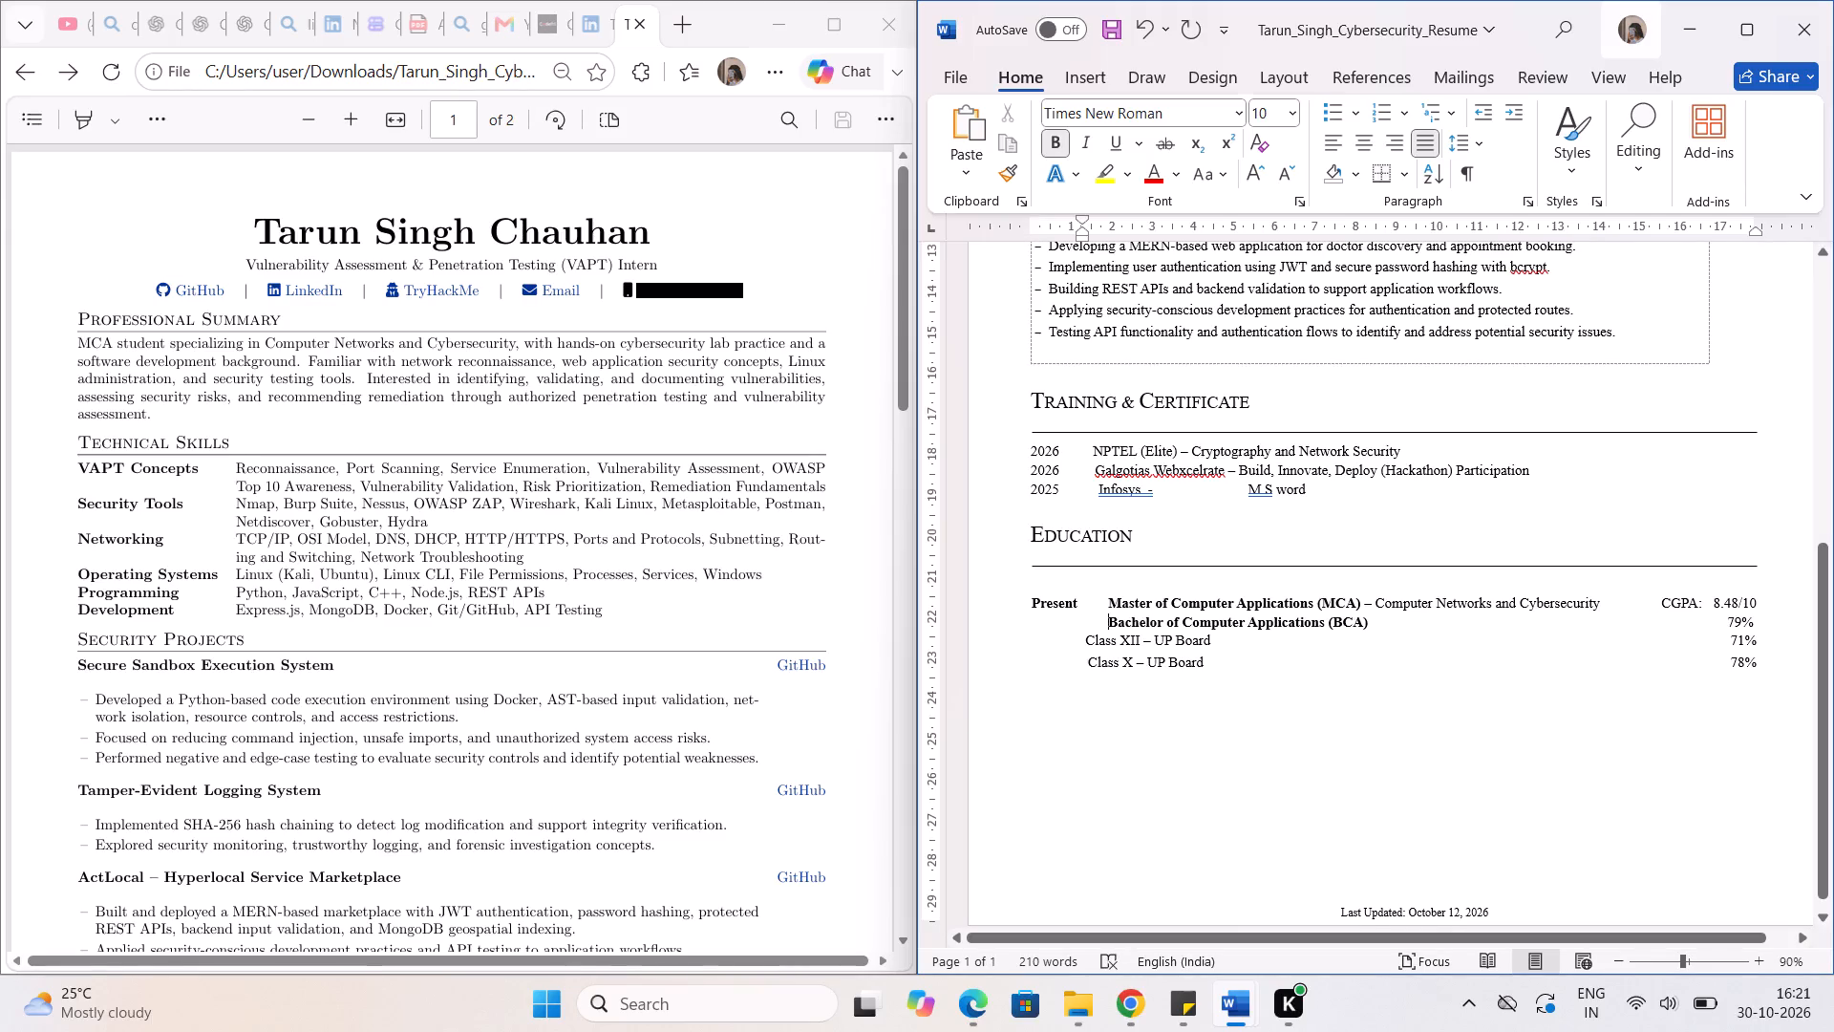
# Shift the Class XII – UP Board entry with spaces to line up under the BCA title.
pyautogui.click(1086, 641)
pyautogui.press('space')
pyautogui.press('space')
pyautogui.press('space')
pyautogui.press('space')
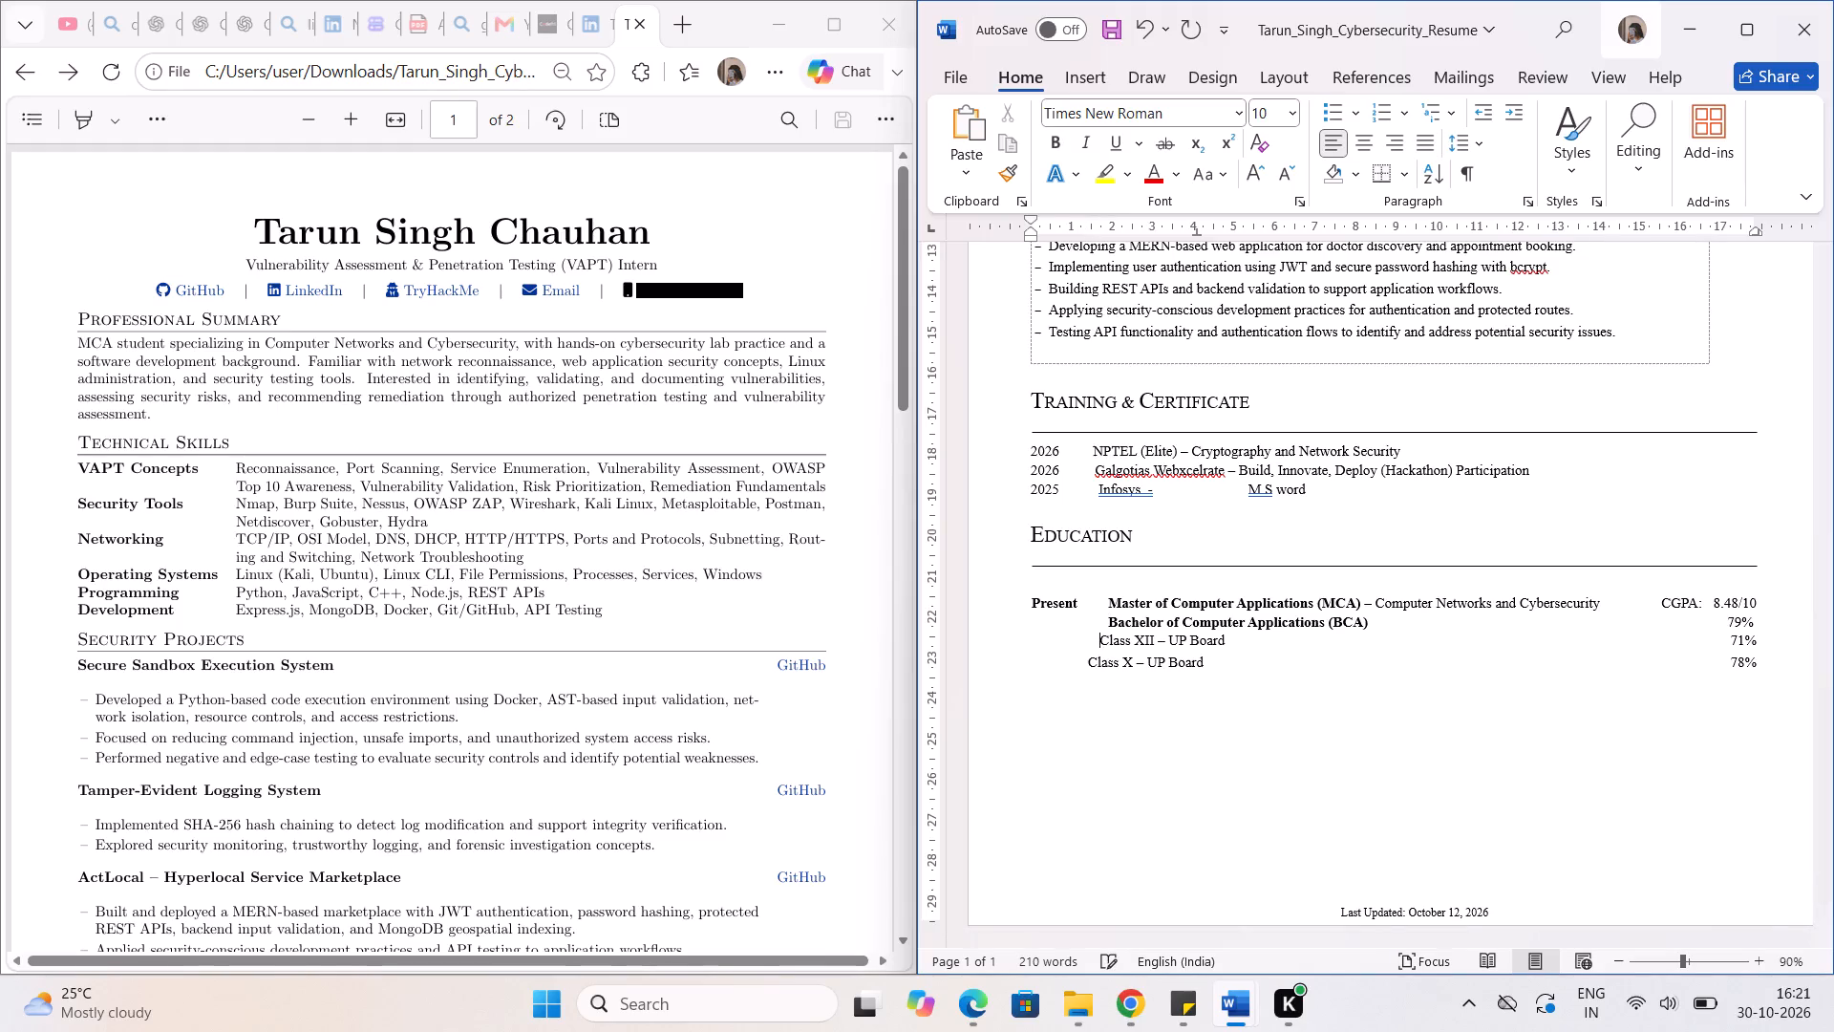
pyautogui.press('space')
pyautogui.press('space')
pyautogui.press('space')
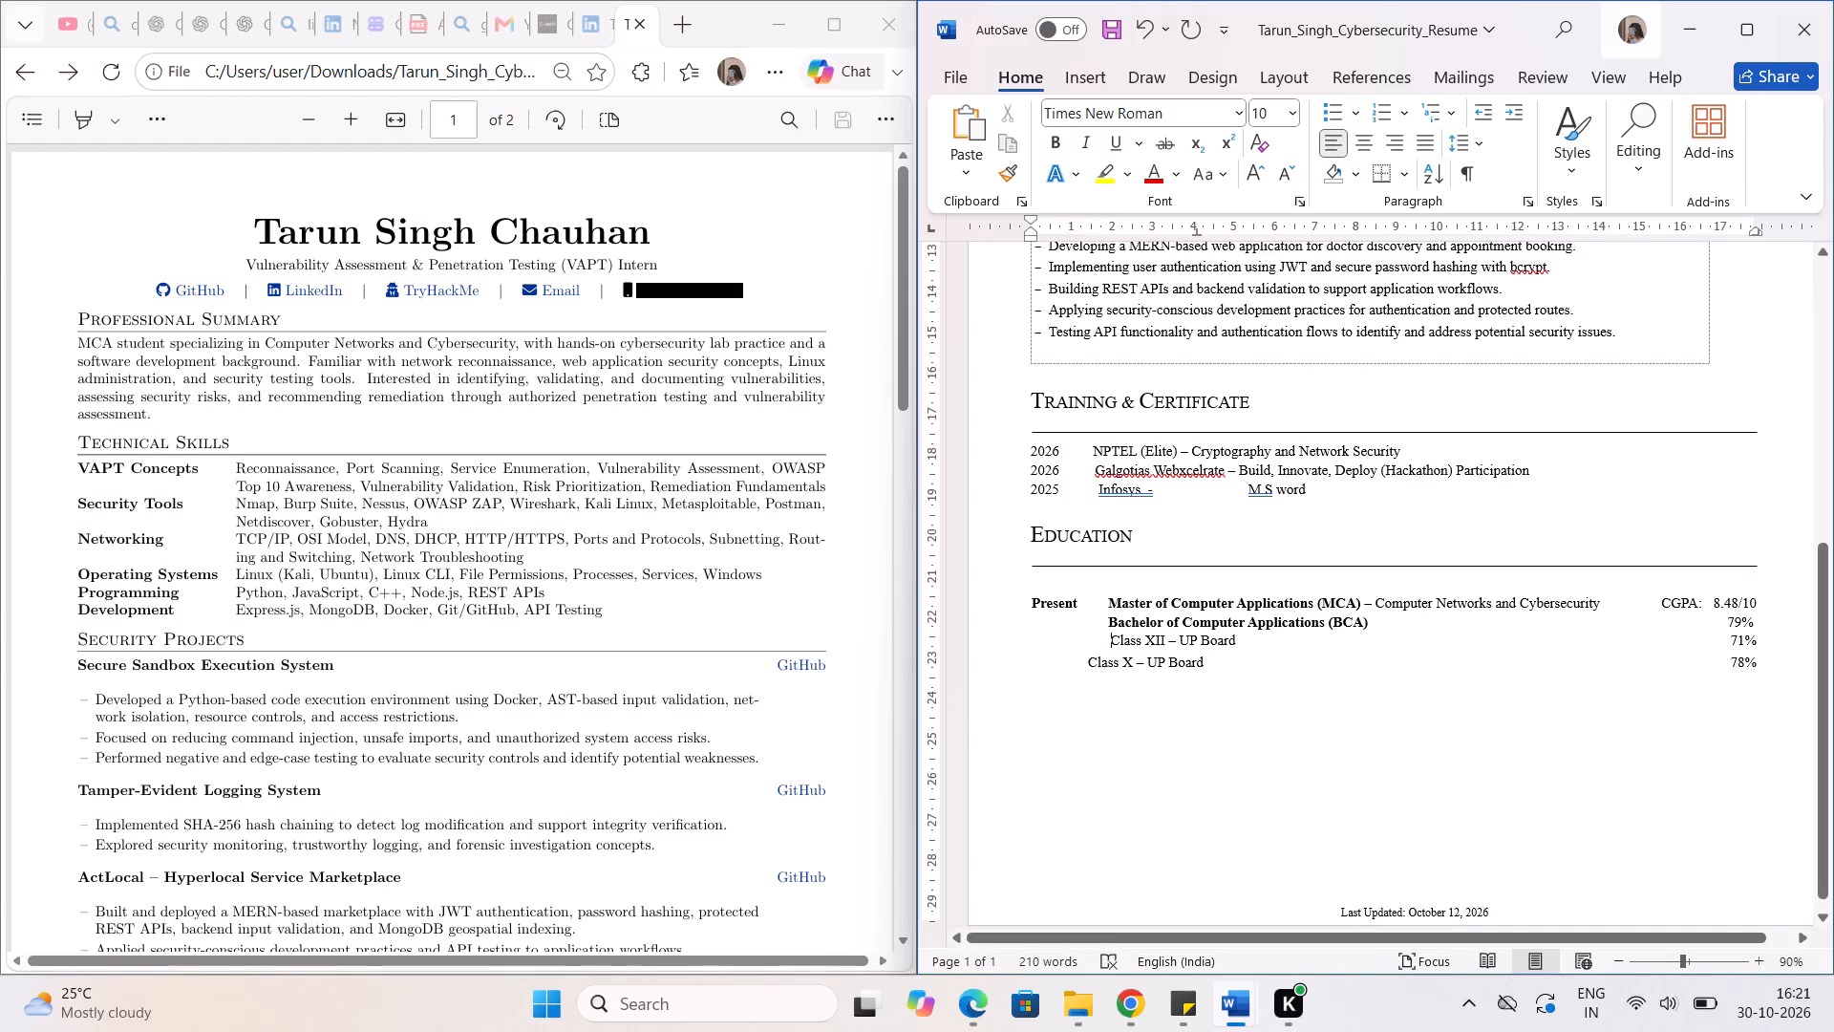
# Shift the Class X – UP Board entry with spaces to line up with the Education entries above.
pyautogui.click(1083, 663)
pyautogui.press('Right')
pyautogui.press('space')
pyautogui.press('space')
pyautogui.press('space')
pyautogui.press('space')
pyautogui.press('space')
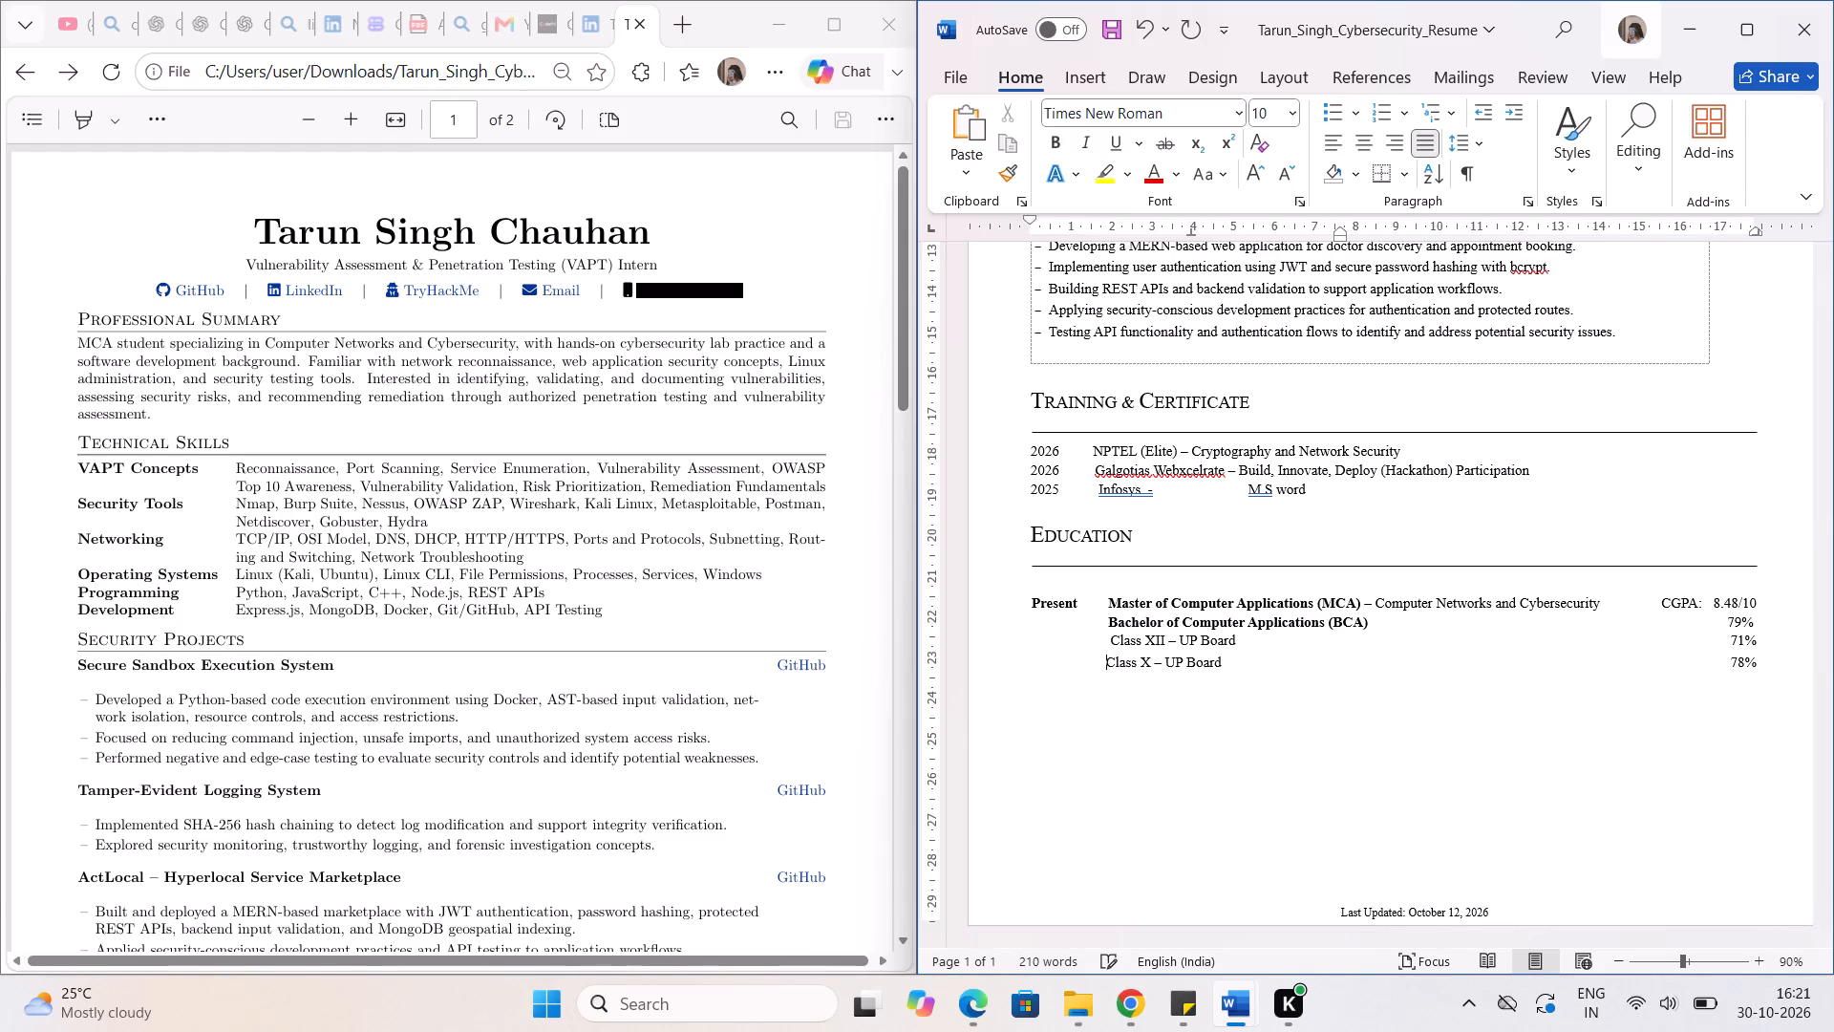
pyautogui.press('space')
pyautogui.press('space')
pyautogui.press('BackSpace')
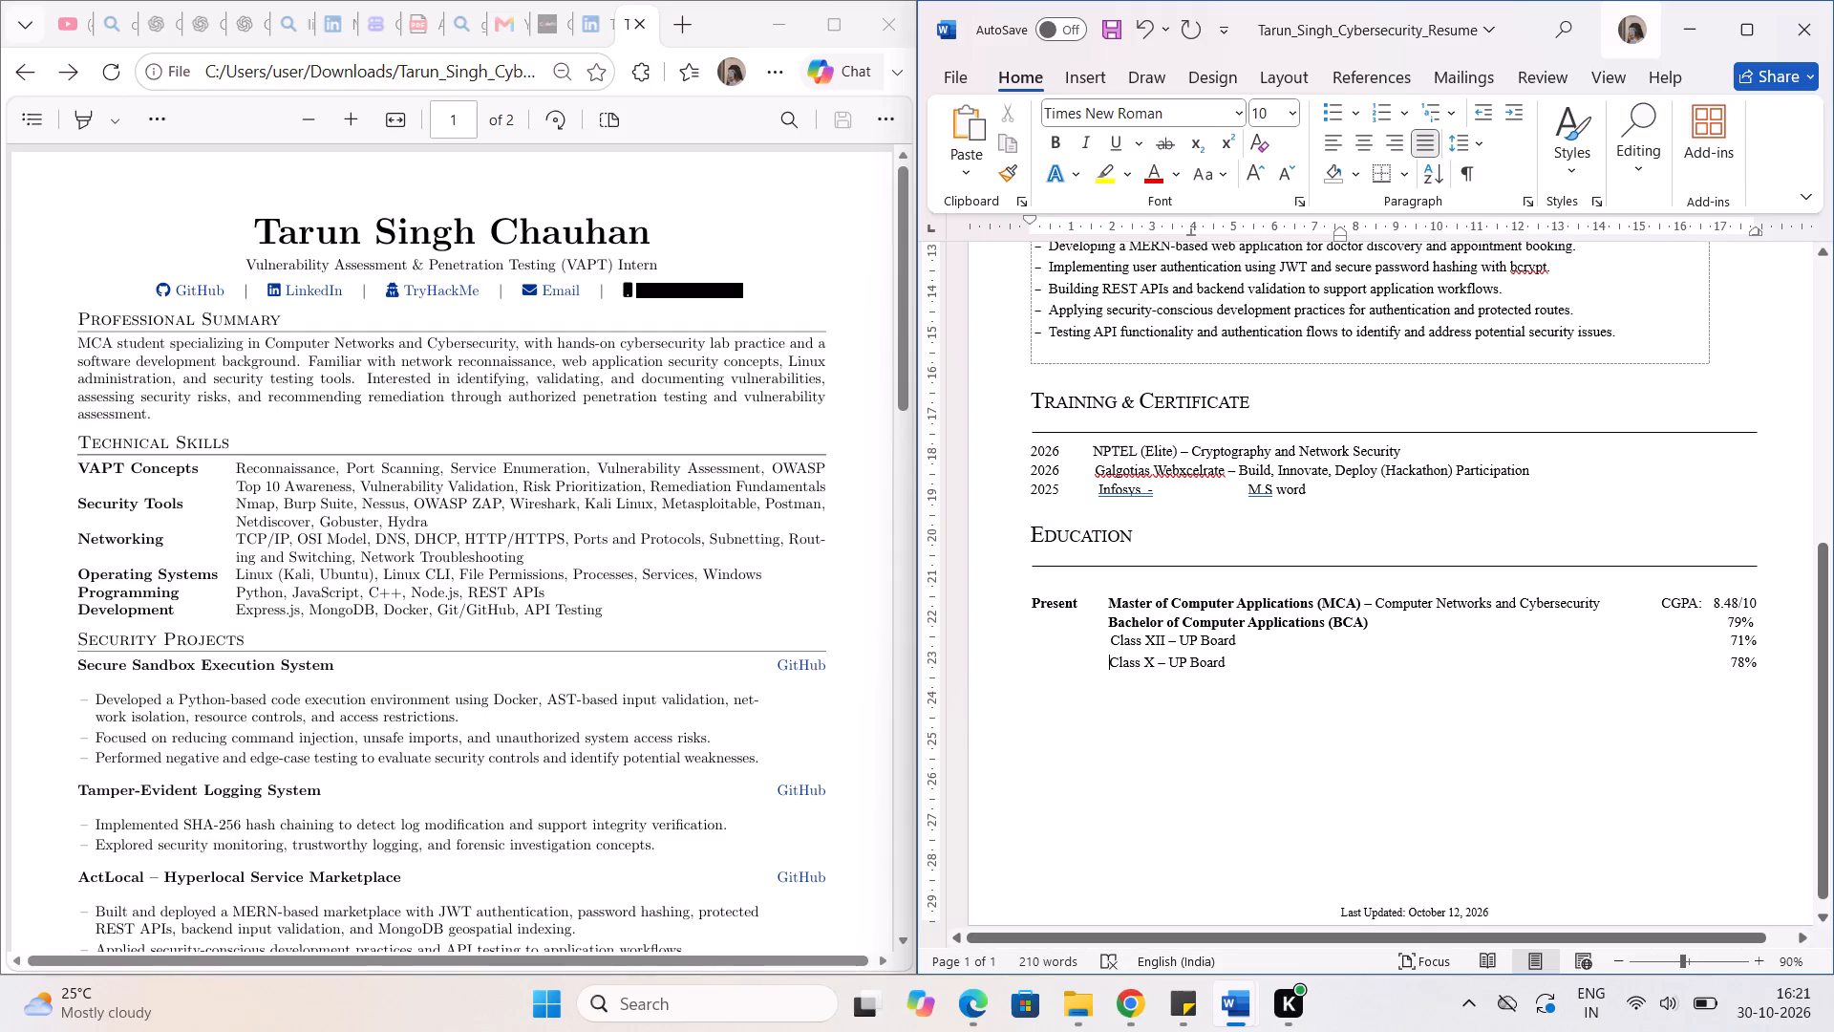
# Add the dates 2018-2021 at the start of the Bachelor of Computer Applications (BCA) entry.
pyautogui.click(1038, 623)
pyautogui.press('BackSpace')
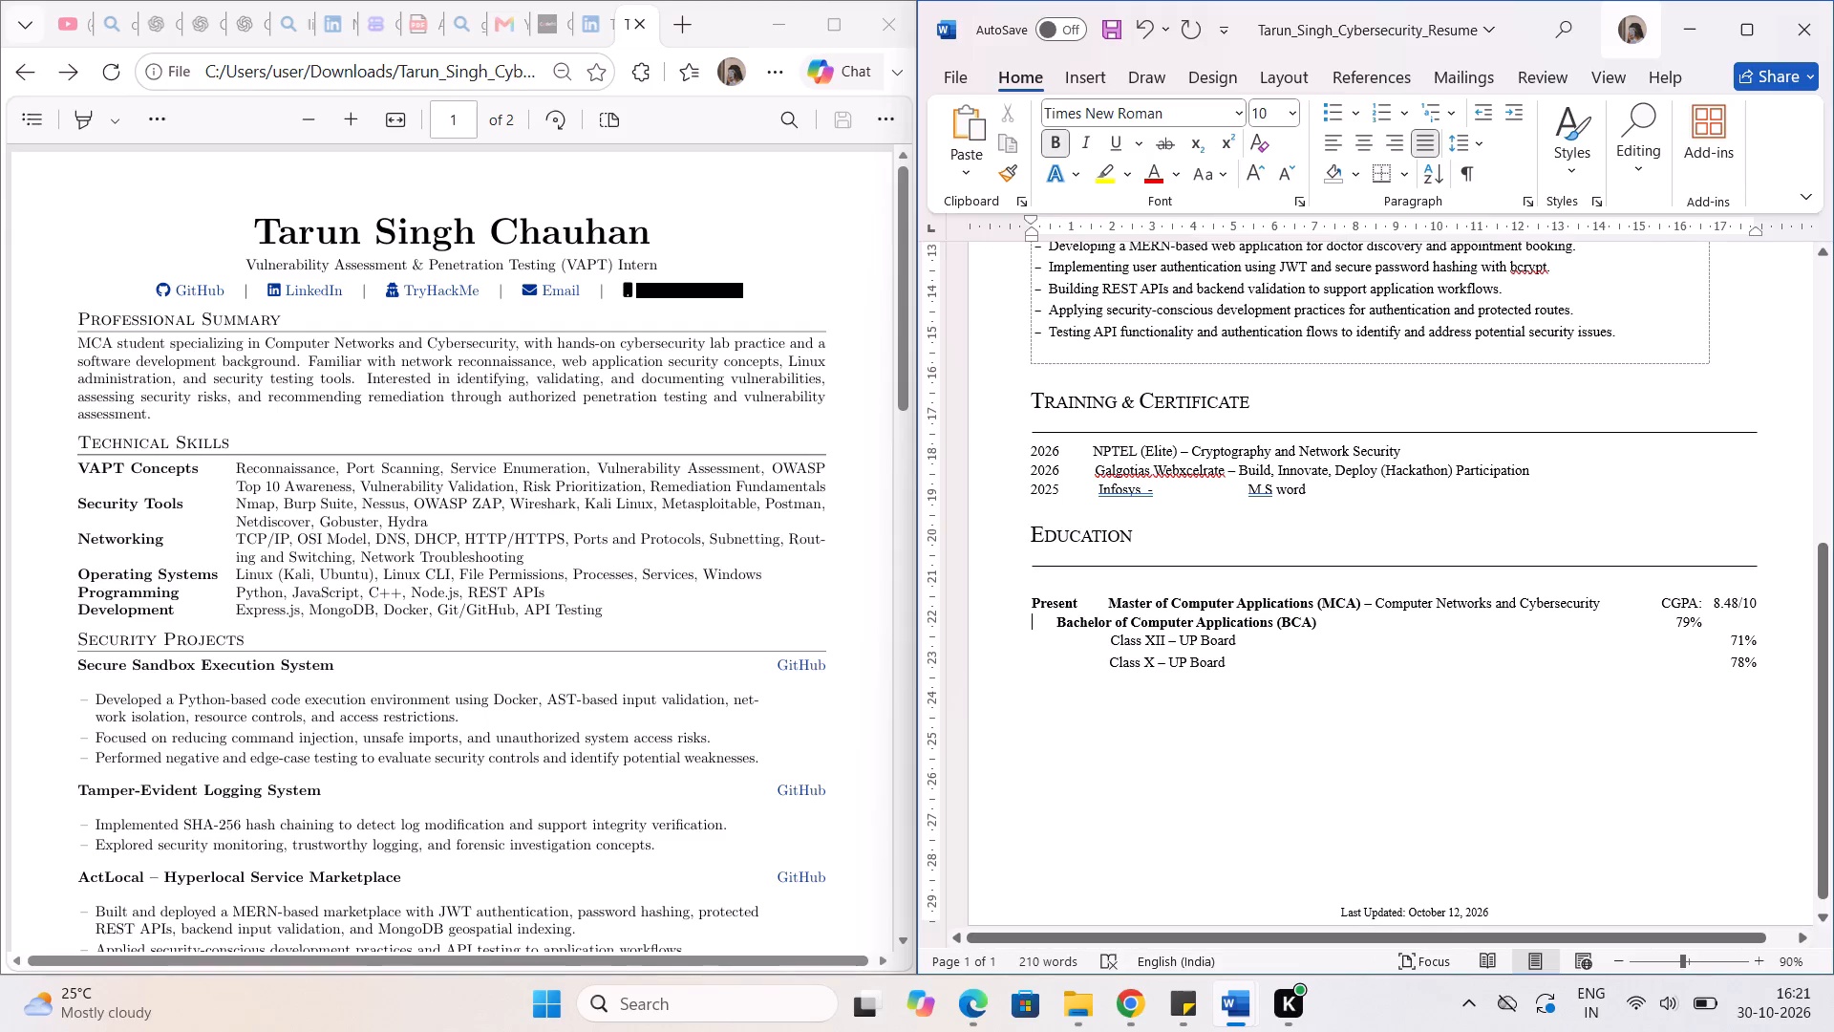
pyautogui.write('20')
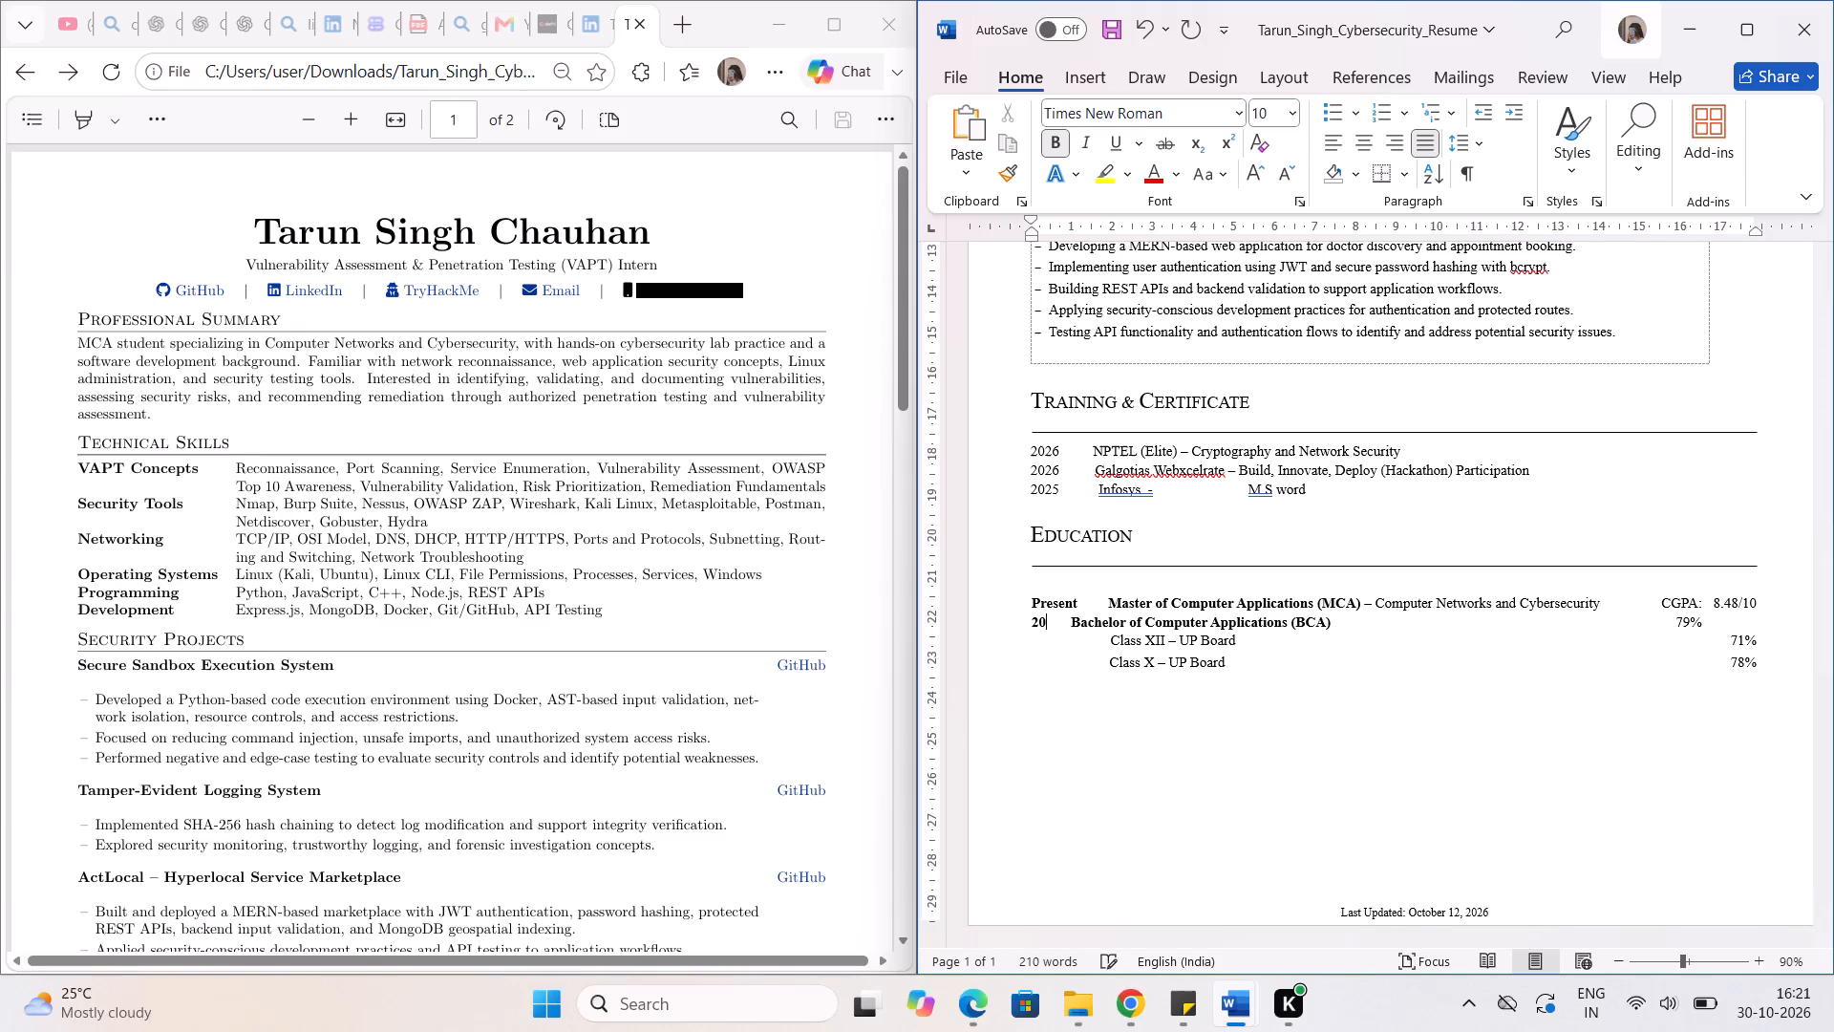
pyautogui.write('18')
pyautogui.write('-2021')
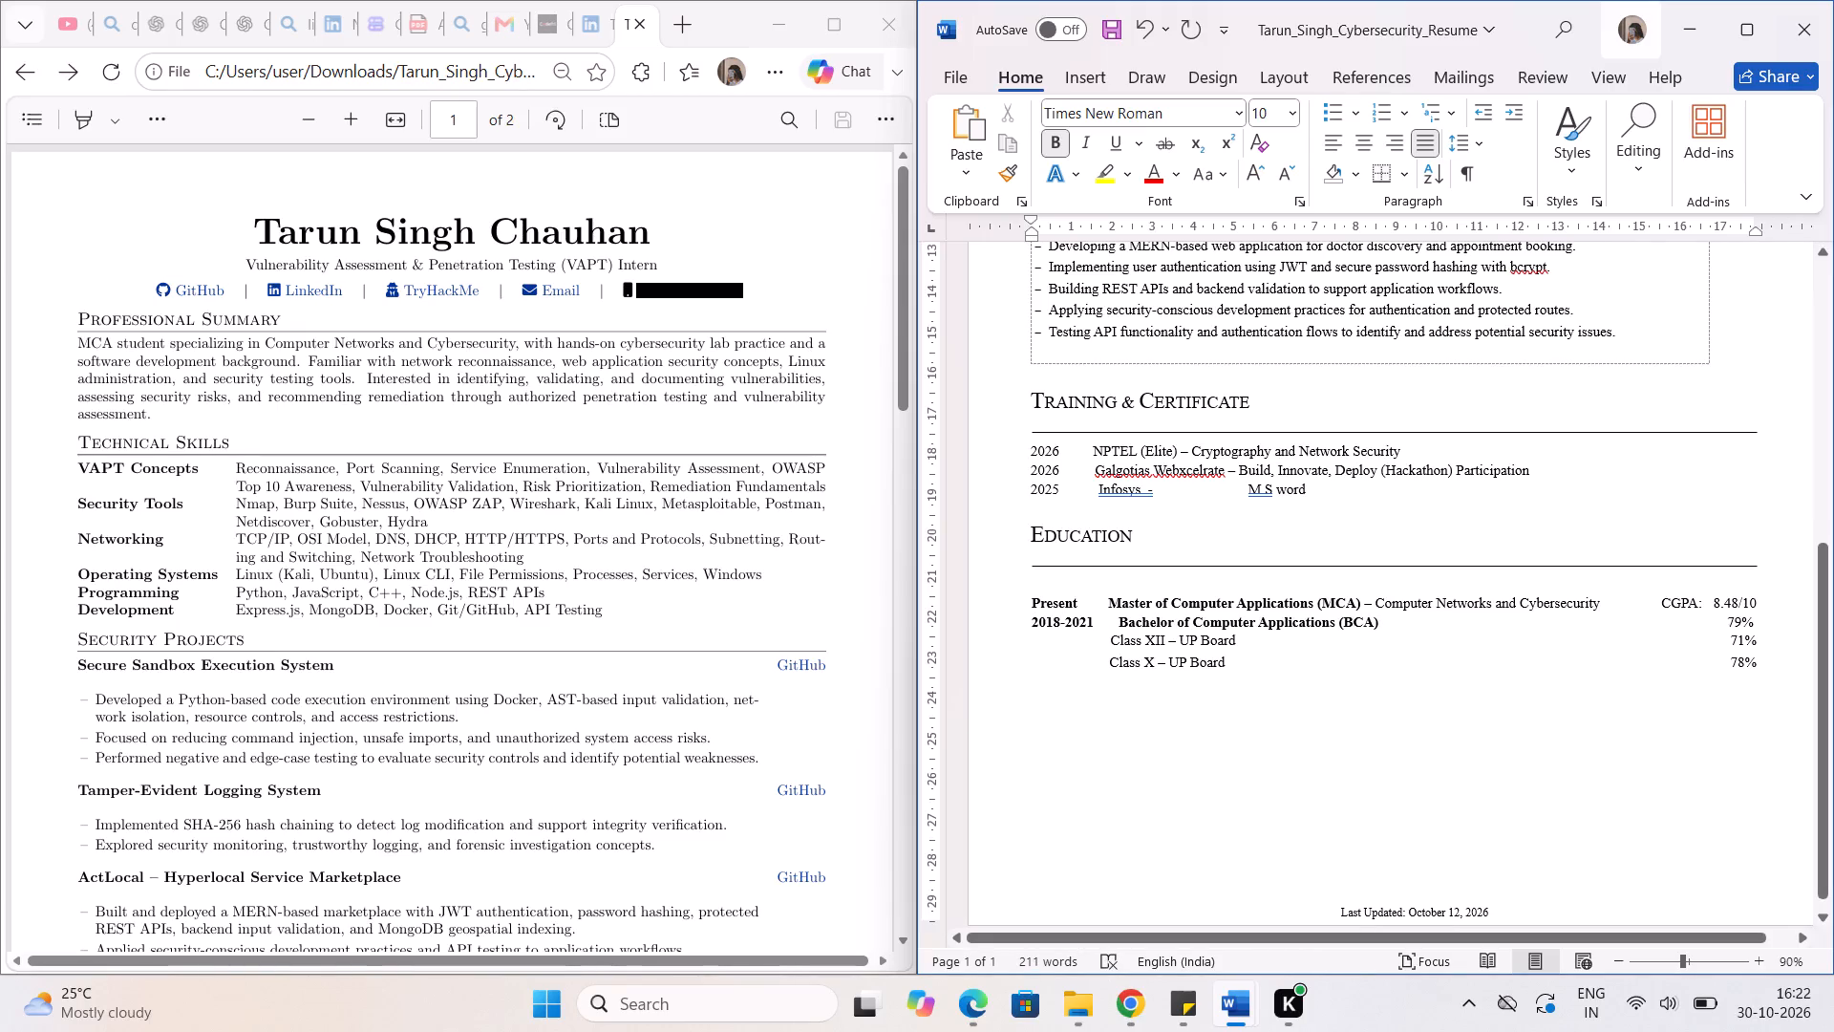
# Extend the MCA entry's date to 2025-Present and shorten the gap before CGPA so the score fits on the same line.
pyautogui.click(1032, 604)
pyautogui.write('2025-')
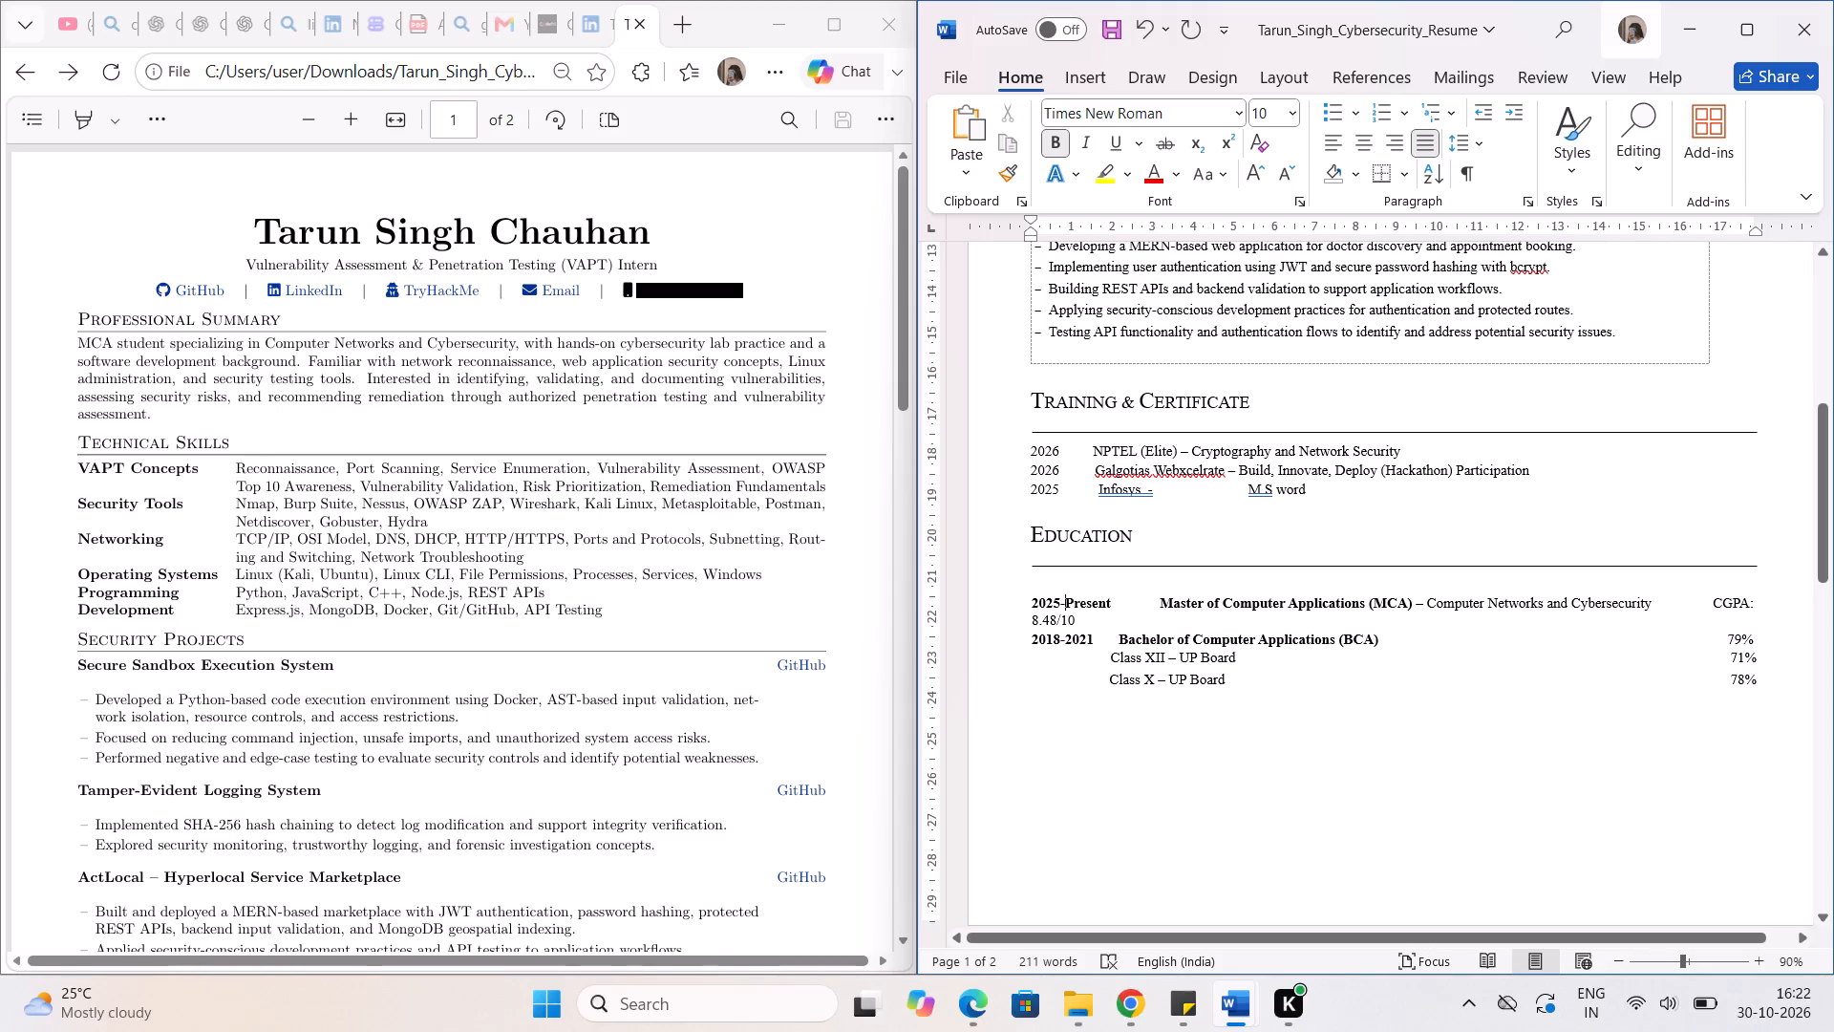
pyautogui.click(1694, 599)
pyautogui.press('BackSpace')
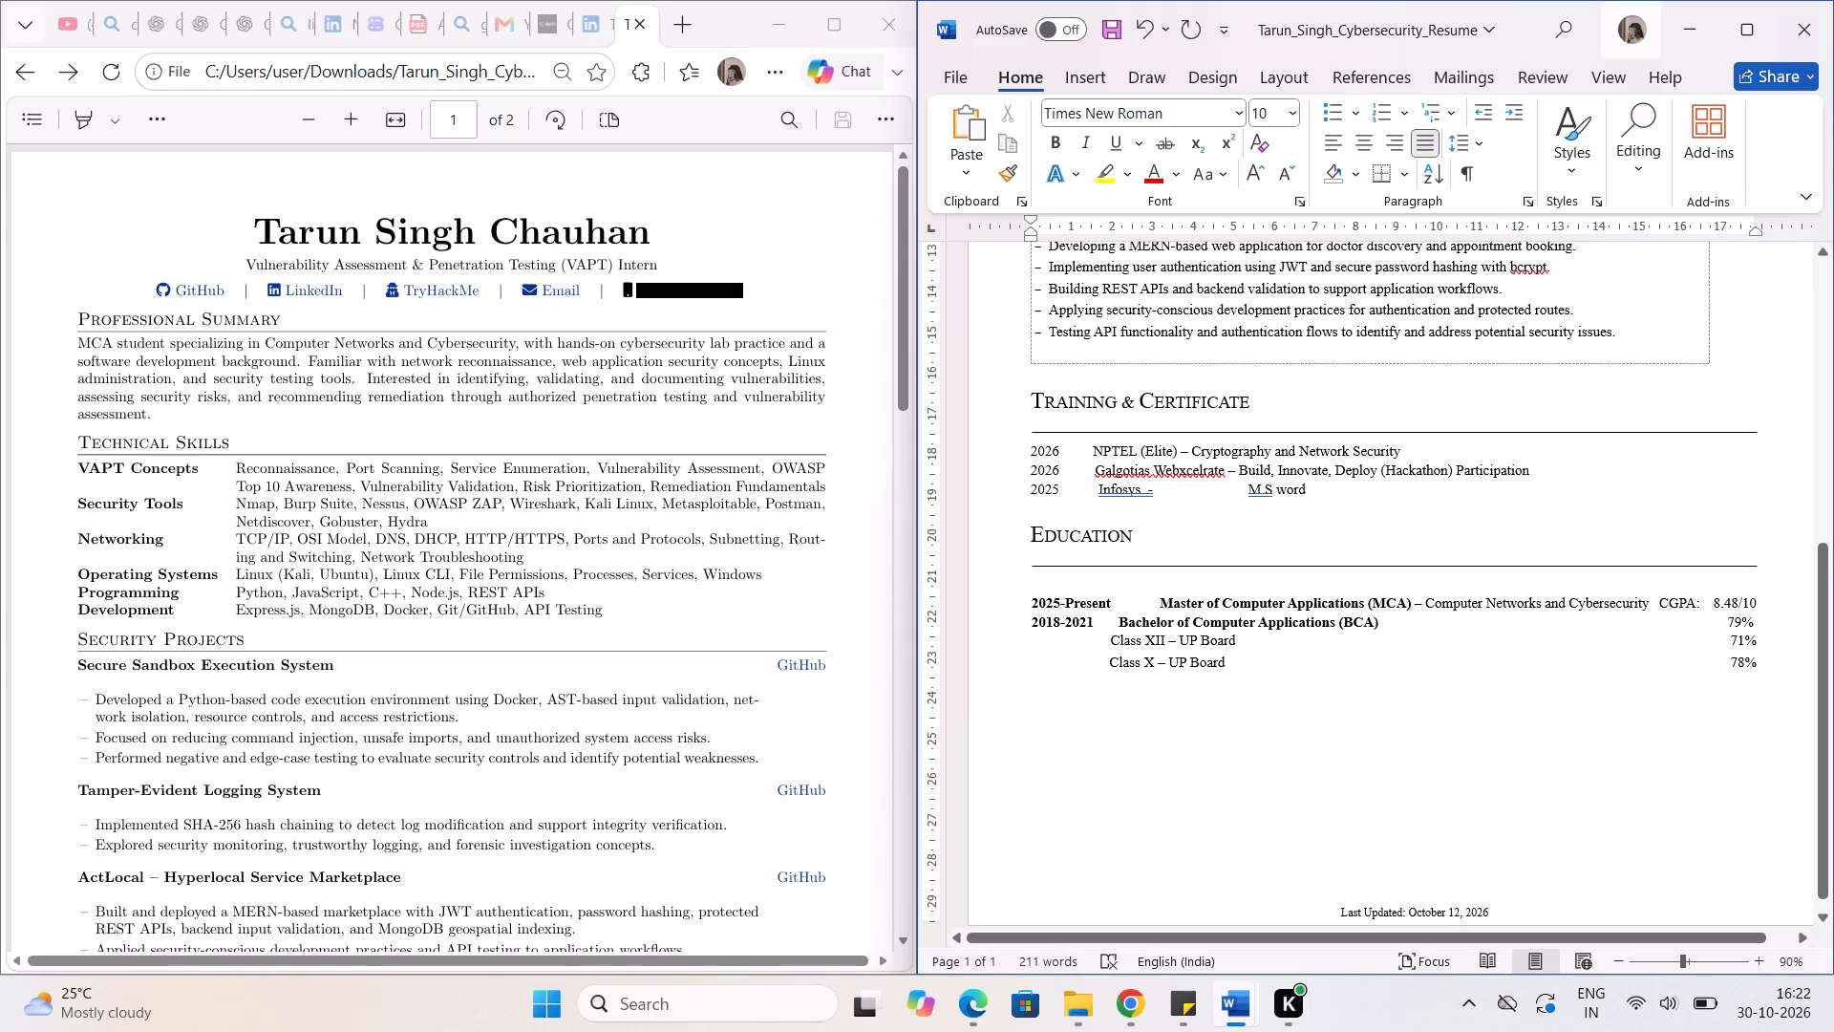
# Remove the leading spaces of the Class XII – UP Board entry and add the year 2016 at its start.
pyautogui.click(1049, 640)
pyautogui.press('BackSpace')
pyautogui.press('BackSpace')
pyautogui.press('BackSpace')
pyautogui.press('BackSpace')
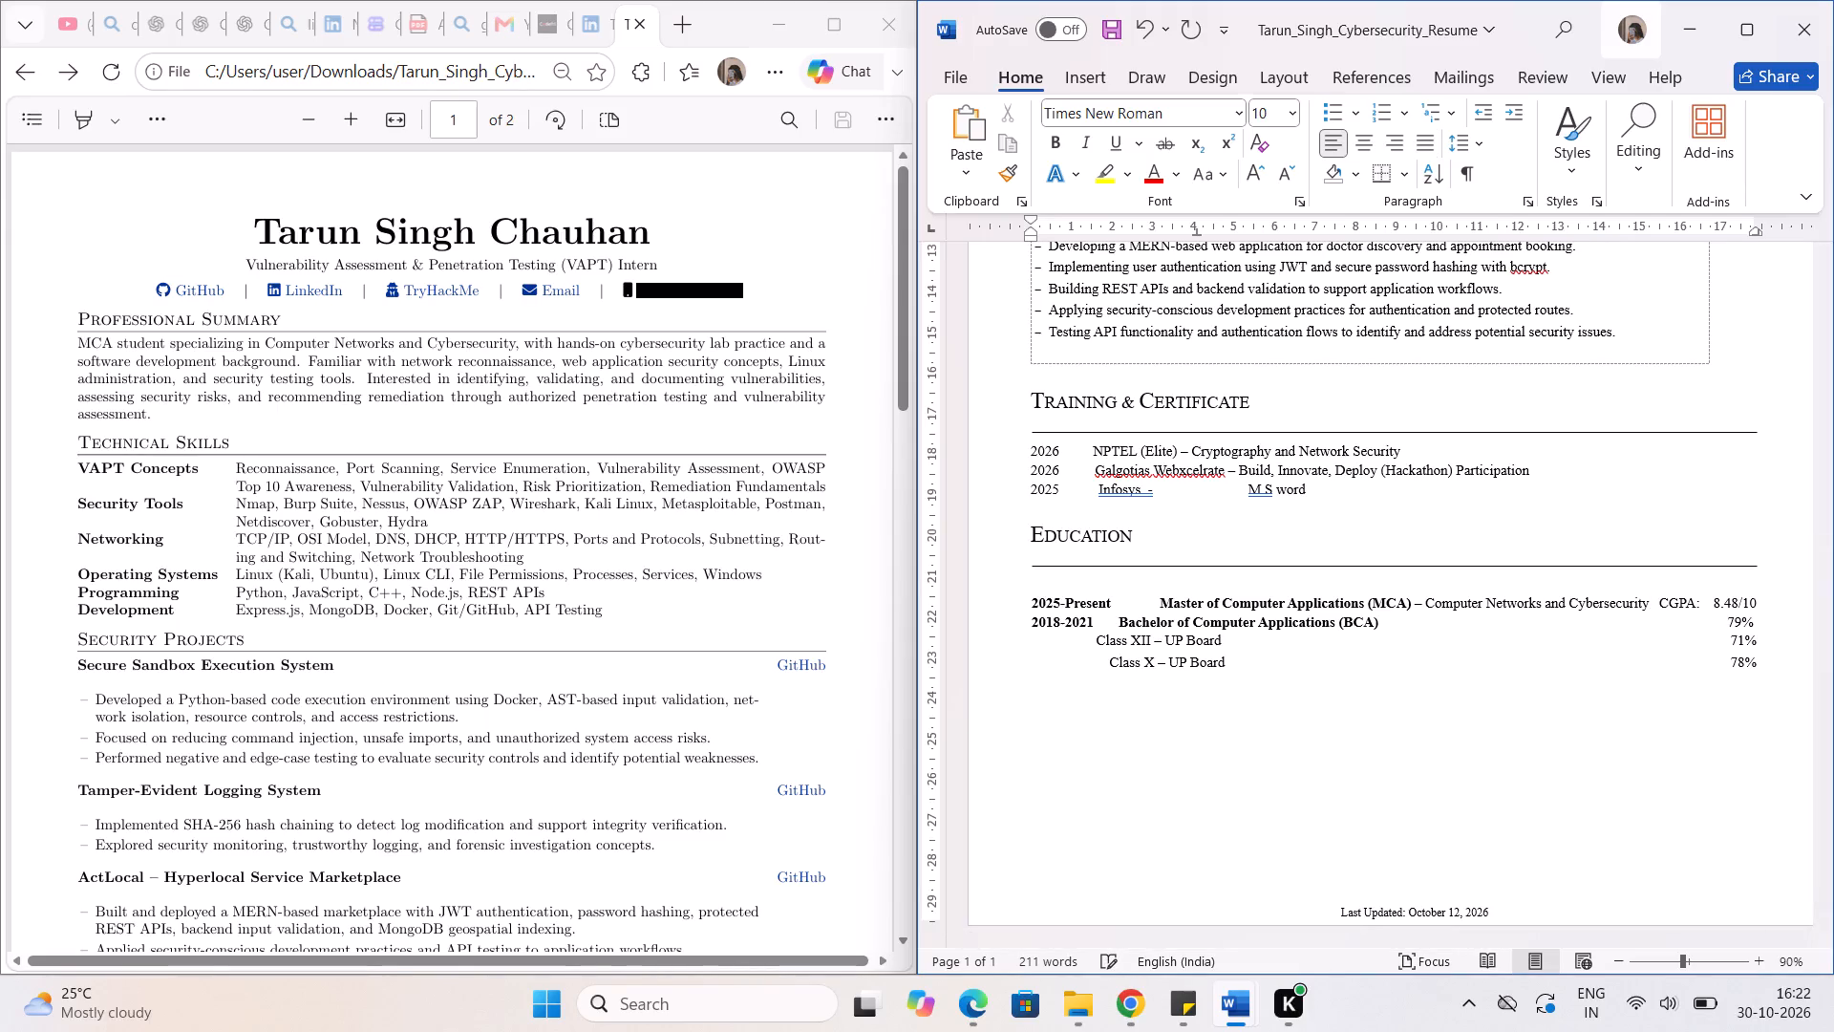
pyautogui.press('BackSpace')
pyautogui.write('20')
pyautogui.press('1')
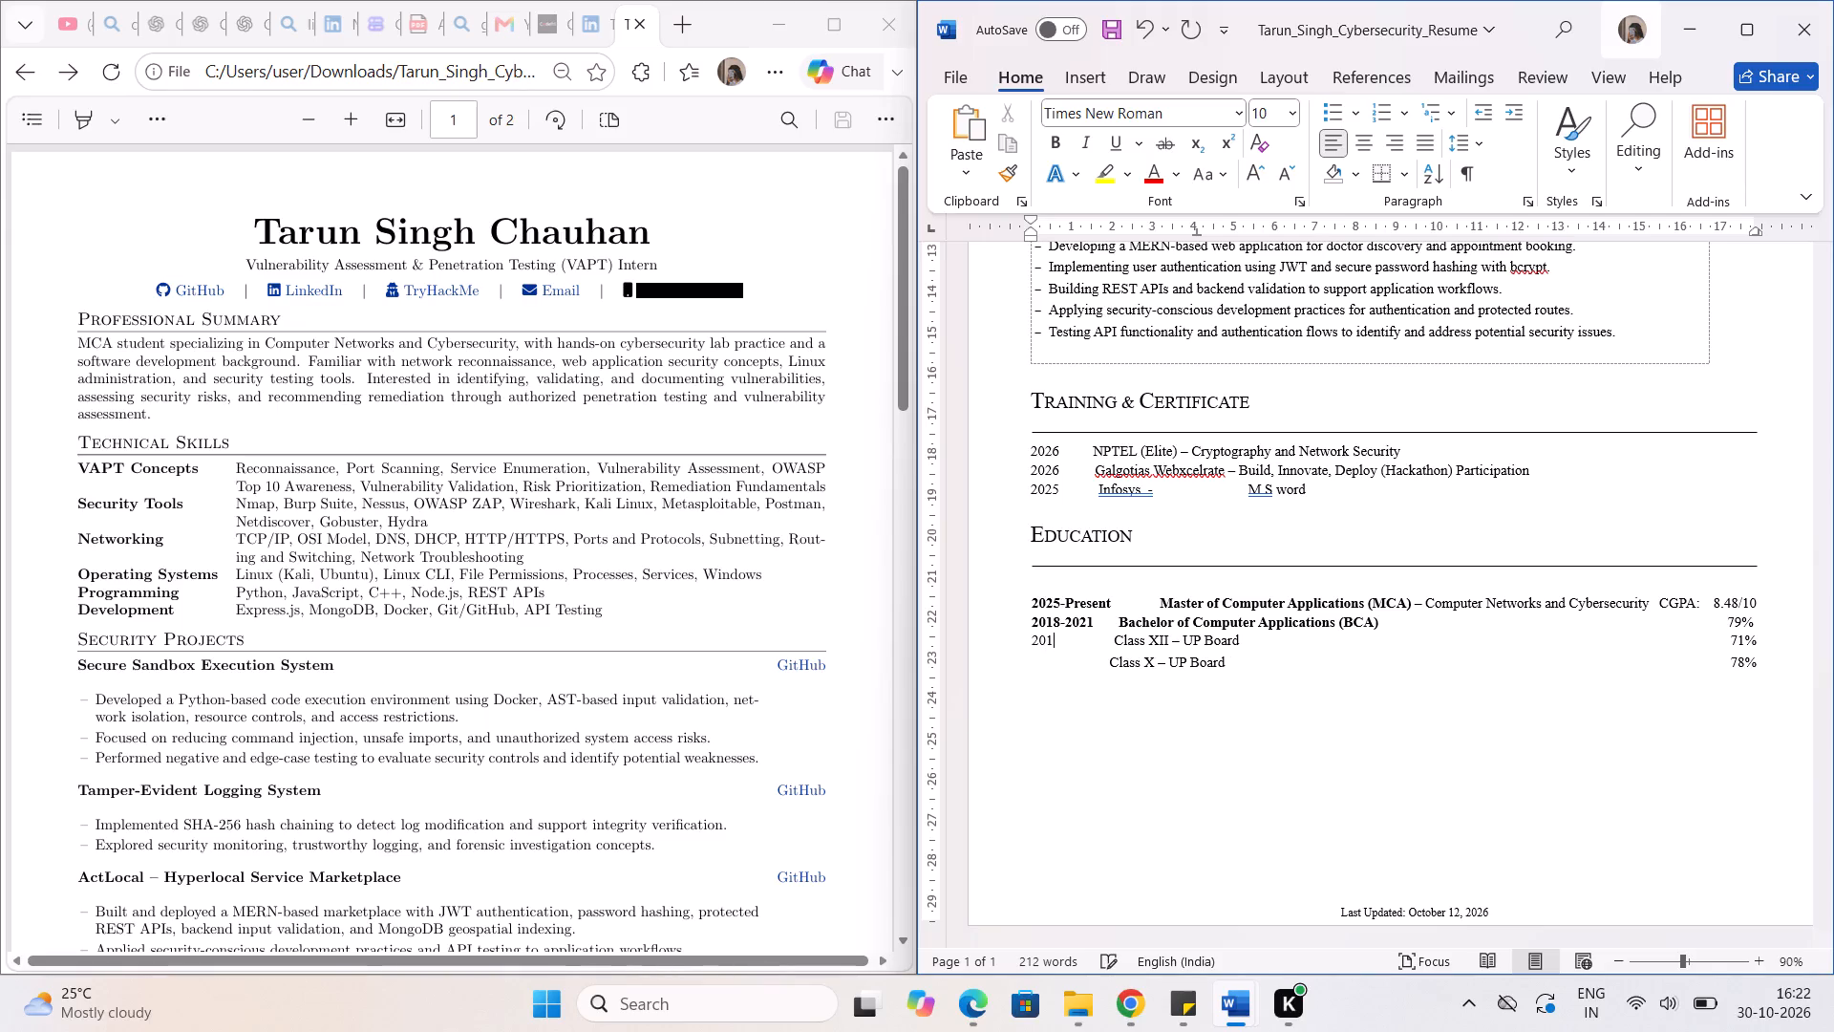
pyautogui.press('6')
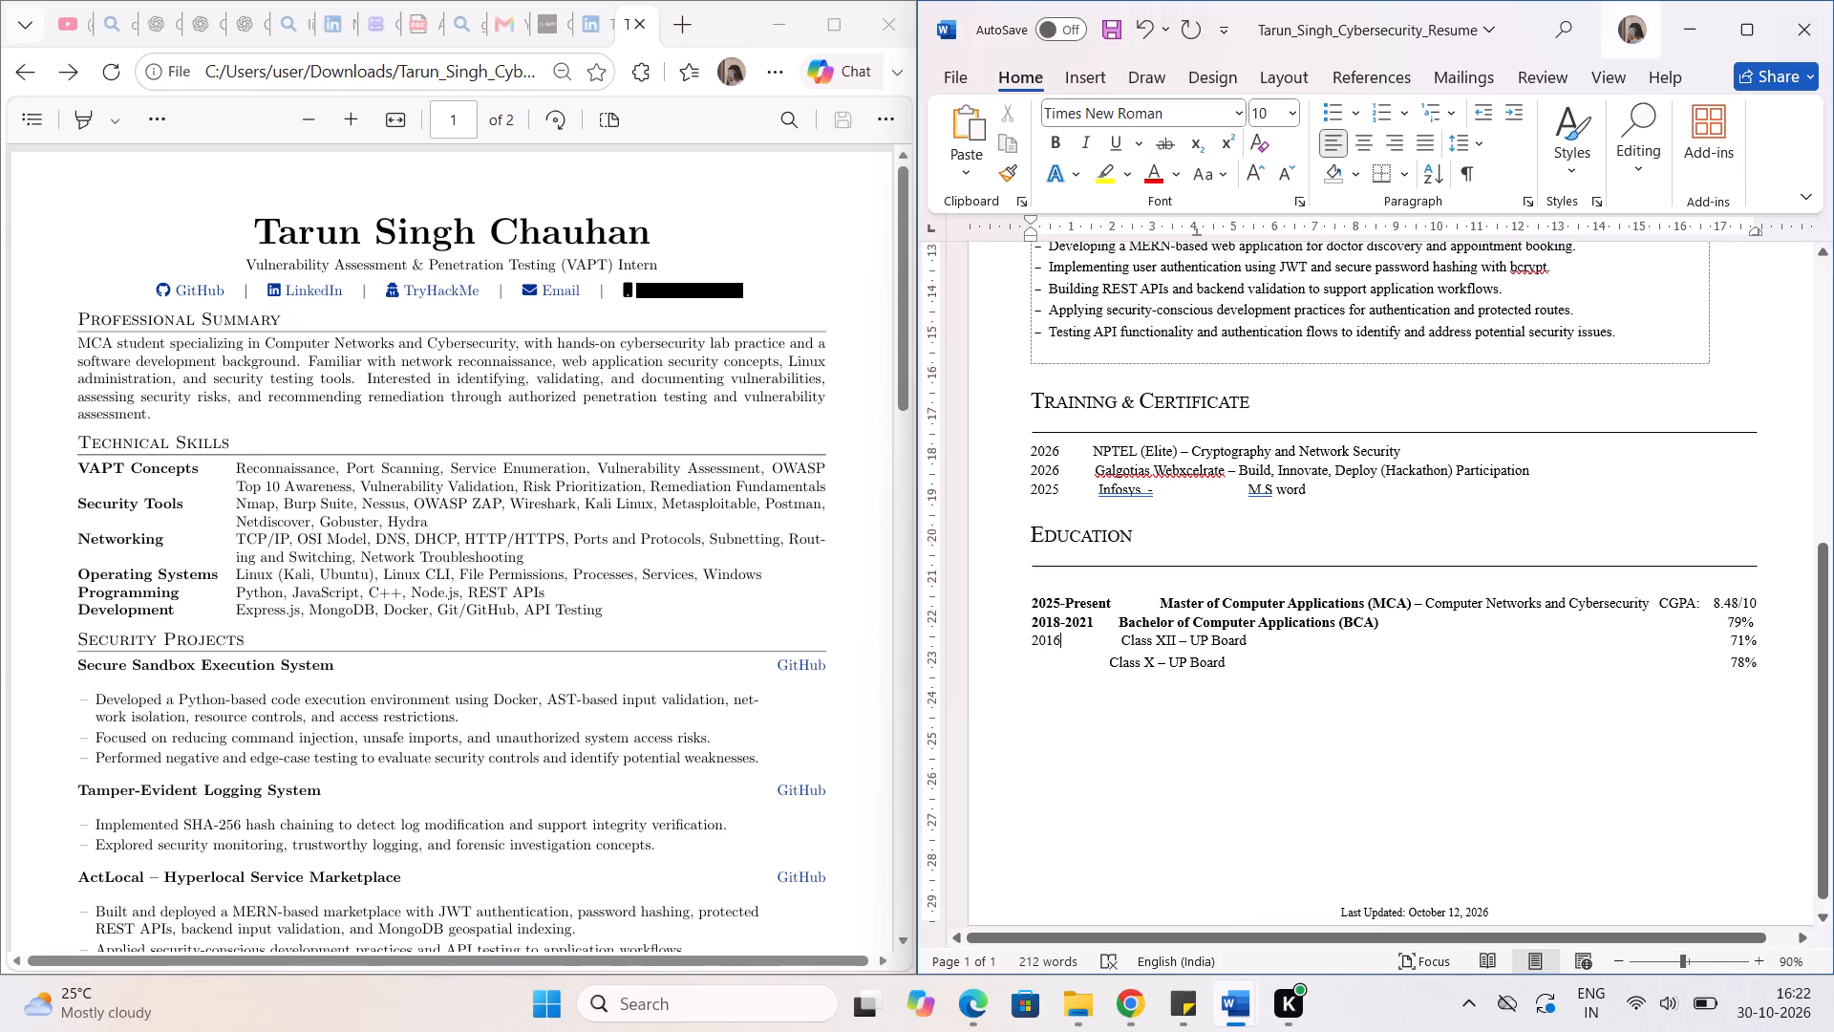
# Add the year 2014 before the Class X – UP Board entry and move it back under 2016.
pyautogui.click(1044, 665)
pyautogui.write('29')
pyautogui.press('BackSpace')
pyautogui.press('0')
pyautogui.press('1')
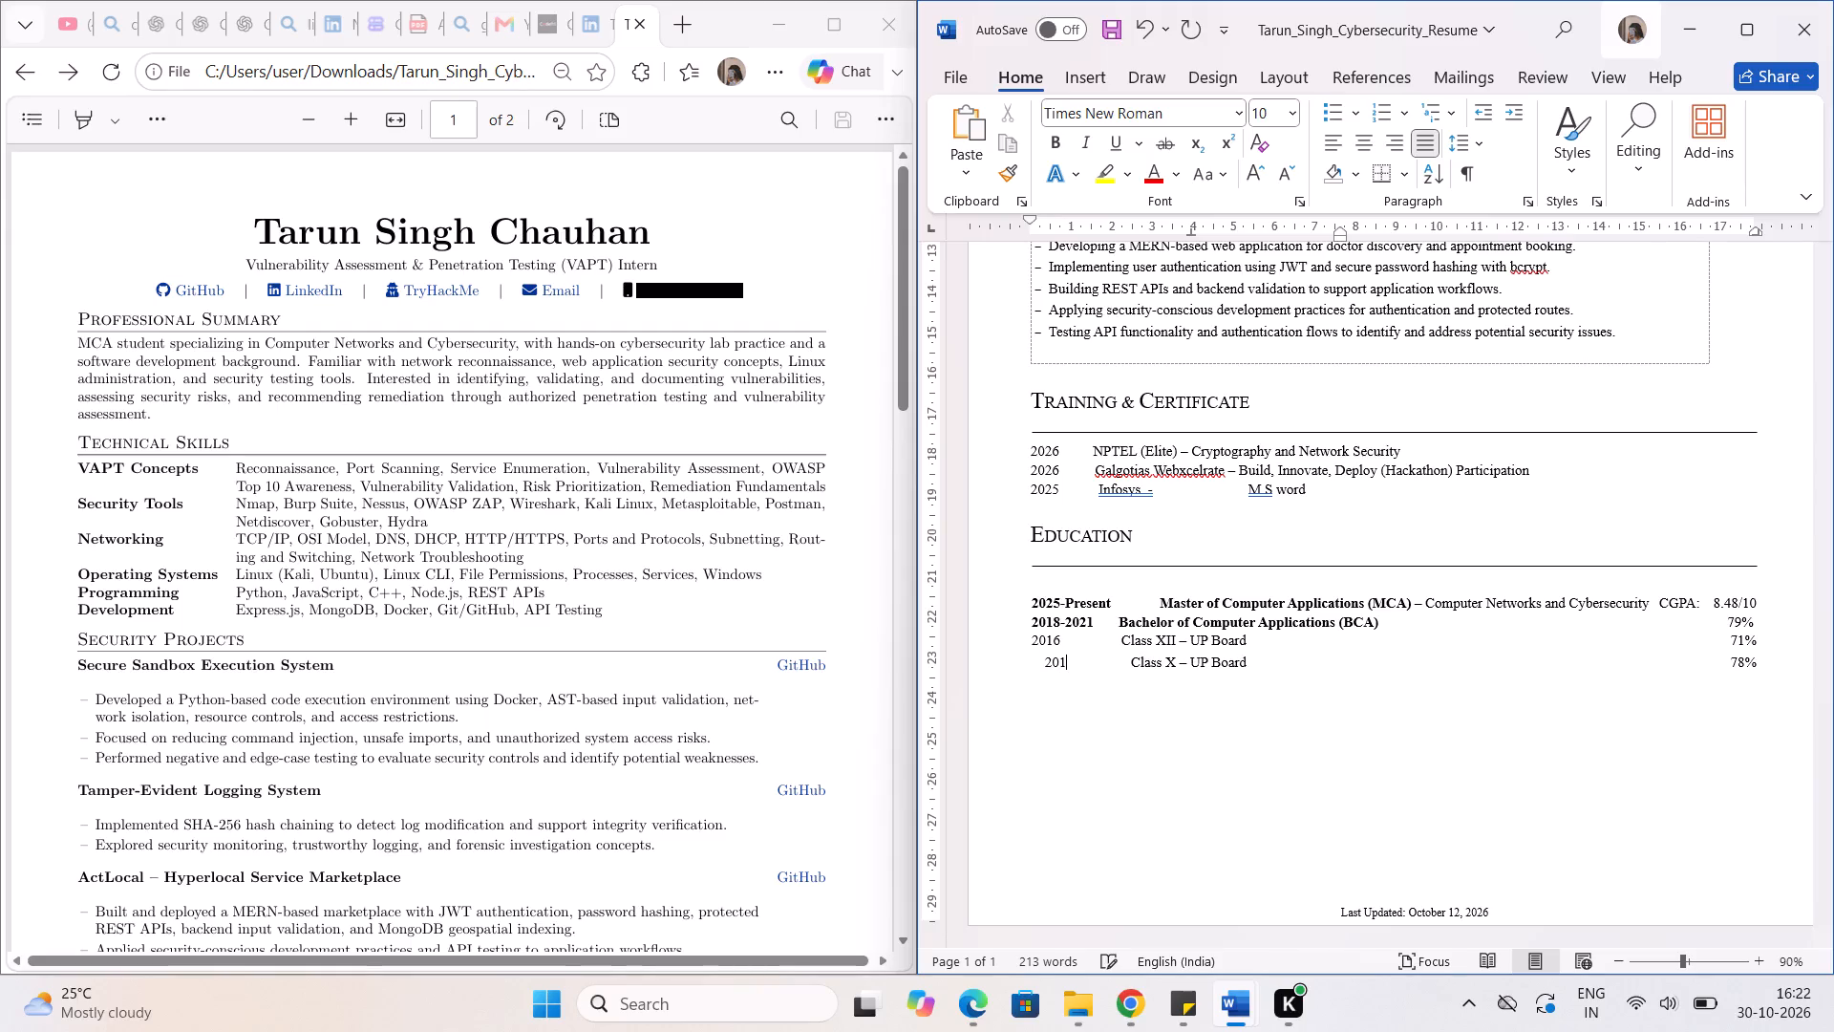
pyautogui.press('4')
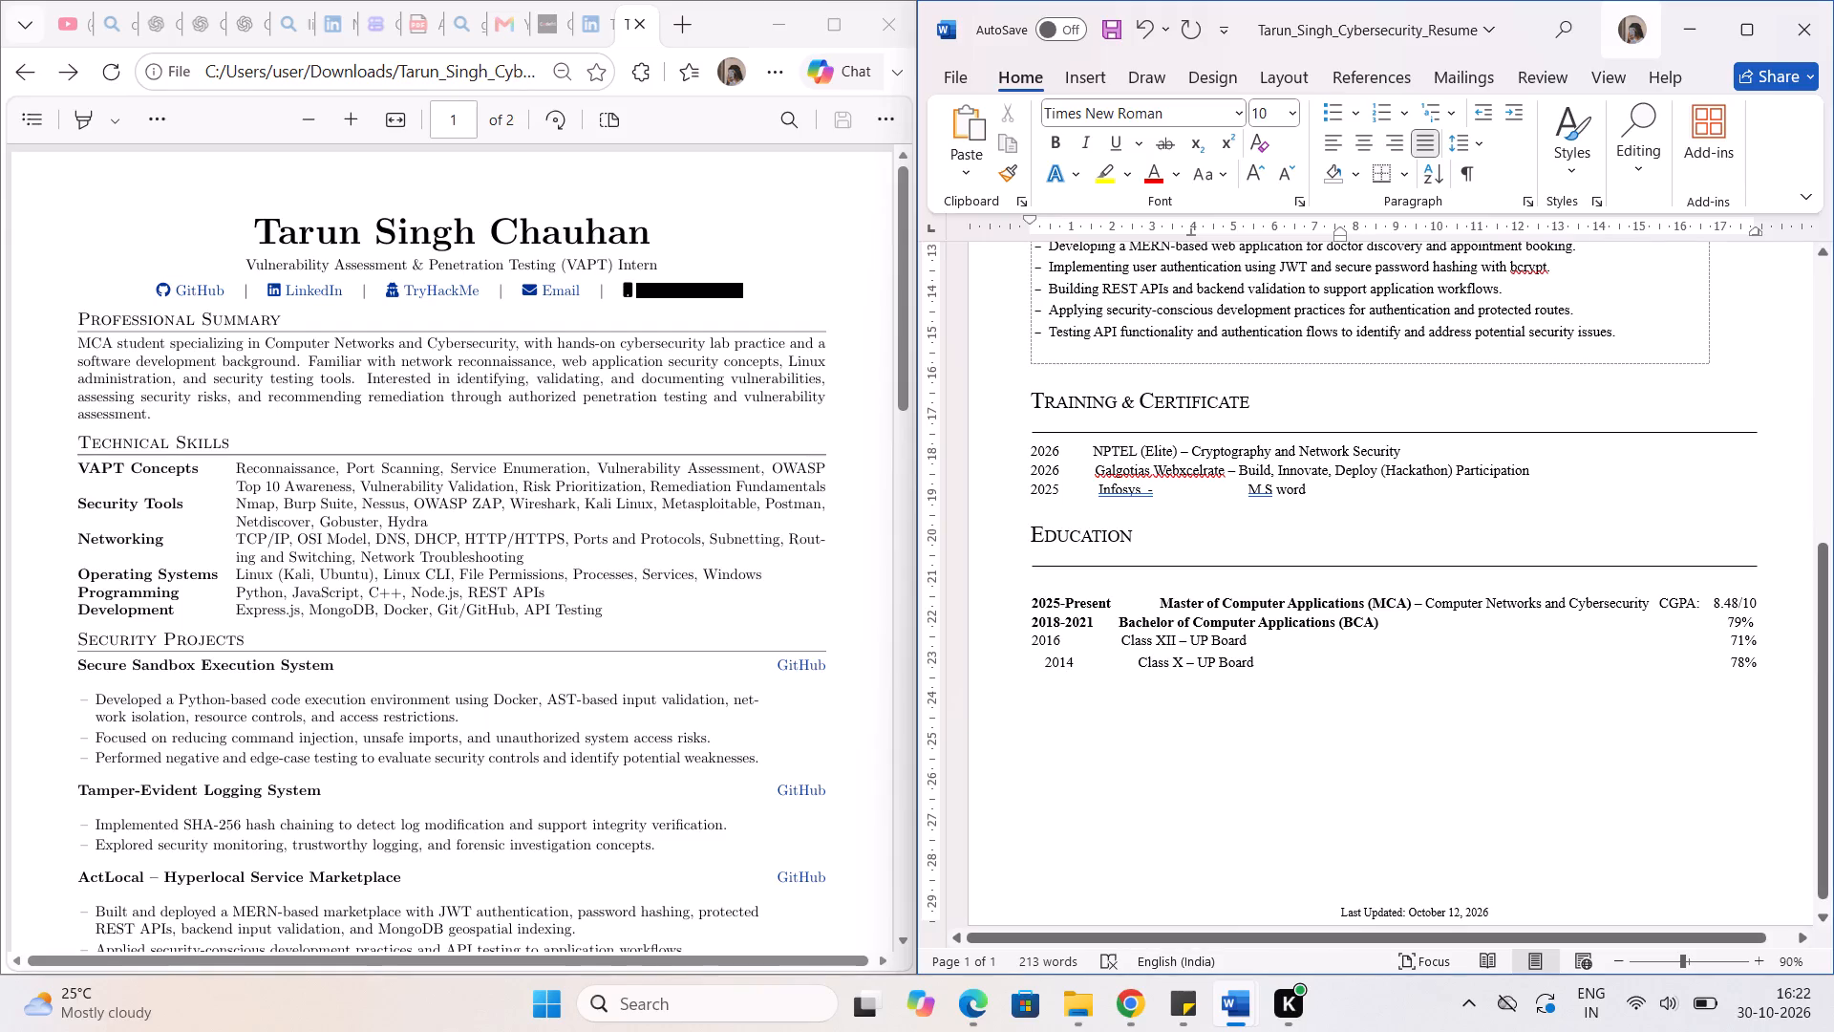
pyautogui.click(1049, 666)
pyautogui.press('Left')
pyautogui.press('BackSpace')
pyautogui.press('BackSpace')
pyautogui.press('BackSpace')
# Widen the gap after 2018-2021 by three spaces to shift the BCA title, keeping 79% on the same line.
pyautogui.click(1116, 618)
pyautogui.press('space')
pyautogui.press('space')
pyautogui.press('space')
pyautogui.press('space')
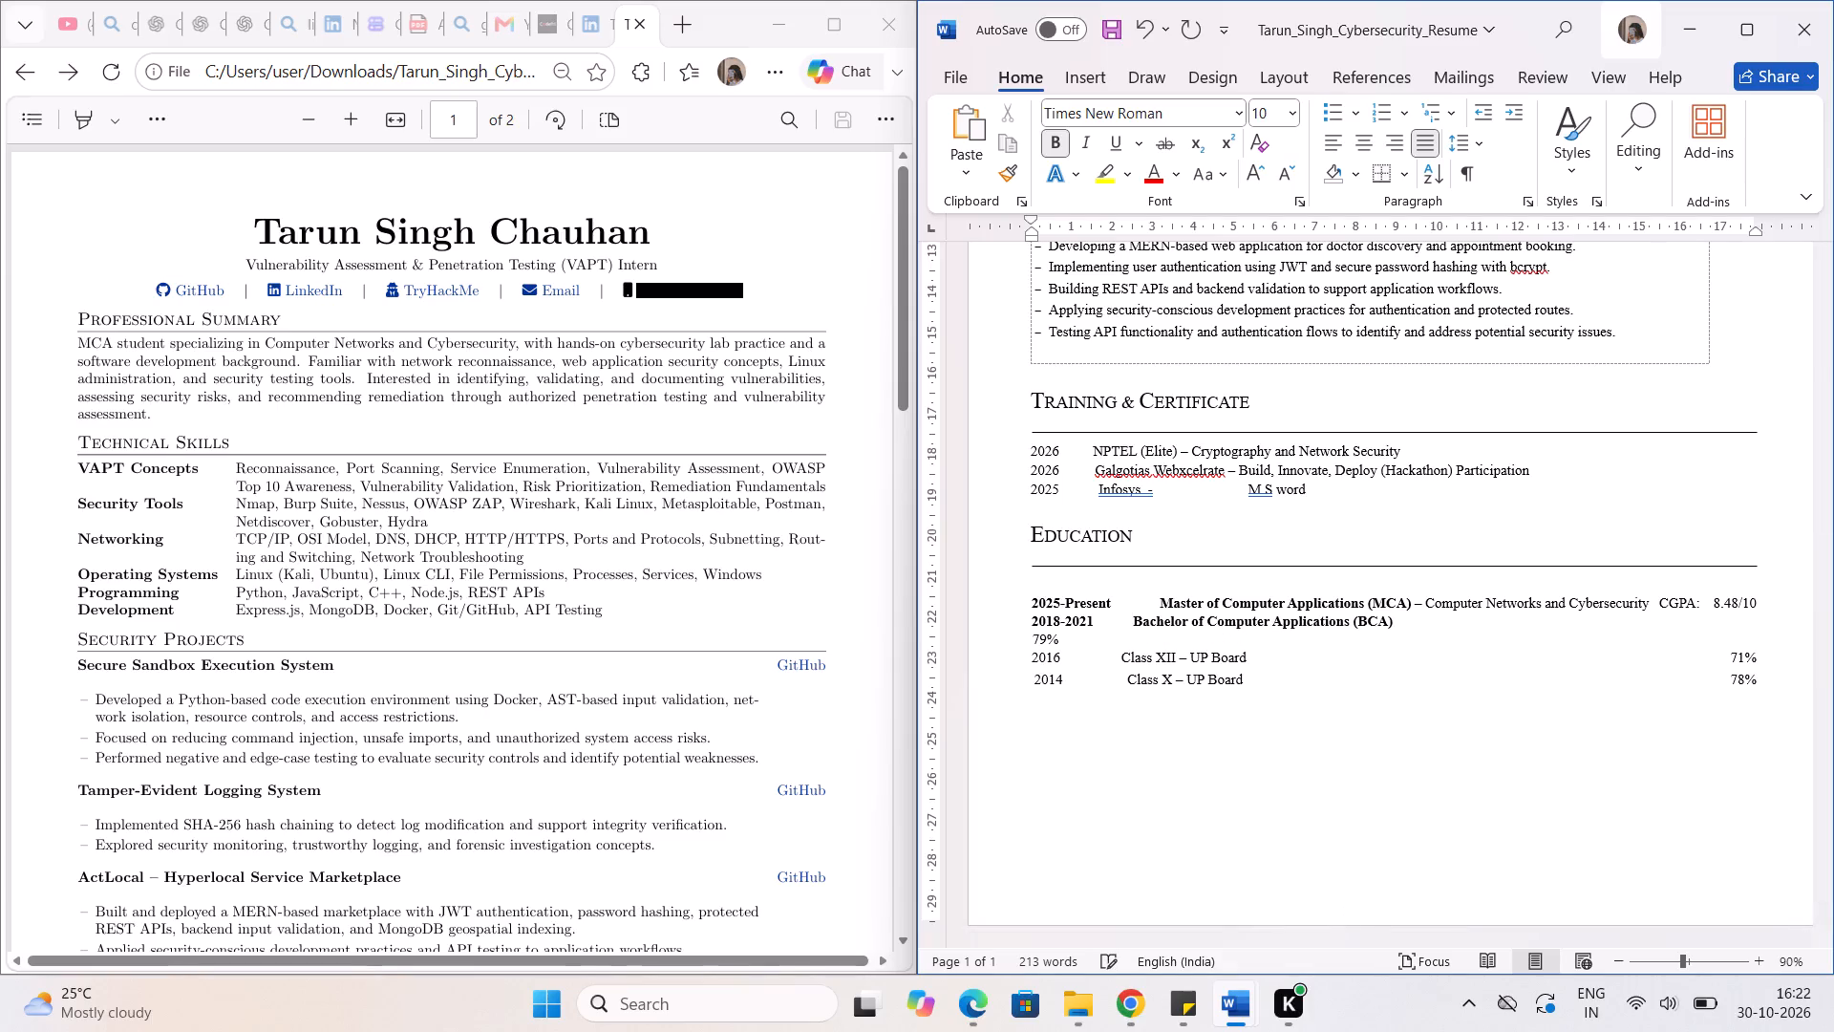
pyautogui.press('BackSpace')
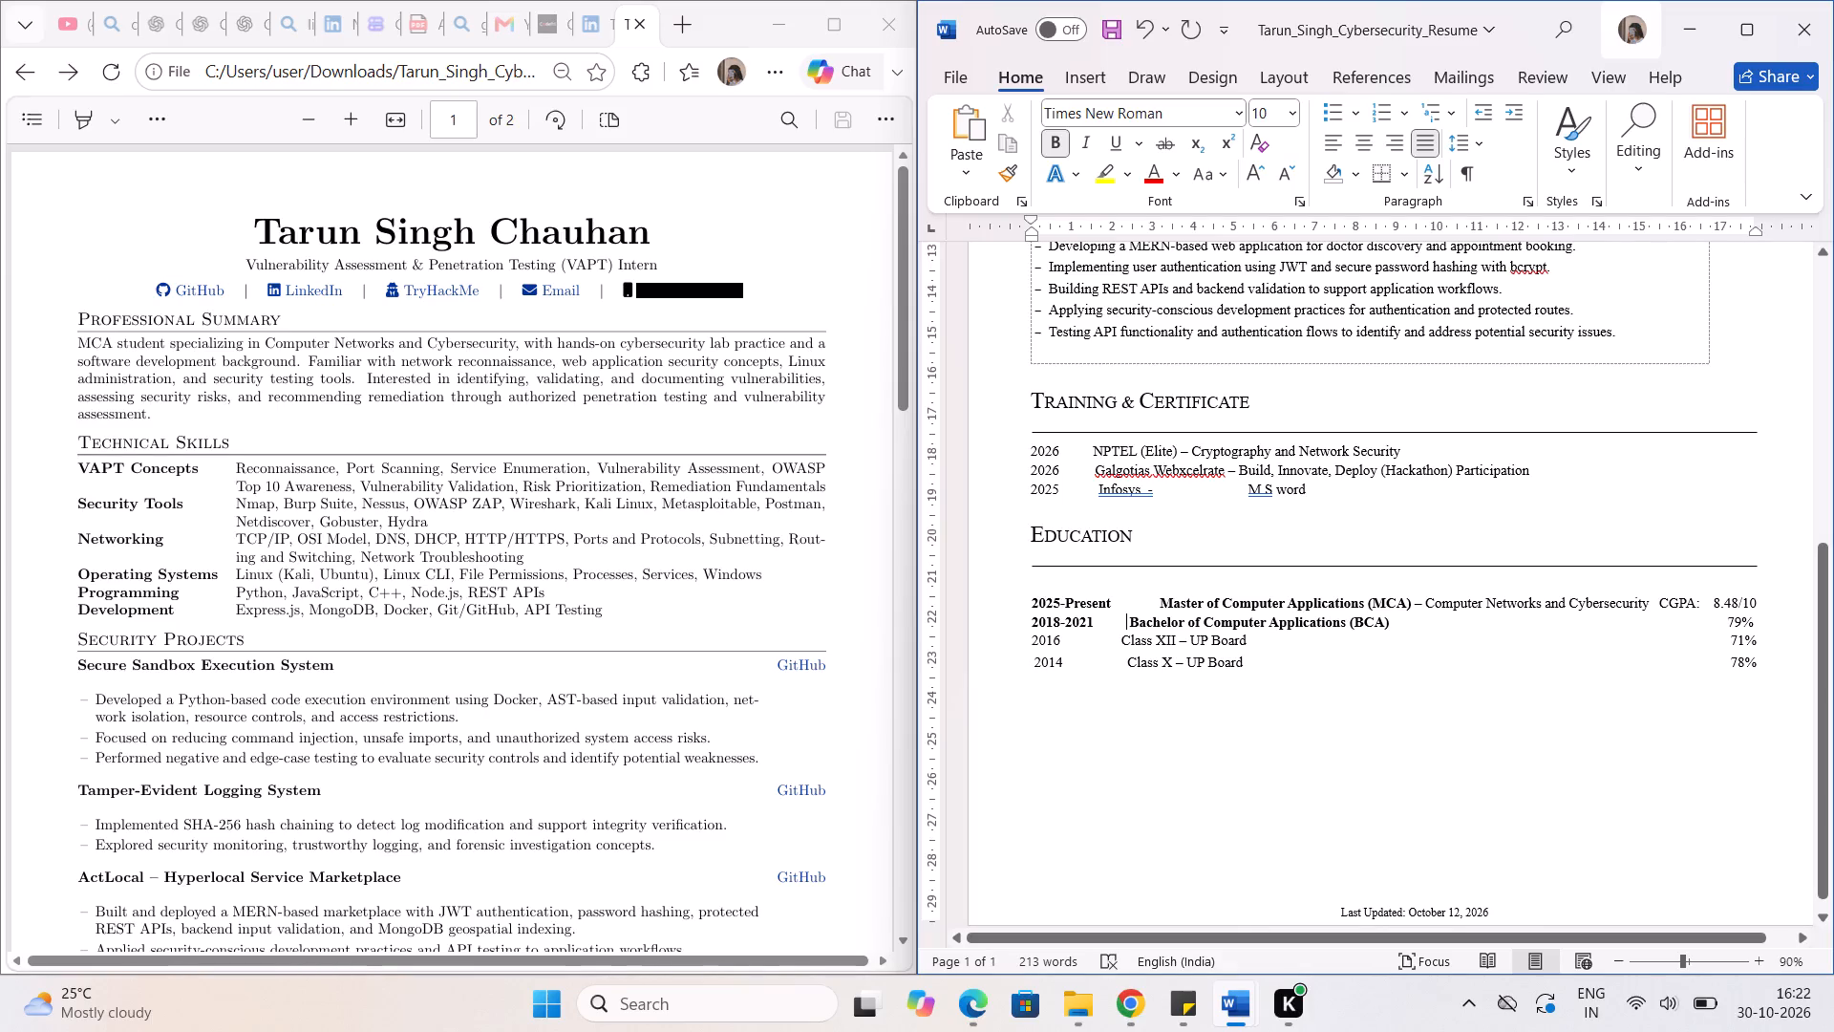
# Narrow the gap after 2025-Present so the MCA title lines up with the BCA title.
pyautogui.click(1160, 604)
pyautogui.press('BackSpace')
pyautogui.press('BackSpace')
pyautogui.press('BackSpace')
pyautogui.press('BackSpace')
pyautogui.press('BackSpace')
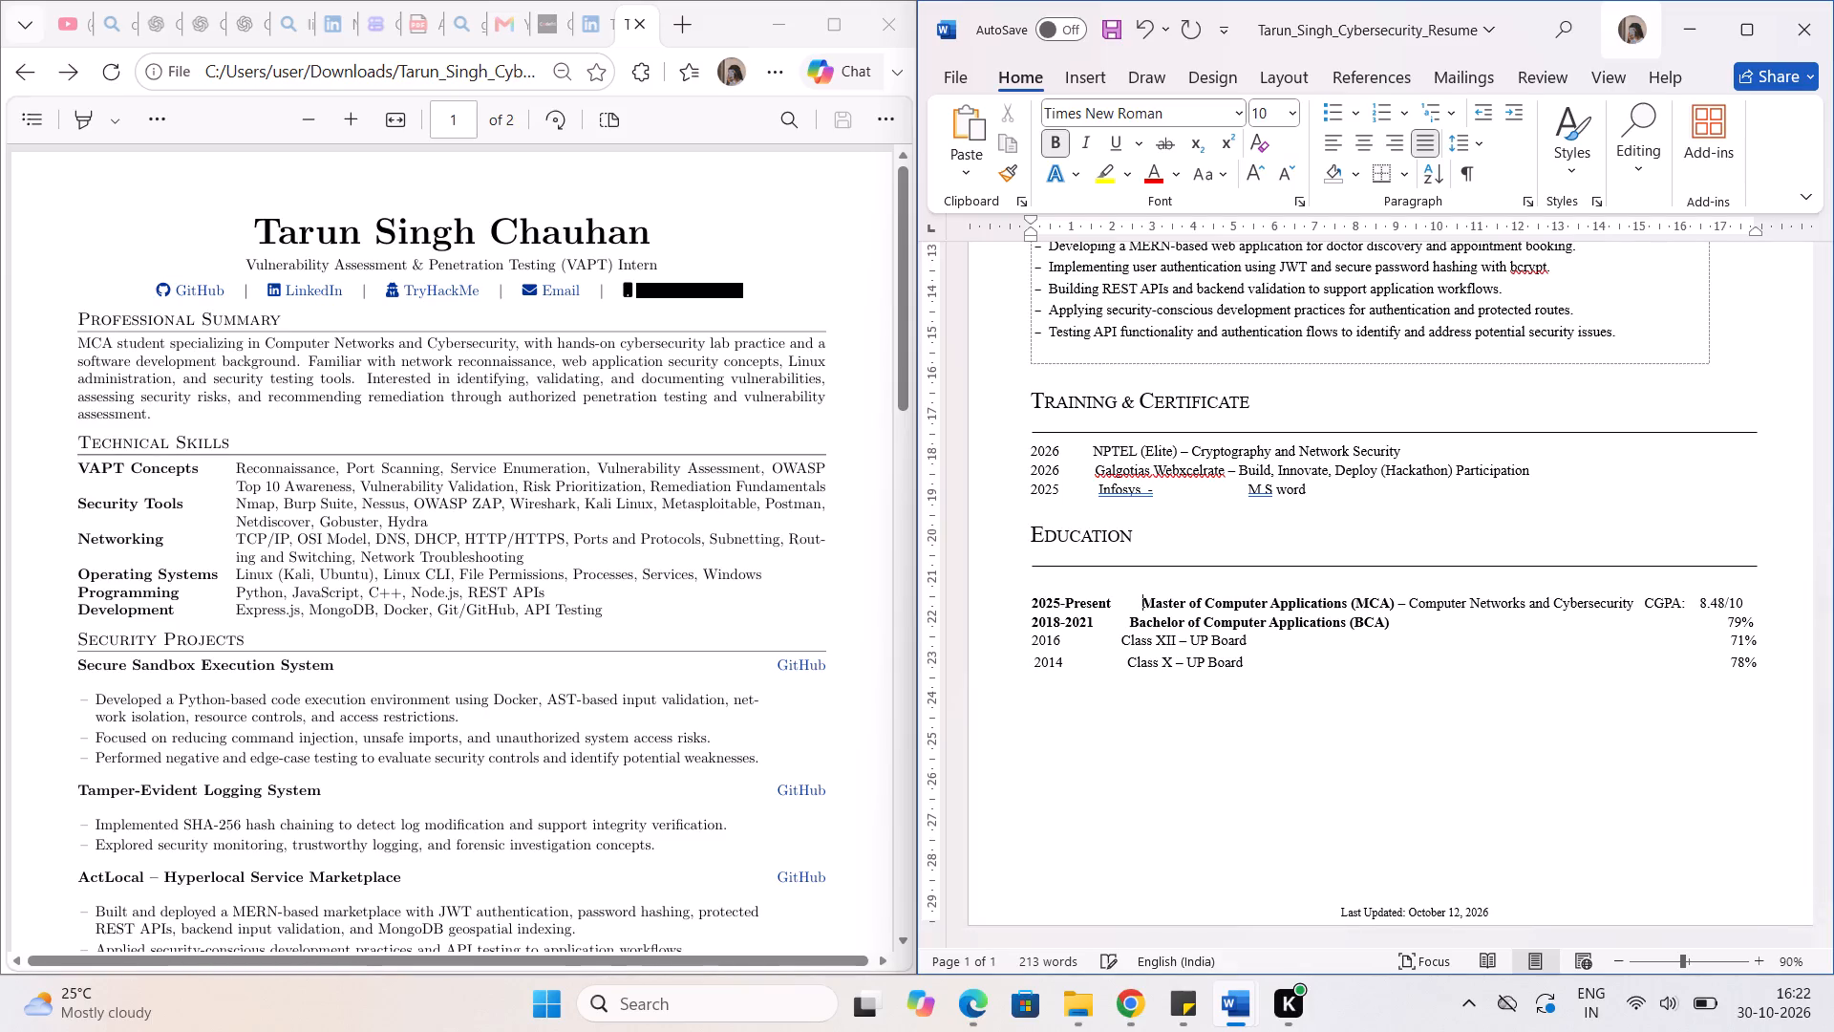
pyautogui.press('BackSpace')
pyautogui.press('BackSpace')
pyautogui.press('BackSpace')
pyautogui.press('space')
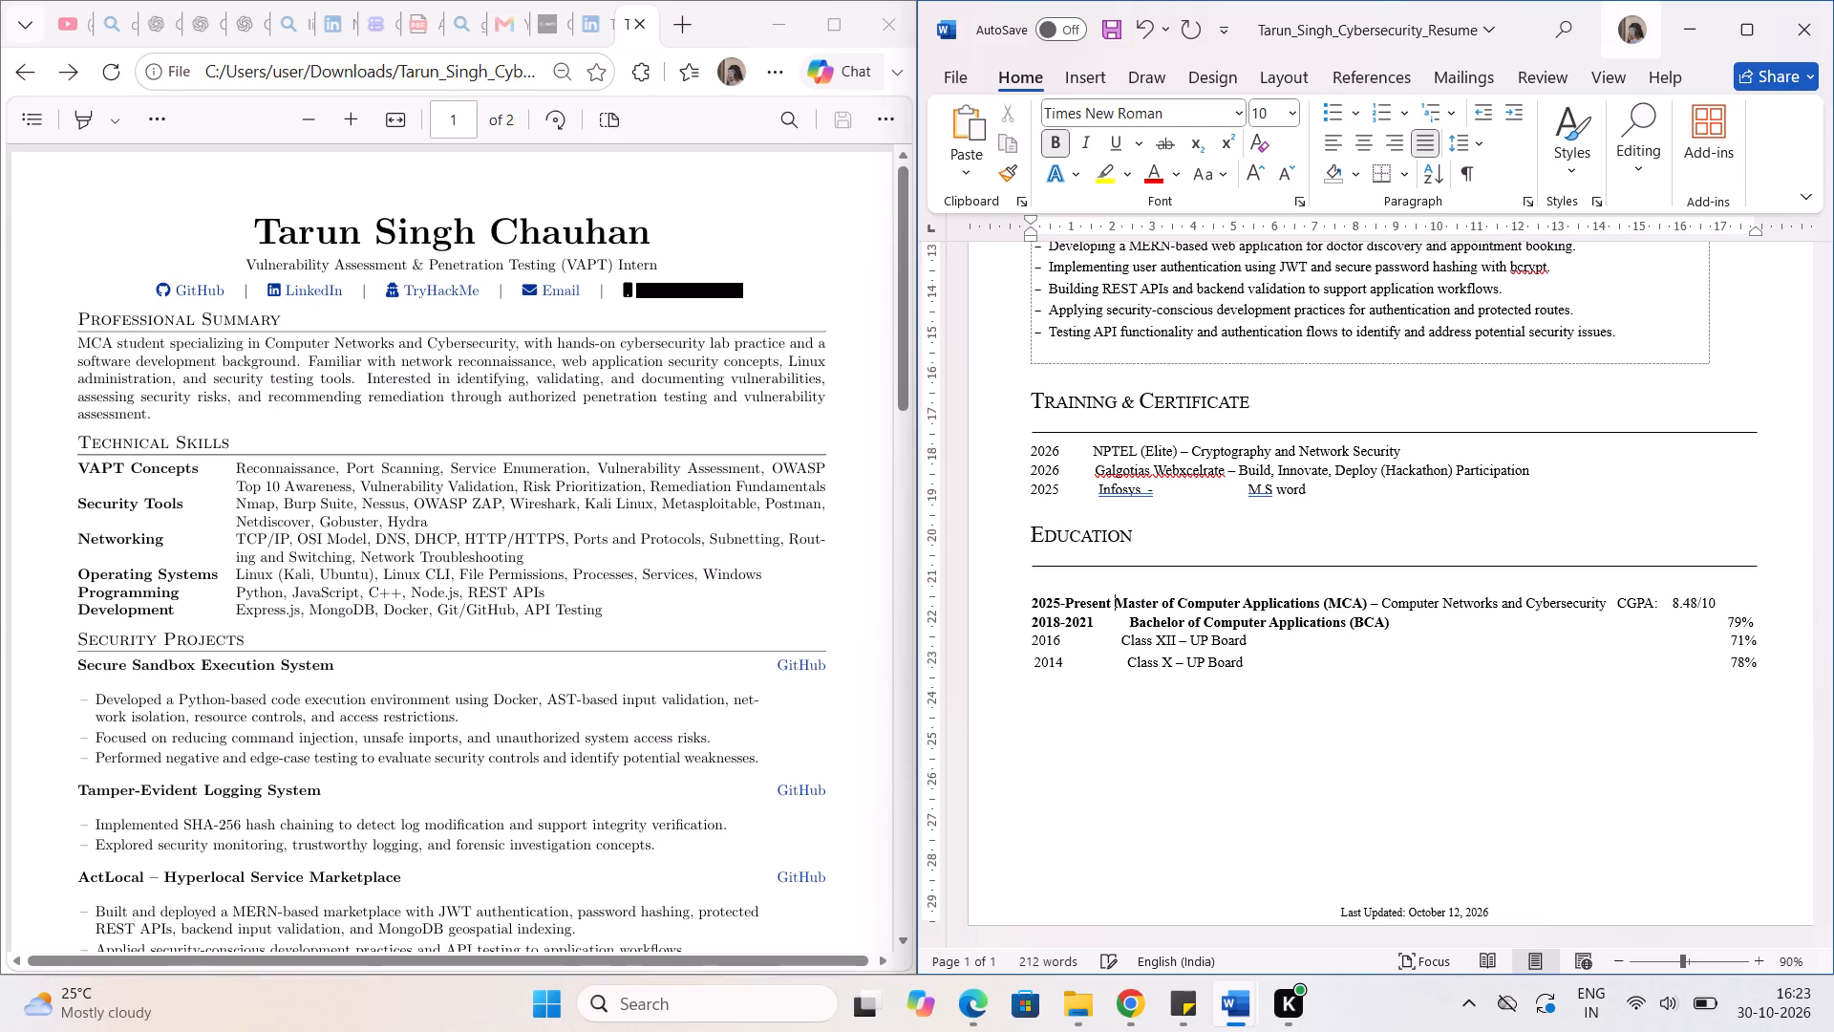
pyautogui.press('space')
pyautogui.press('space')
pyautogui.press('space')
pyautogui.press('space')
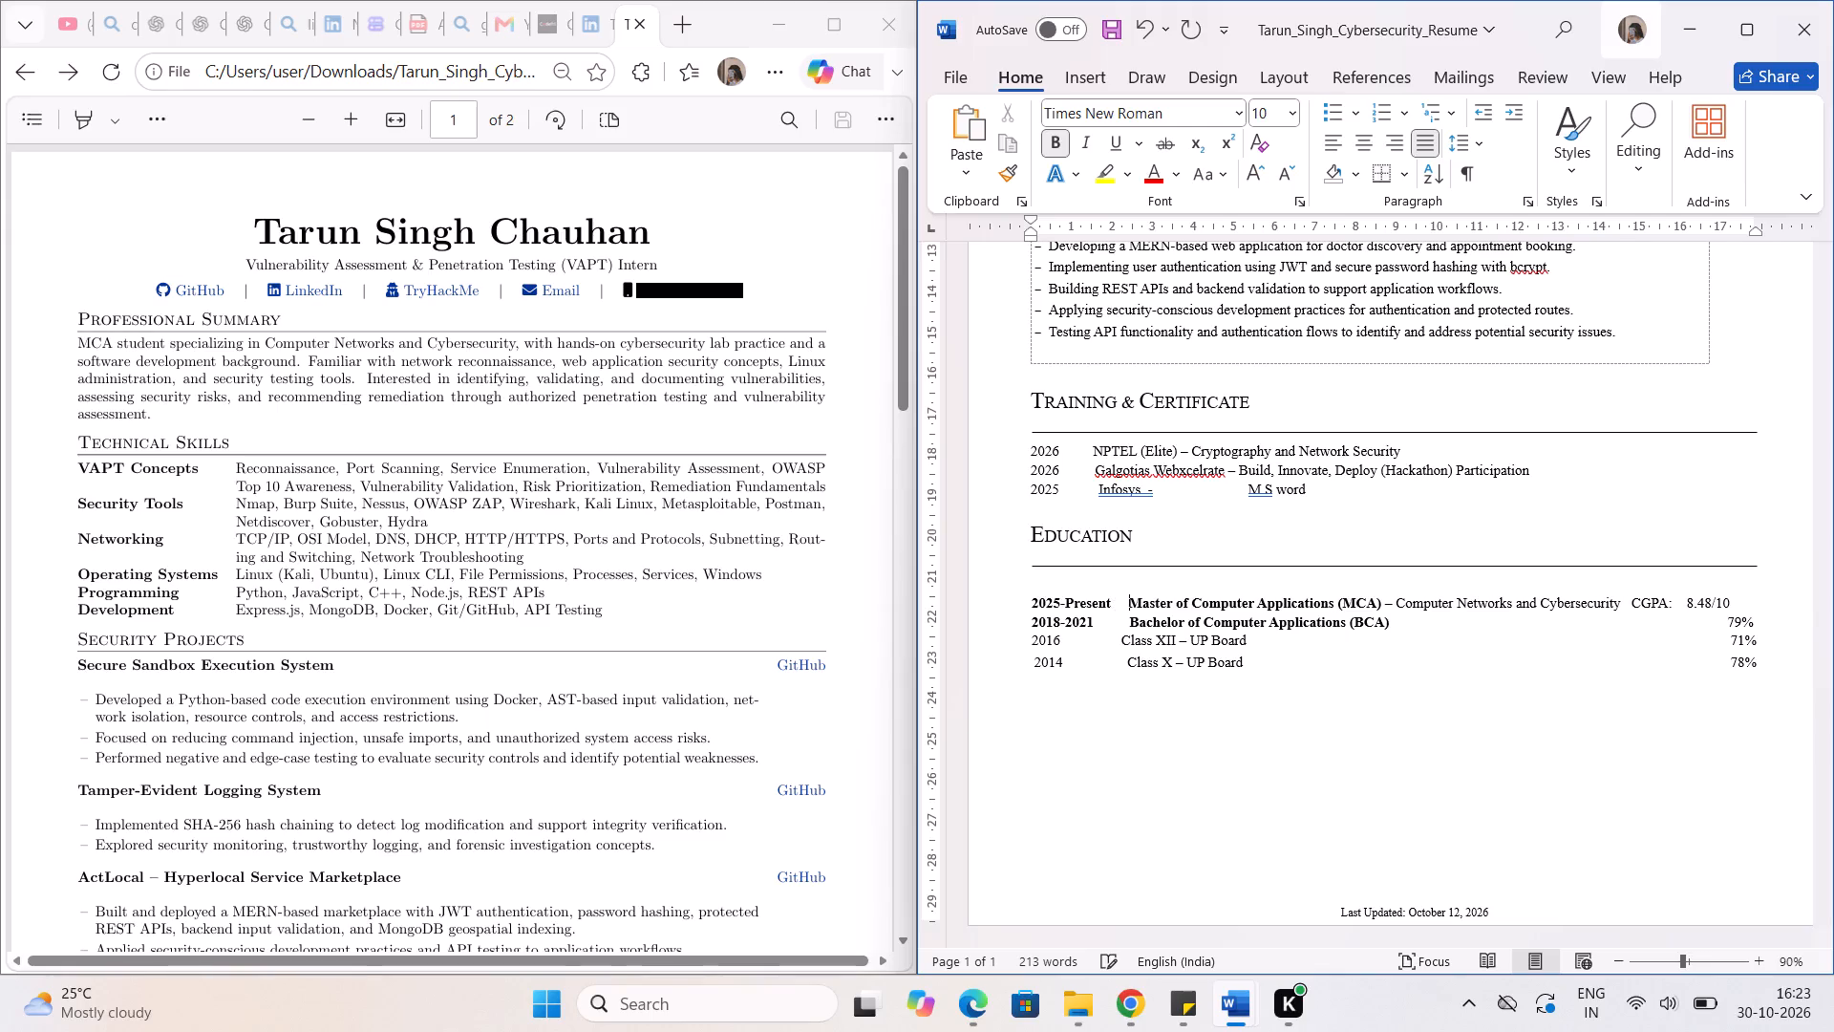
# Add spaces after 2016 so the Class XII – UP Board text lines up under the BCA title.
pyautogui.click(1122, 640)
pyautogui.press('space')
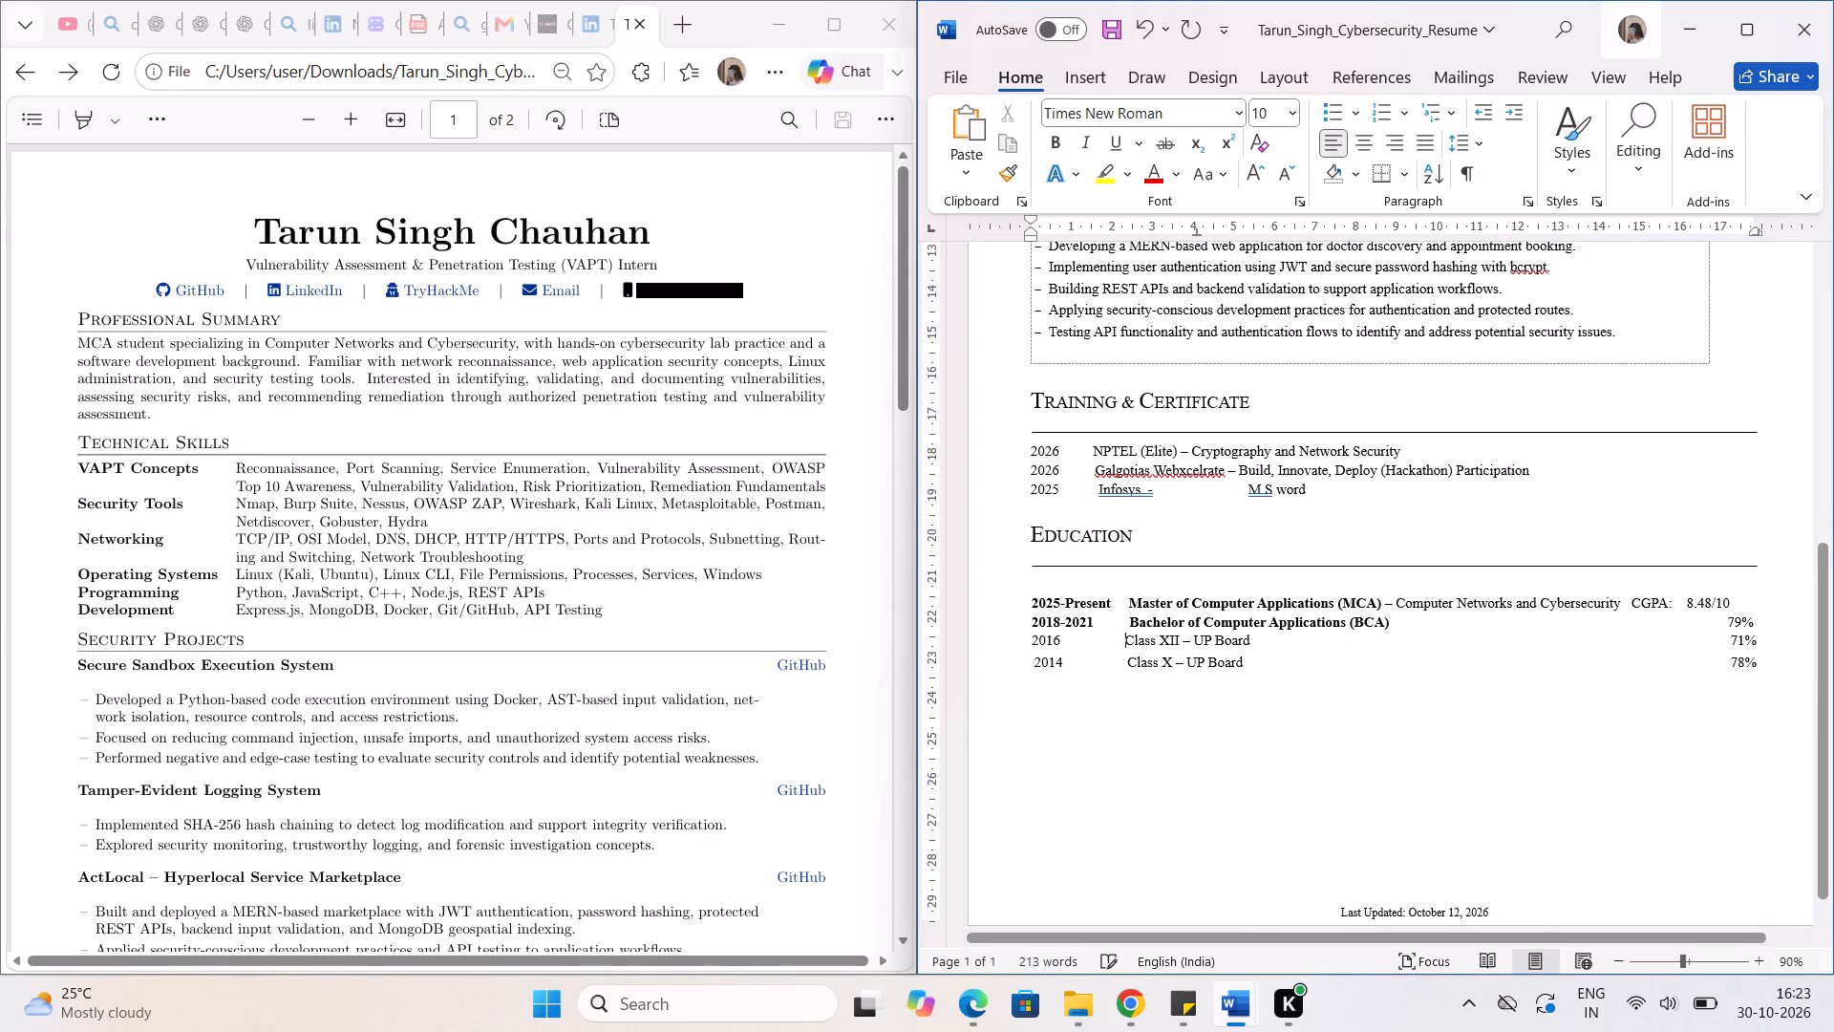
pyautogui.click(1078, 642)
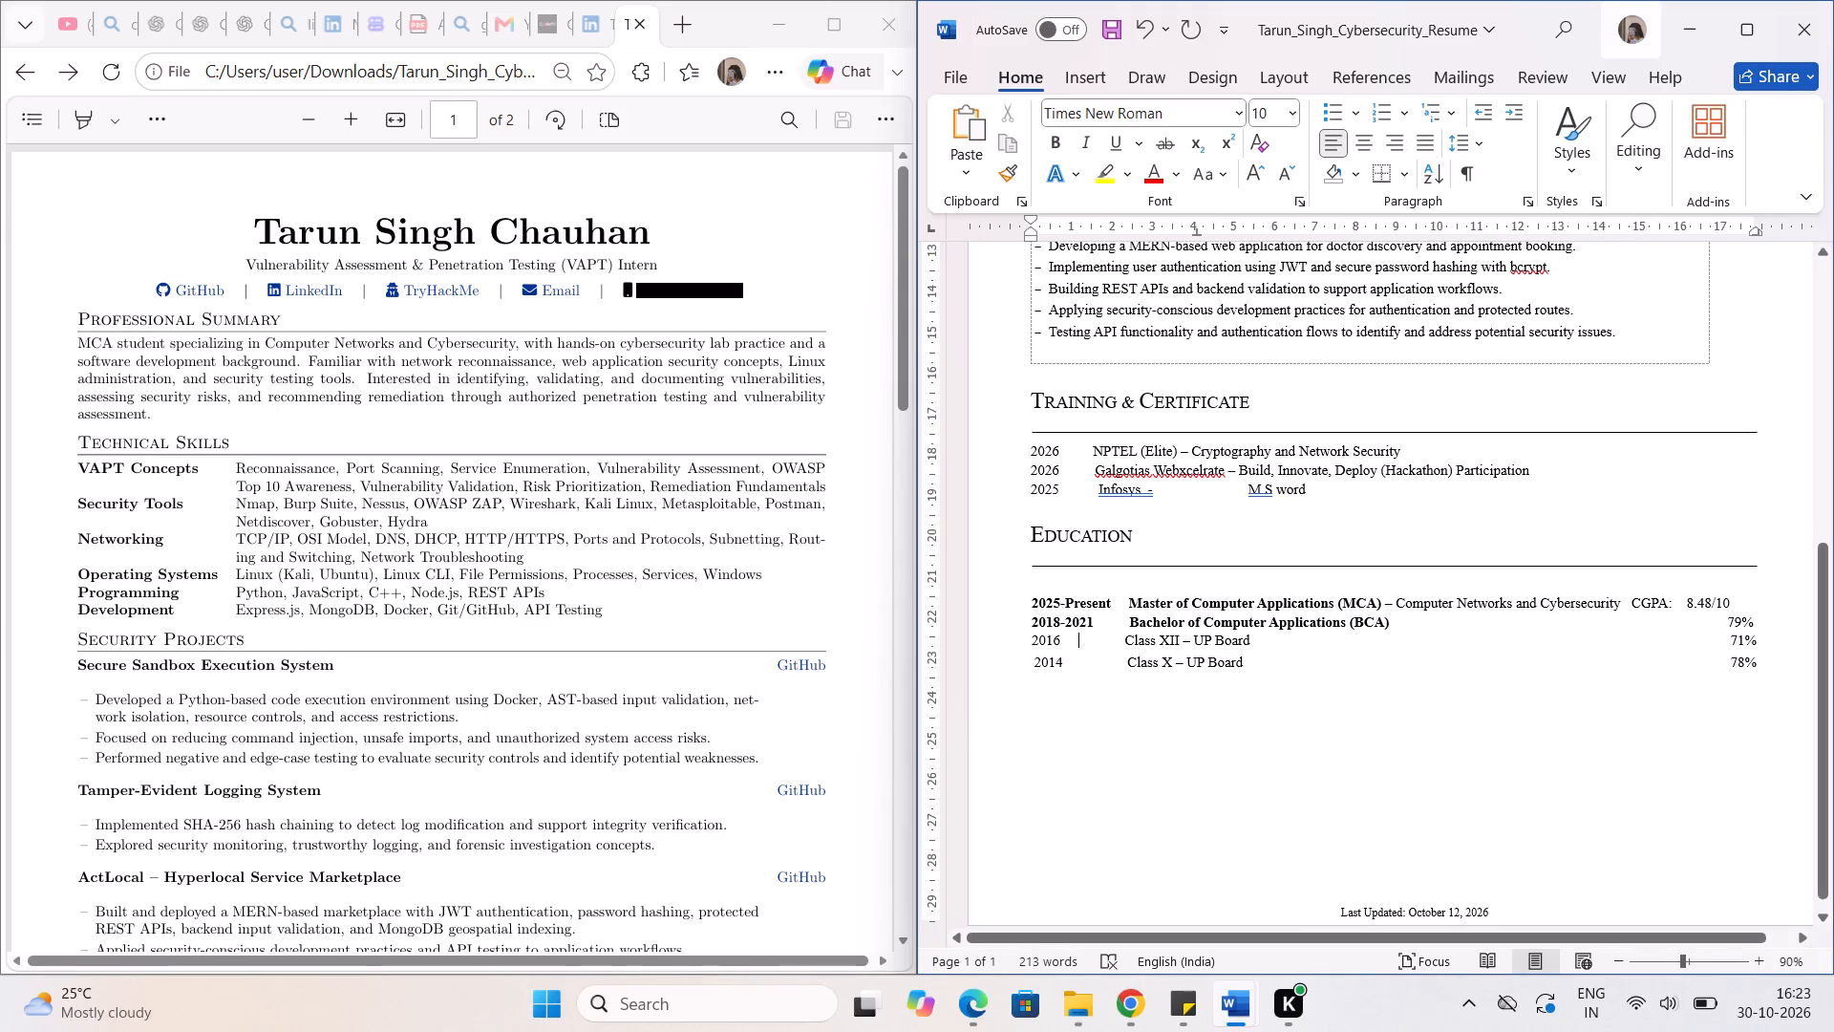
pyautogui.press('BackSpace')
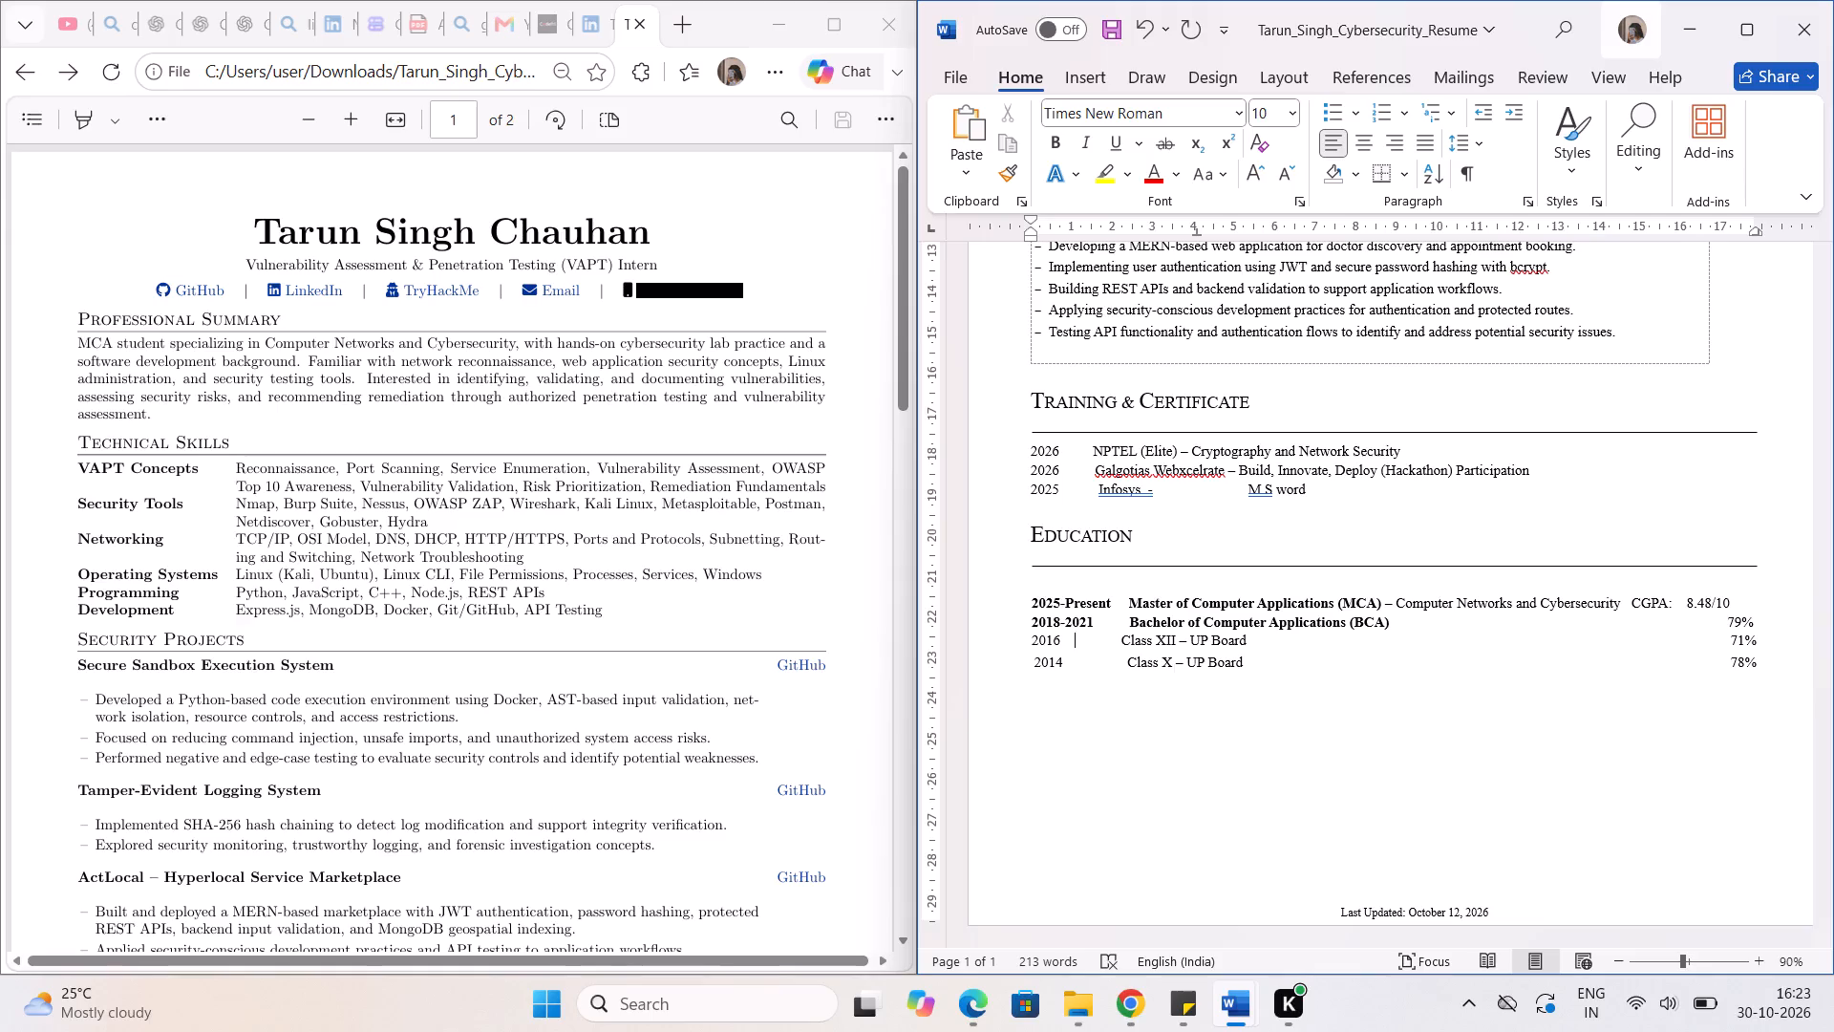
pyautogui.press('Left')
pyautogui.press('Left')
pyautogui.press('Left')
pyautogui.press('Left')
pyautogui.press('Left')
pyautogui.press('Left')
pyautogui.click(1127, 636)
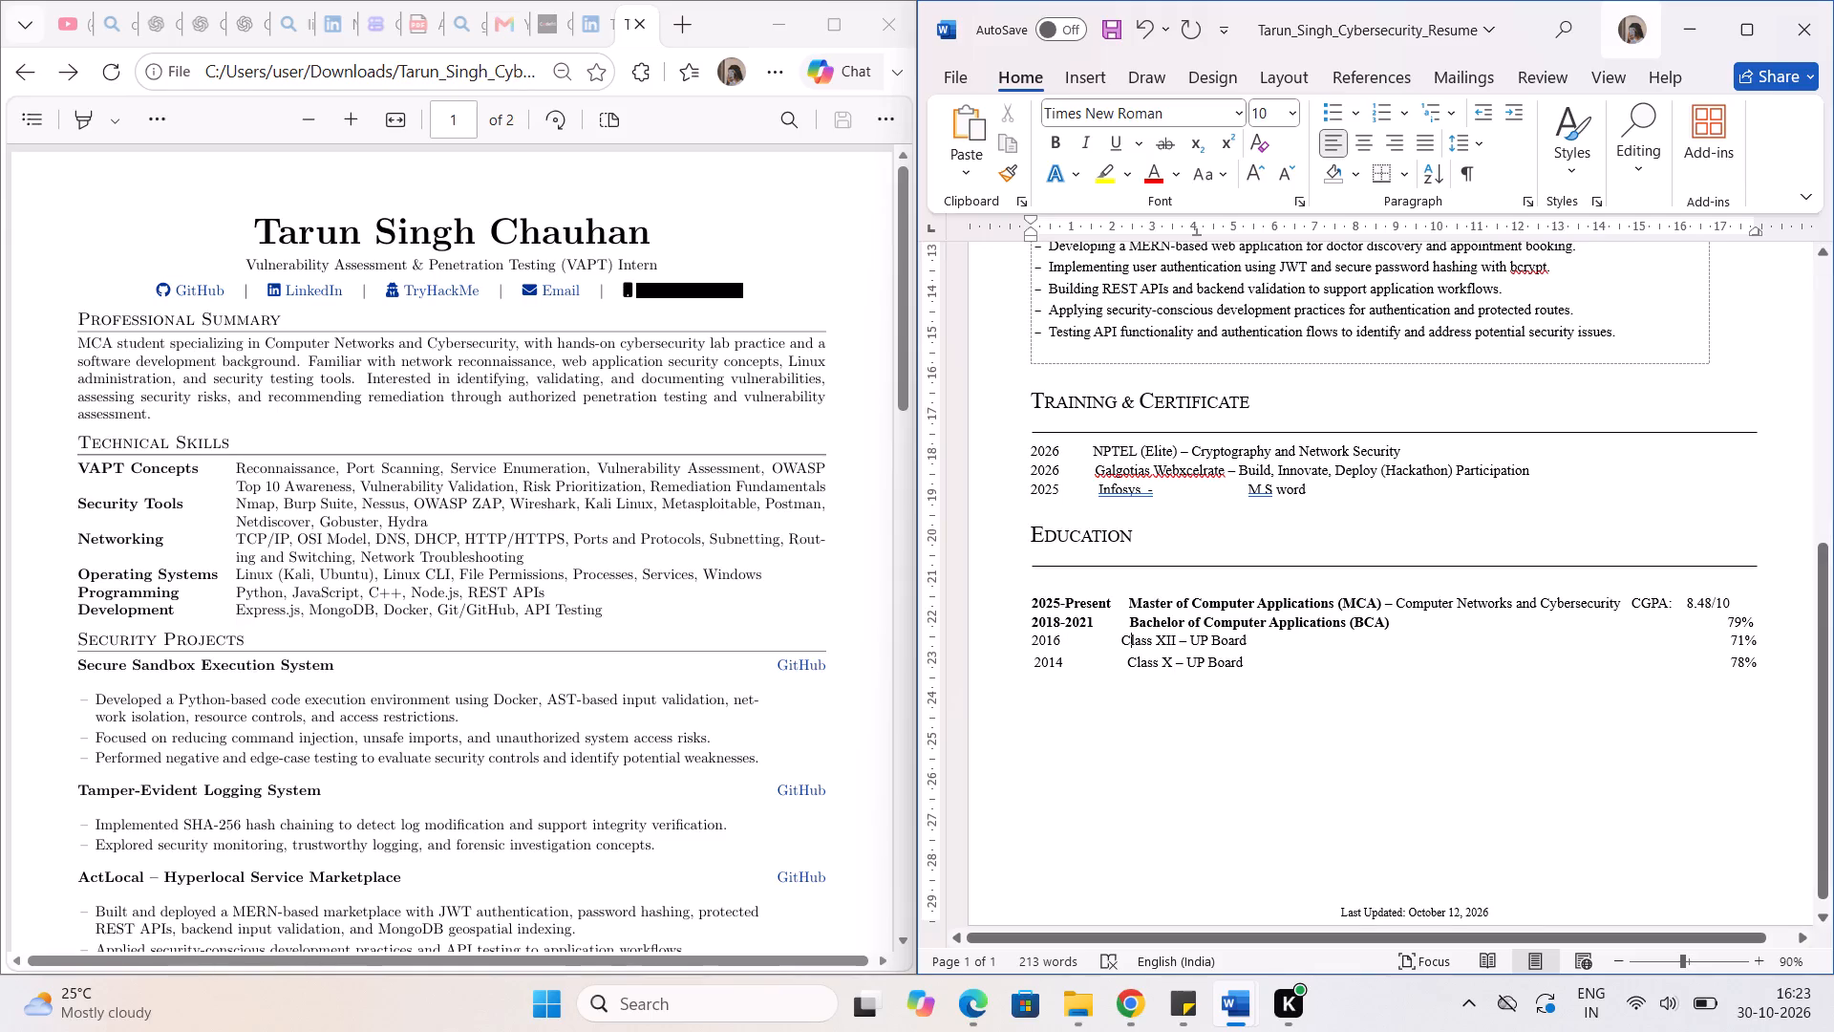
pyautogui.press('Left')
pyautogui.press('space')
pyautogui.press('space')
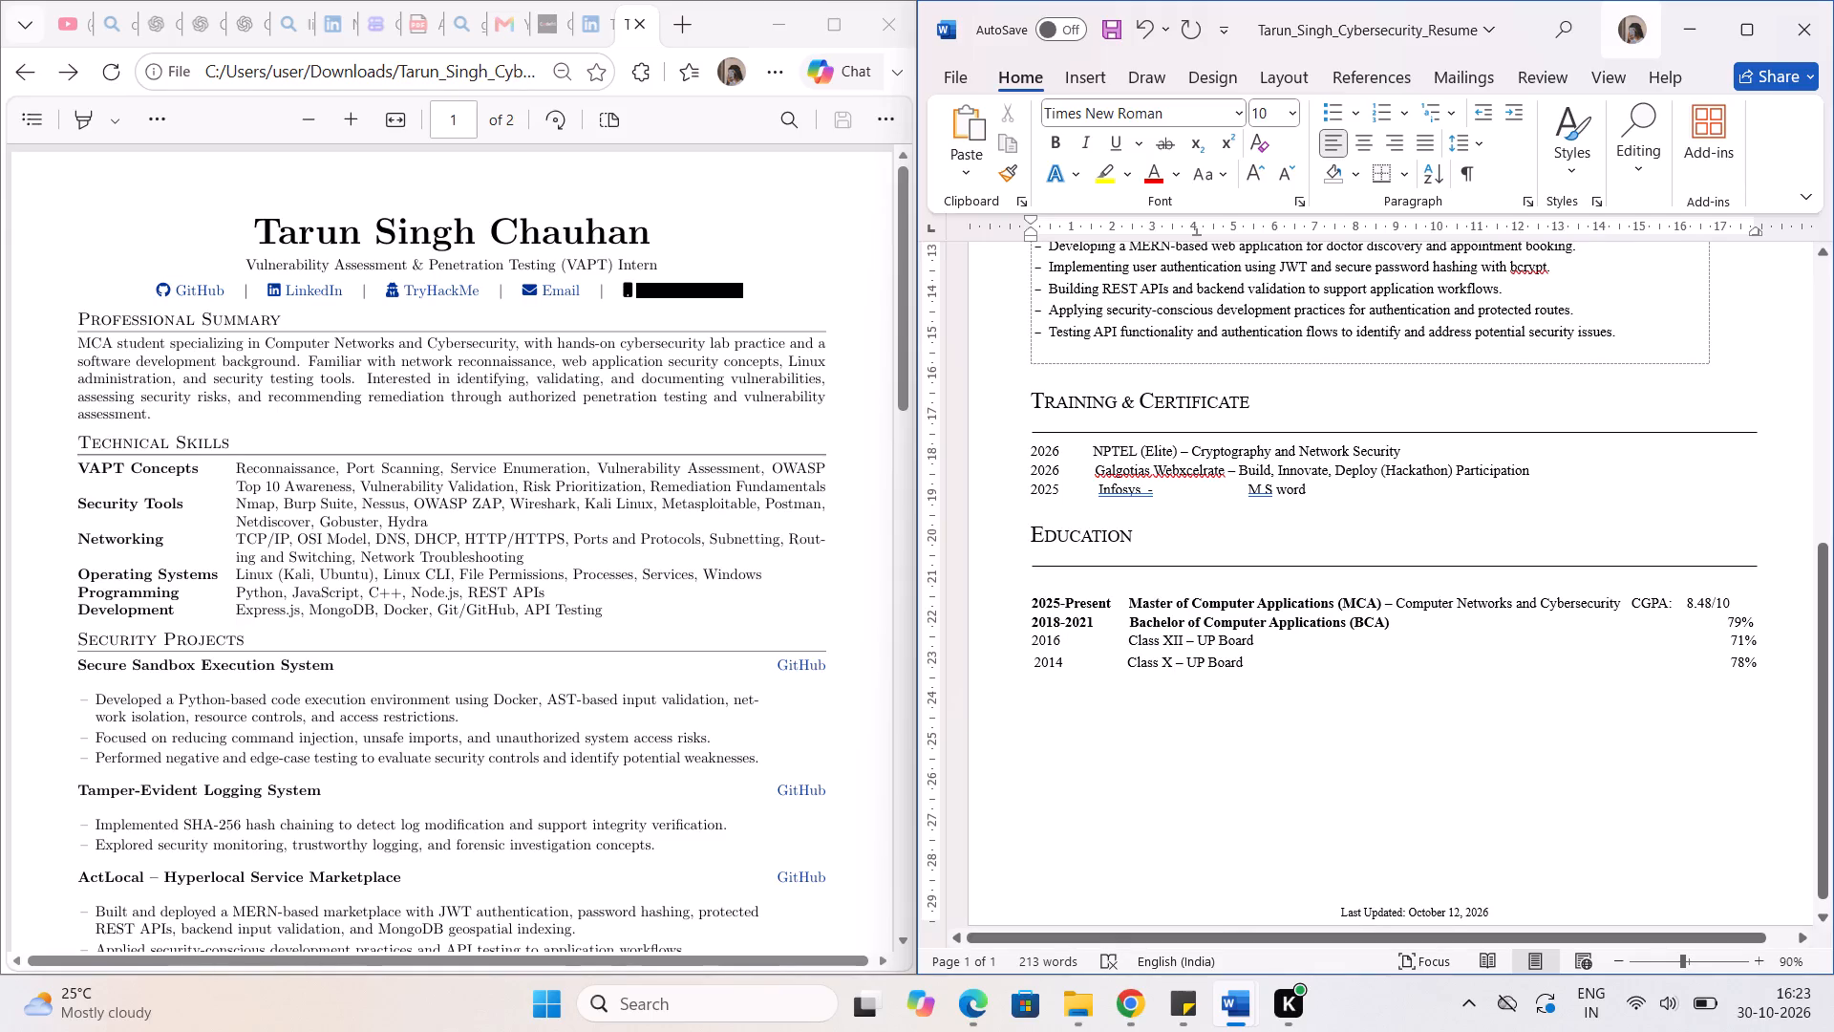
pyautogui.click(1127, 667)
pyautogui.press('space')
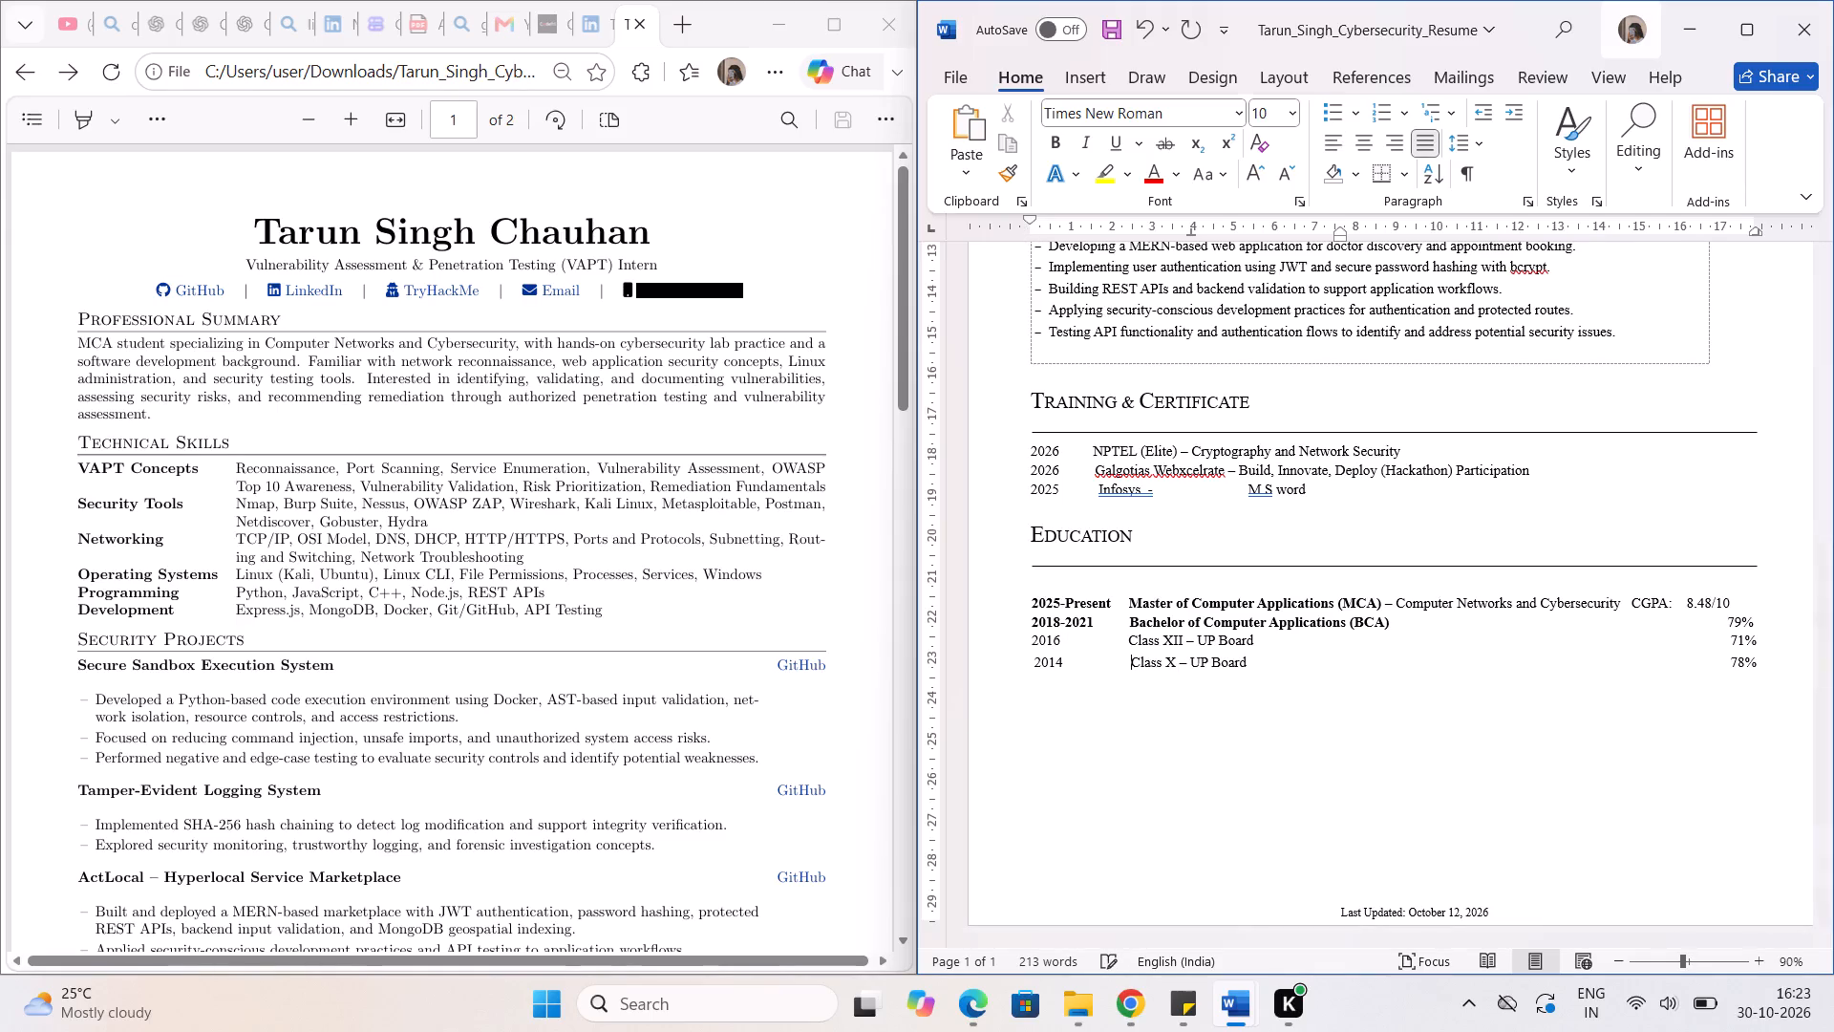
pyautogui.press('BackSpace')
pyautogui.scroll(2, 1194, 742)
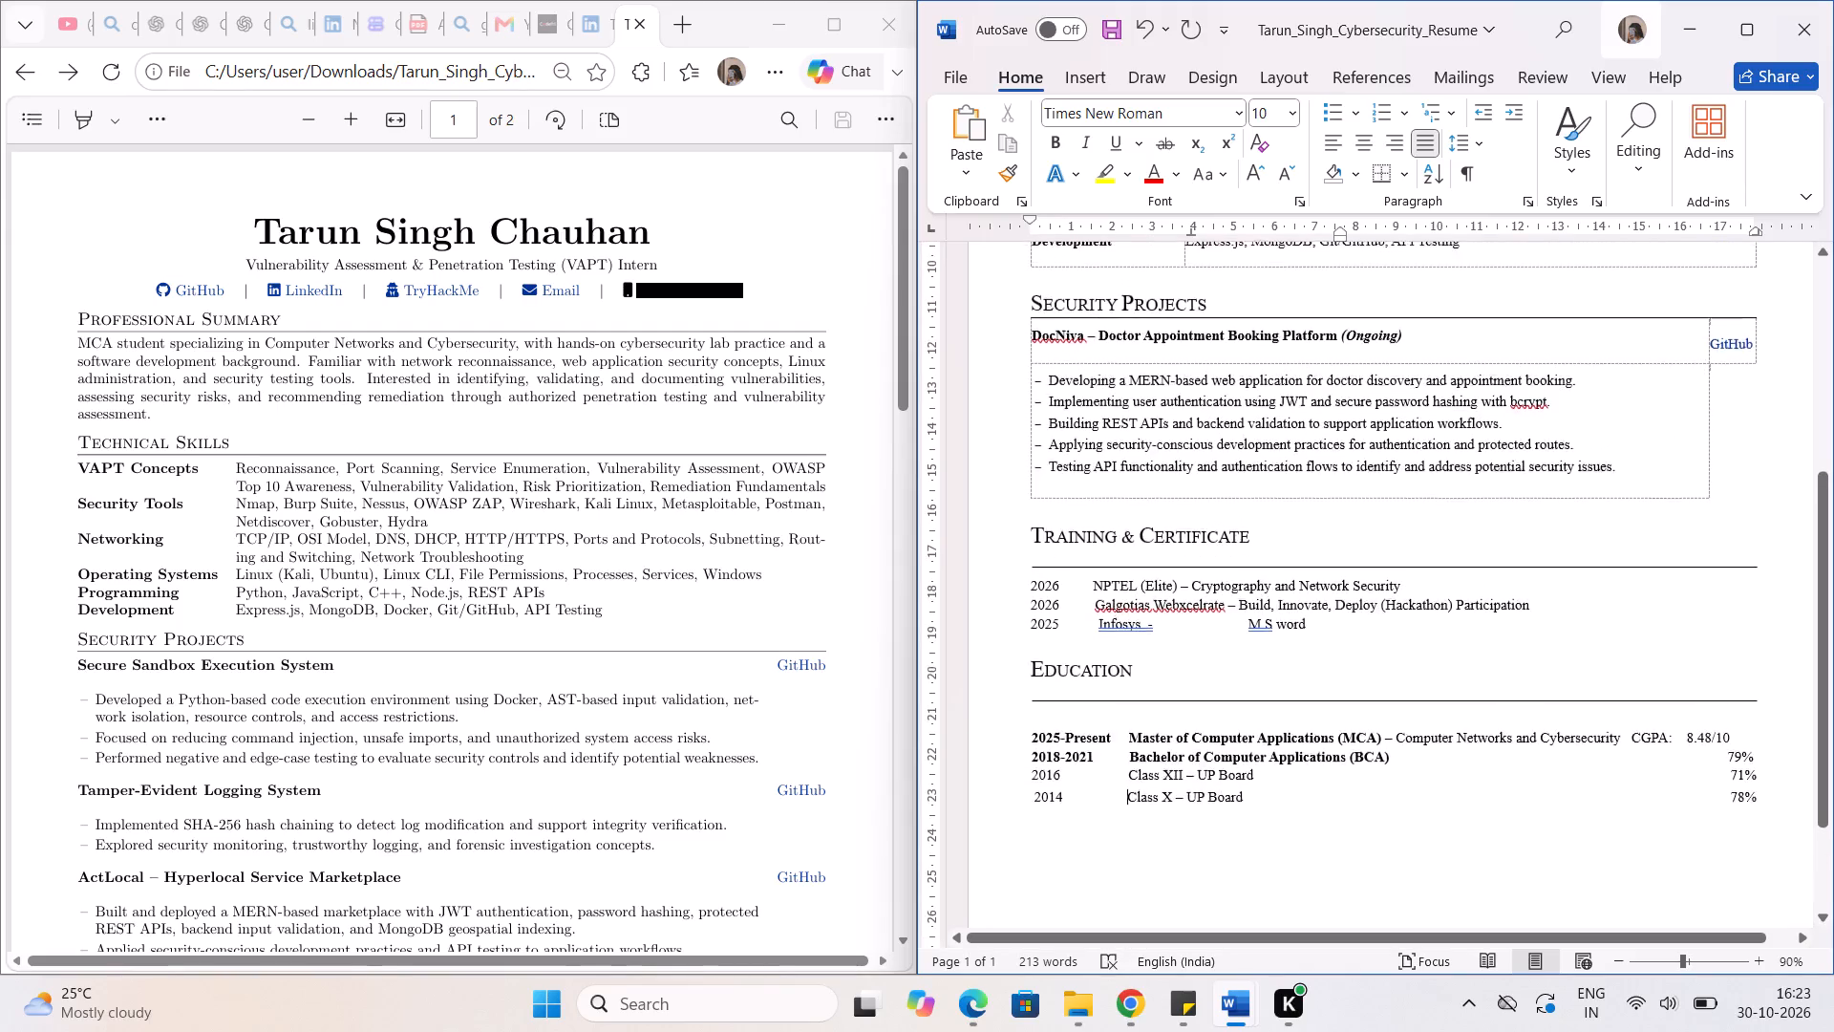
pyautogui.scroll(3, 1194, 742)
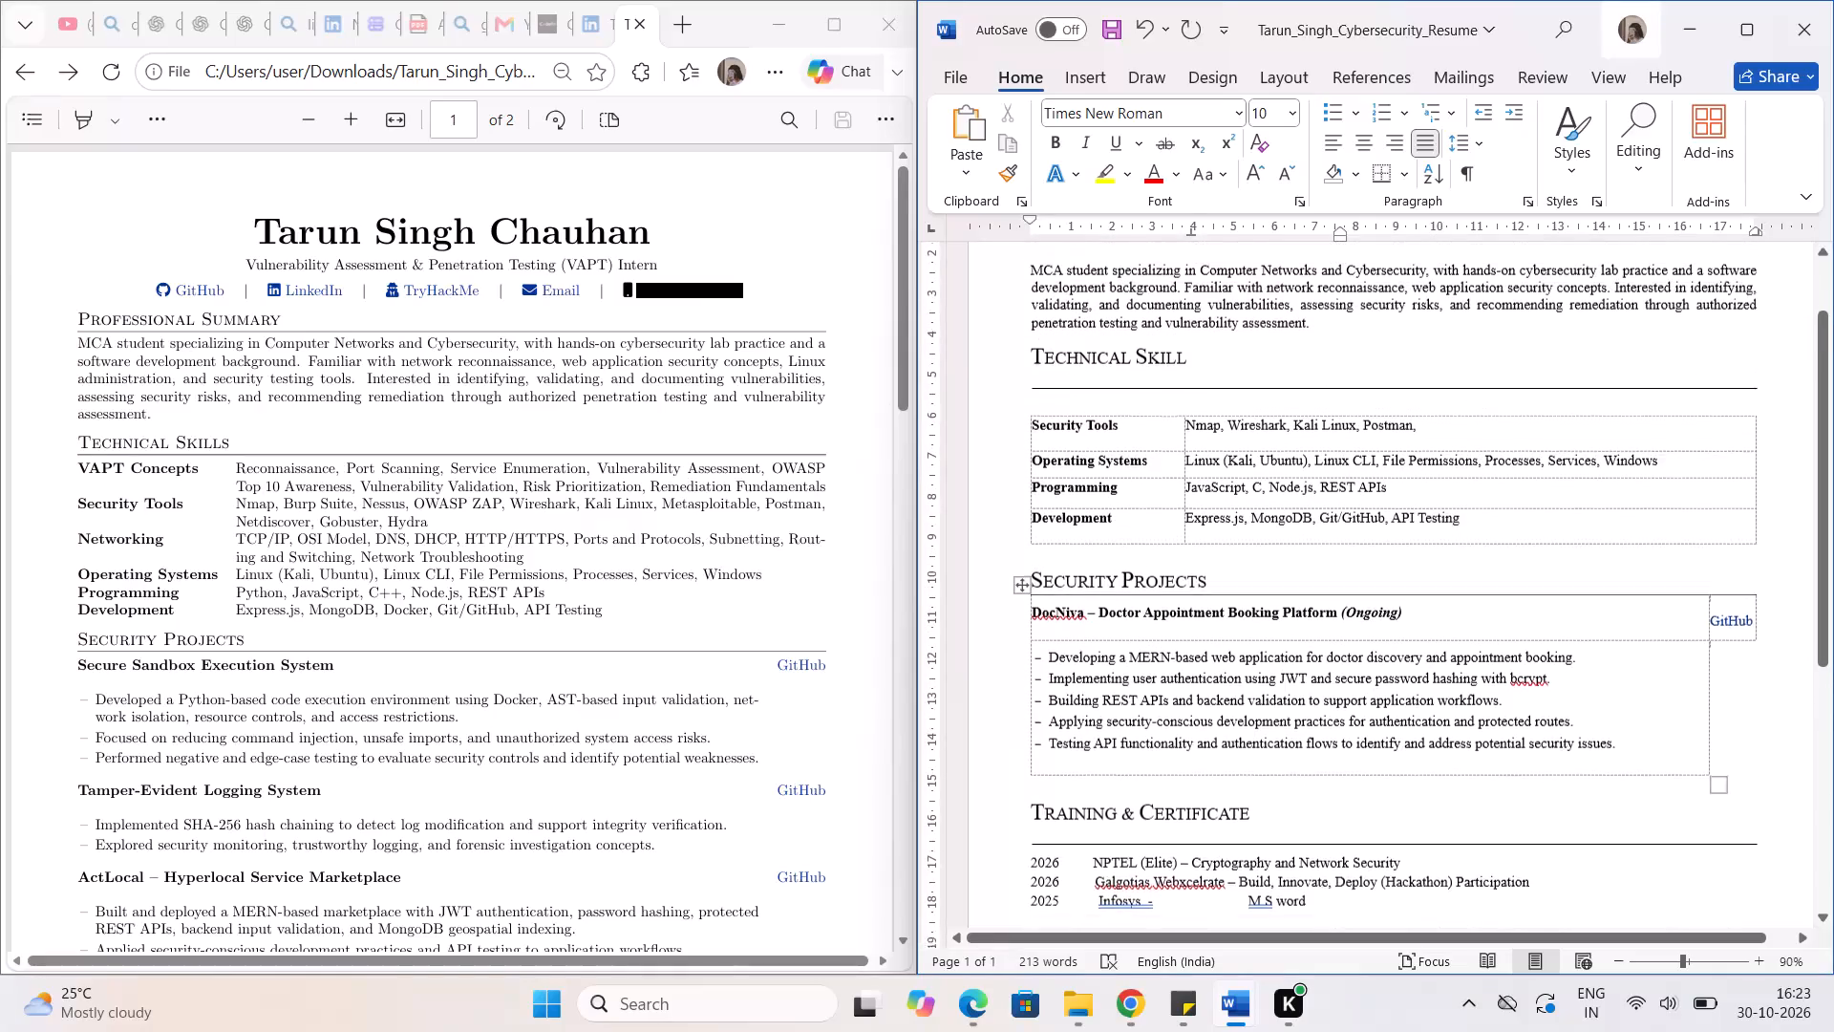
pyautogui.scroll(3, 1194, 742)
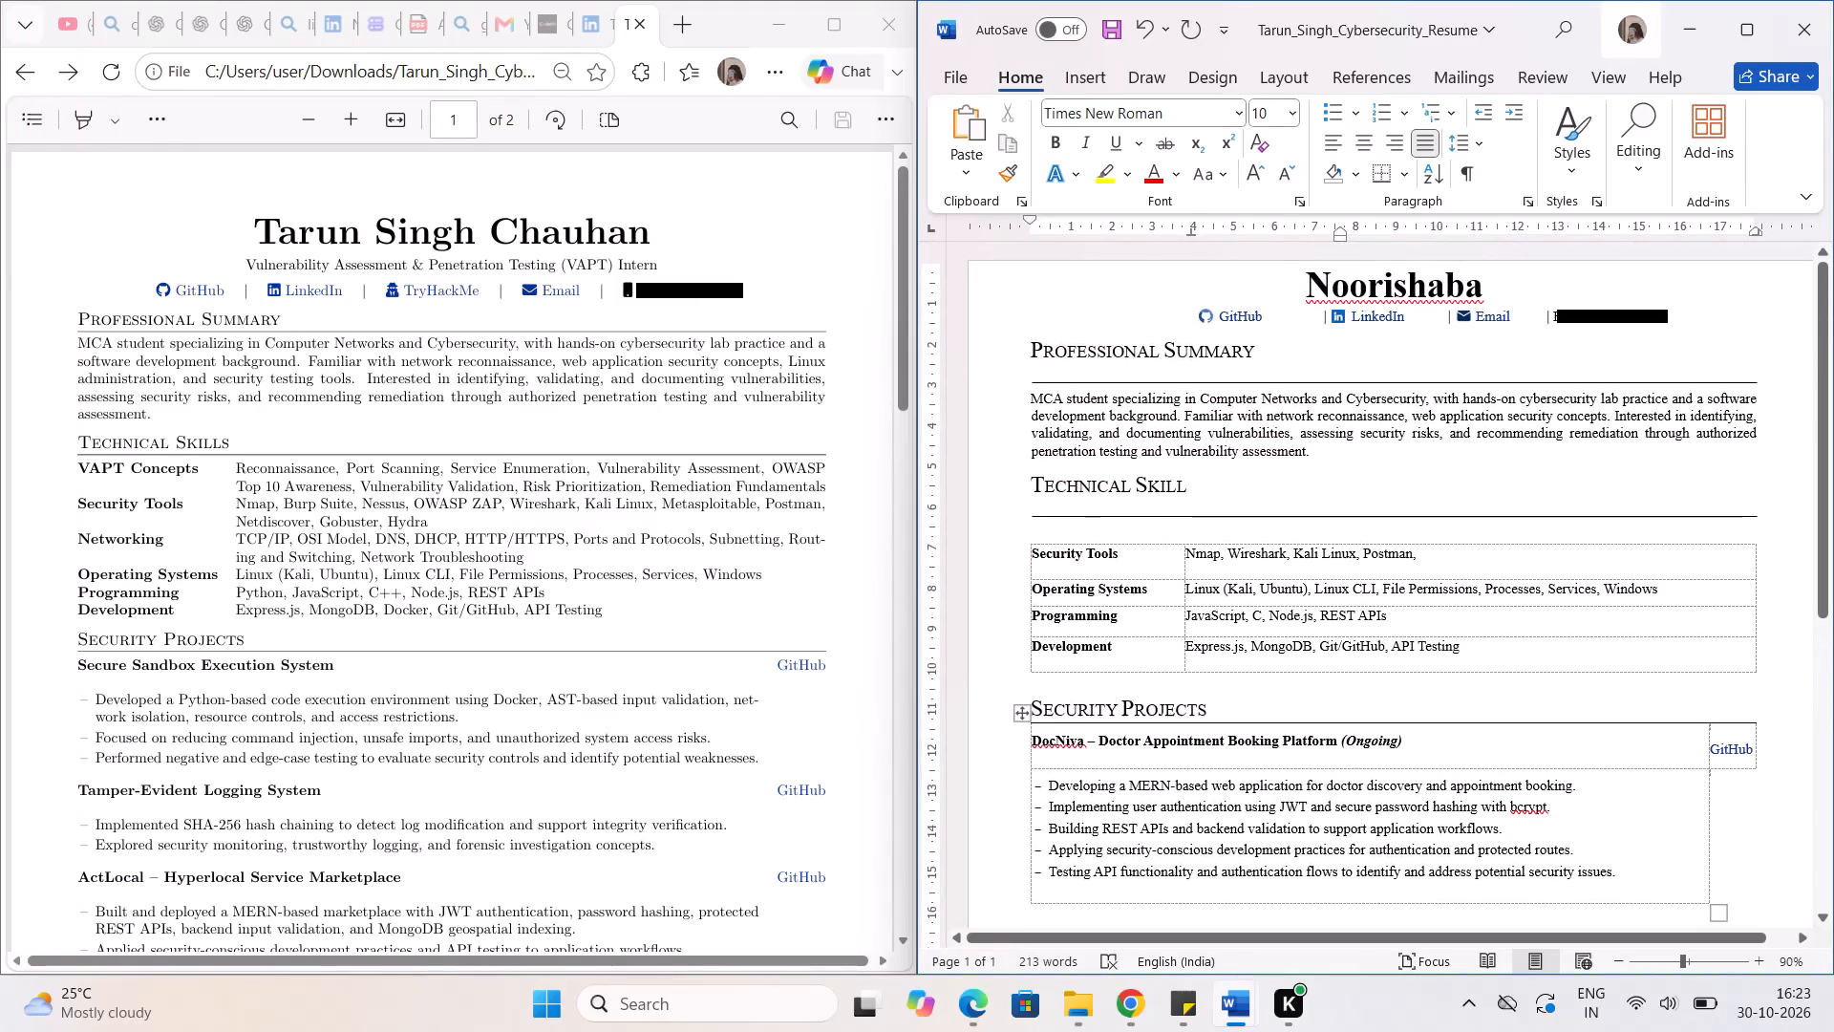
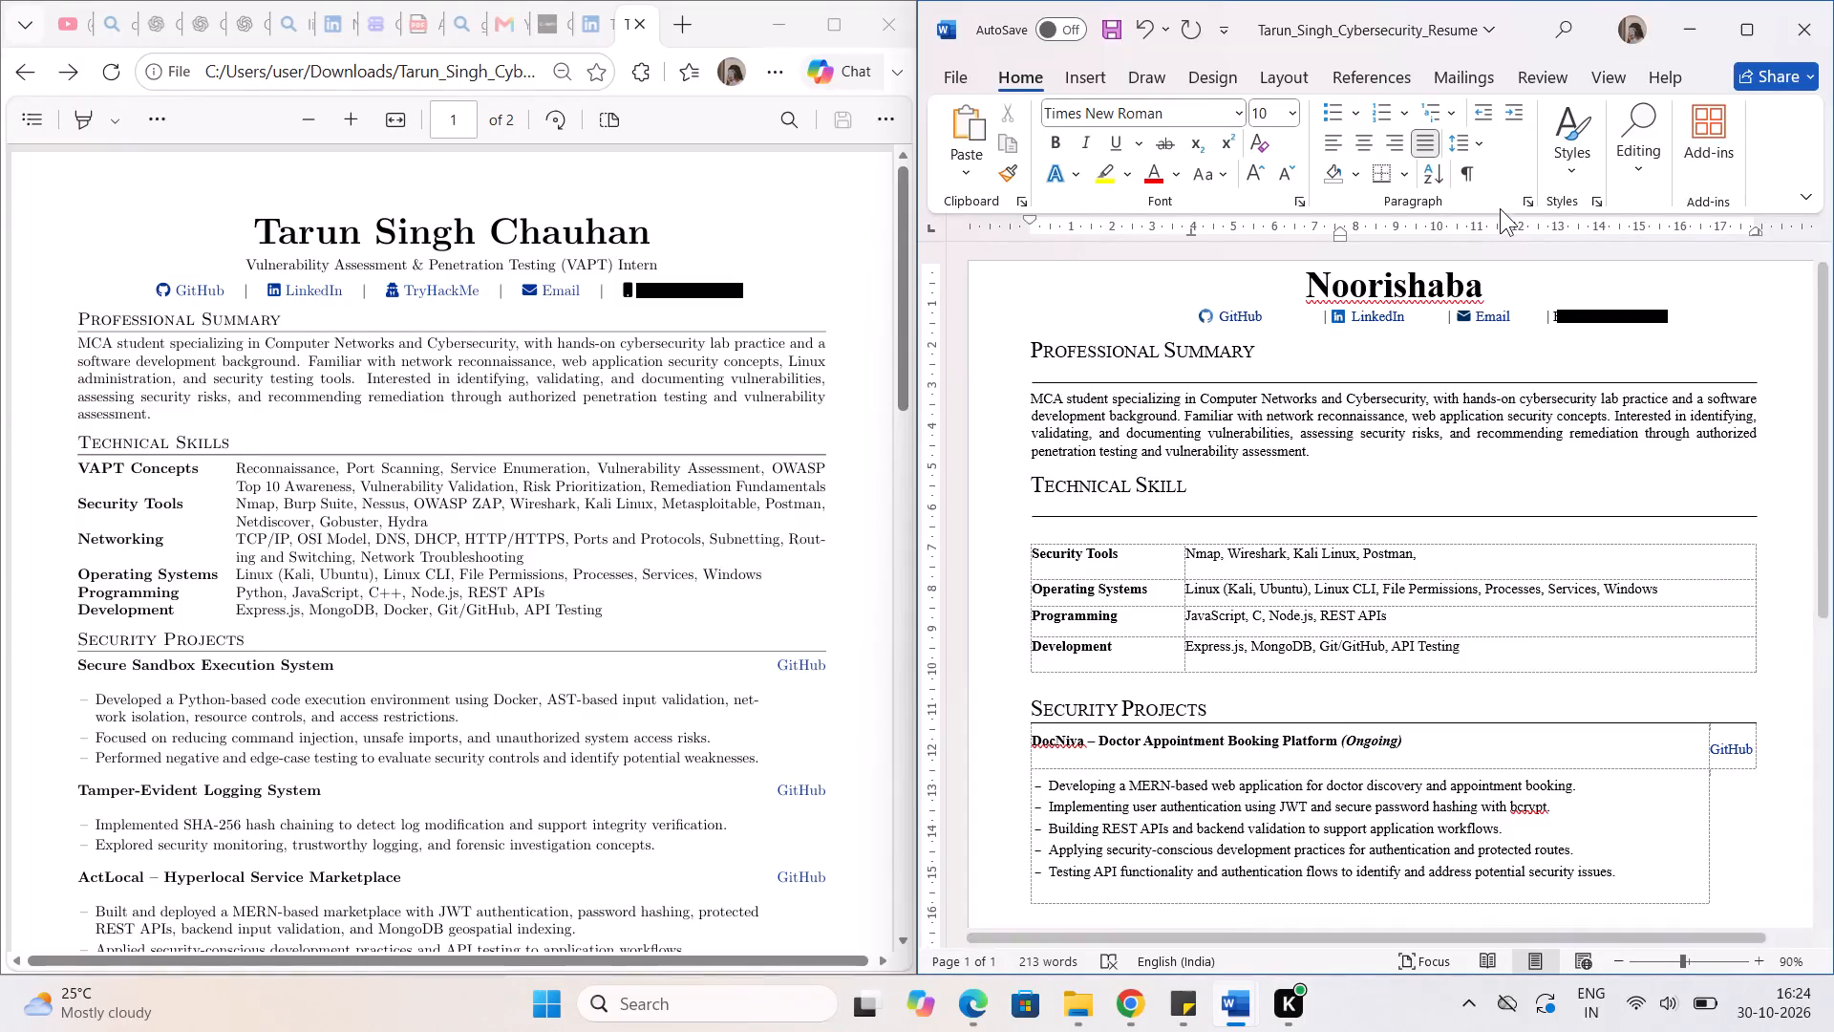
# Widen the gap between CGPA: and 8.48/10 in the MCA entry by five spaces to shift the score toward the percentages.
pyautogui.scroll(-2, 1180, 752)
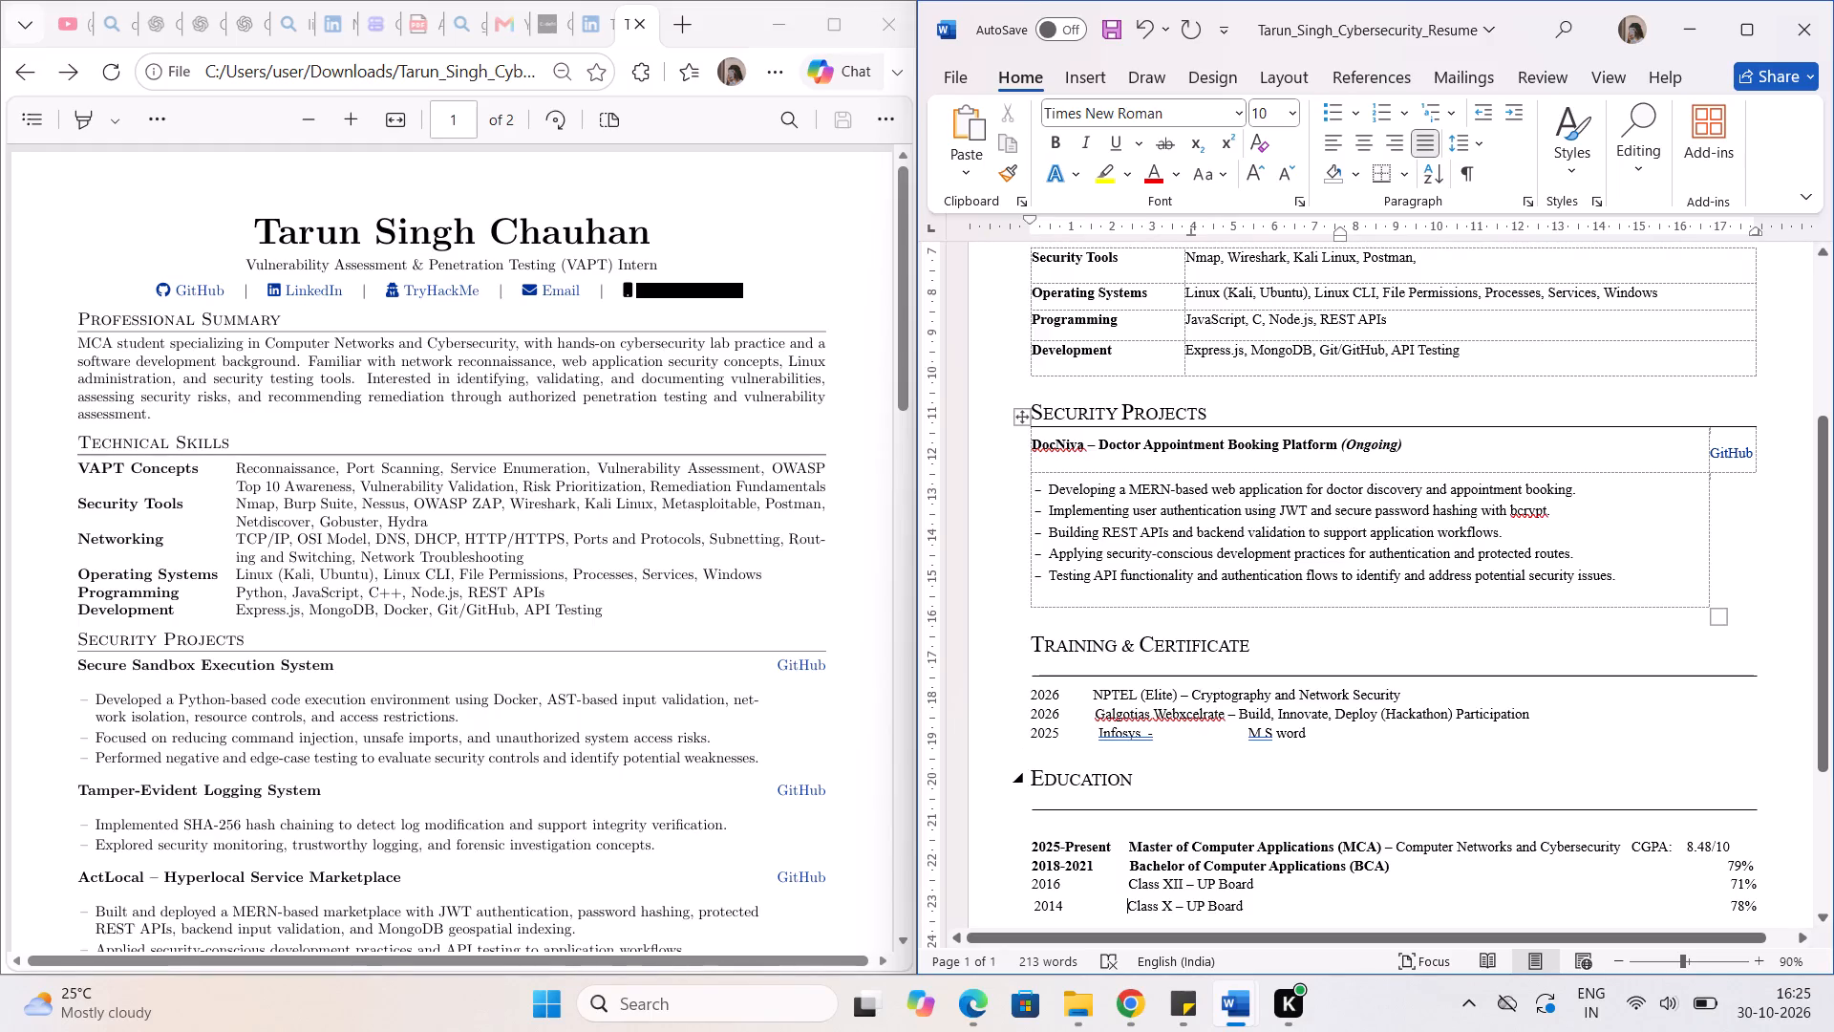
pyautogui.scroll(-2, 1205, 829)
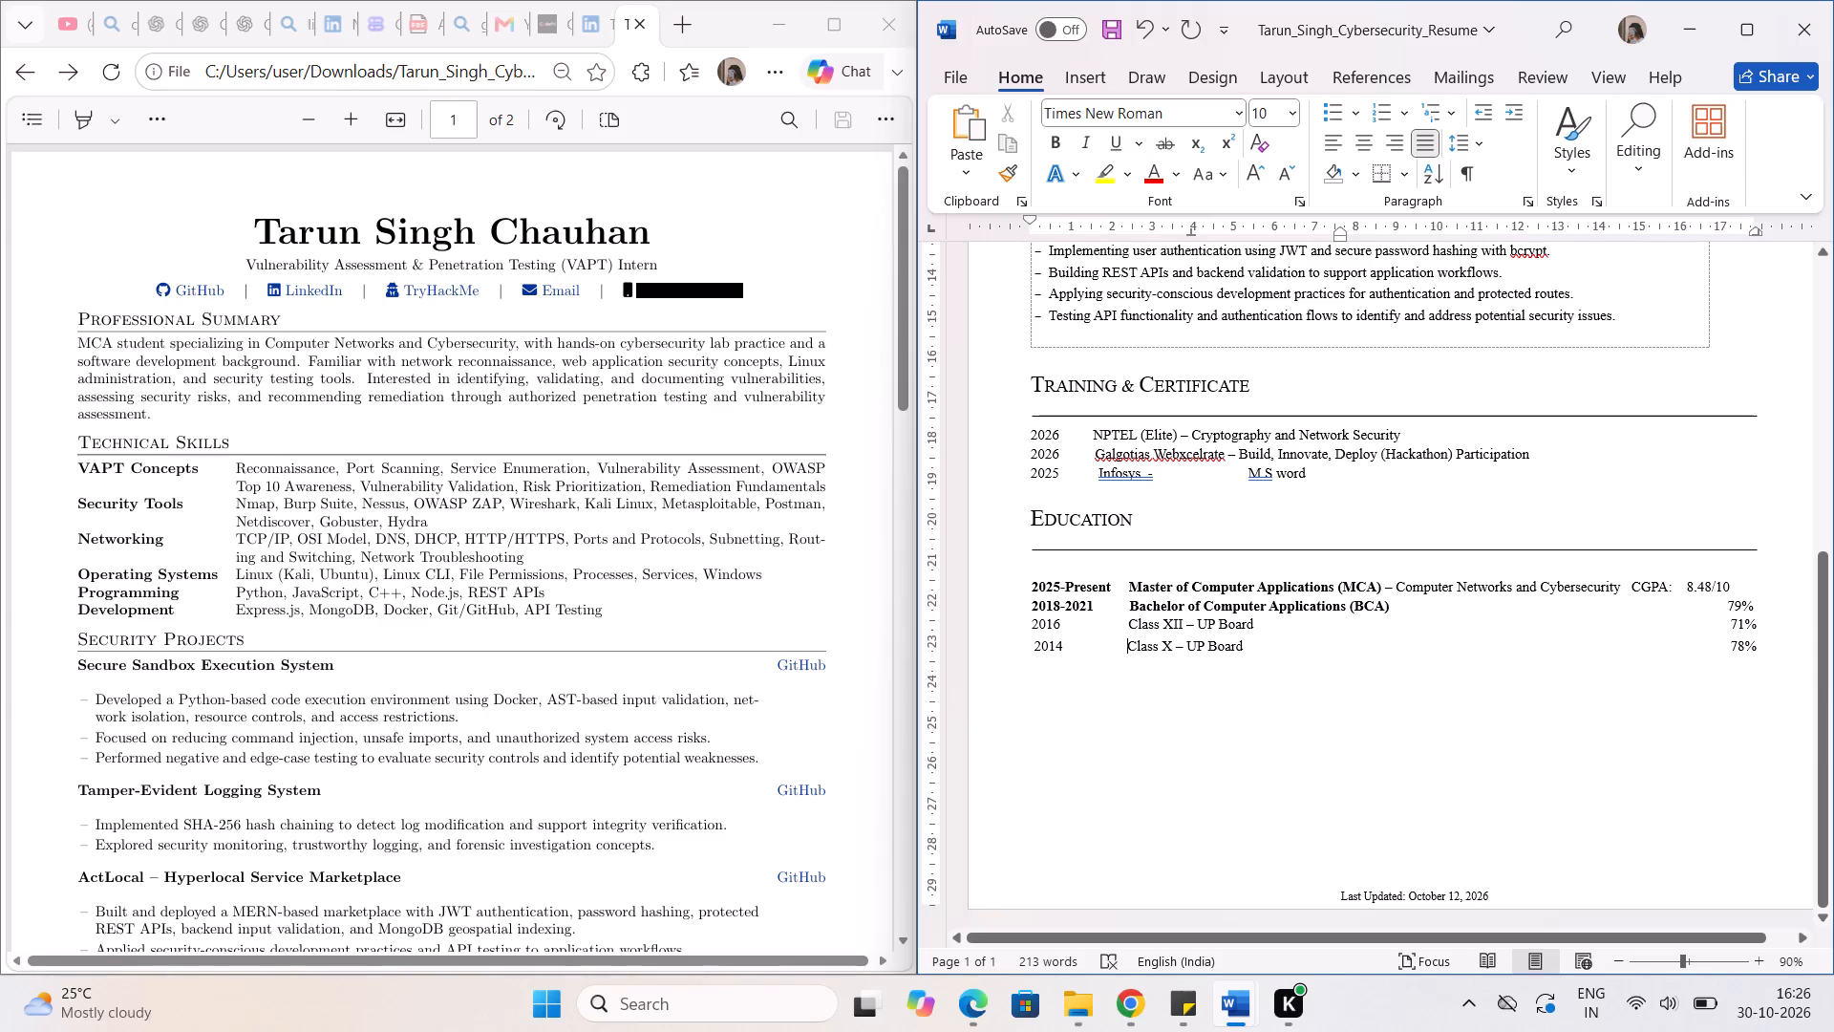
pyautogui.click(1686, 589)
pyautogui.press('space')
pyautogui.press('space')
pyautogui.press('space')
pyautogui.press('space')
pyautogui.press('space')
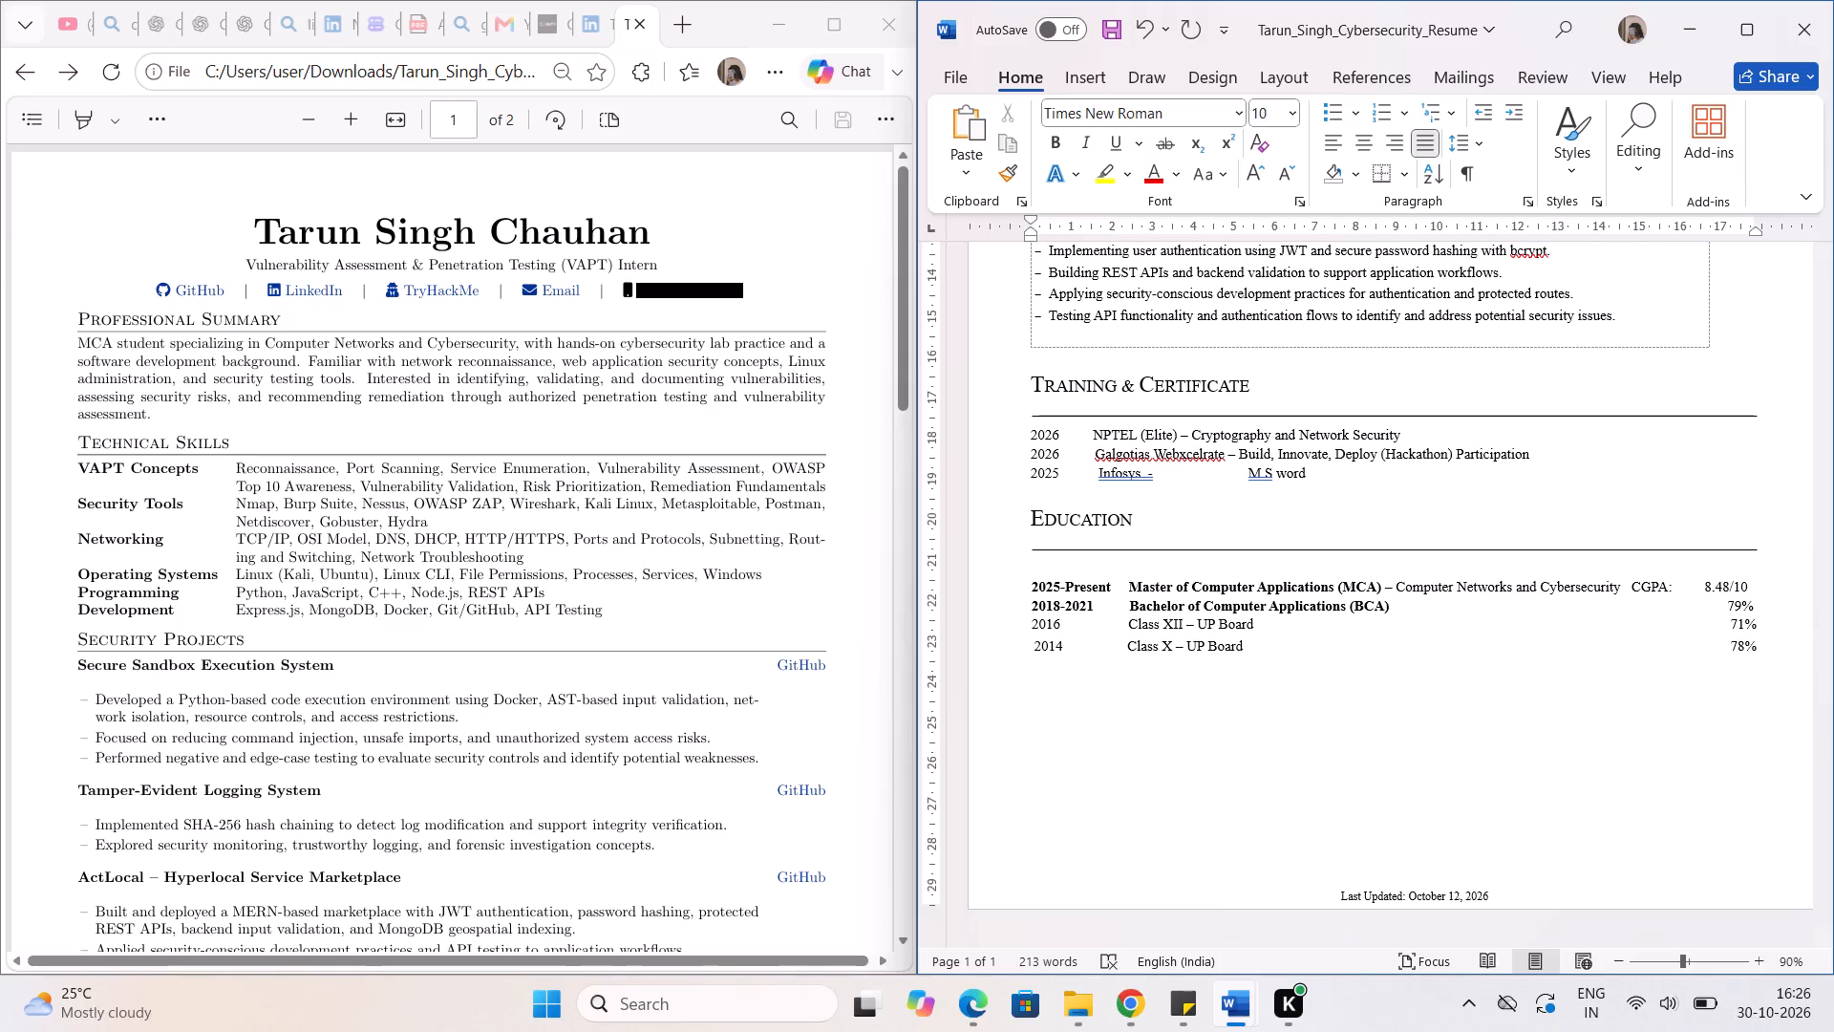
# Delete "Permissions, Processes, Services," from the Operating Systems row of the Technical Skill table.
pyautogui.scroll(1, 1446, 706)
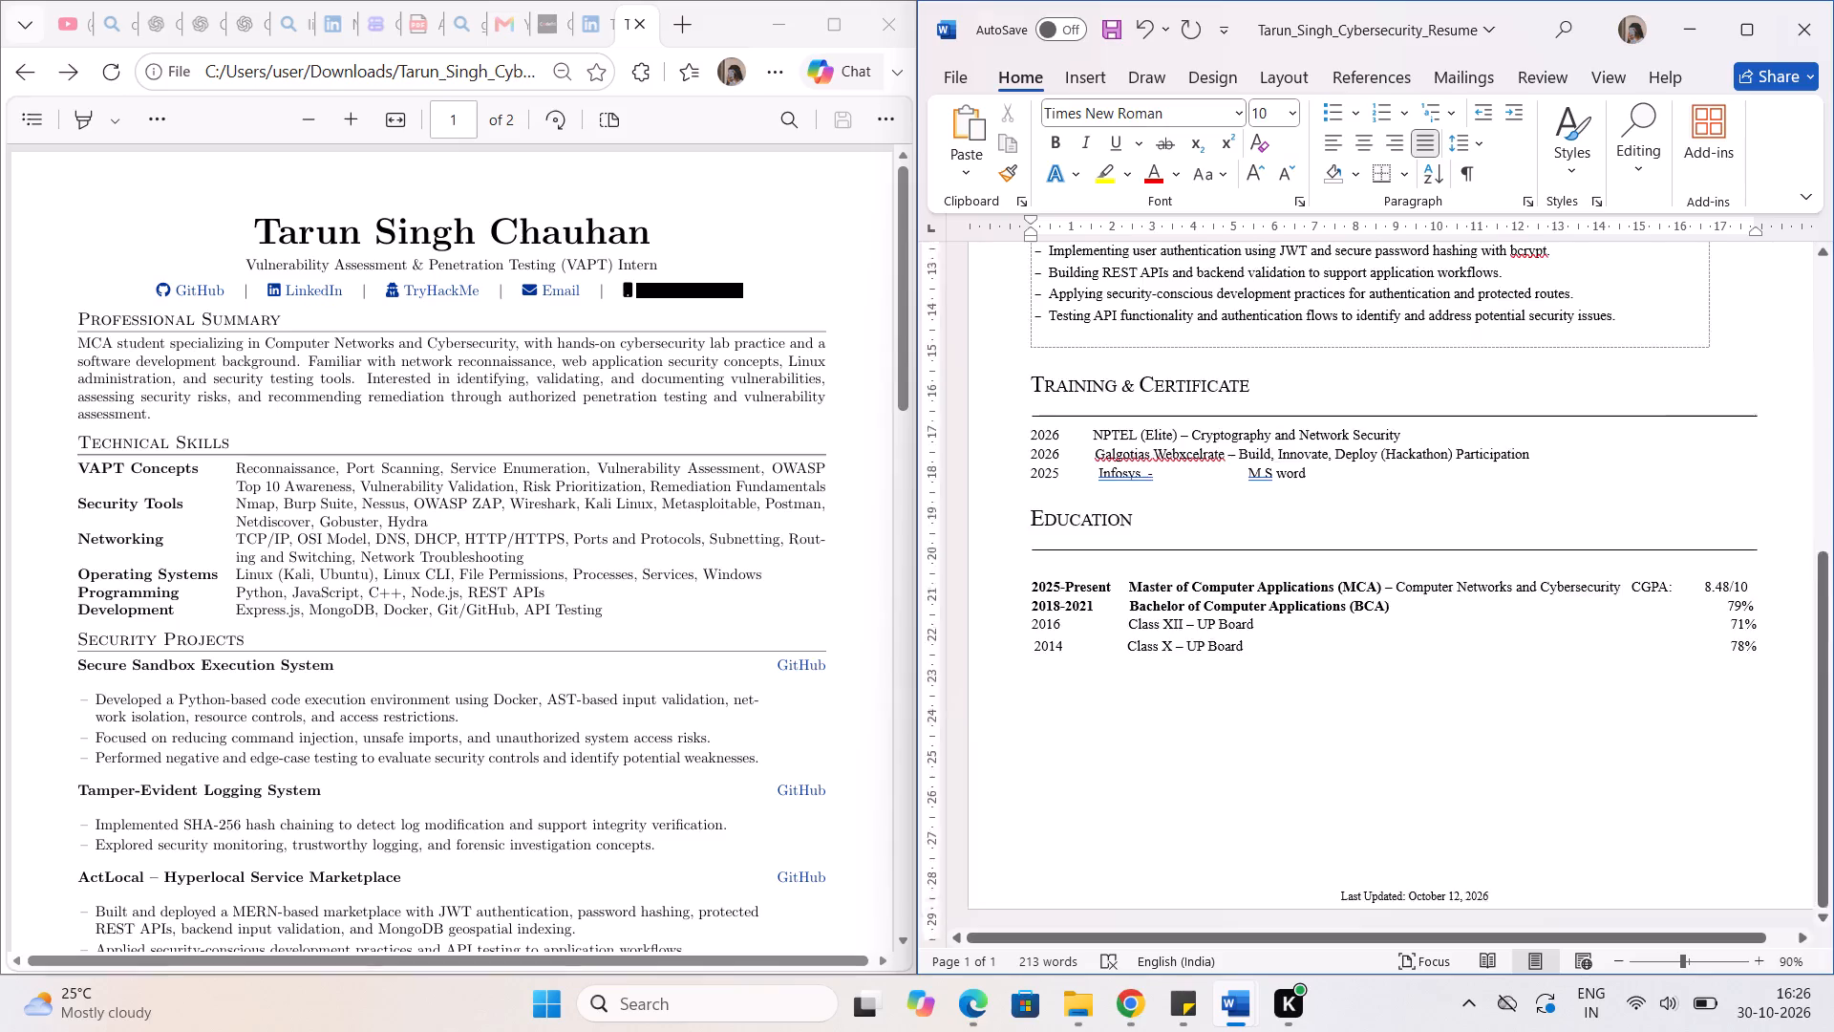
pyautogui.scroll(2, 1446, 706)
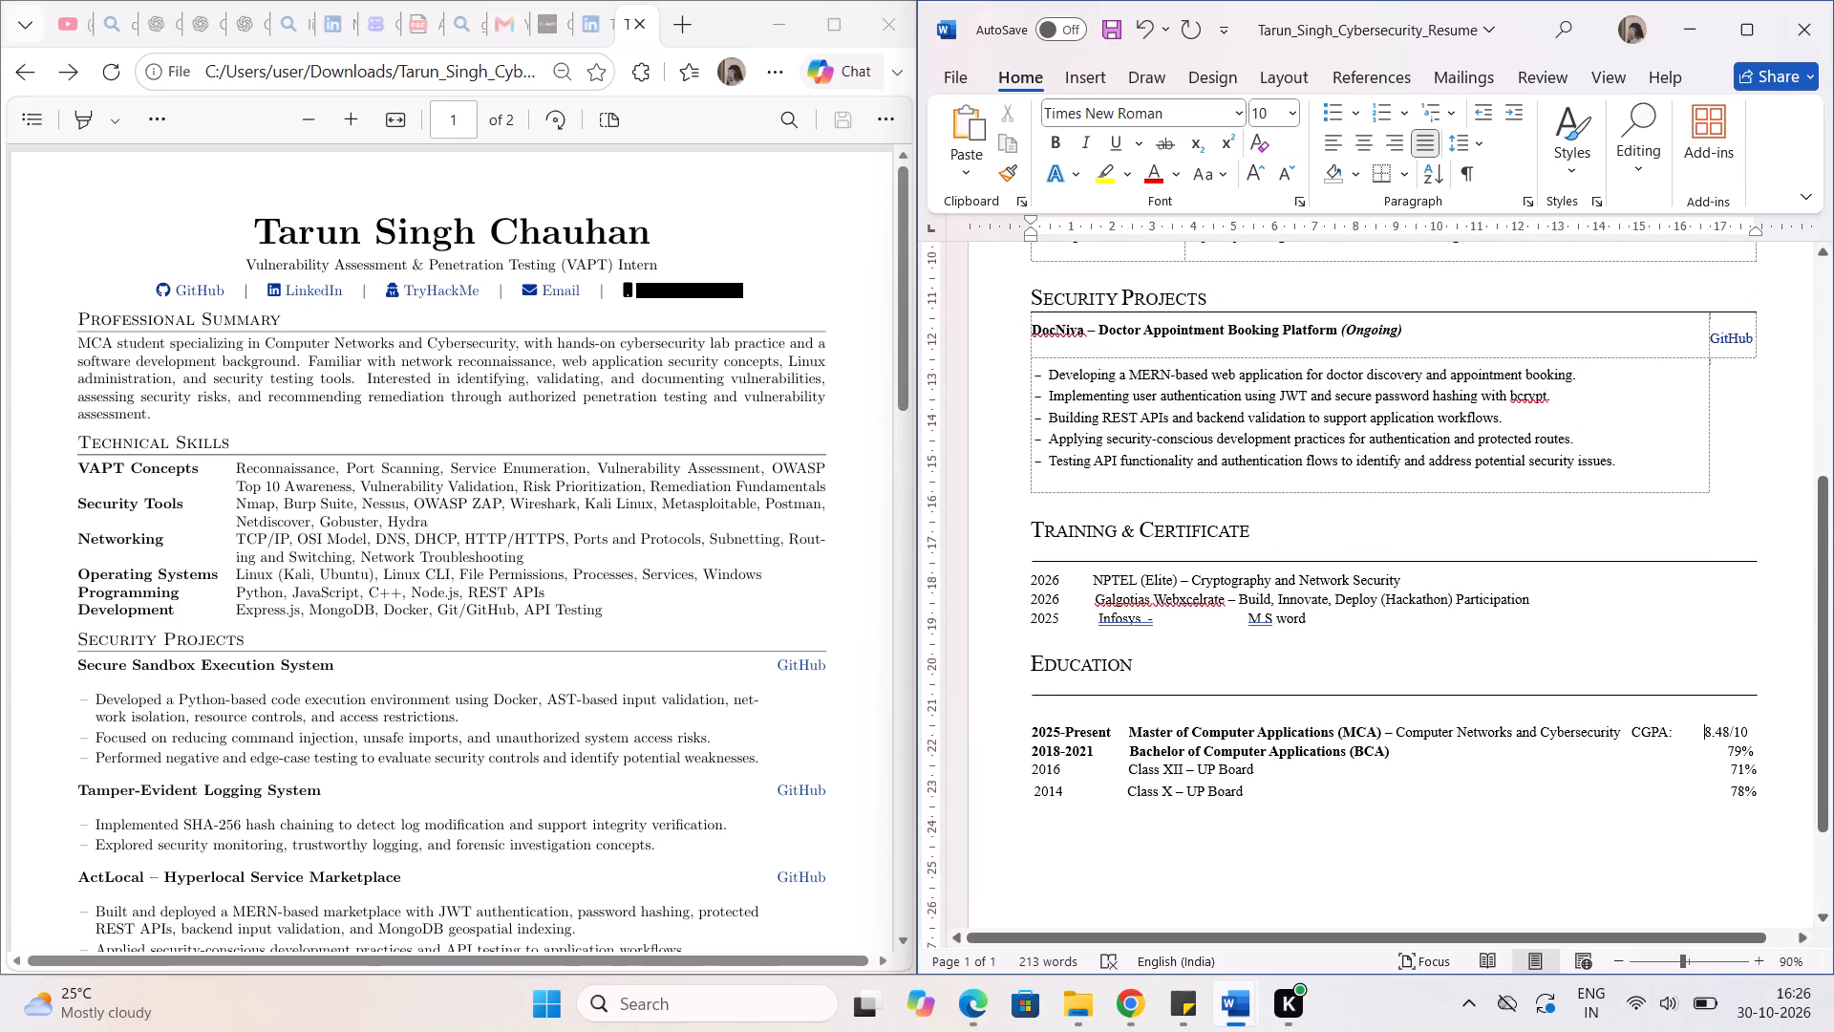
pyautogui.scroll(2, 1446, 706)
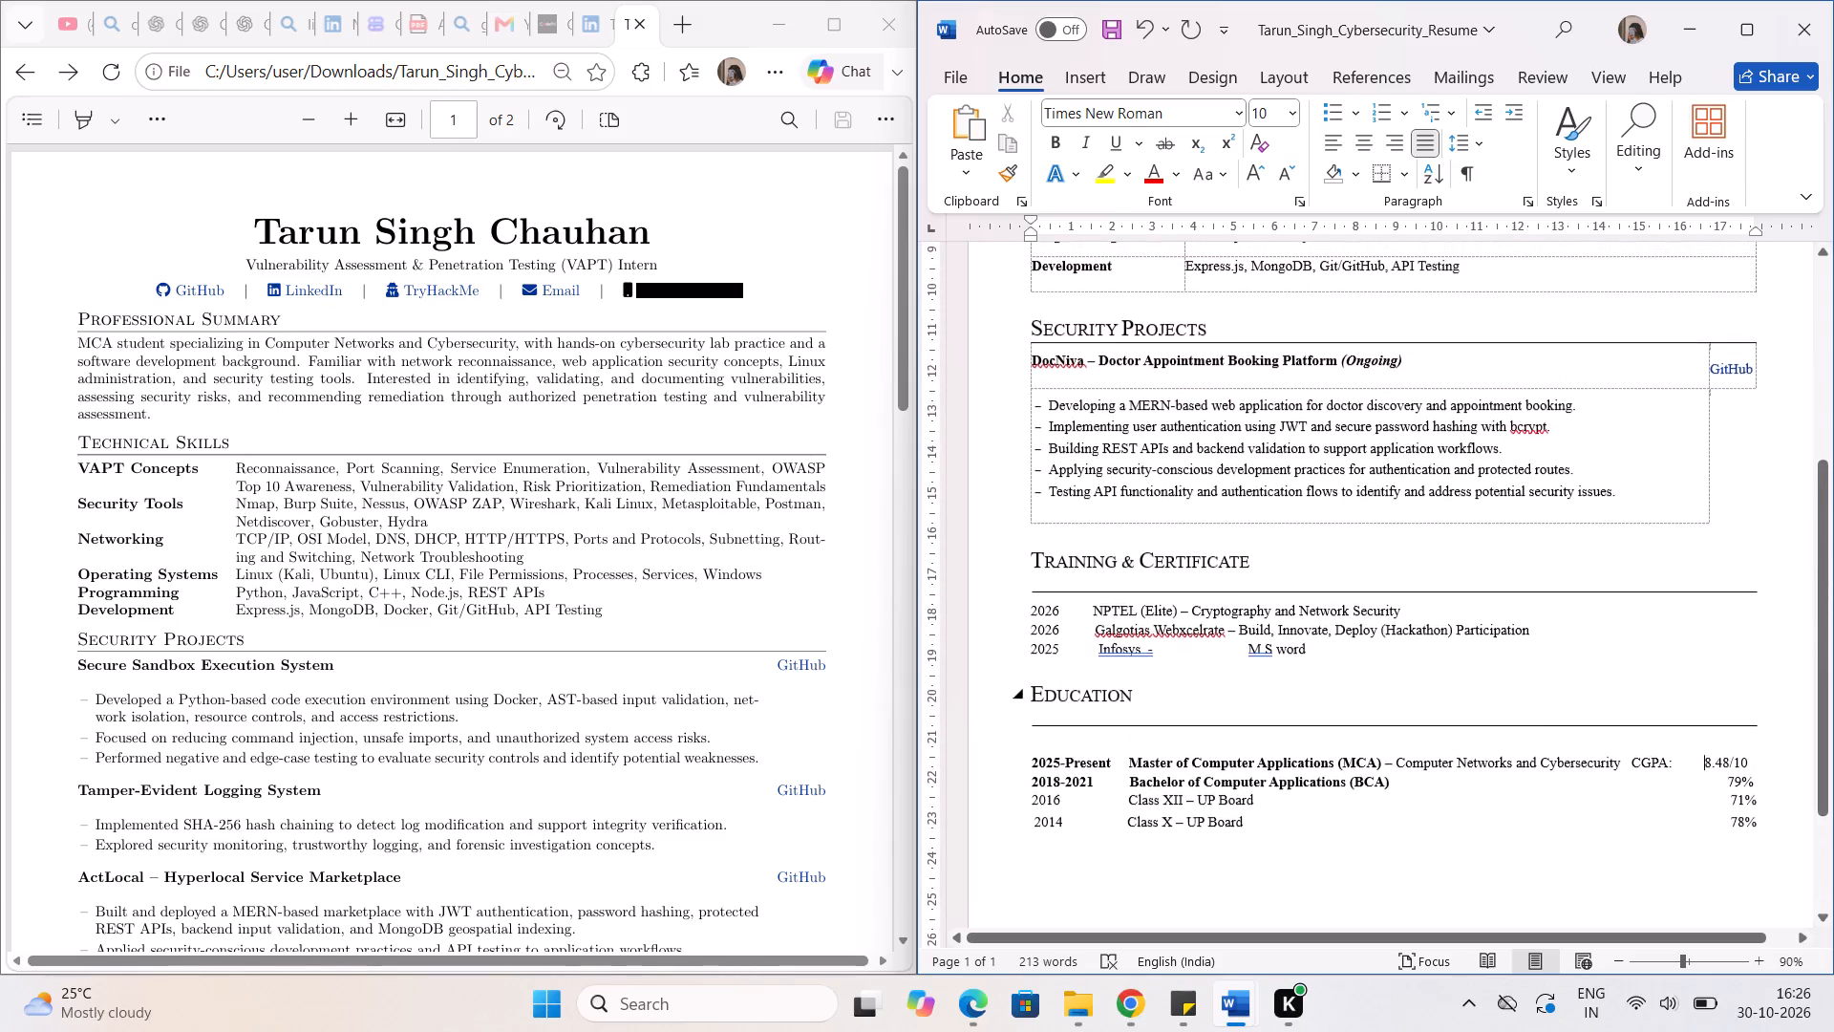
pyautogui.scroll(3, 1446, 706)
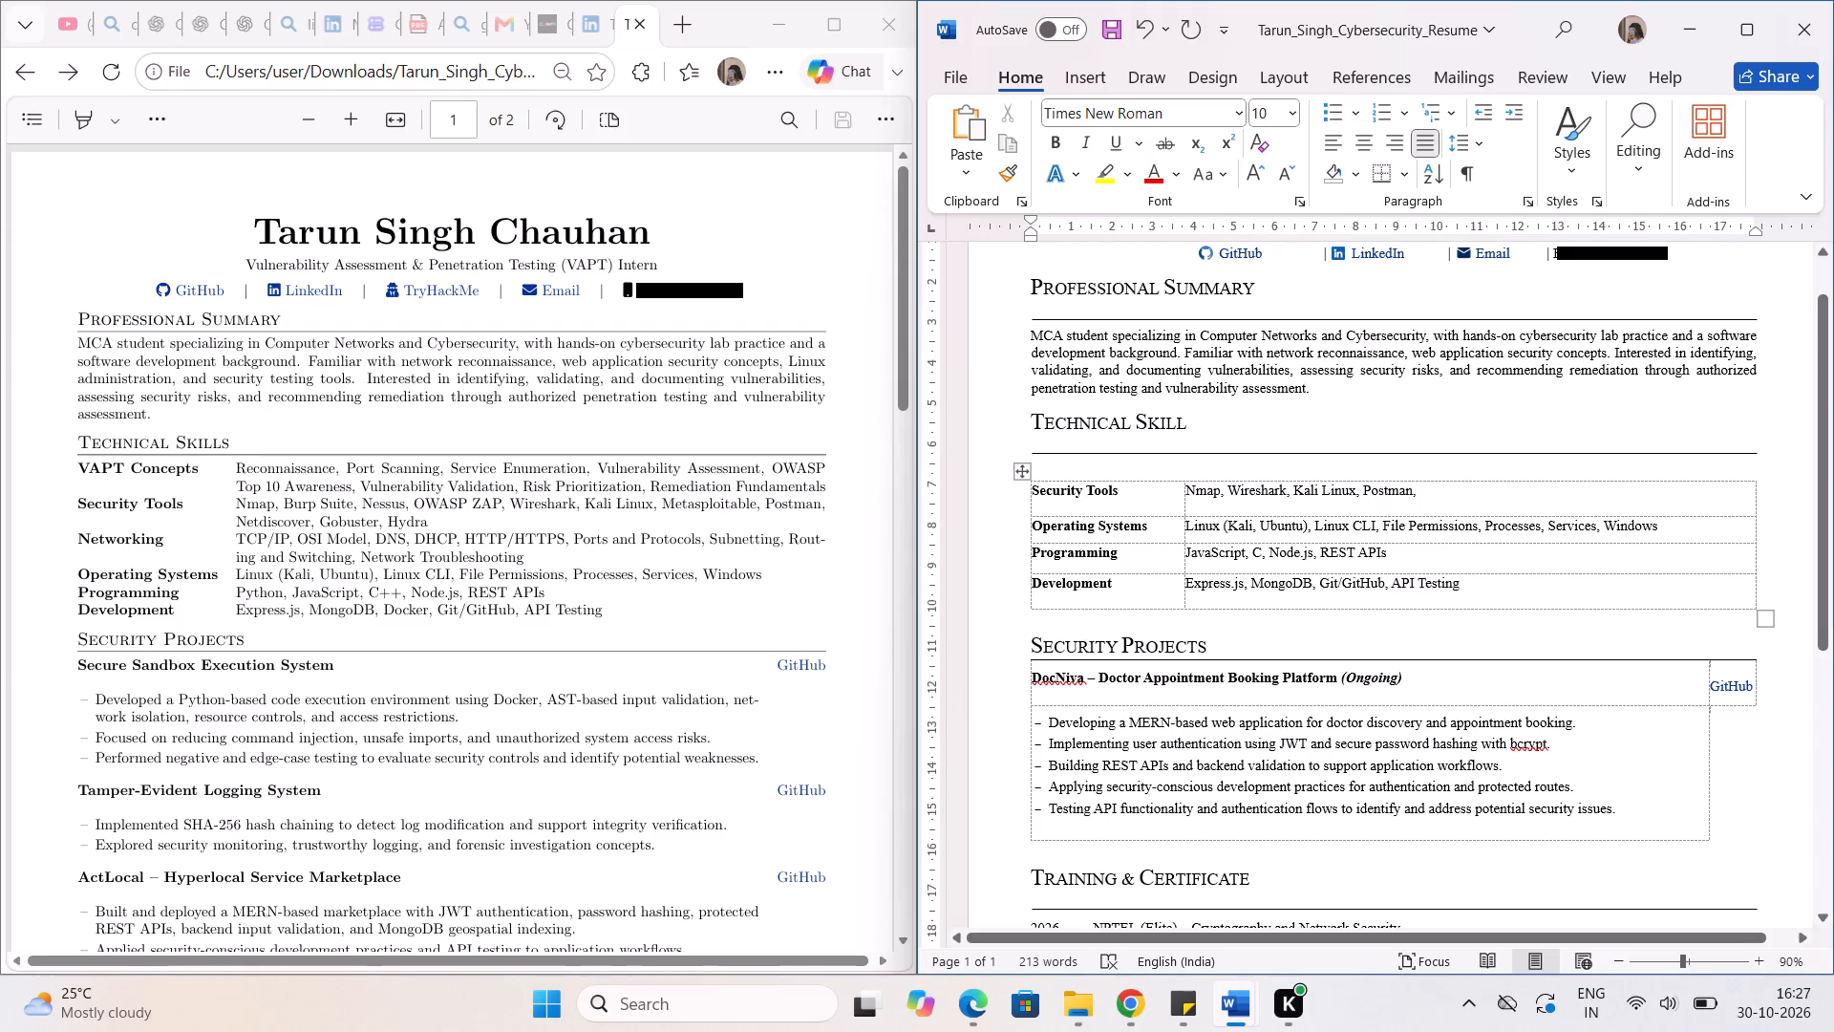
pyautogui.moveTo(1598, 528); pyautogui.dragTo(1496, 537)
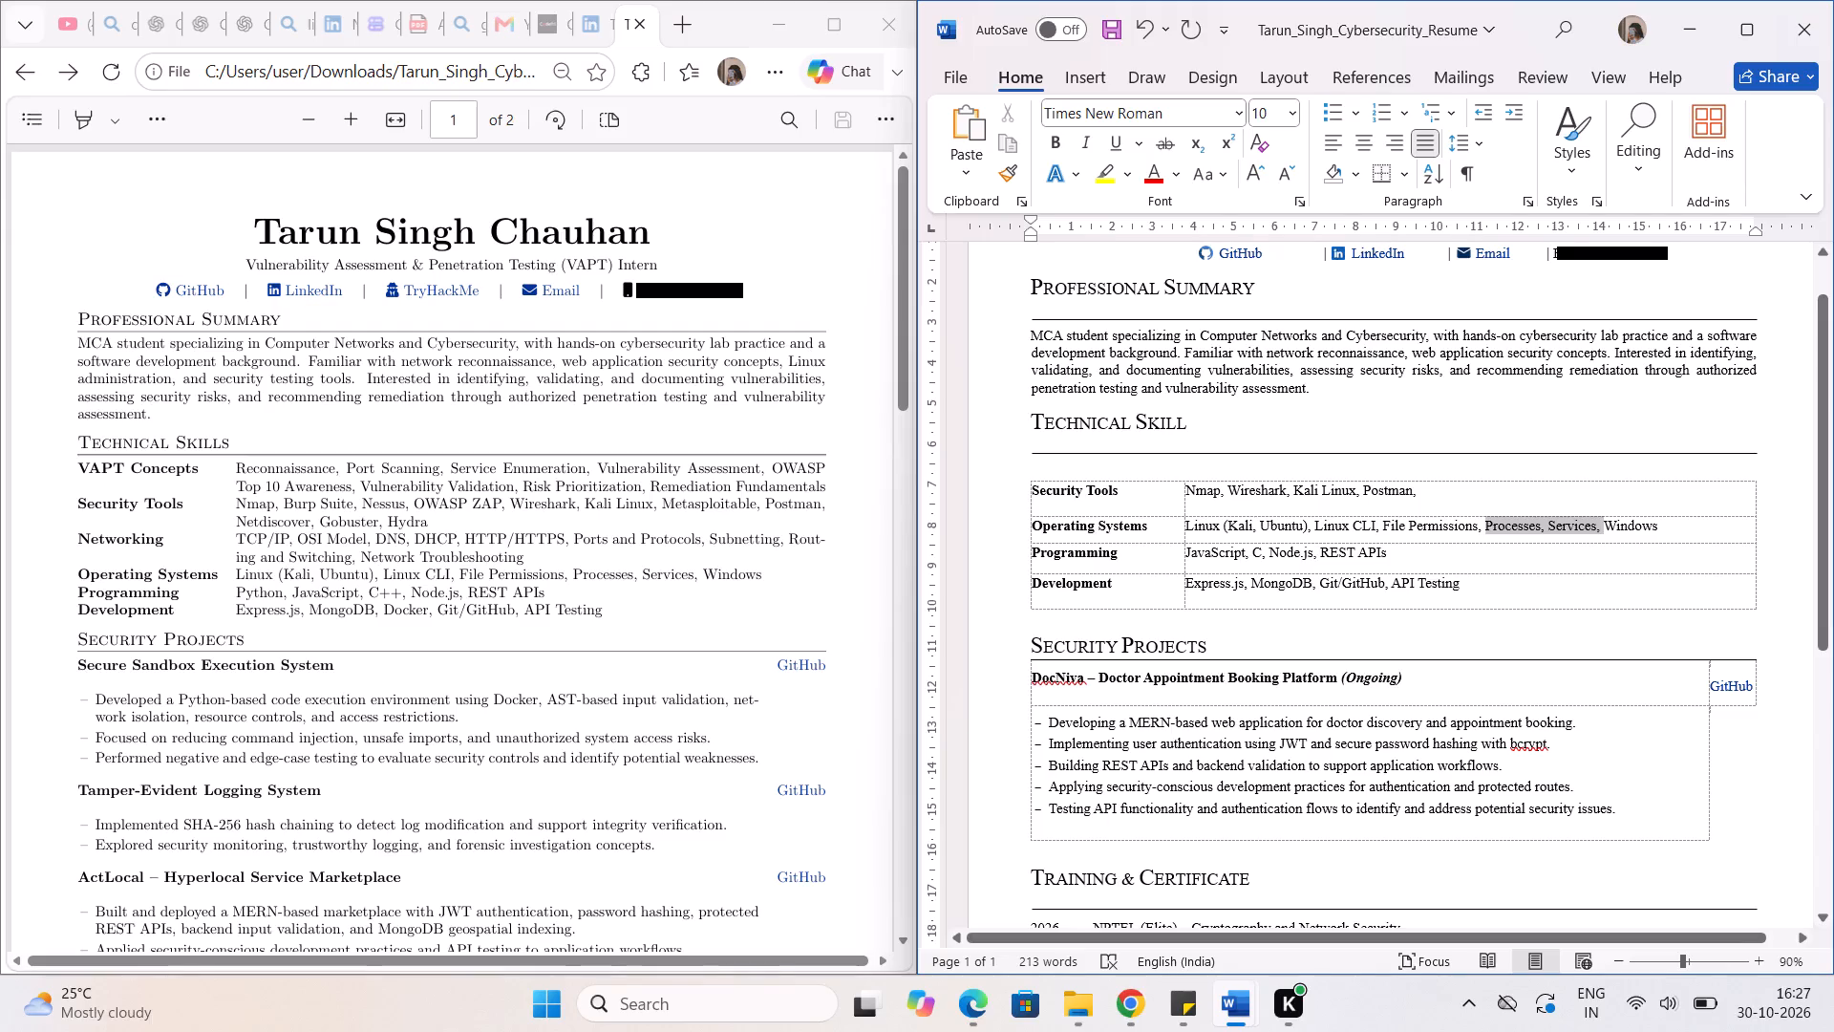
pyautogui.moveTo(1496, 537); pyautogui.dragTo(1431, 530)
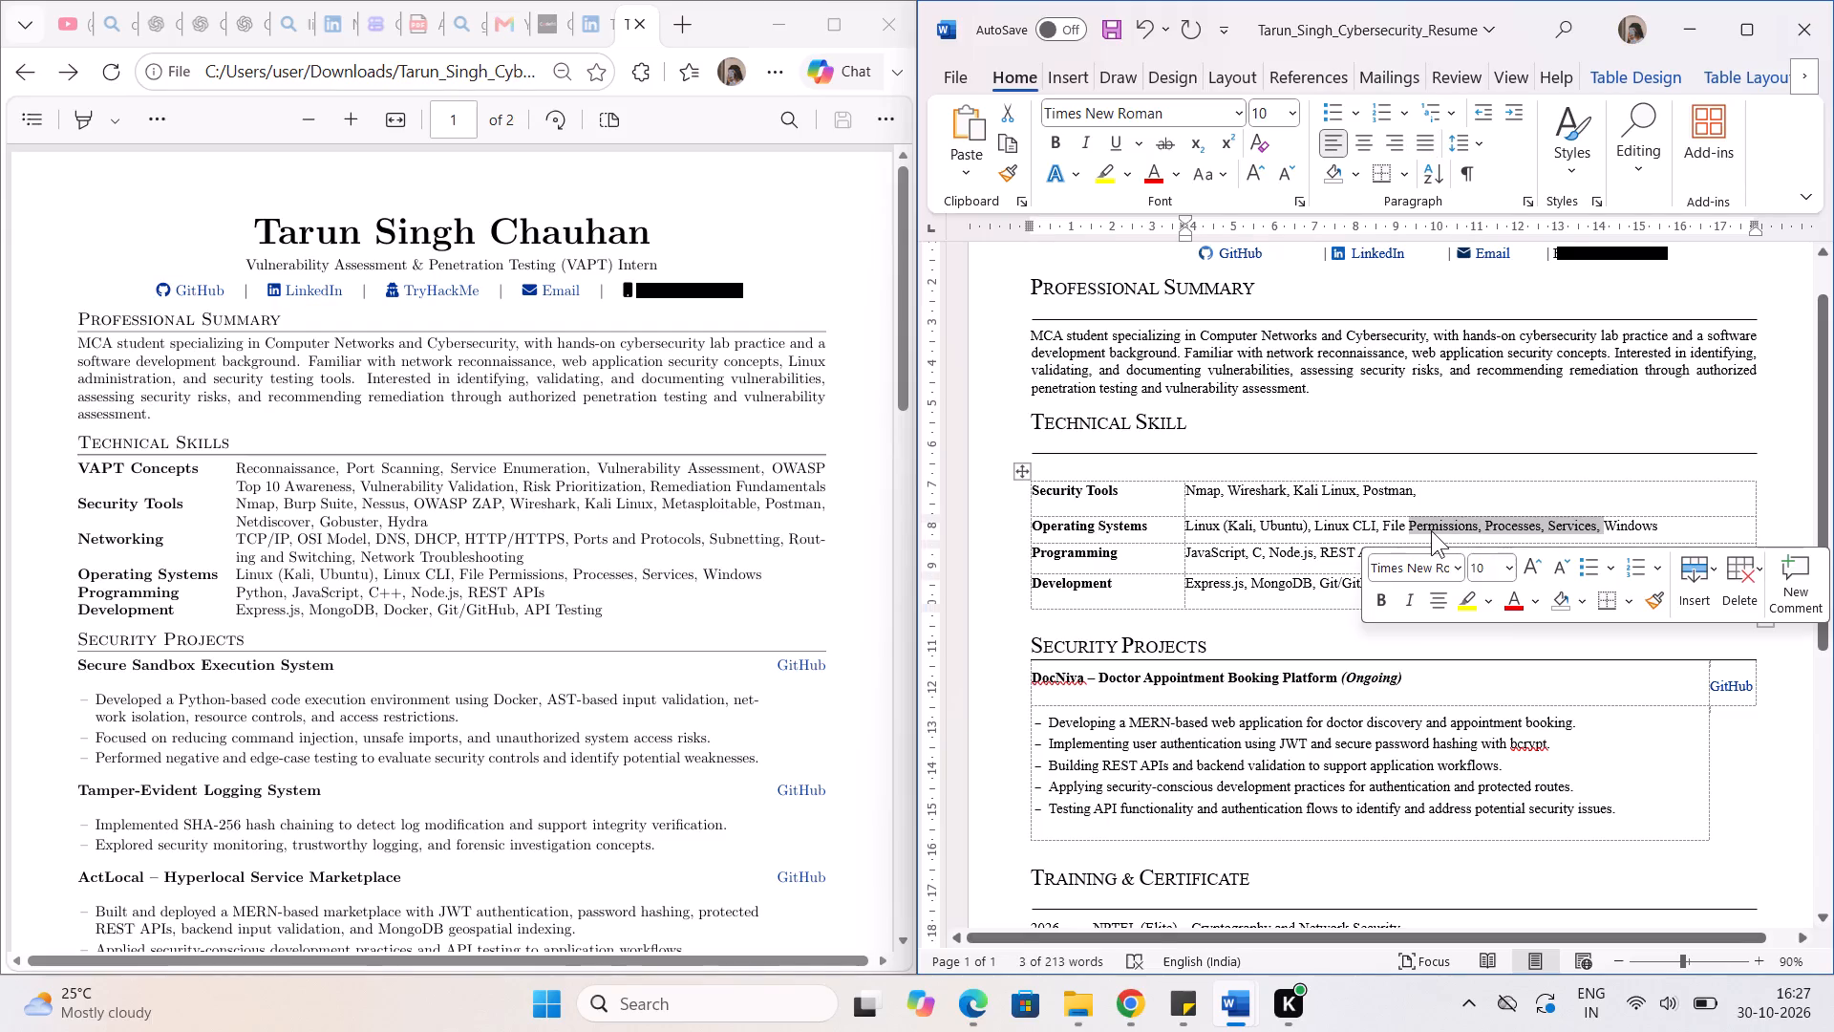
pyautogui.press('BackSpace')
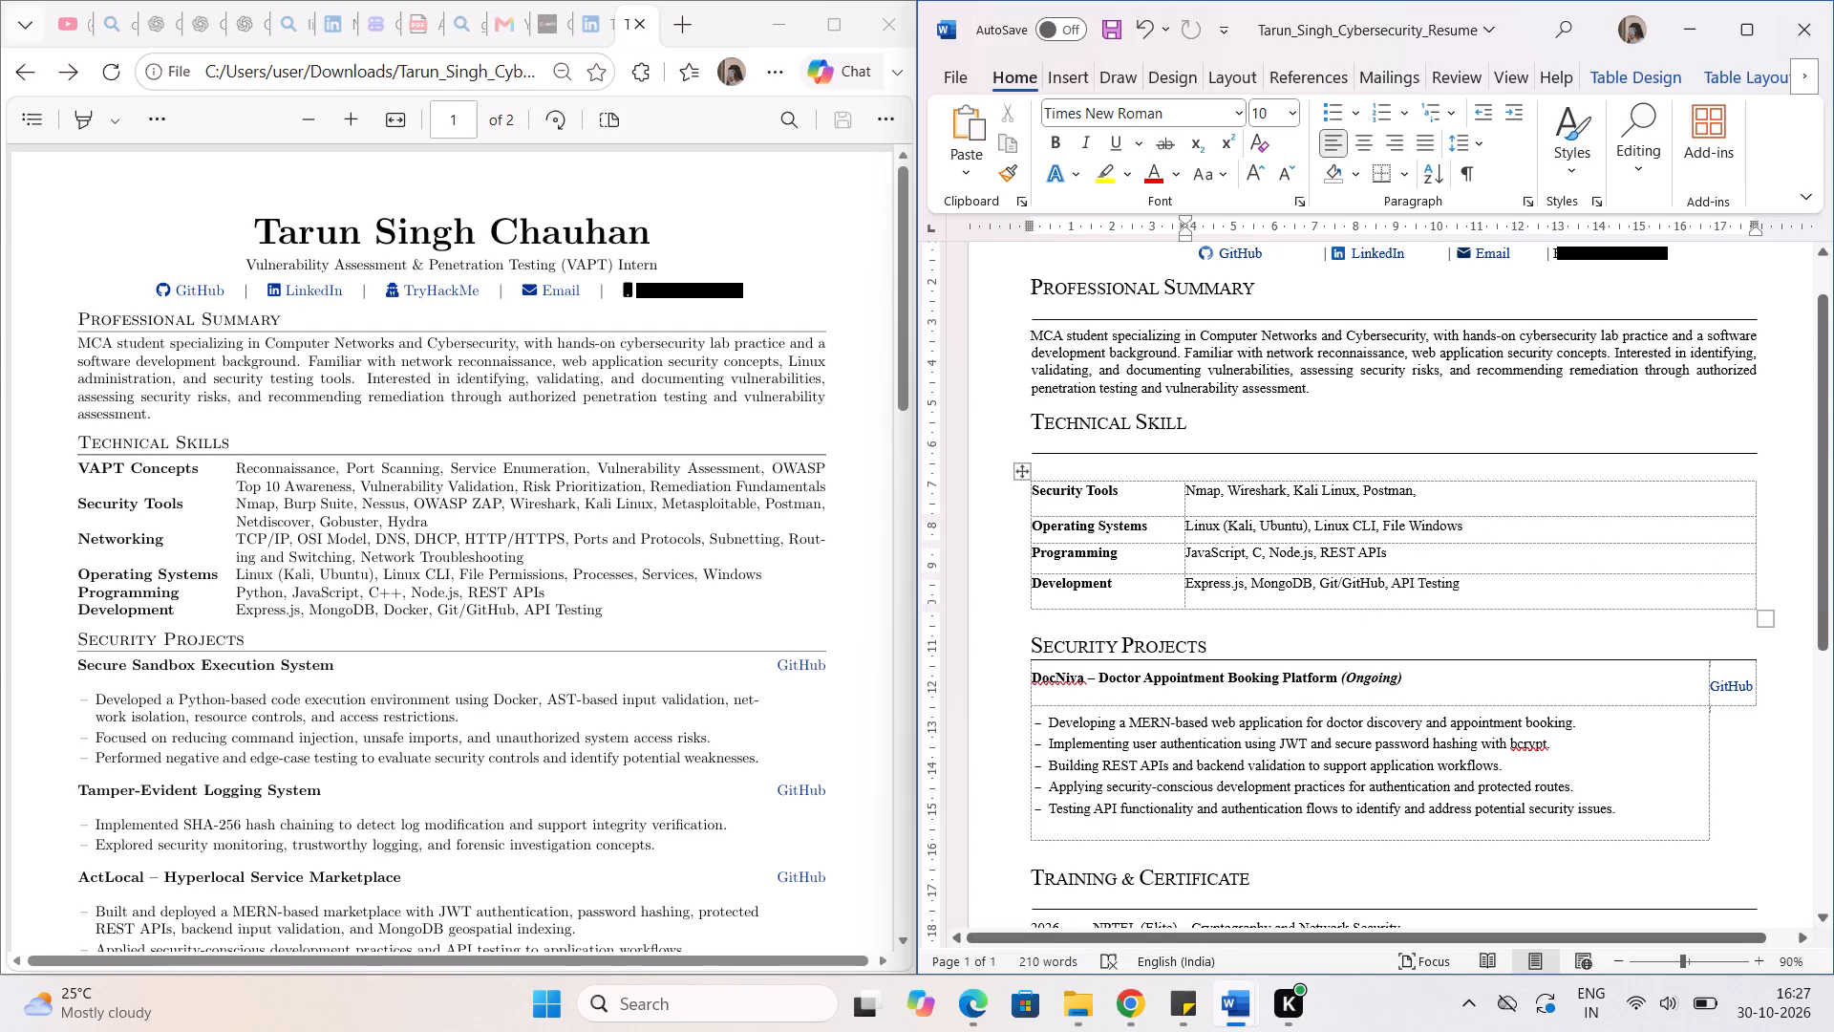
pyautogui.moveTo(1400, 527); pyautogui.dragTo(1355, 530)
pyautogui.moveTo(1355, 530); pyautogui.dragTo(1348, 530)
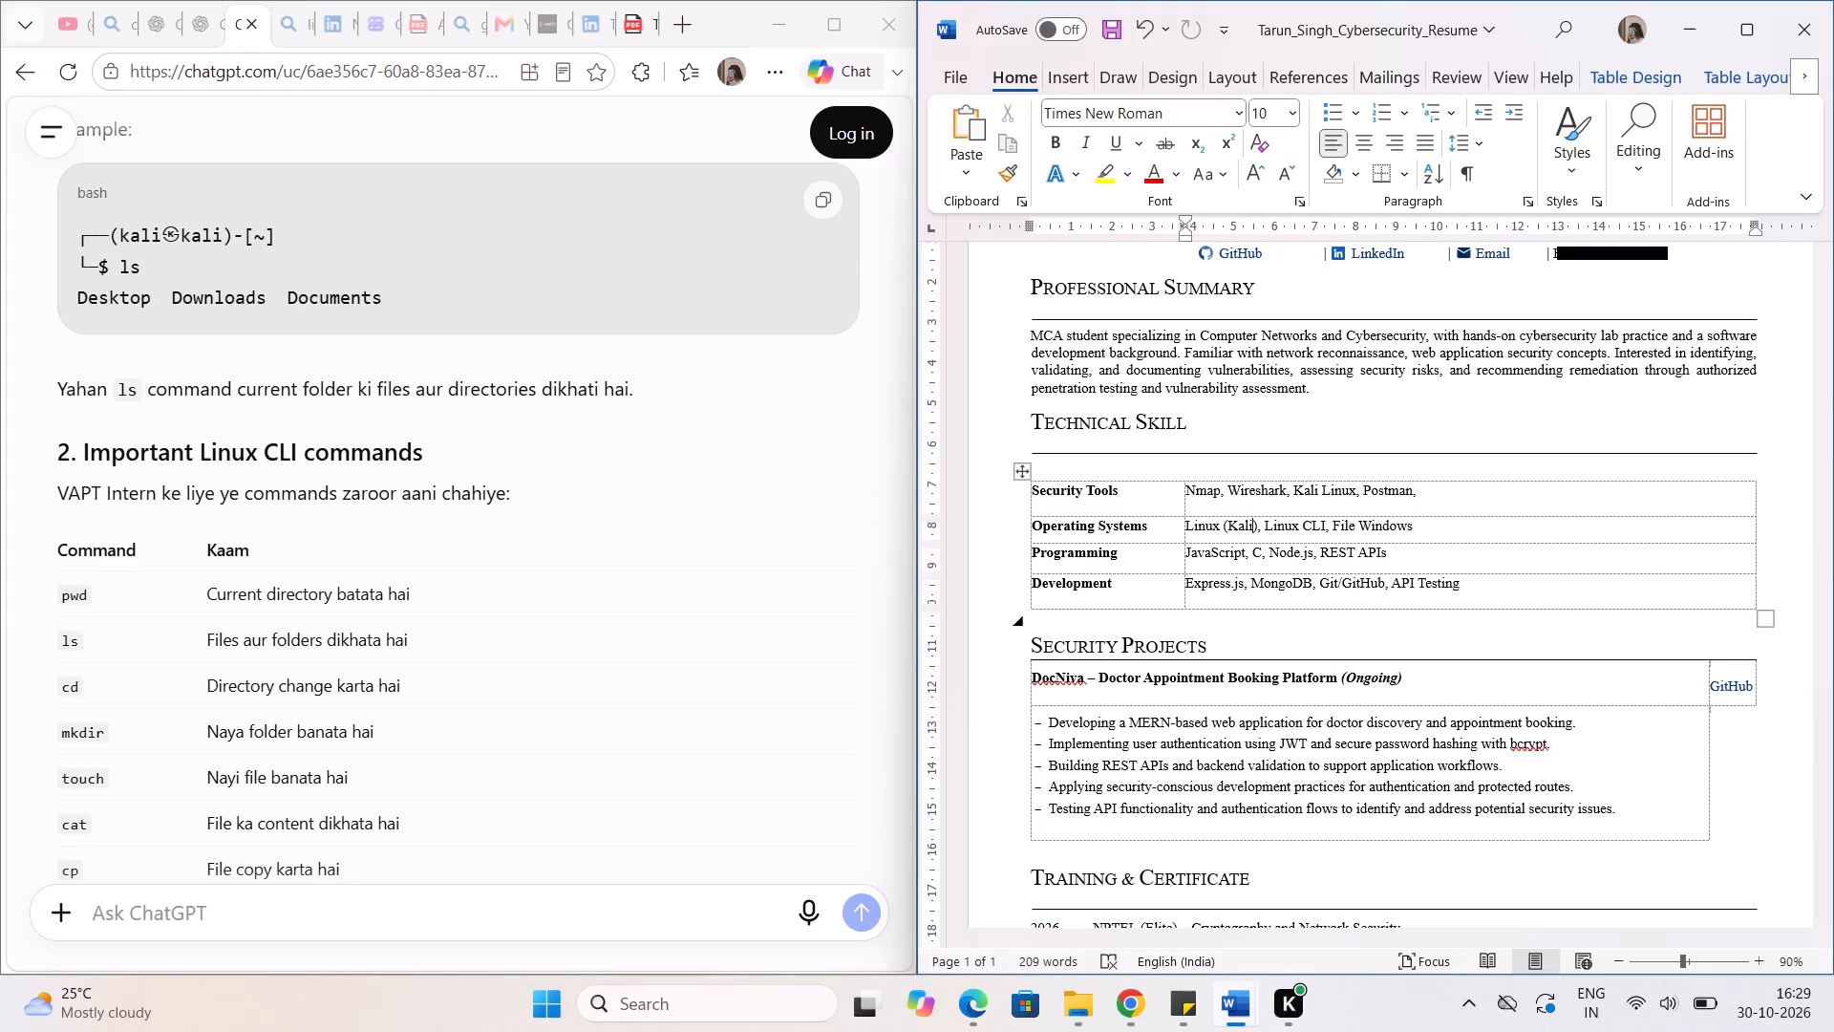
# Review the resume in Word from the name heading down through Education to the page footer.
pyautogui.scroll(1, 1418, 698)
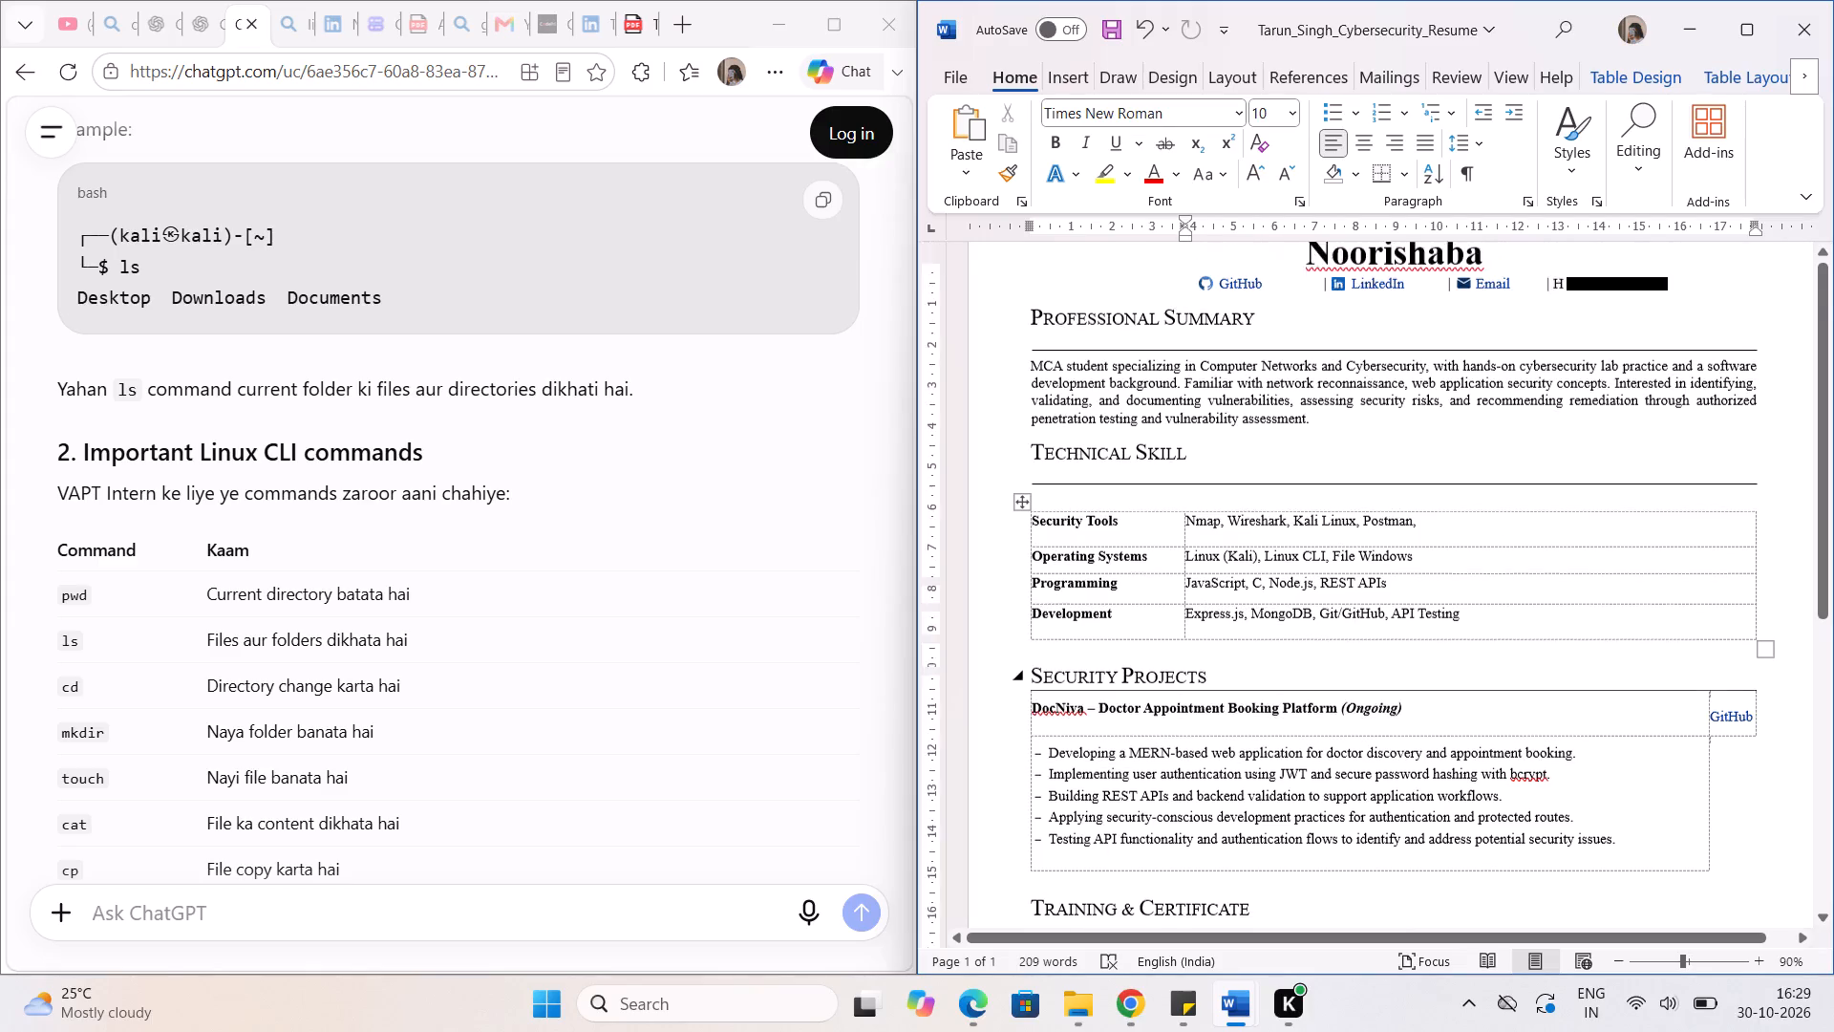
pyautogui.scroll(1, 1418, 698)
pyautogui.scroll(-4, 1418, 698)
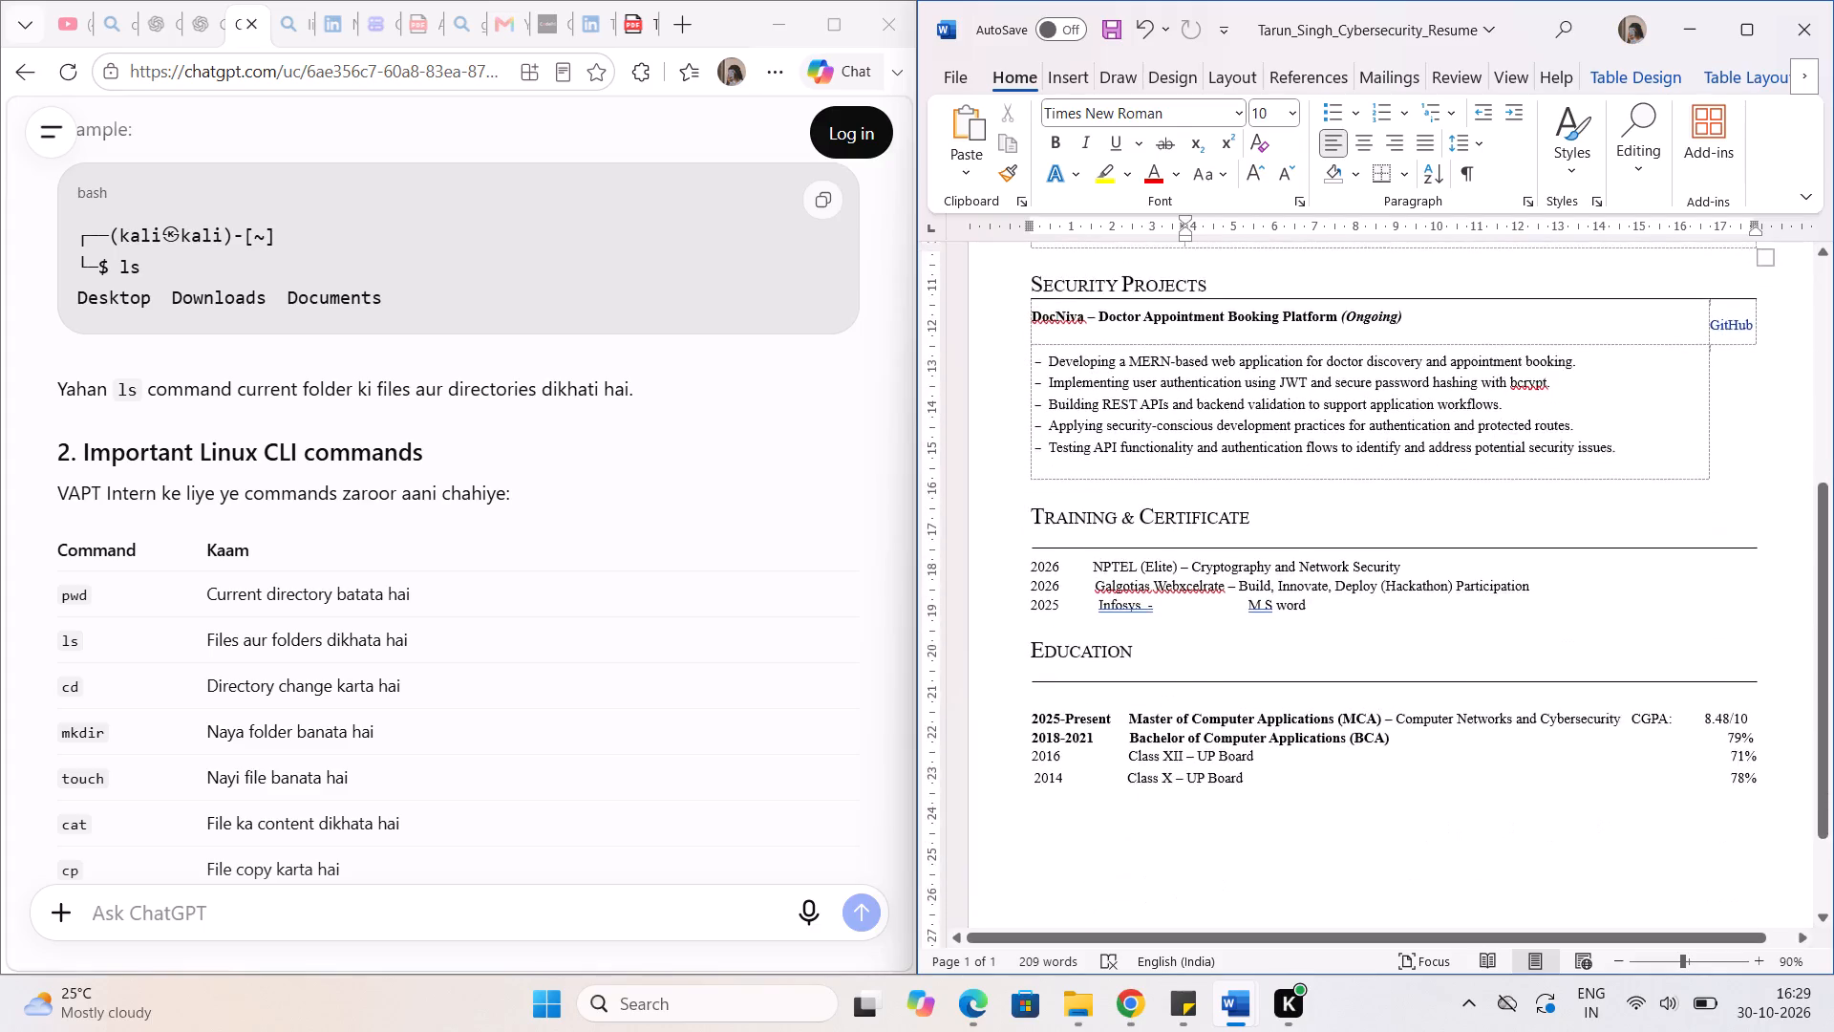
pyautogui.scroll(-2, 1418, 698)
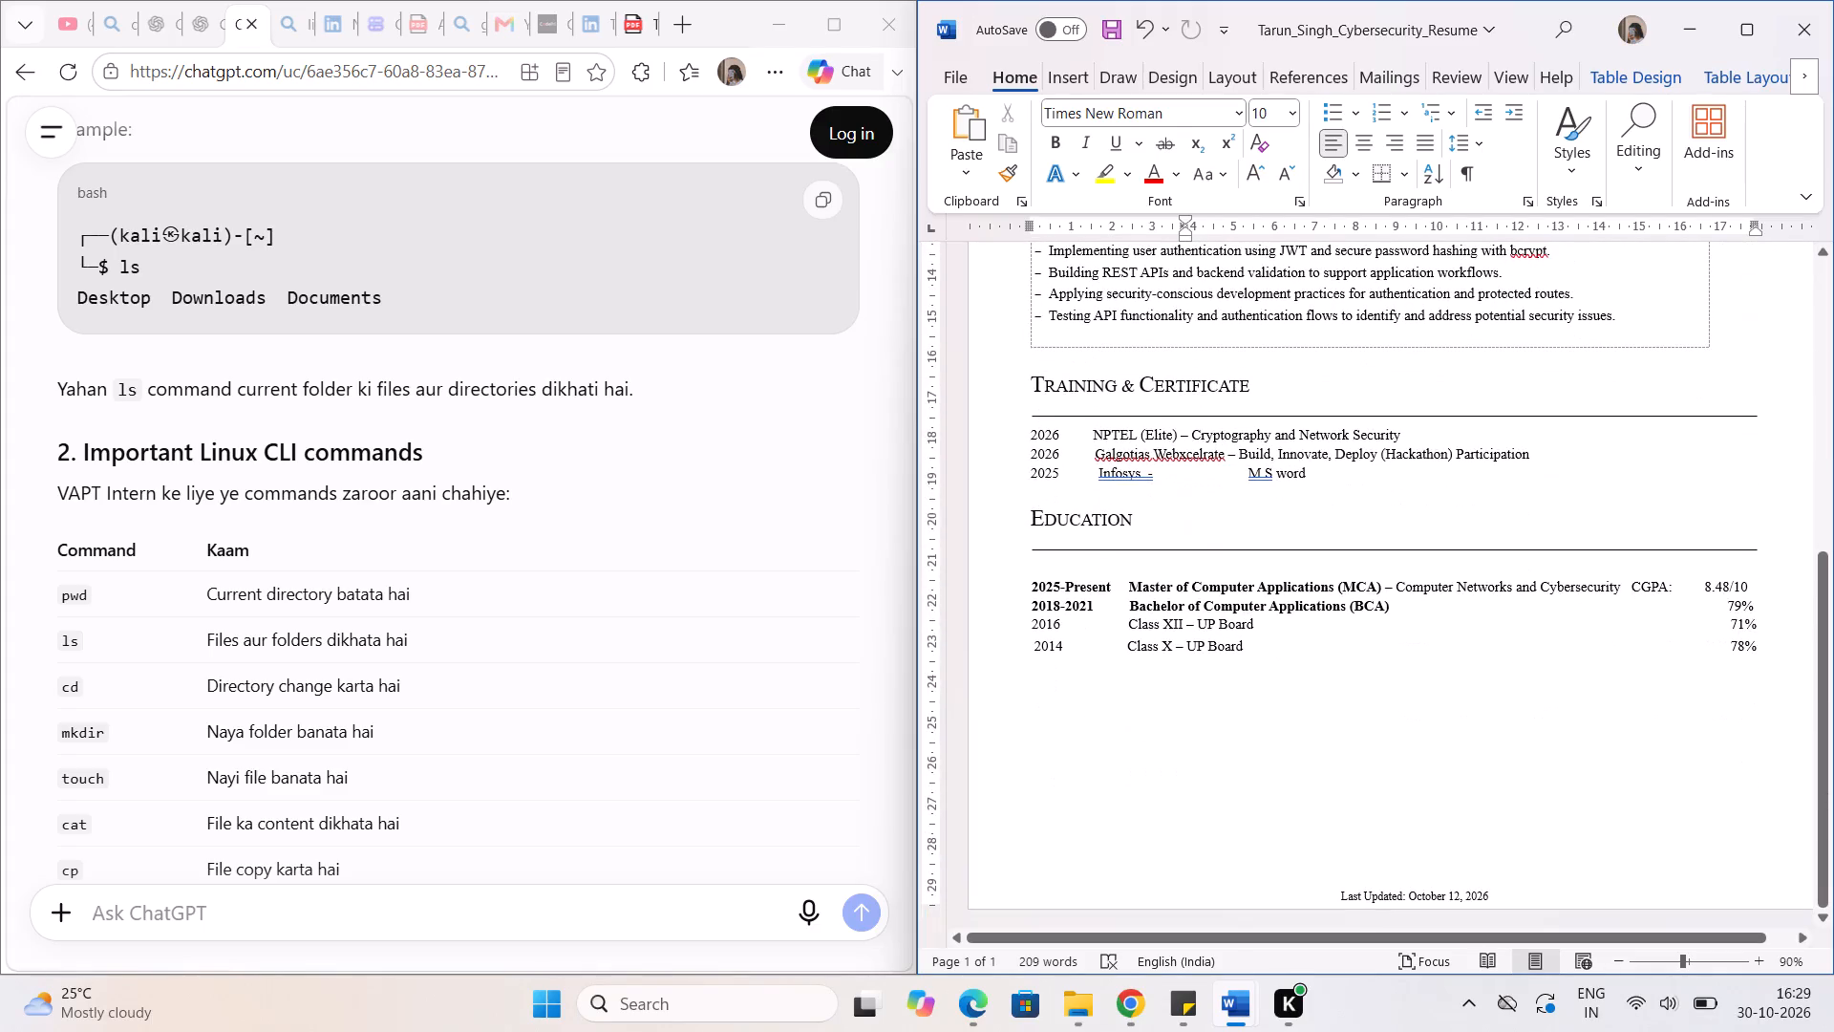
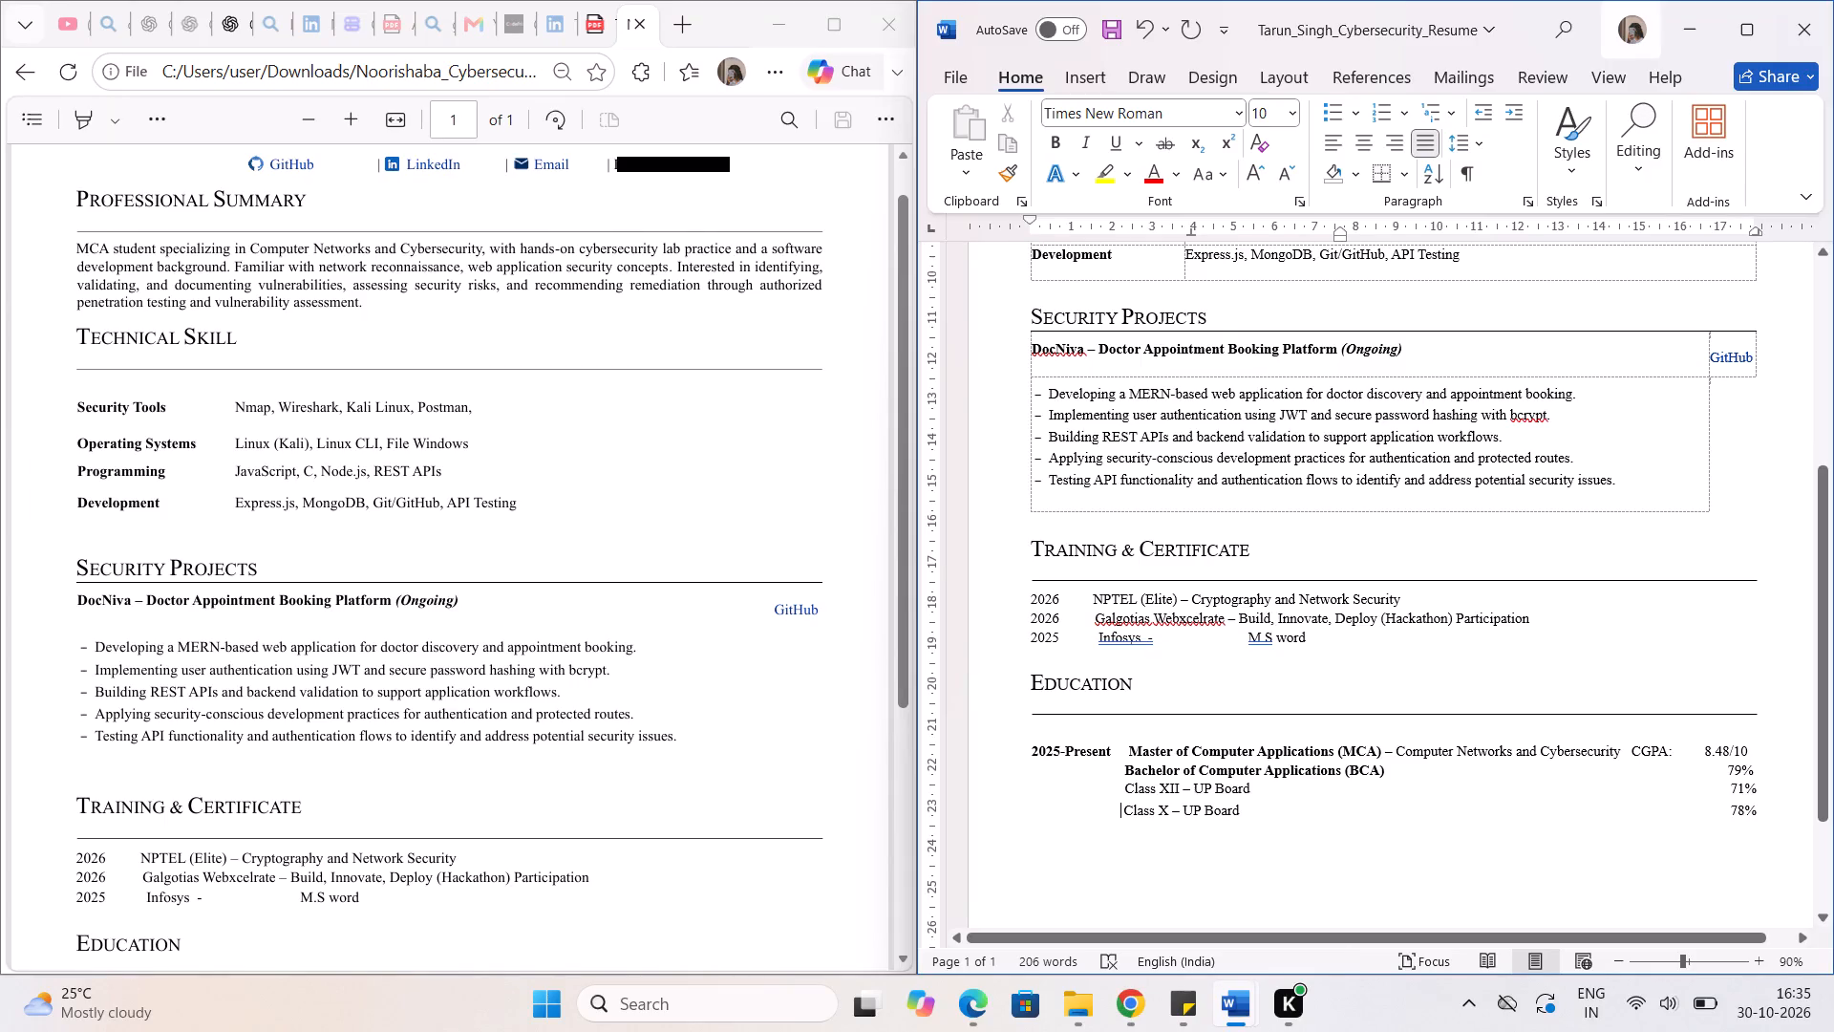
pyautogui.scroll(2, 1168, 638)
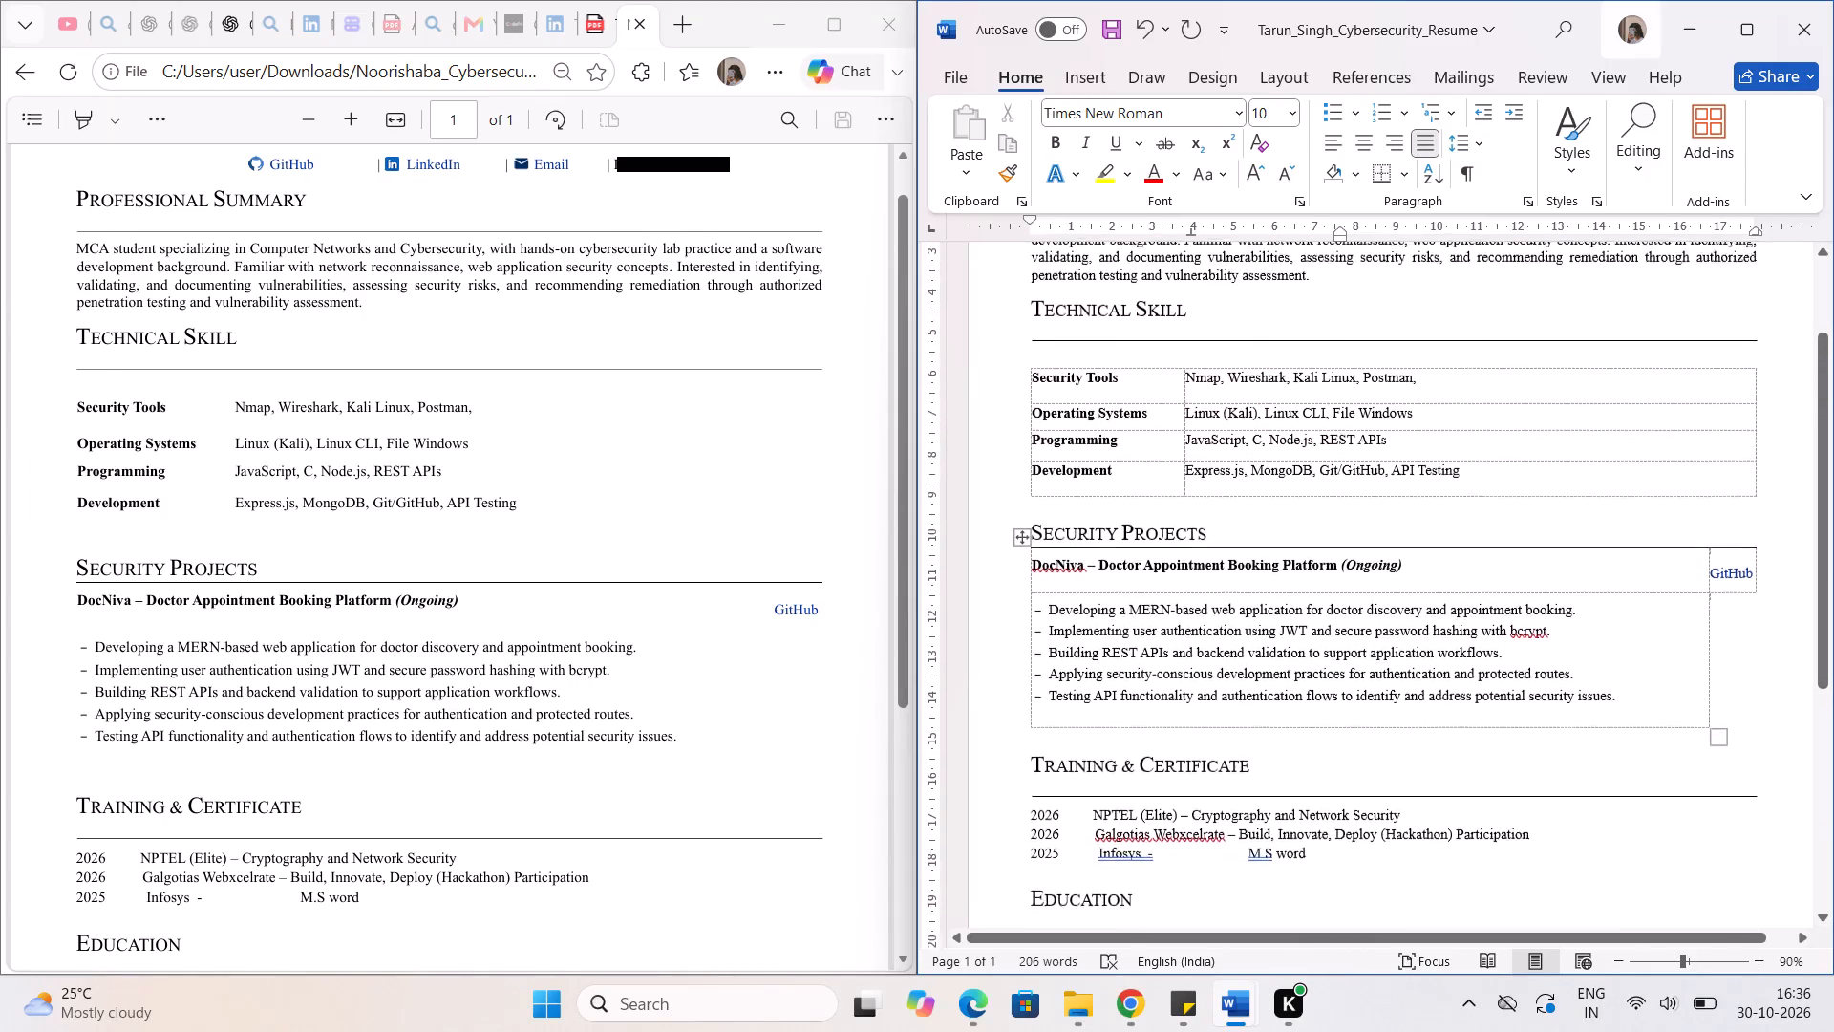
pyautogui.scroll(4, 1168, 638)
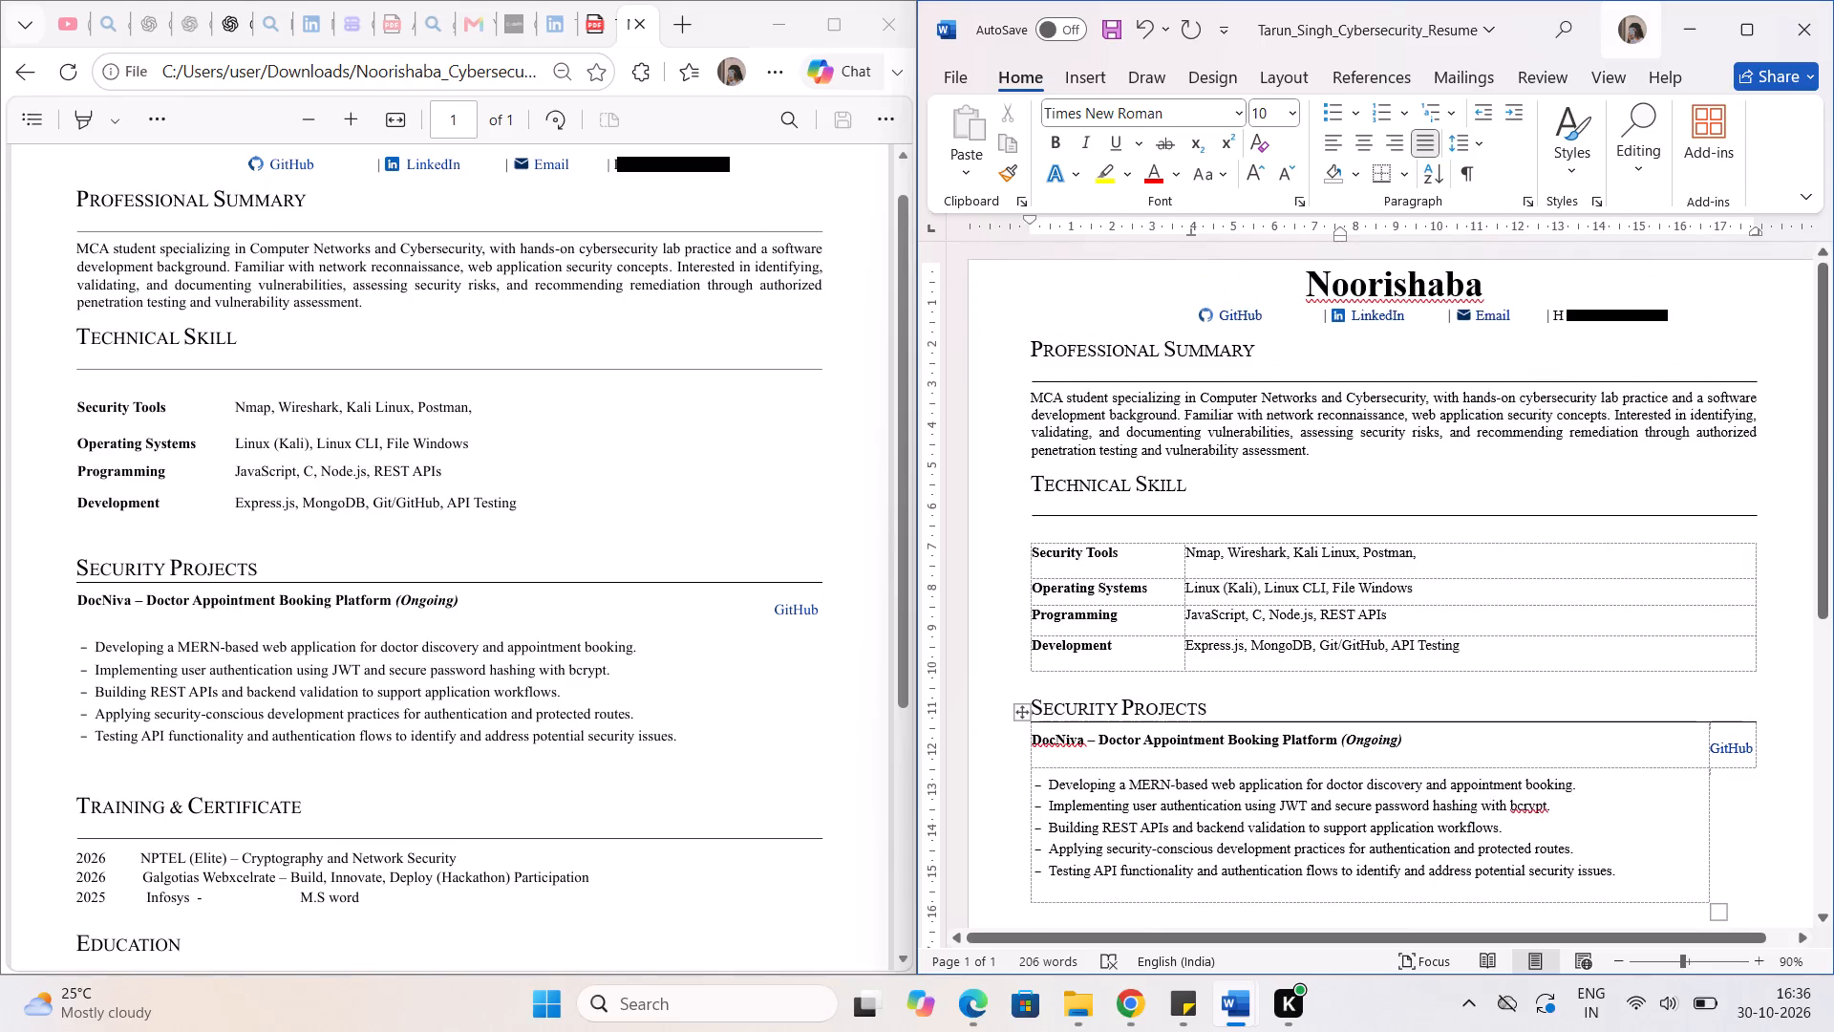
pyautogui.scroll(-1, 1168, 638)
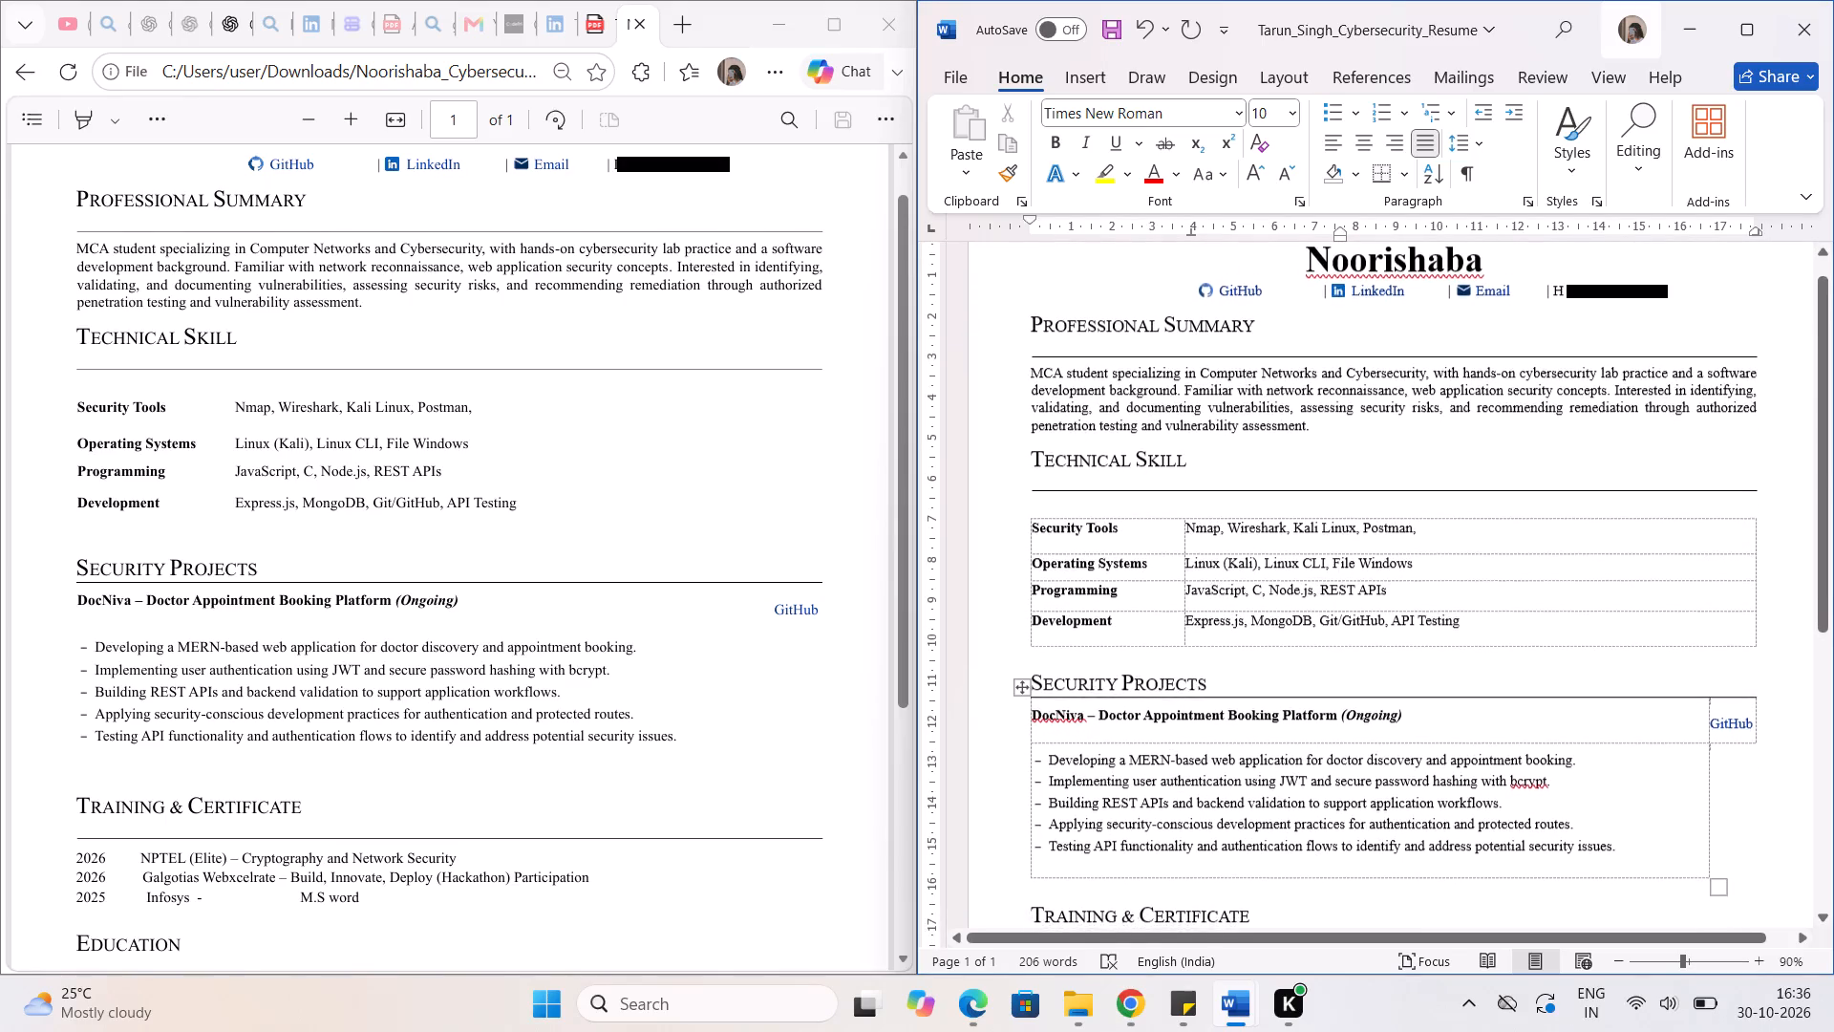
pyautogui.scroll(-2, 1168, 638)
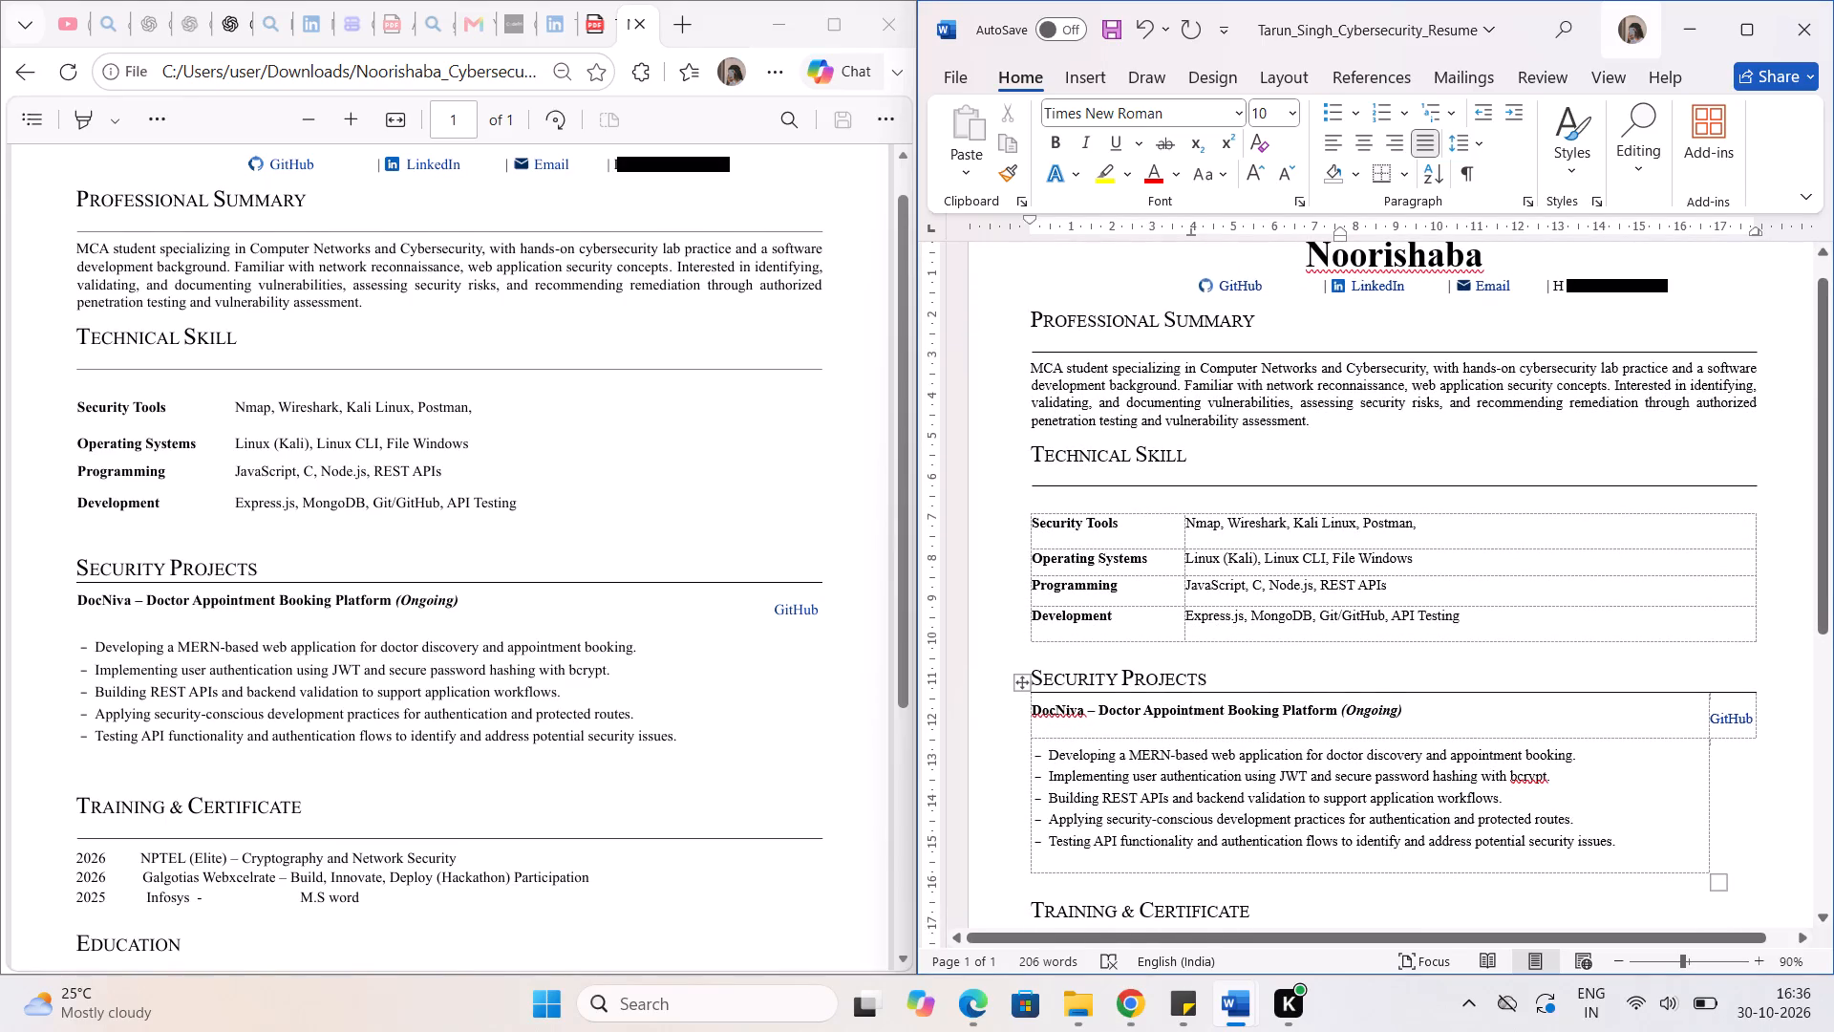
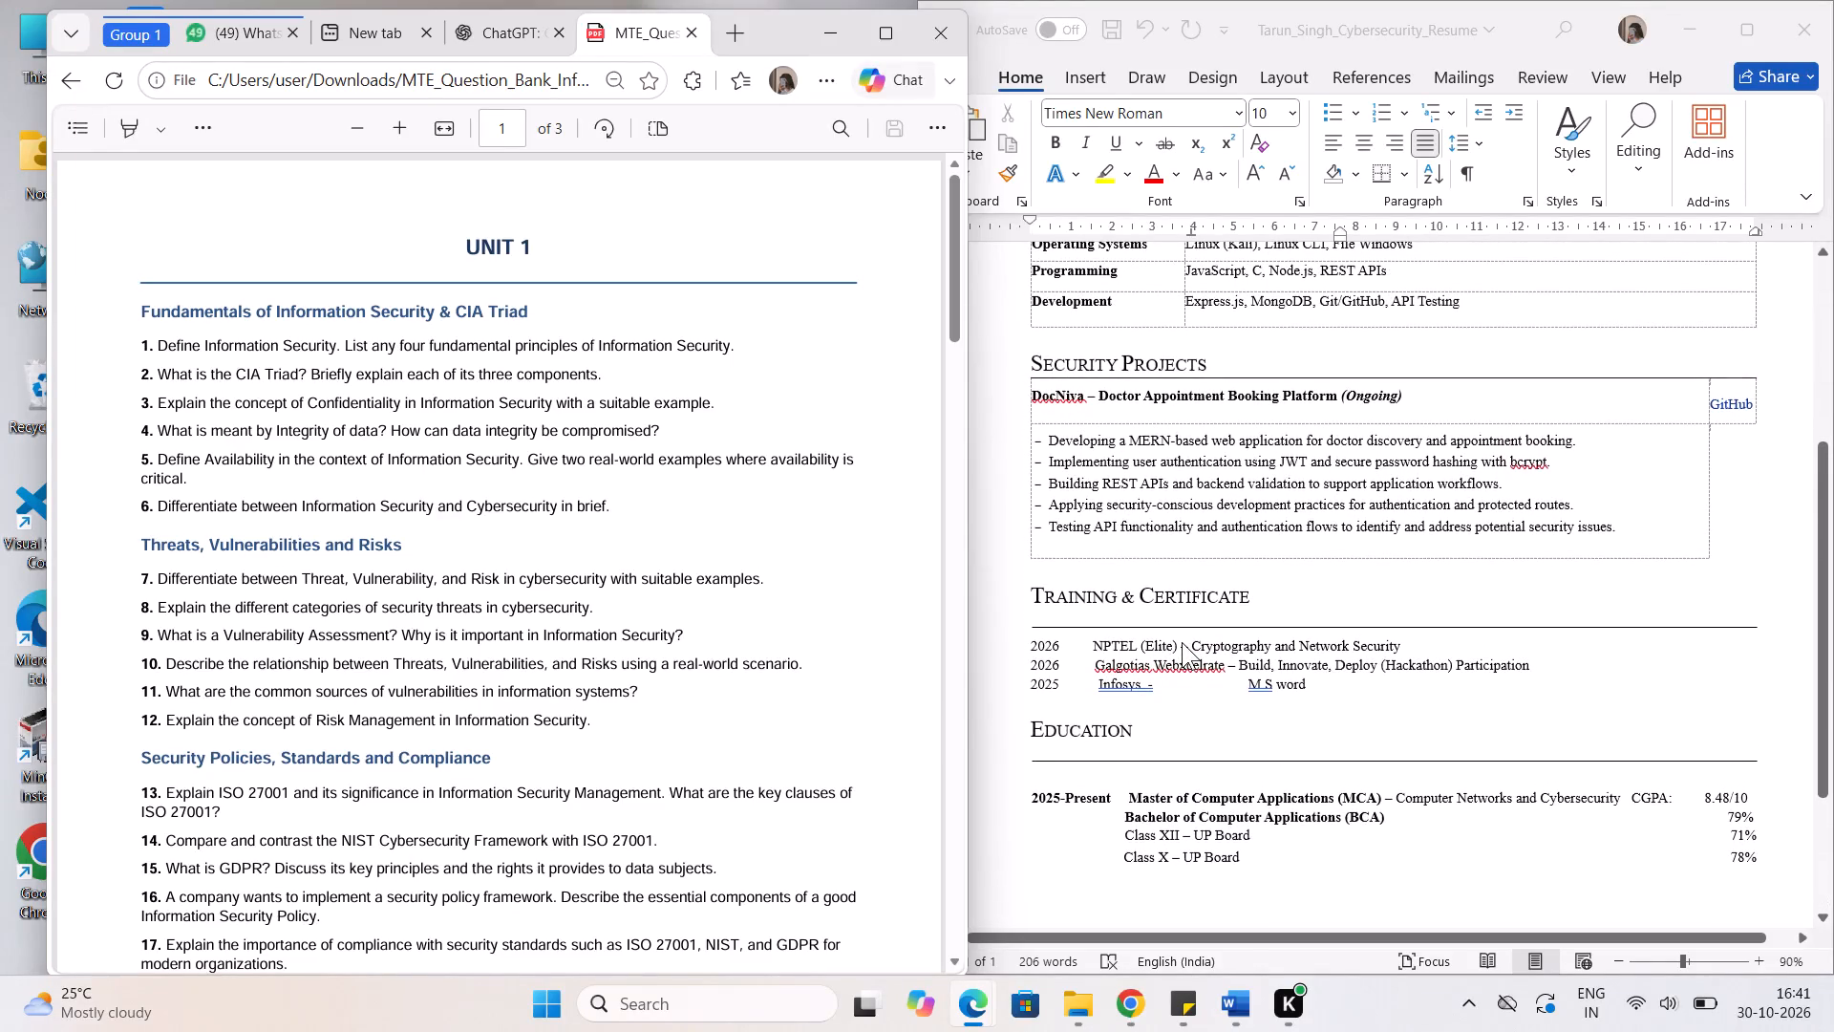
# Switch to Word and copy the entire resume, from the name heading through the Education section.
pyautogui.scroll(2, 1182, 642)
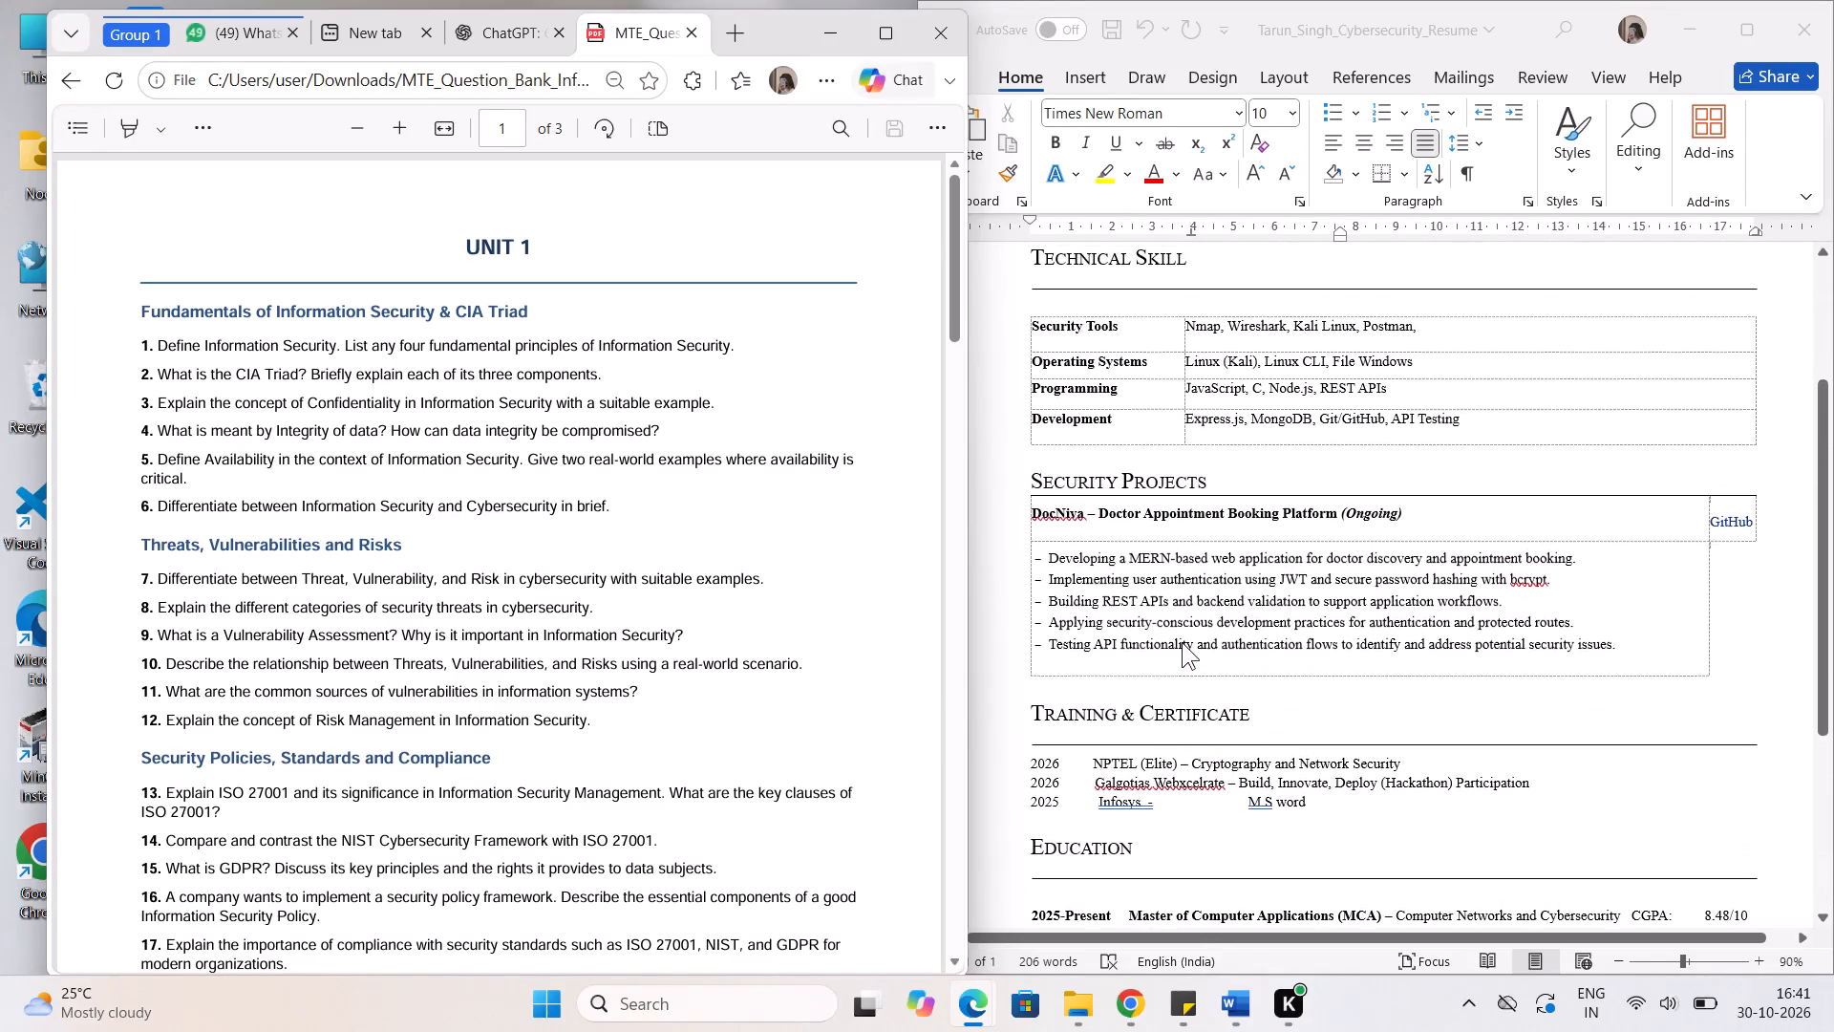
pyautogui.scroll(1, 1182, 642)
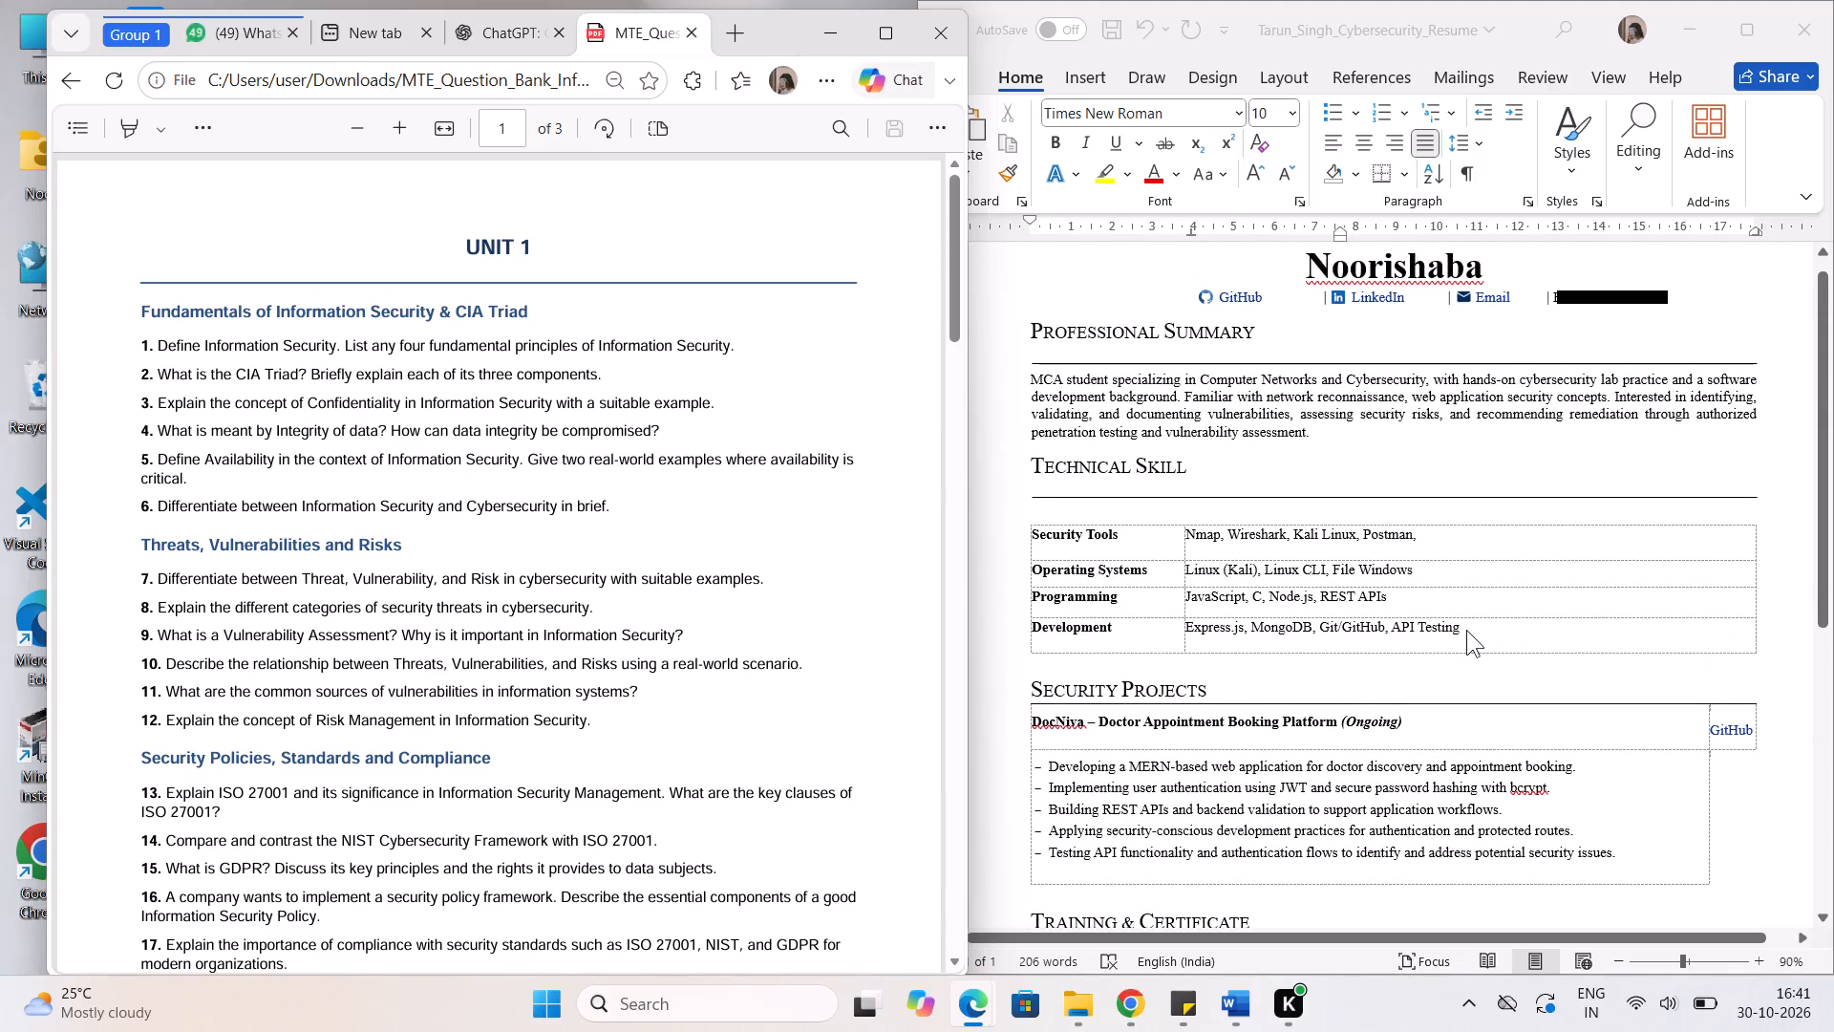
pyautogui.click(1314, 629)
pyautogui.click(1315, 627)
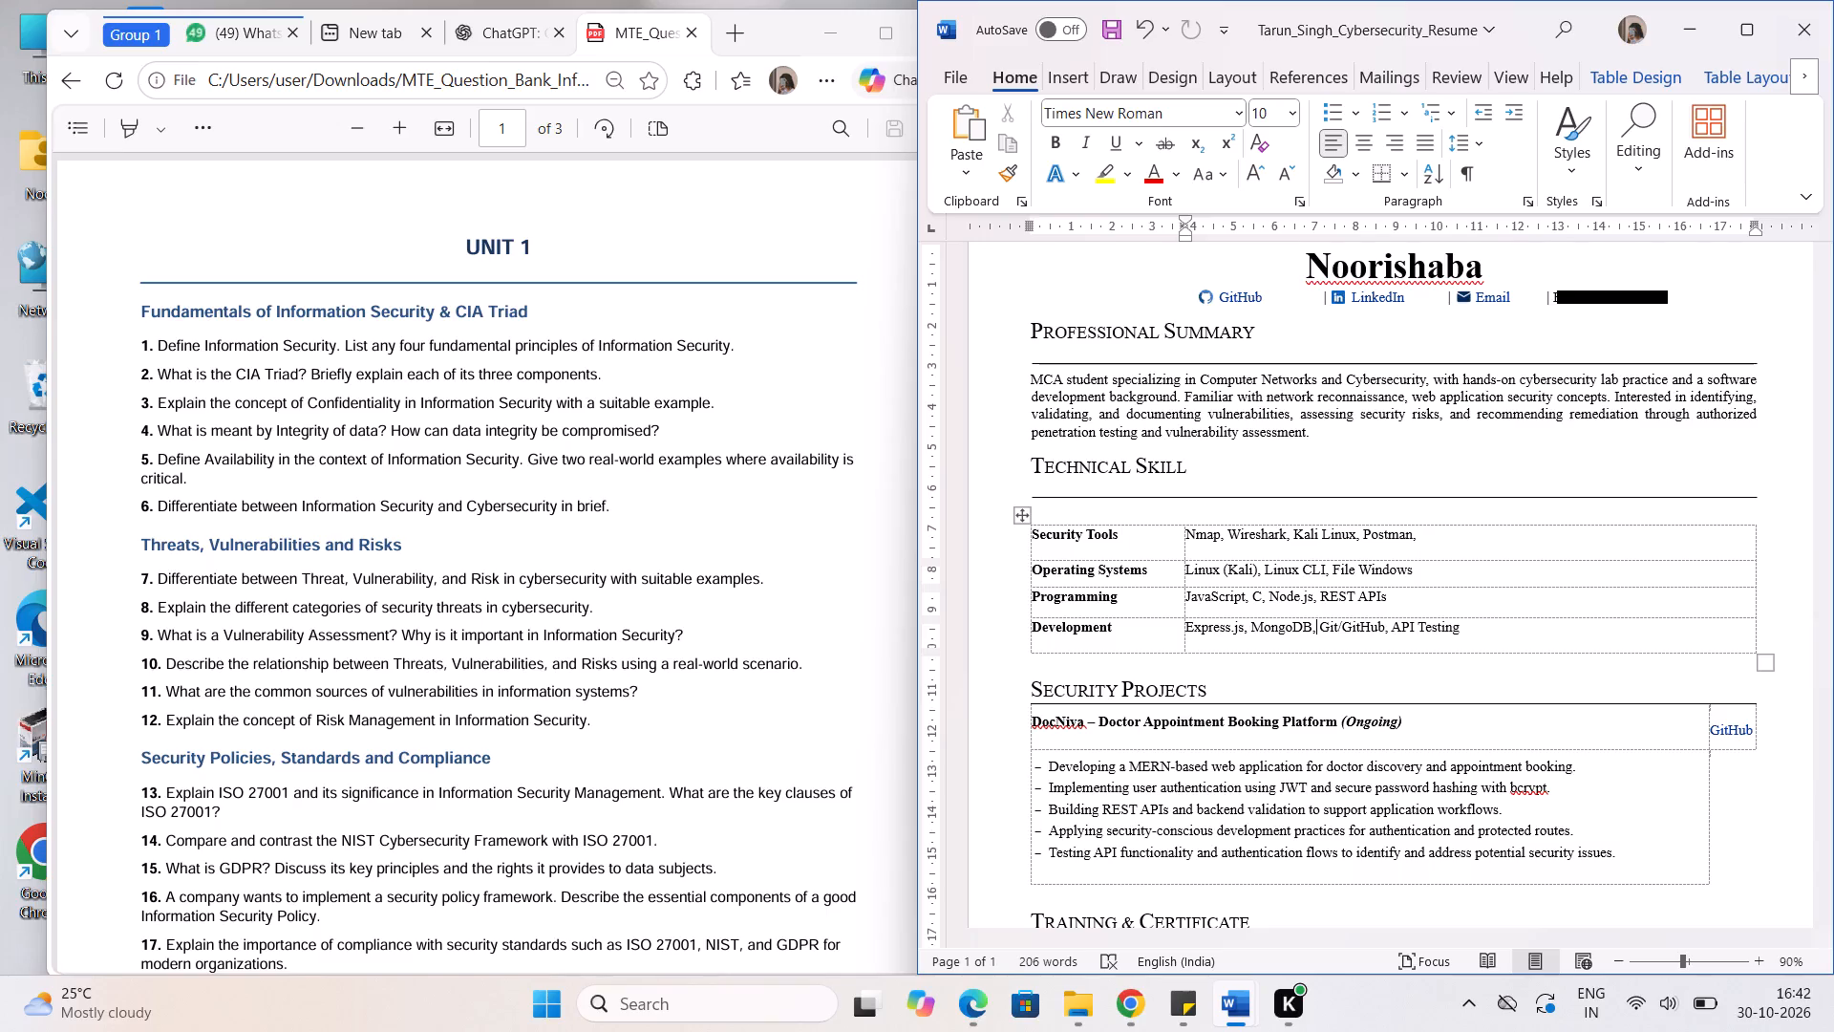